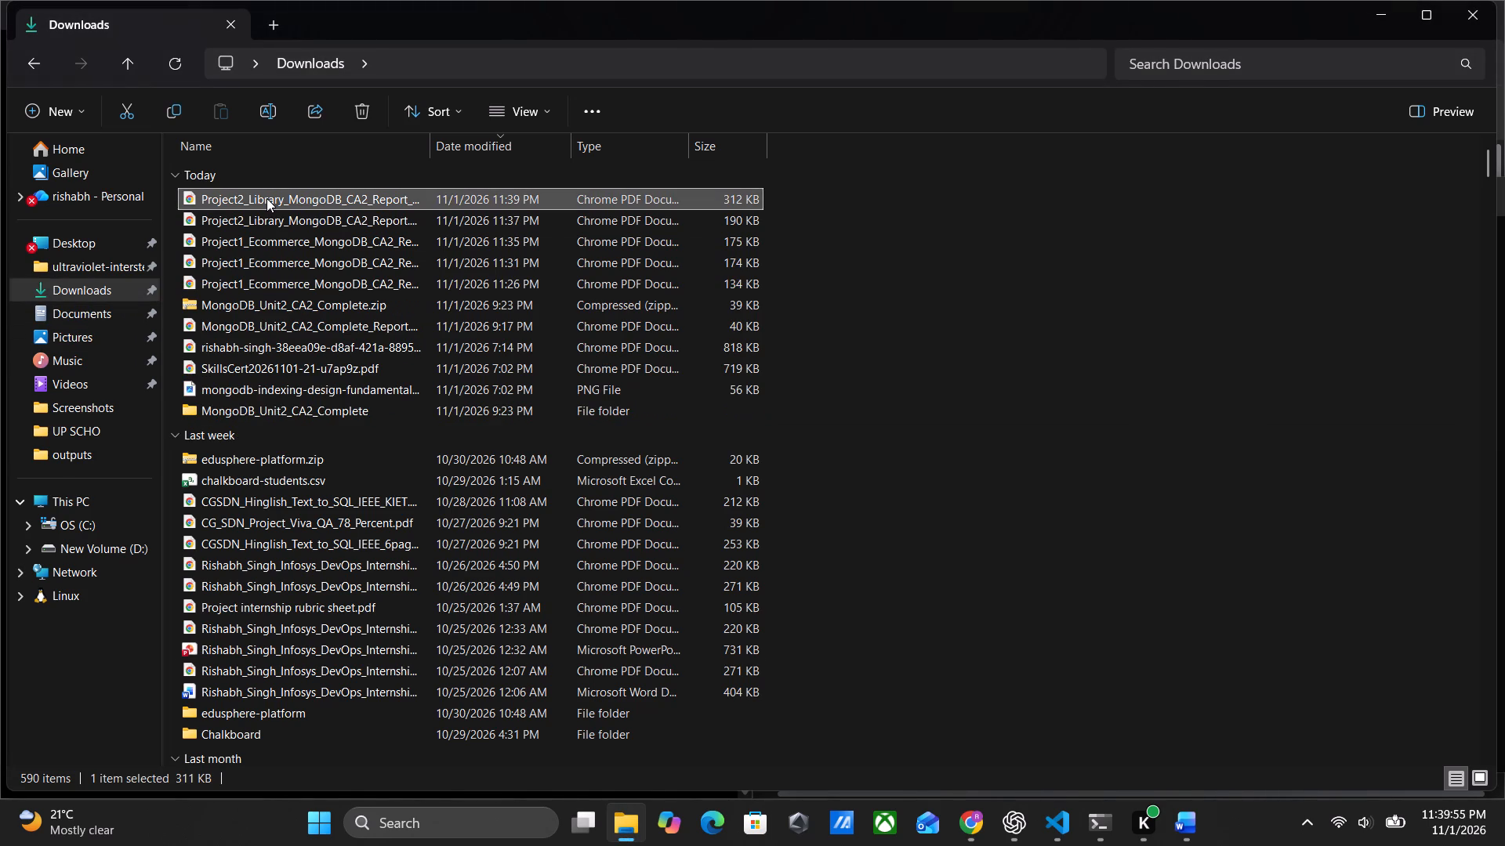
Examine the shell-style Library Management report from cover page to last page, checking its sections and terminal-style sample outputs.
scroll(1063, 316, down, 7)
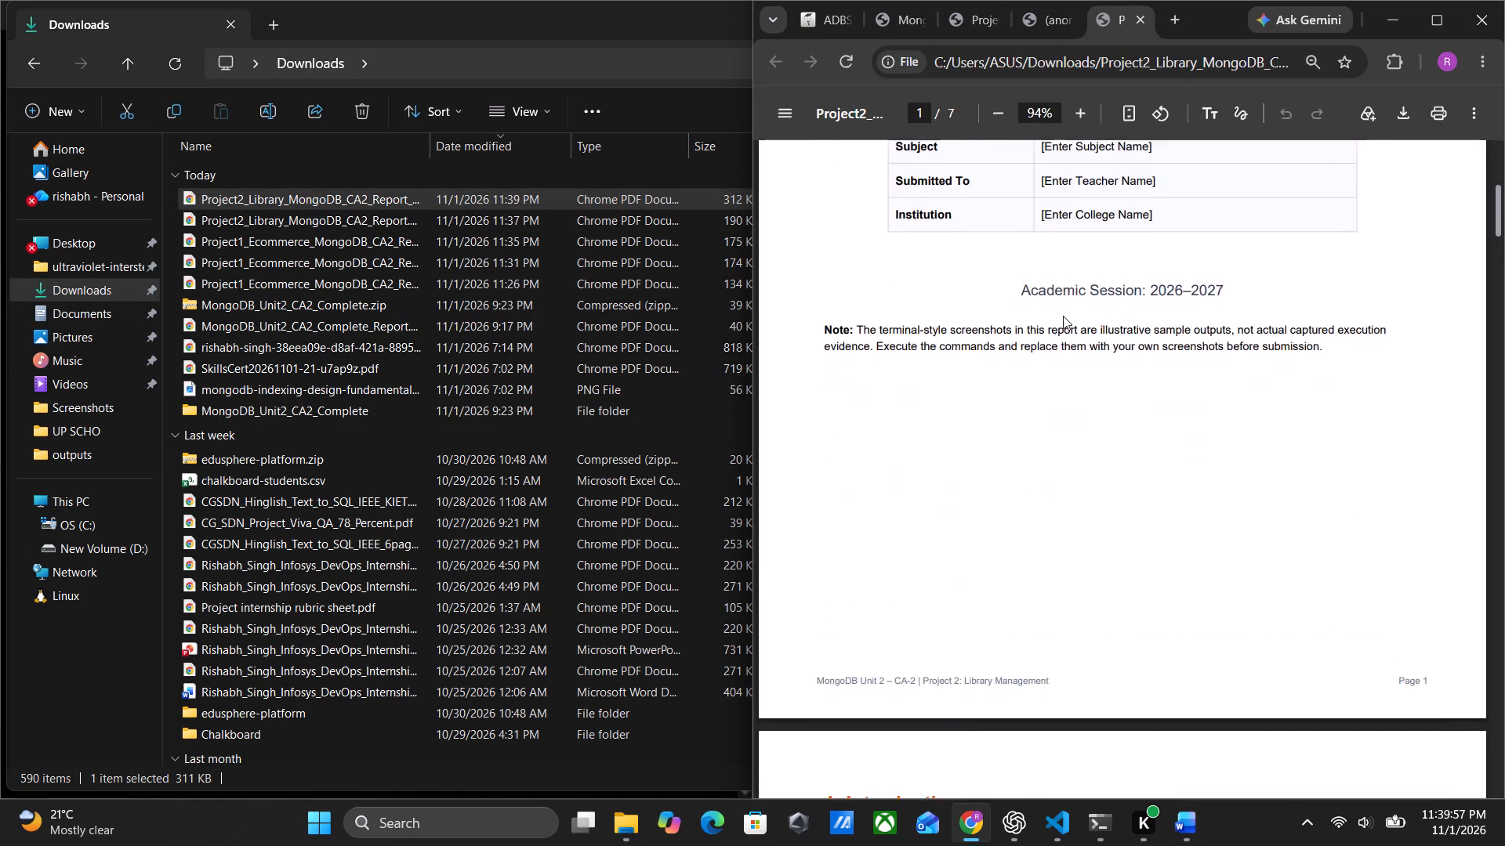
scroll(1063, 316, down, 7)
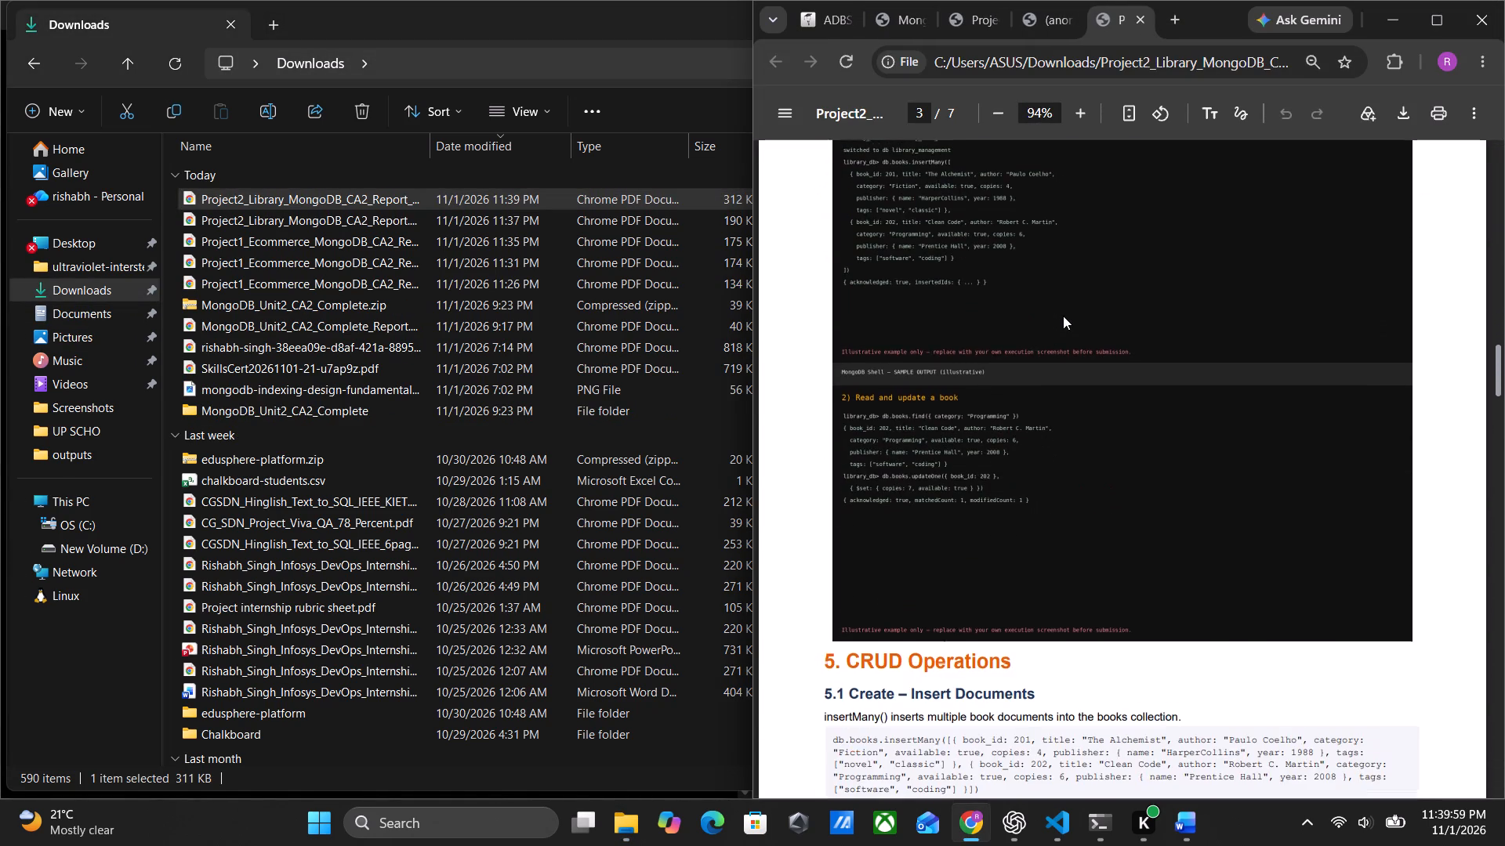
scroll(1063, 316, down, 13)
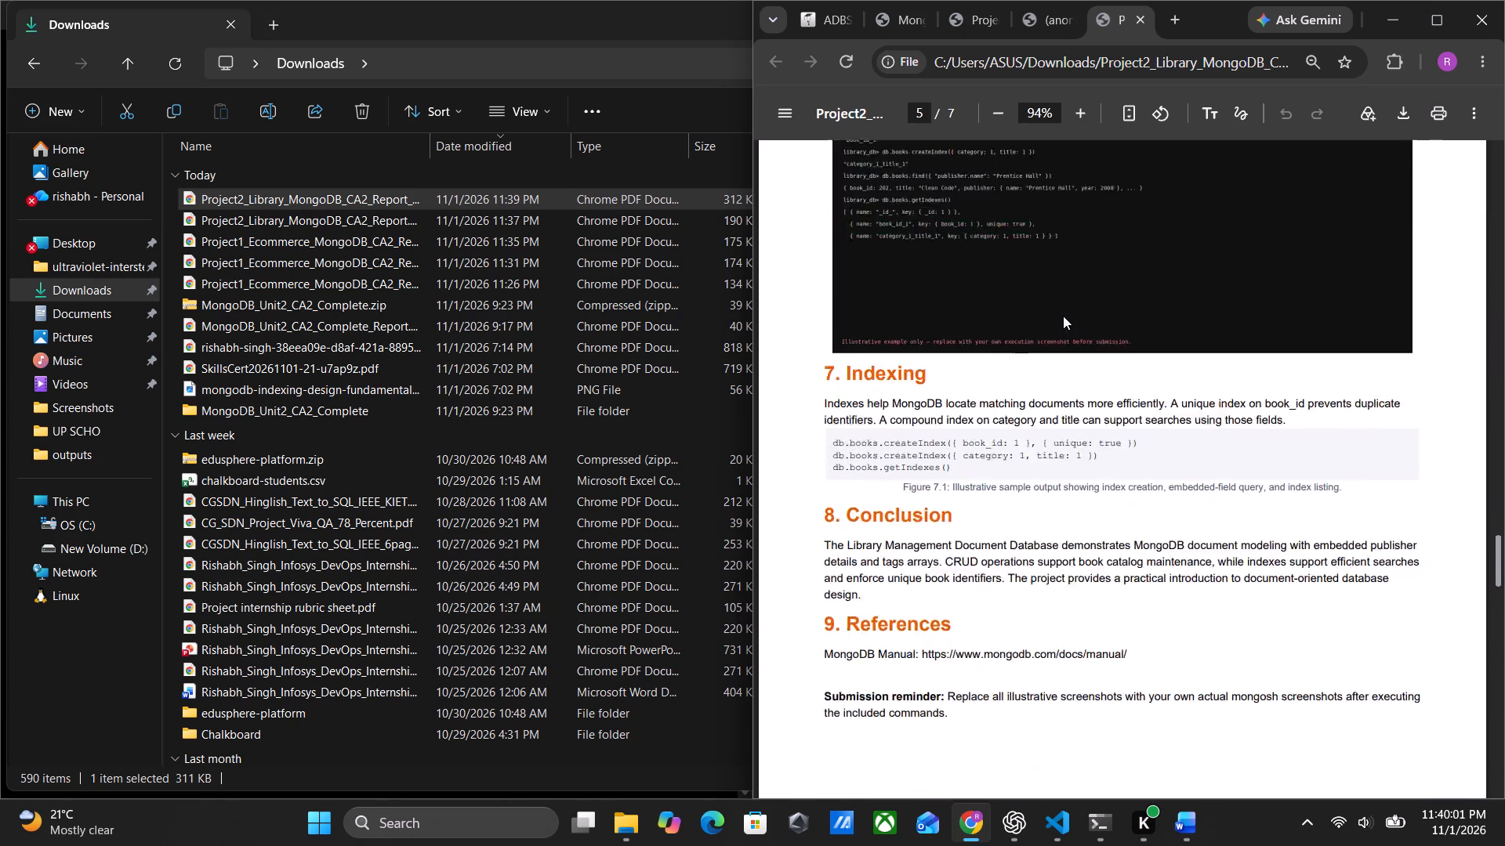
scroll(1063, 316, down, 4)
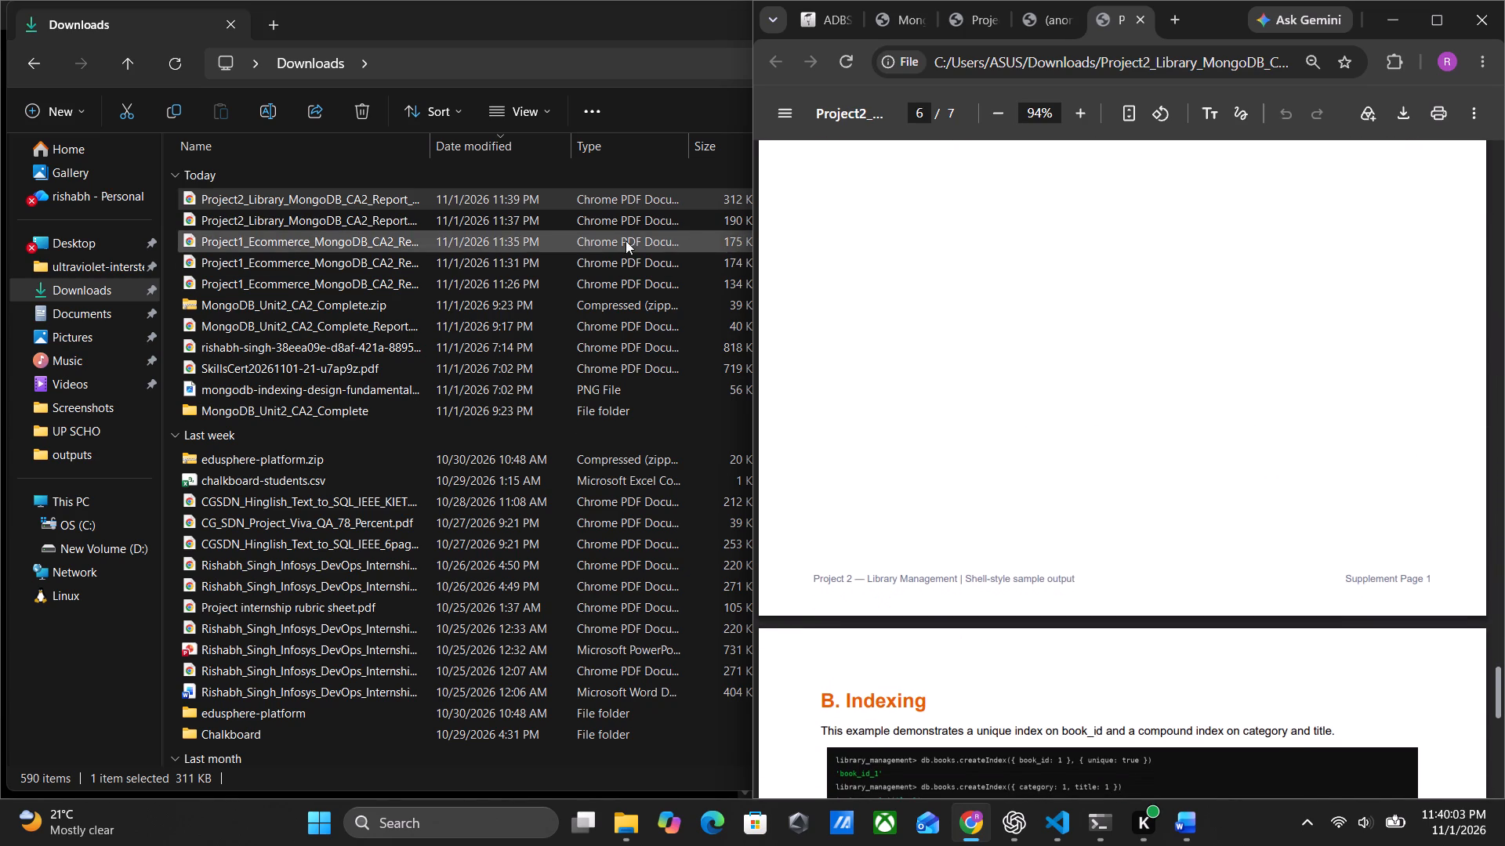
scroll(993, 327, down, 5)
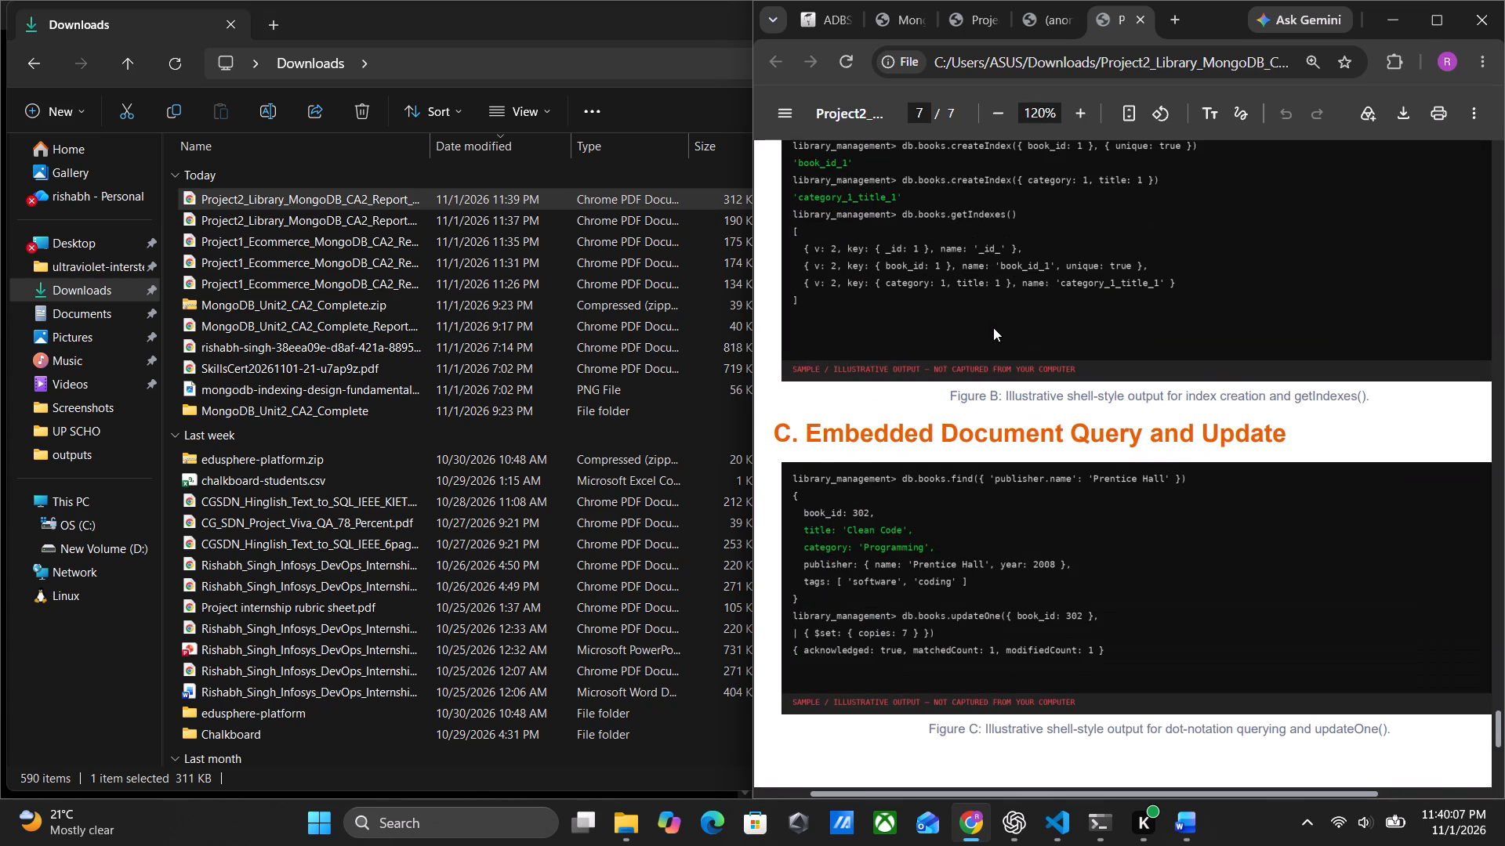
scroll(993, 327, up, 1)
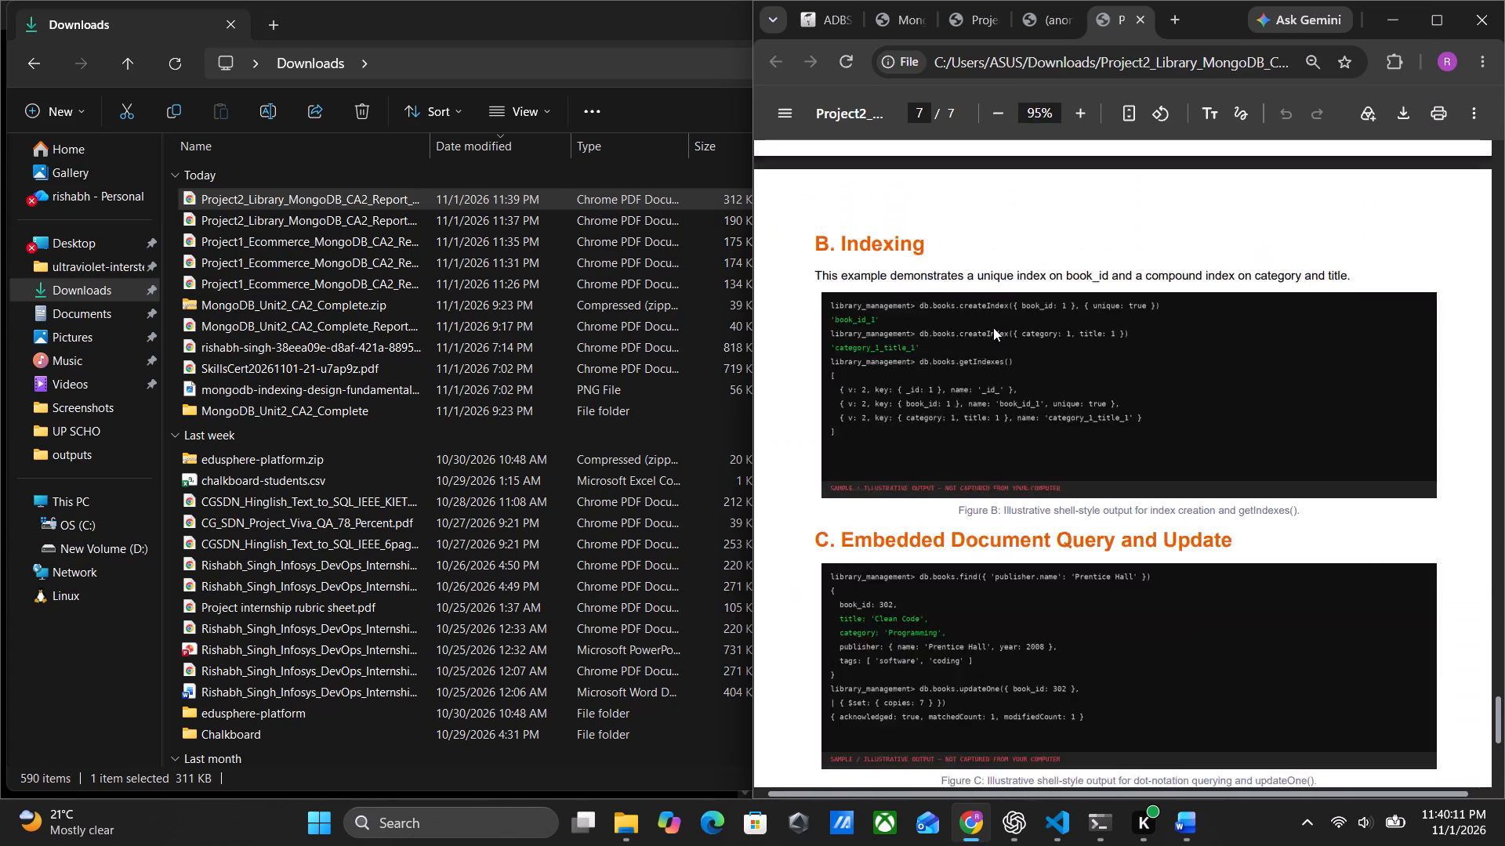
scroll(993, 327, down, 5)
scroll(993, 327, up, 4)
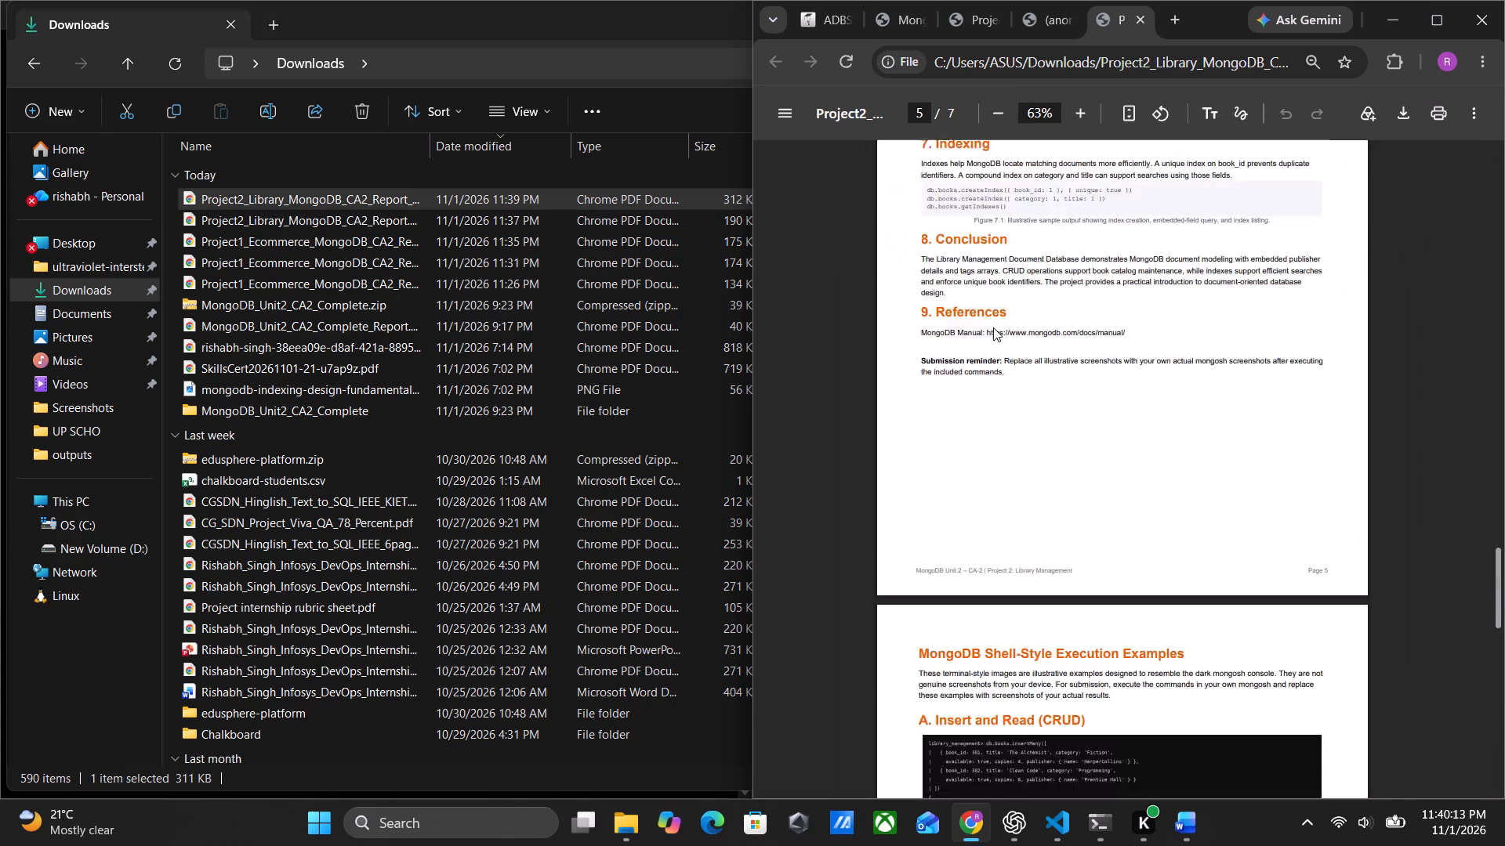
scroll(993, 327, up, 8)
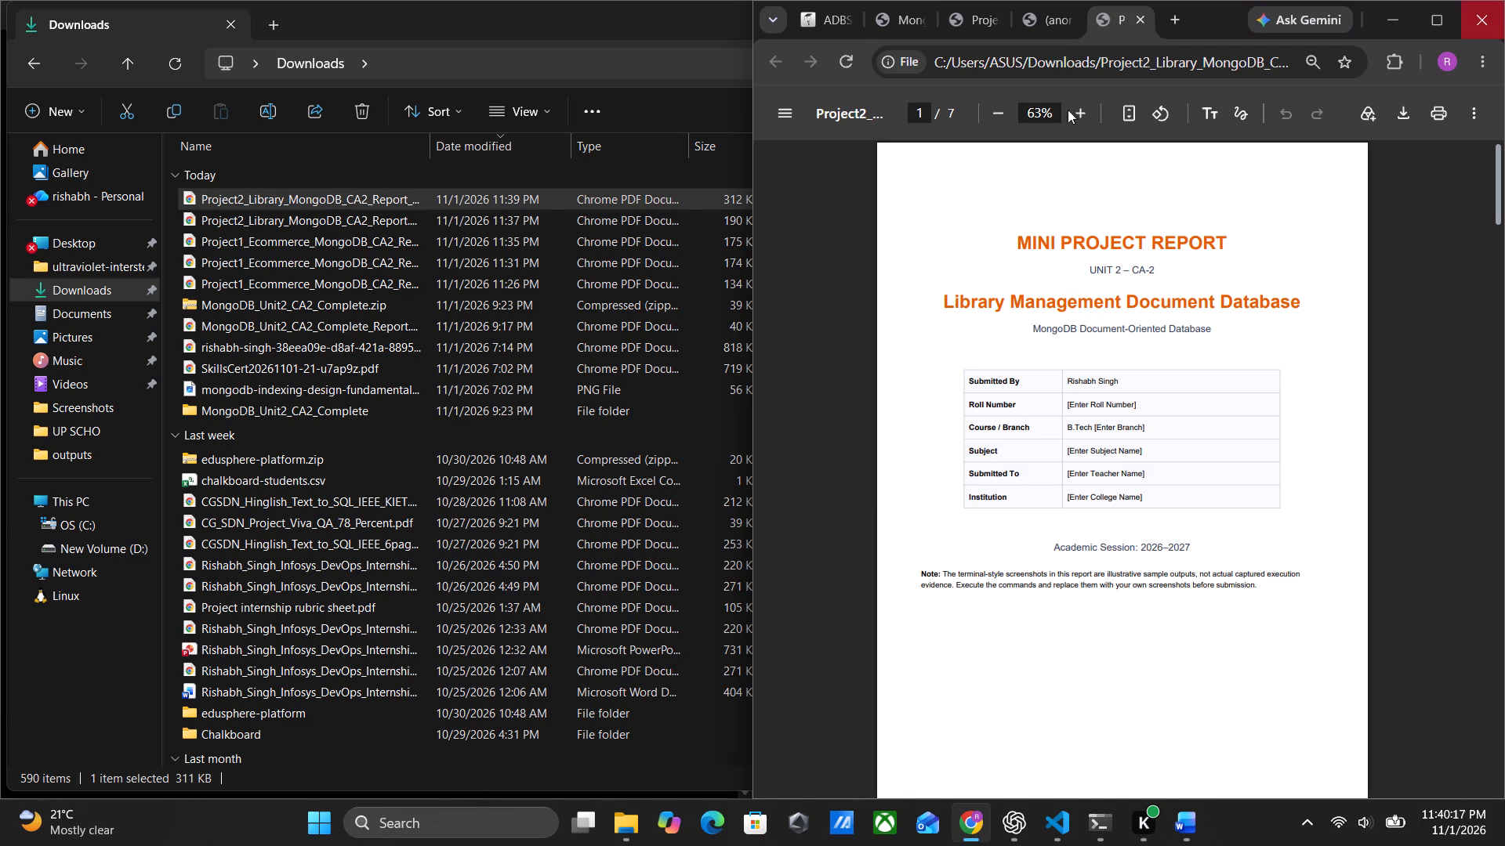
Open Project1_Ecommerce_MongoDB_CA2_Report_Final.pdf from Downloads and review its indexing and aggregation output screenshots.
click(542, 201)
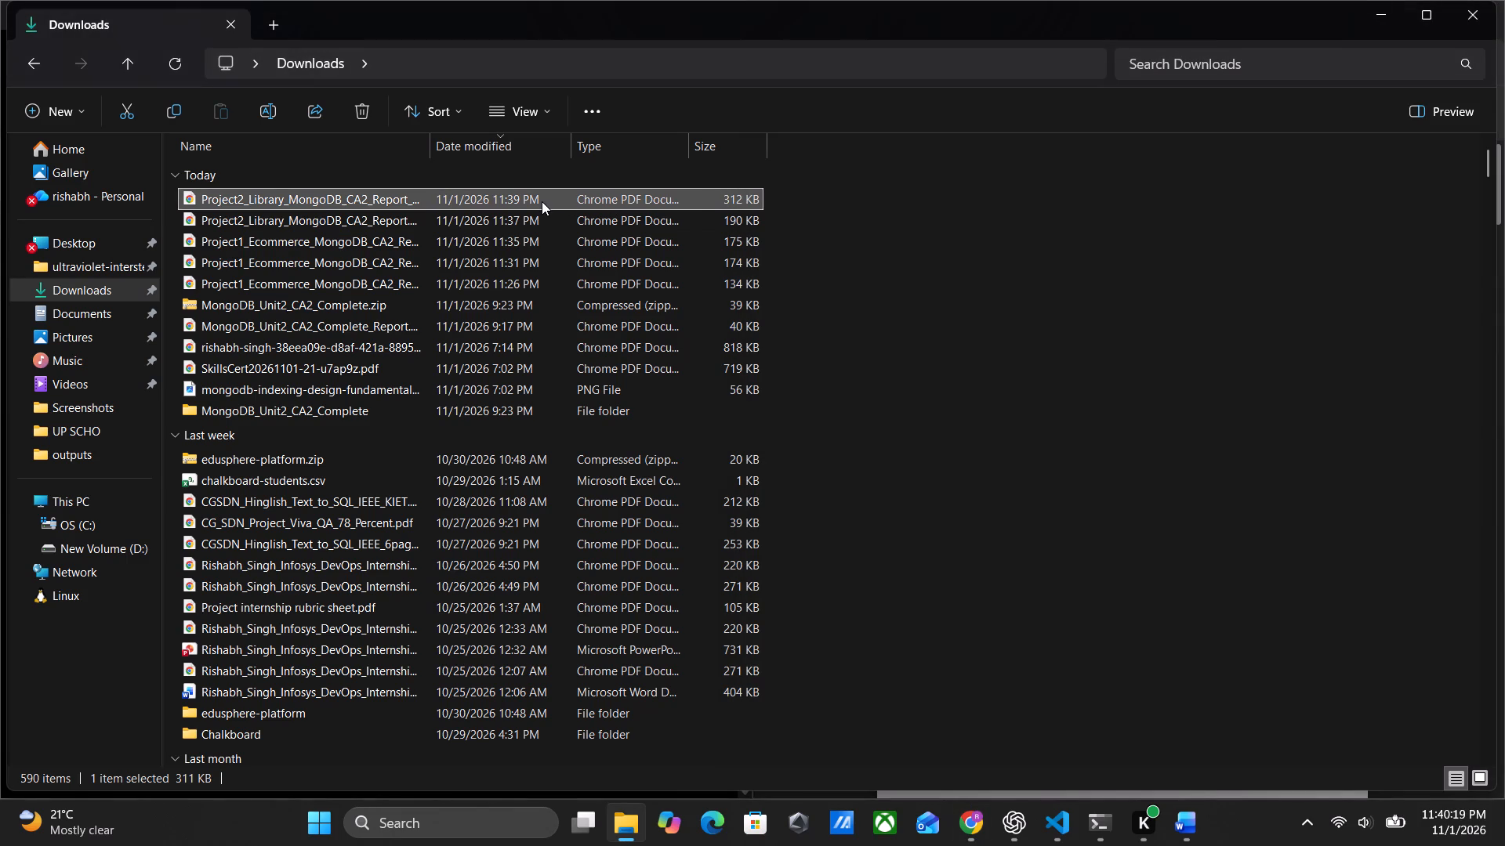
click(435, 246)
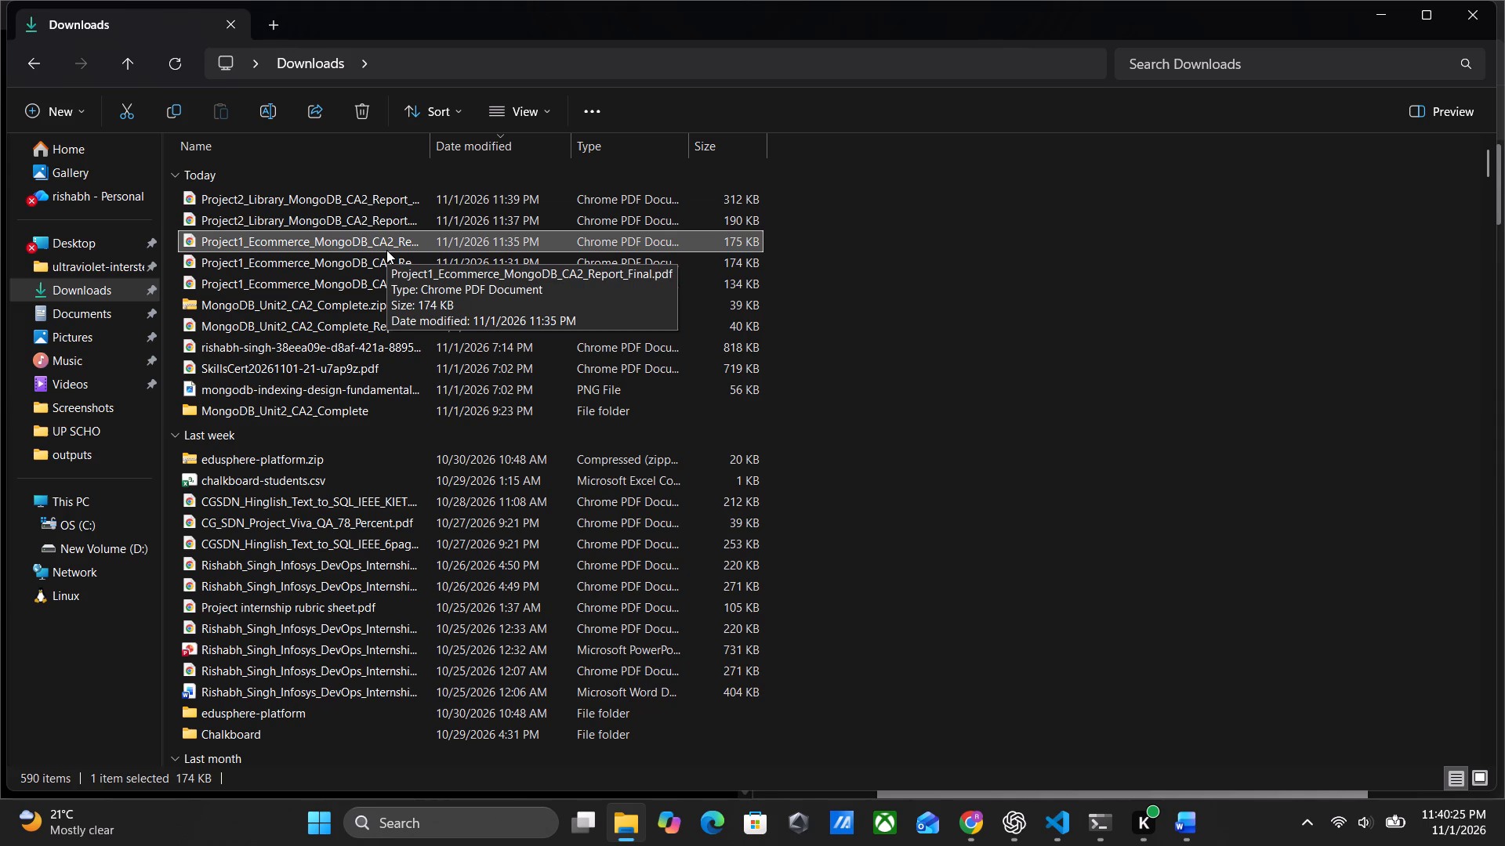
double_click(386, 250)
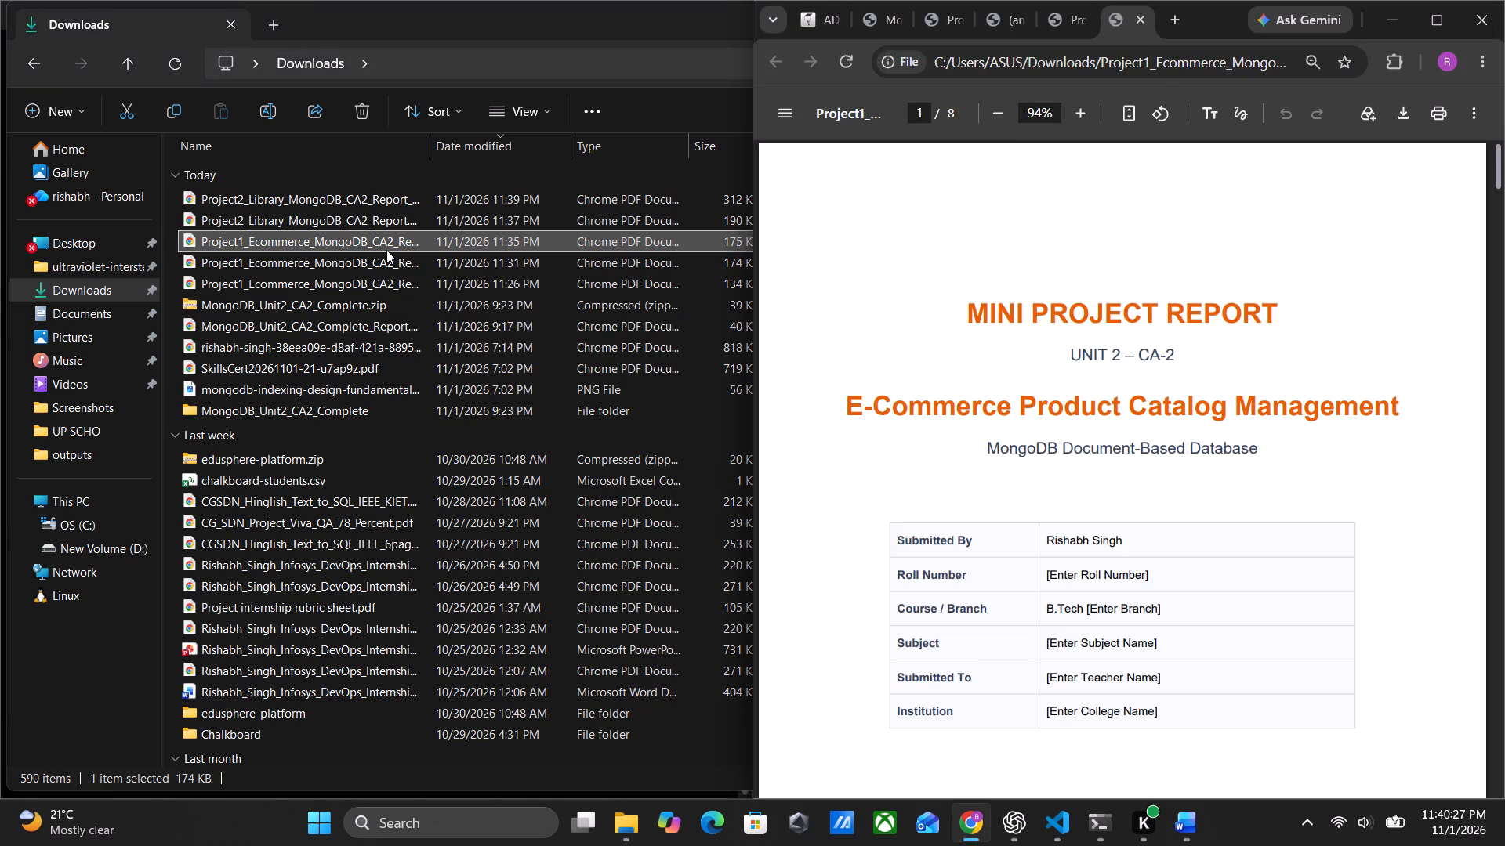
scroll(1006, 443, down, 19)
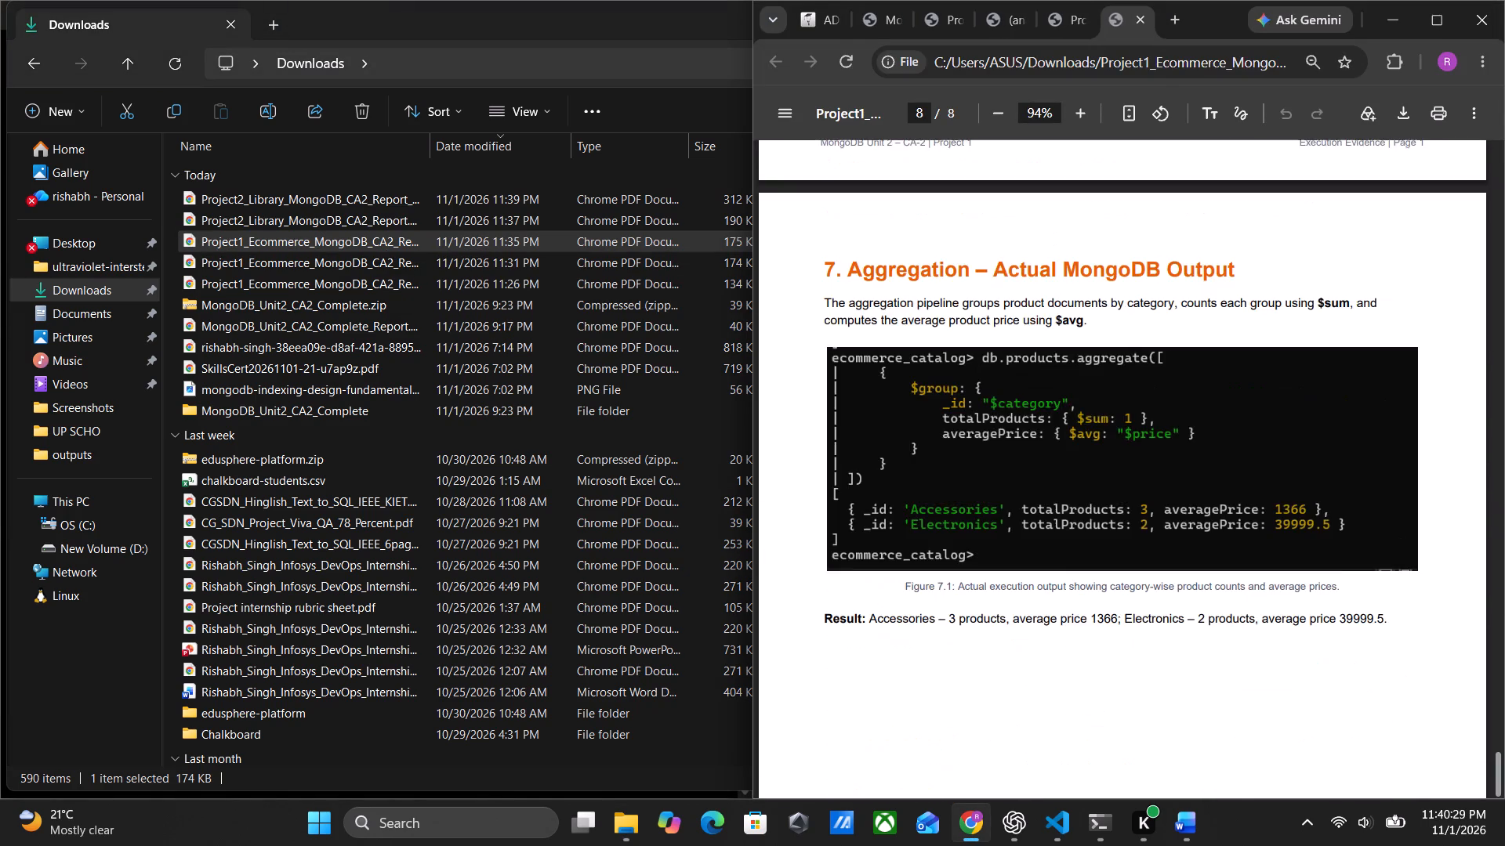
scroll(1006, 443, down, 4)
scroll(1006, 443, up, 5)
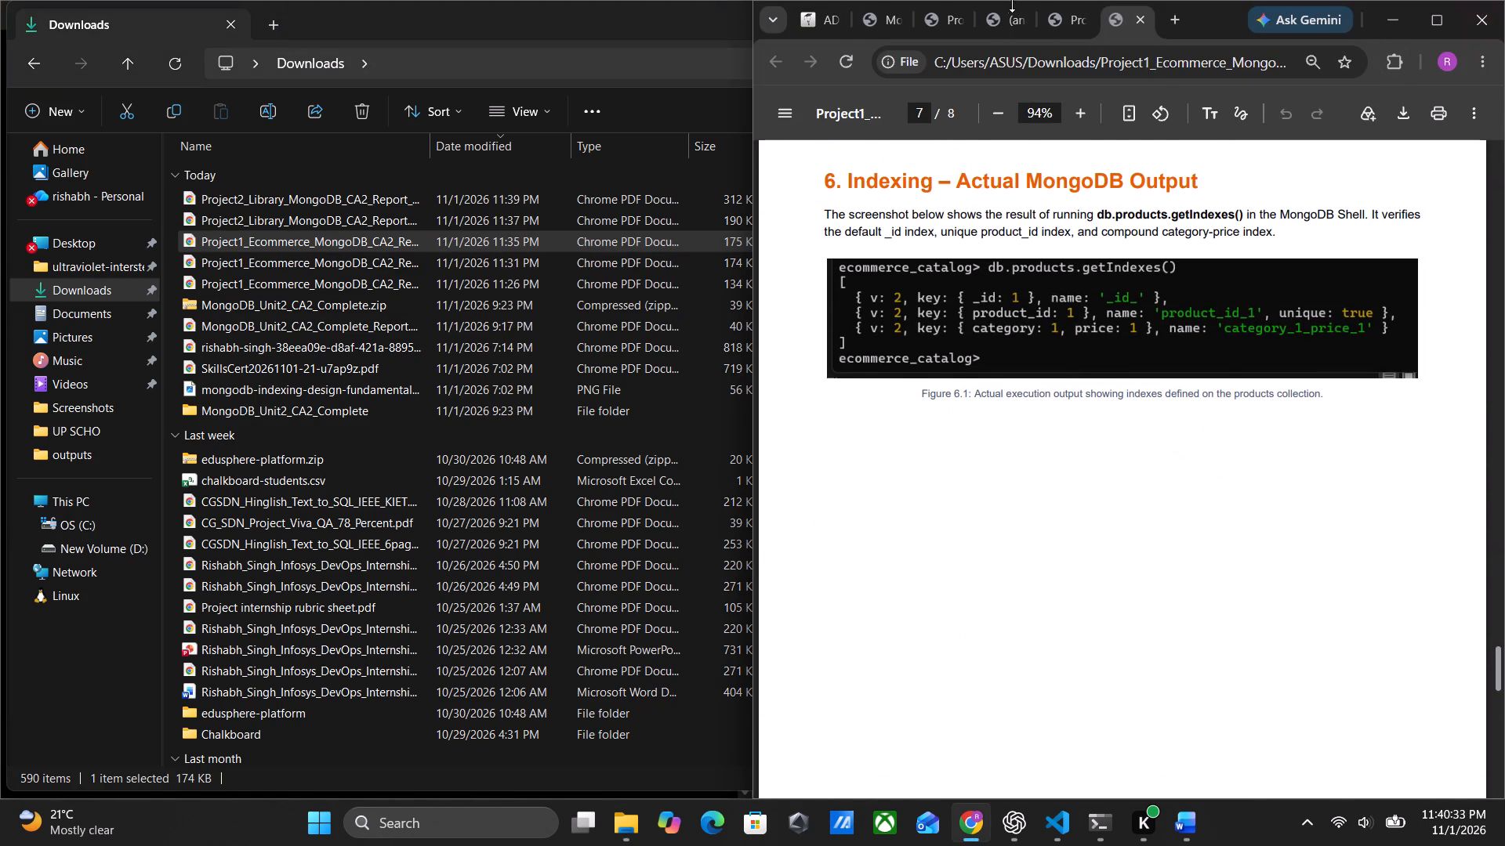
Skim the already open MongoDB_Unit2_CA2_Complete report to its submission checklist, and close the browser window.
click(890, 27)
scroll(1056, 390, down, 5)
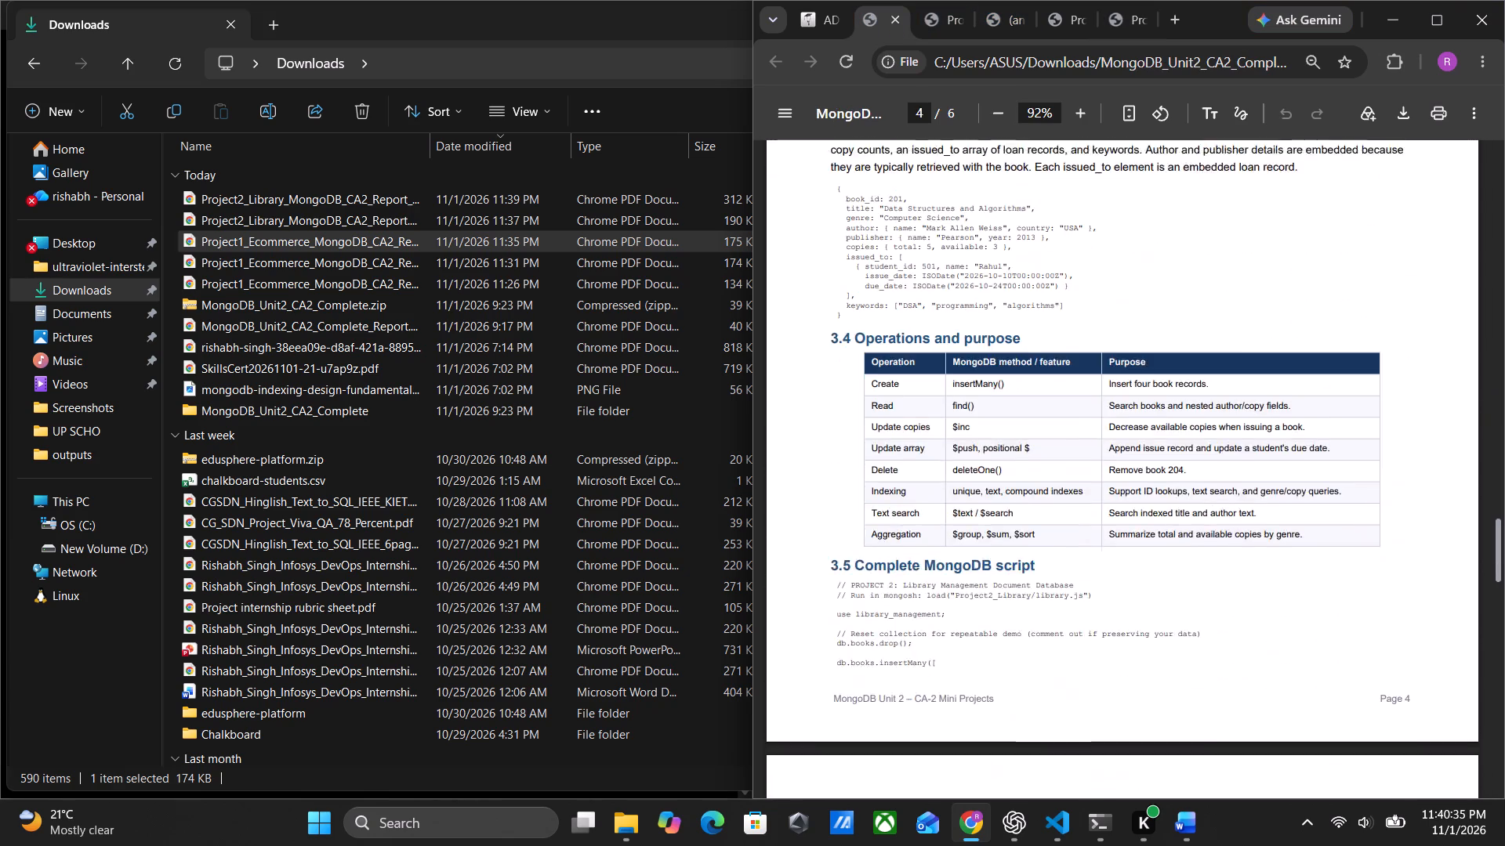
scroll(1056, 390, down, 12)
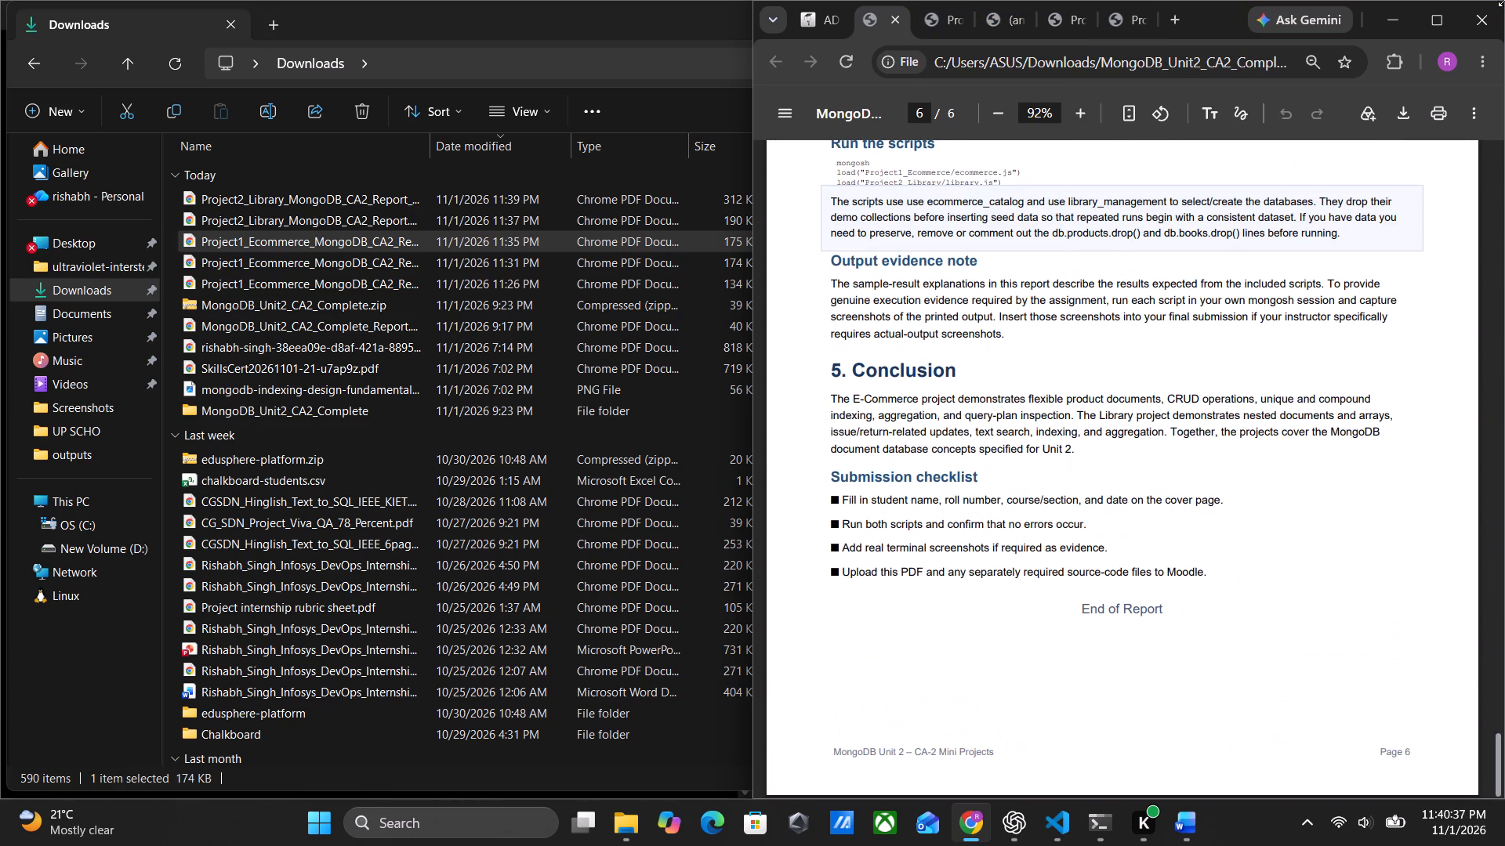
click(1472, 16)
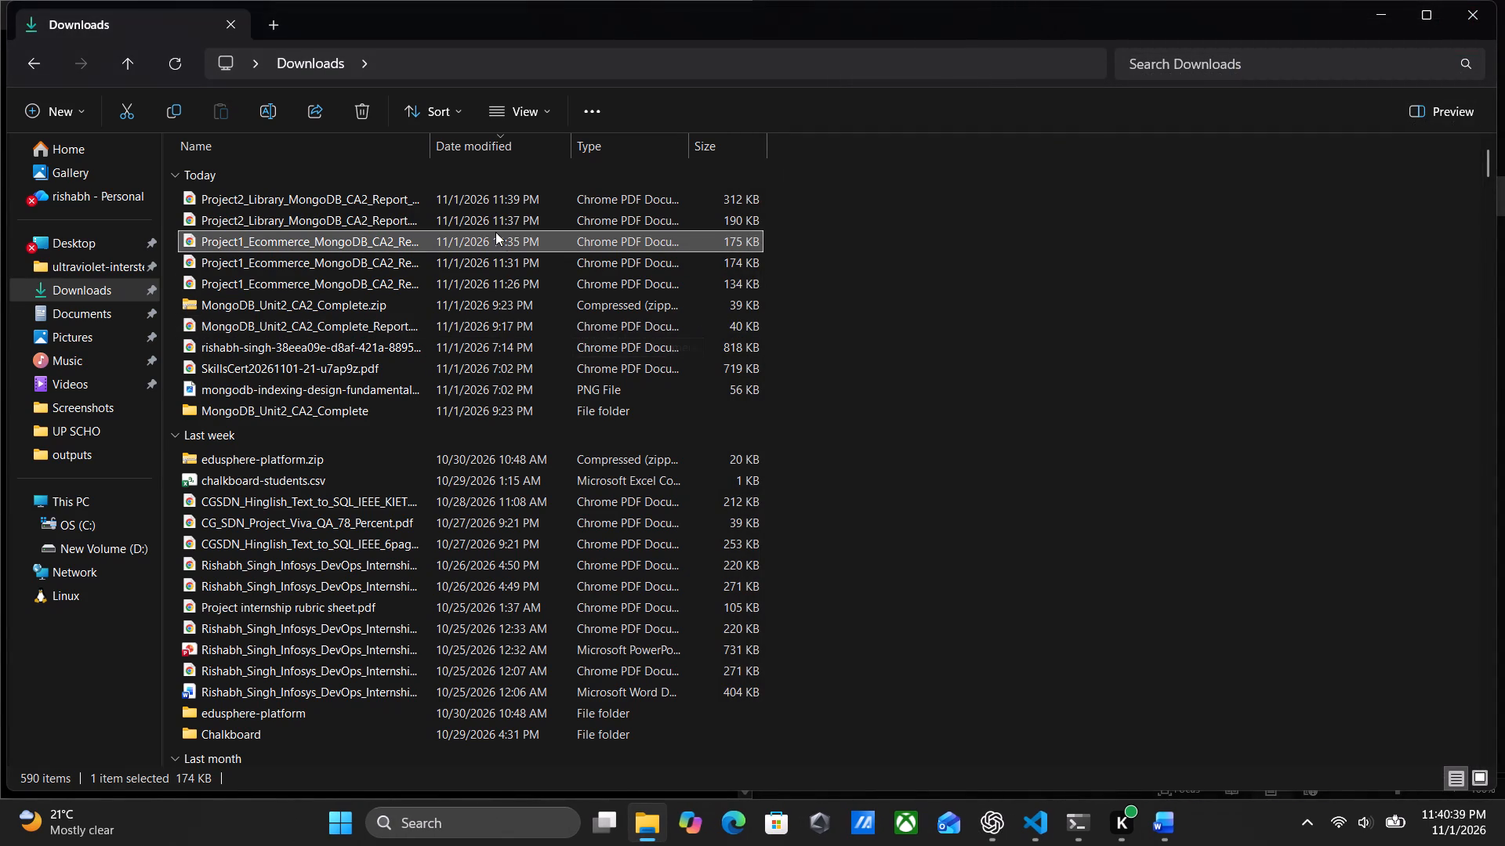
Relaunch Google Chrome with the personal profile instead of a kiet.edu one, and maximize its window.
click(420, 244)
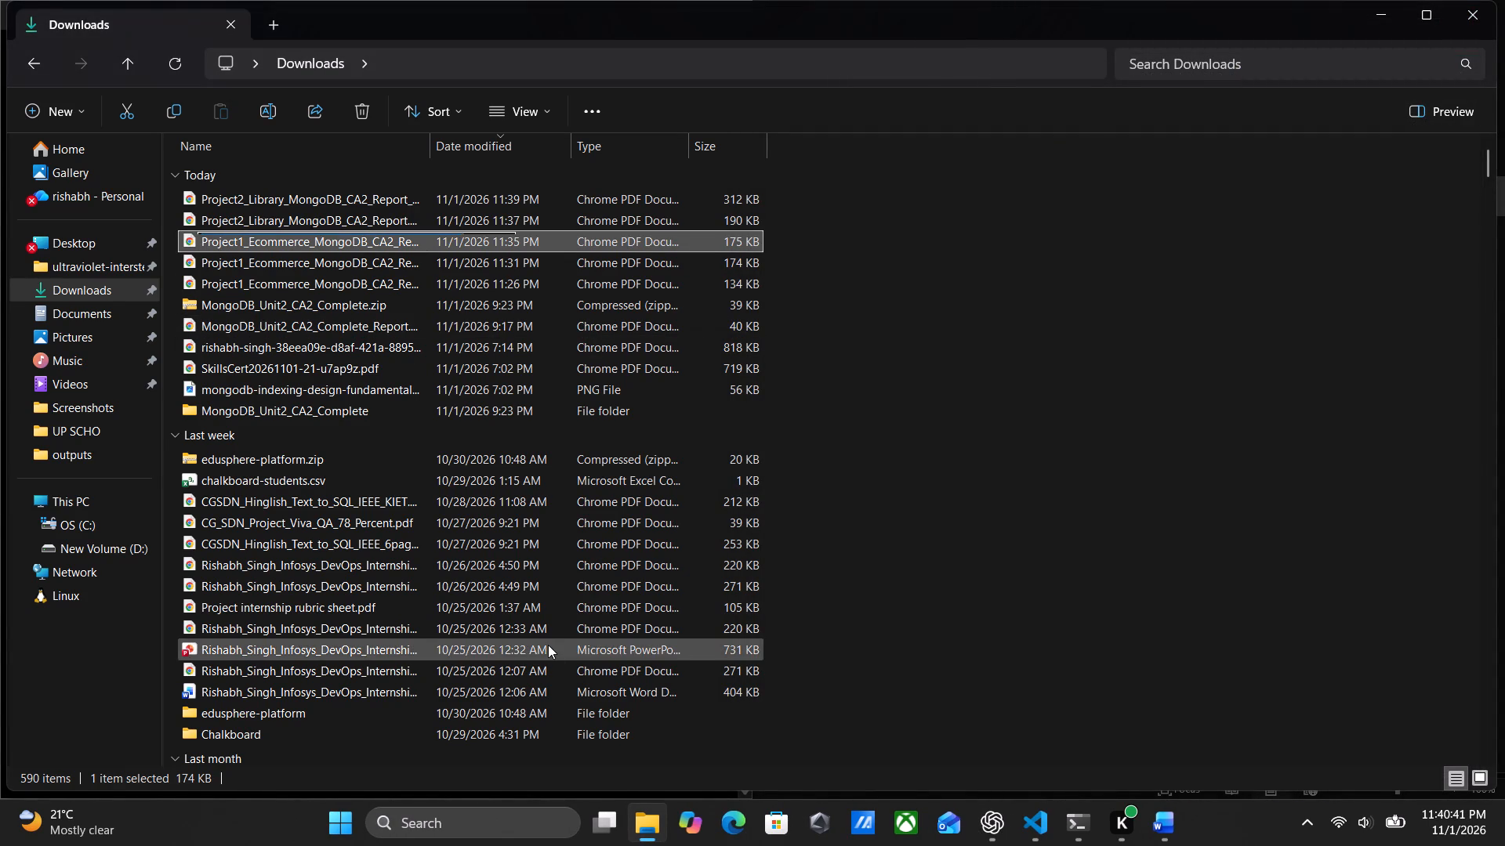
click(534, 830)
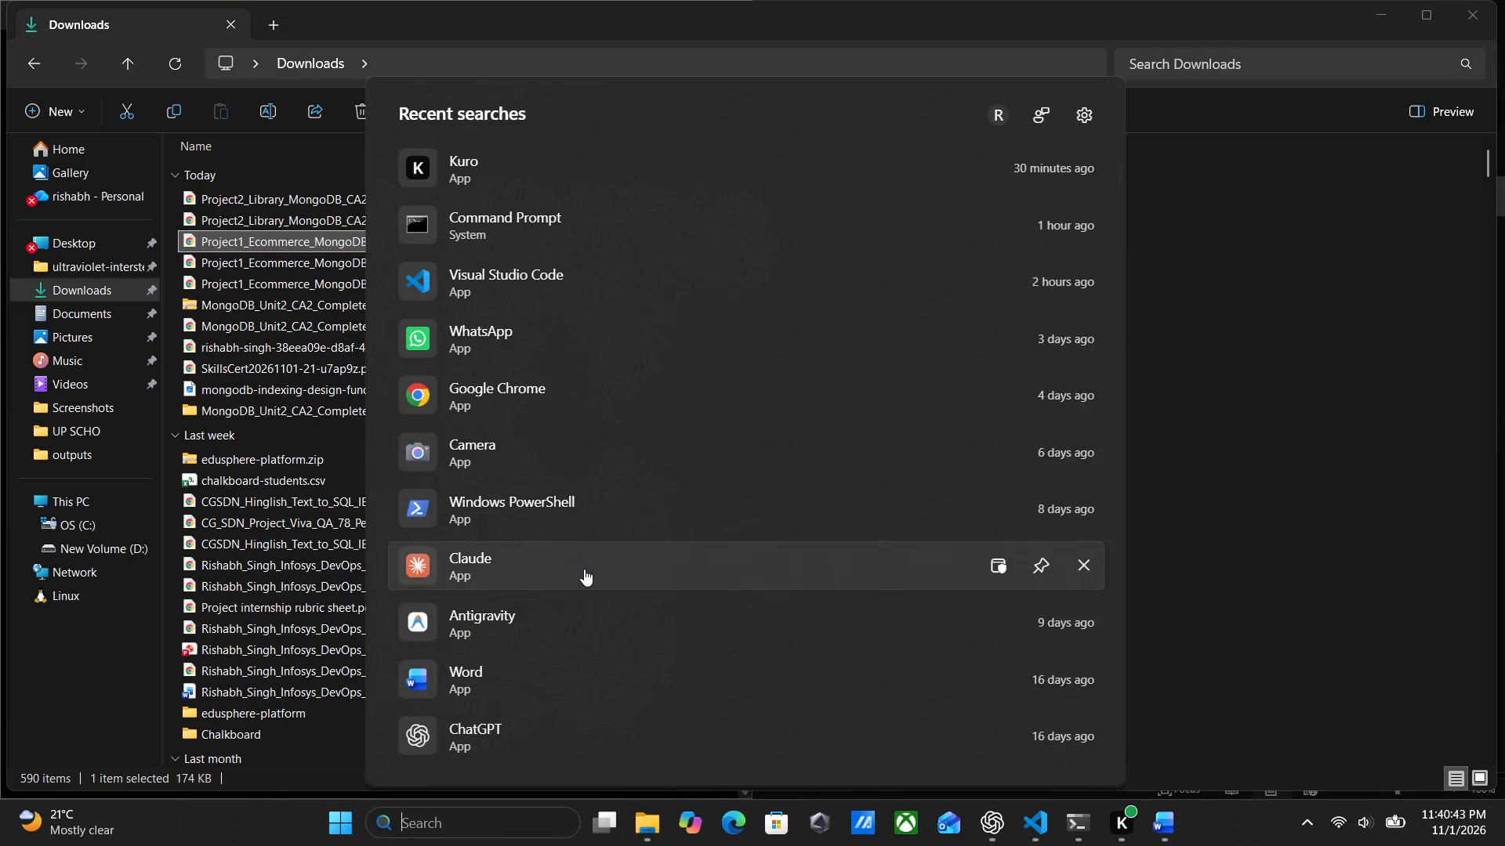
click(545, 411)
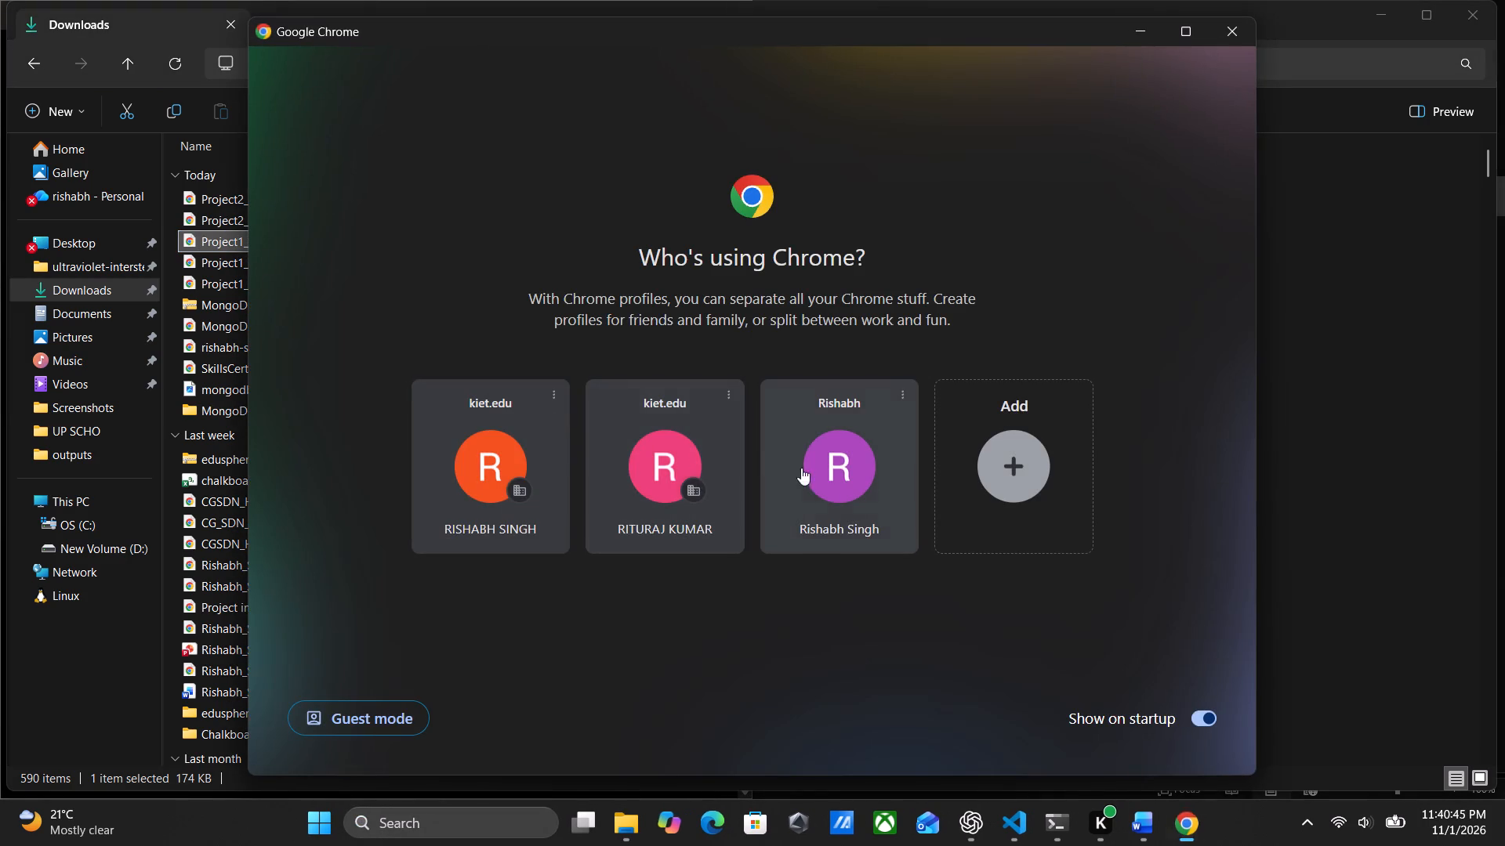
click(834, 479)
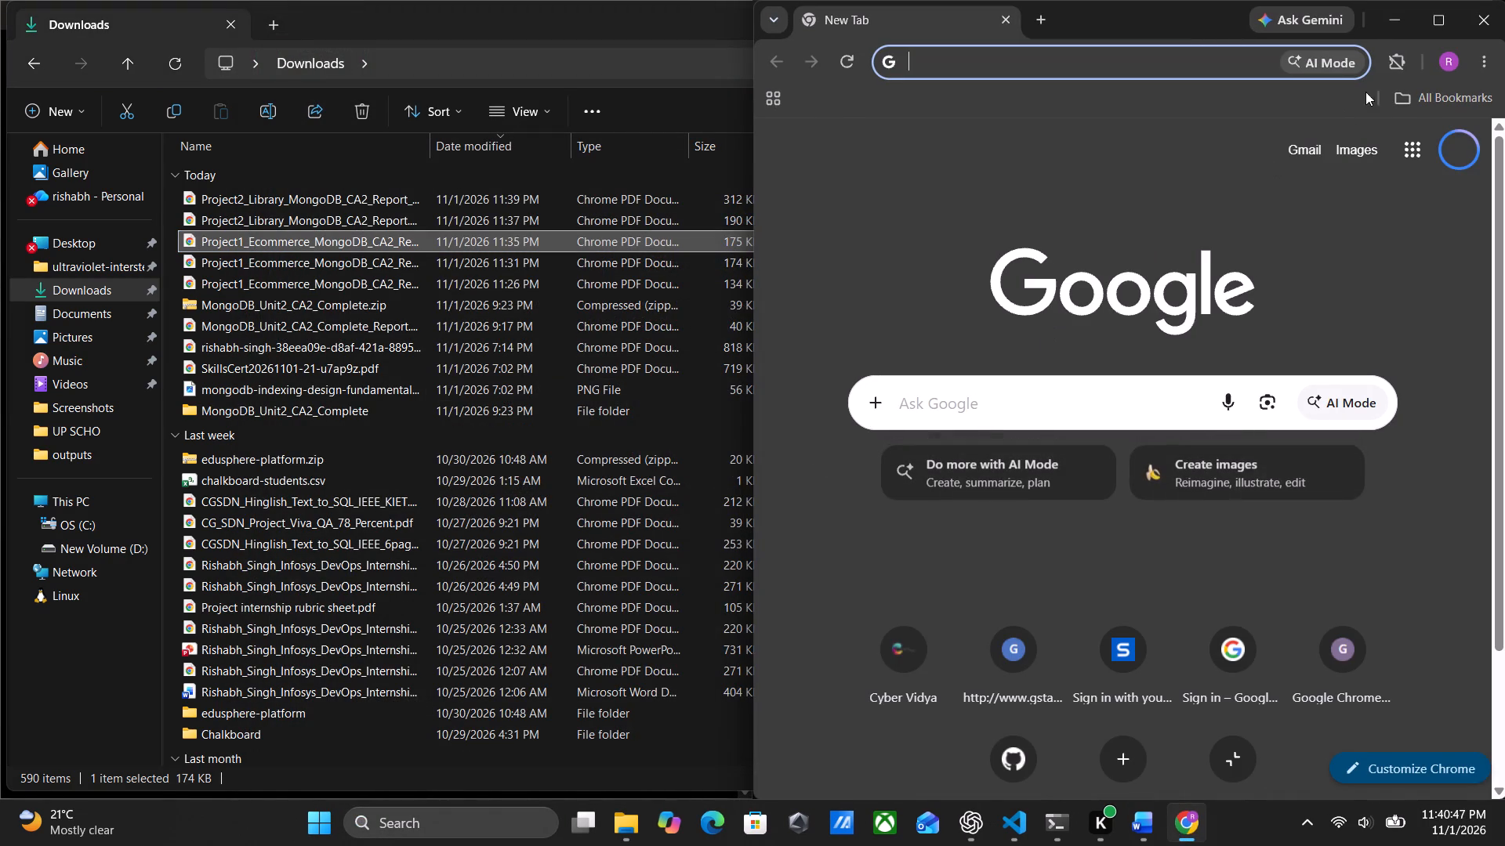
click(1454, 25)
Search Google for "i love pdf", open the iLovePDF site, and go to its PDF to Word converter.
click(767, 393)
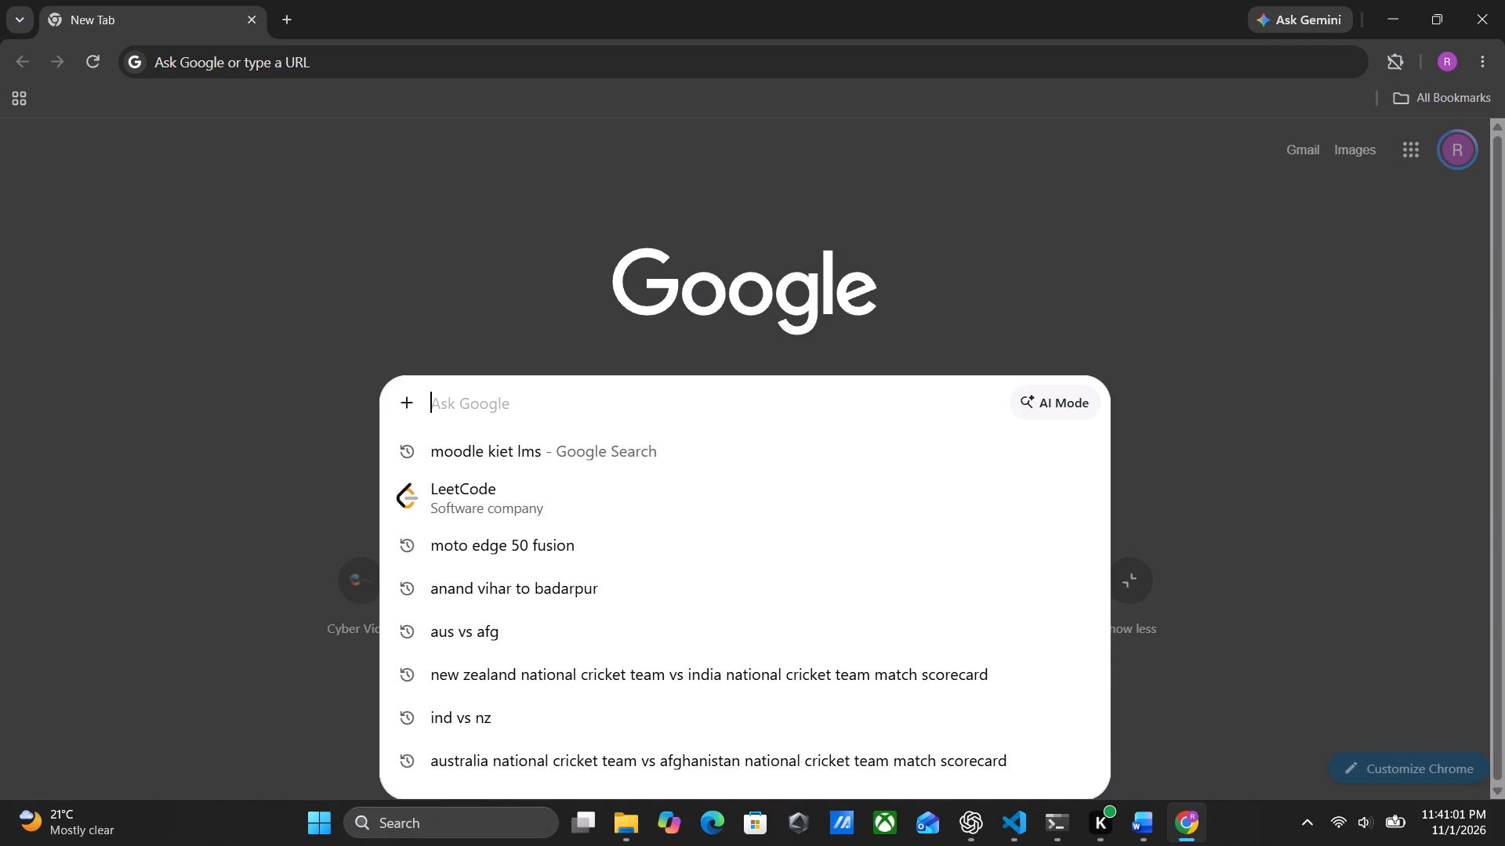
text(i l)
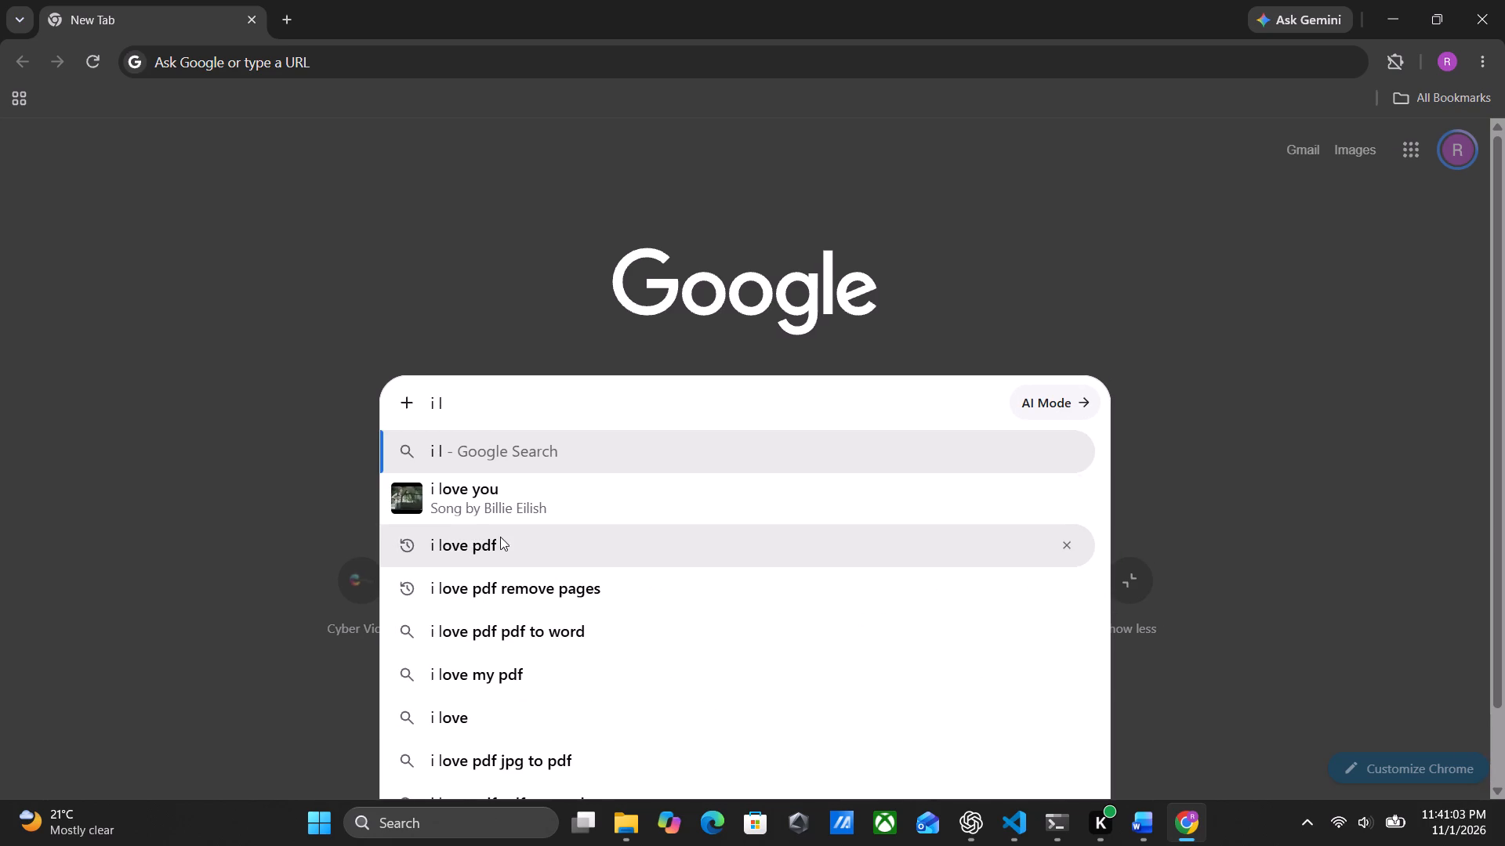
click(499, 546)
click(320, 301)
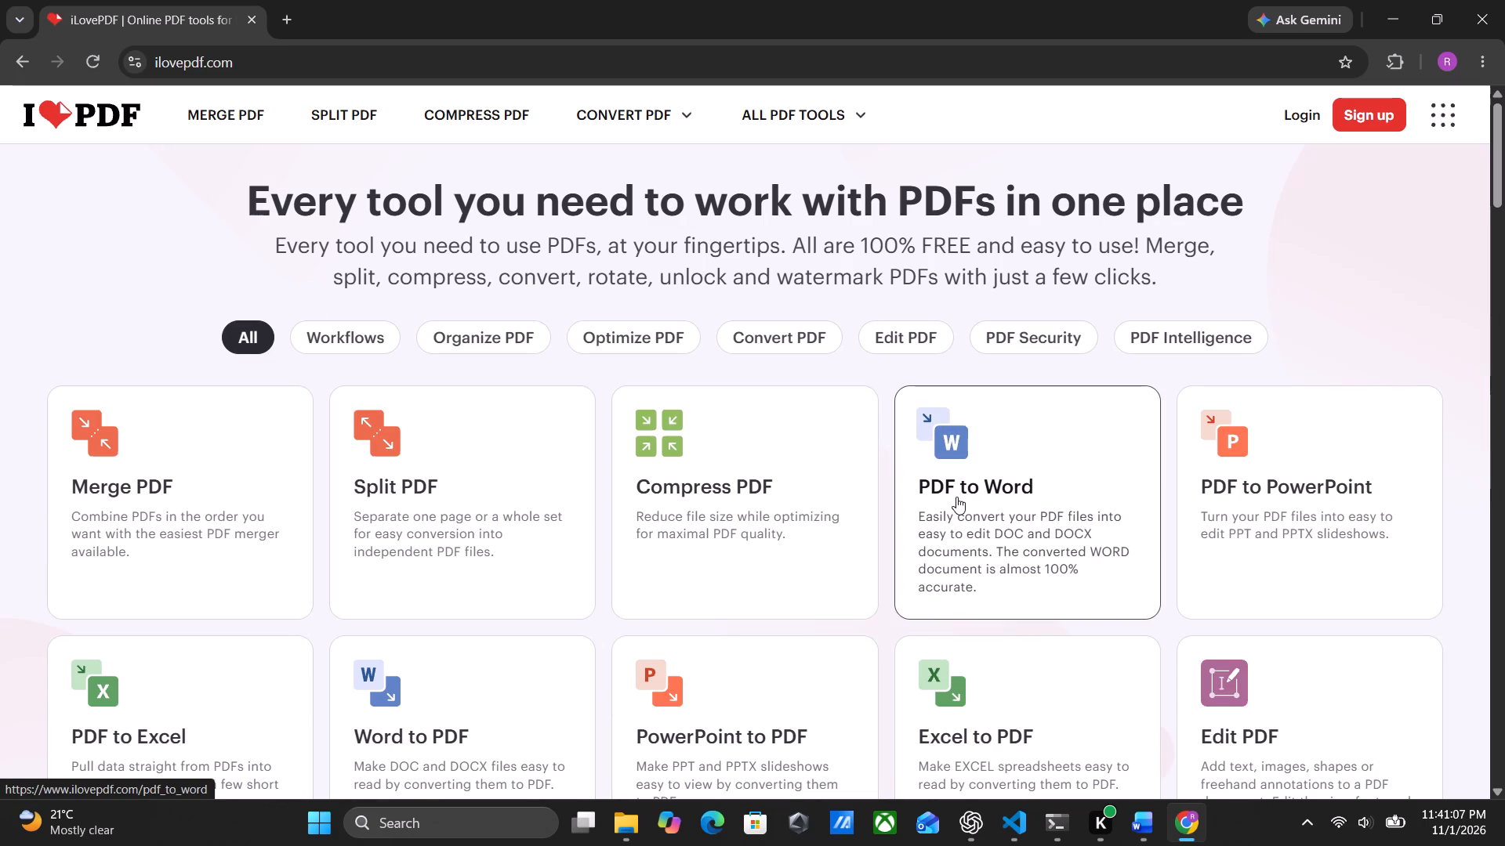
click(956, 497)
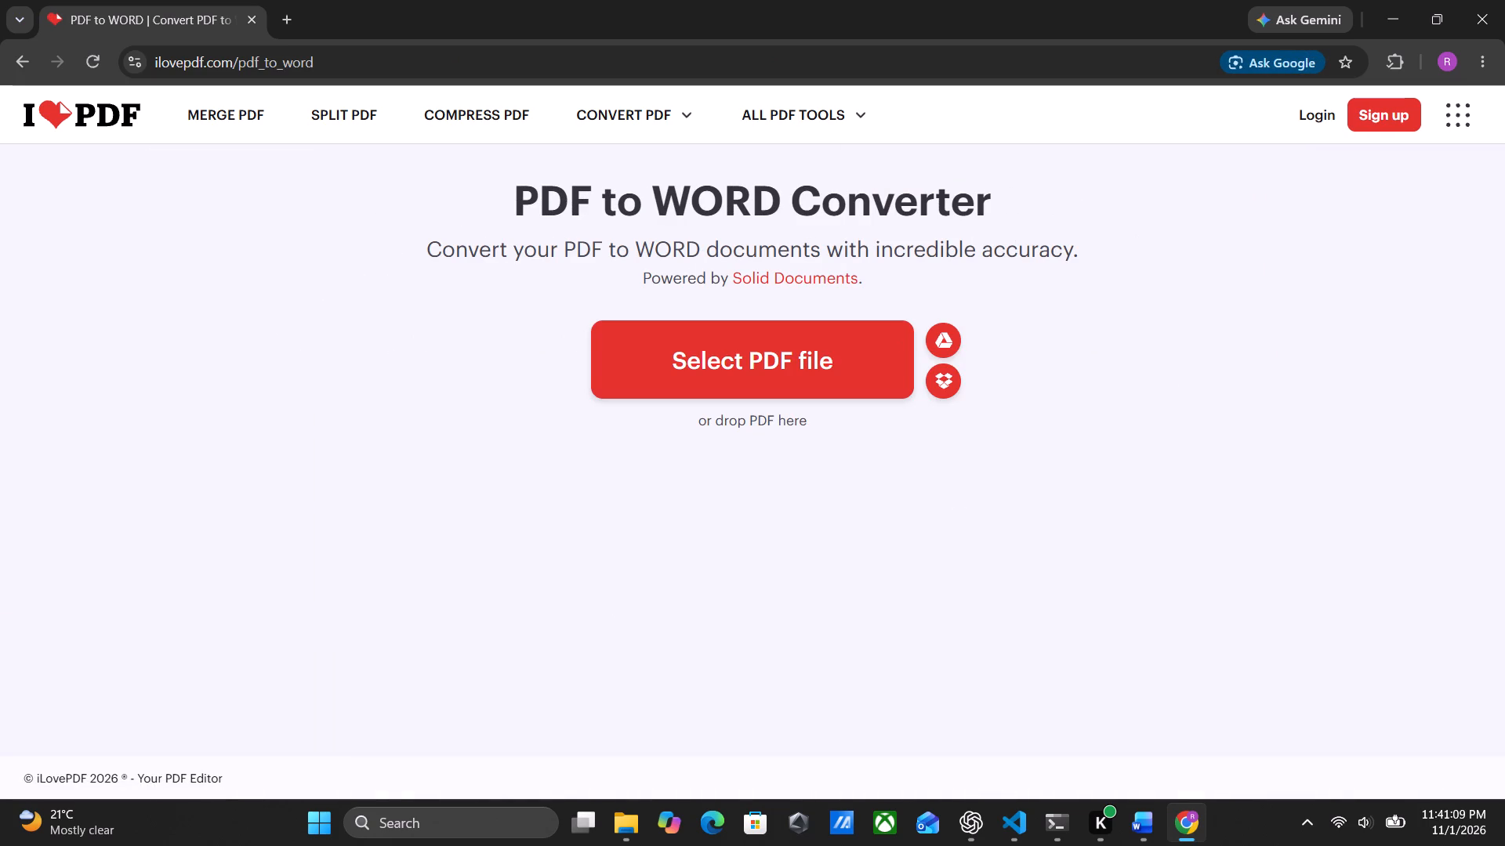
Merge the latest Project1_Ecommerce and Project2_Library MongoDB CA2 report PDFs, in that order, using iLovePDF's Merge PDF tool.
click(18, 56)
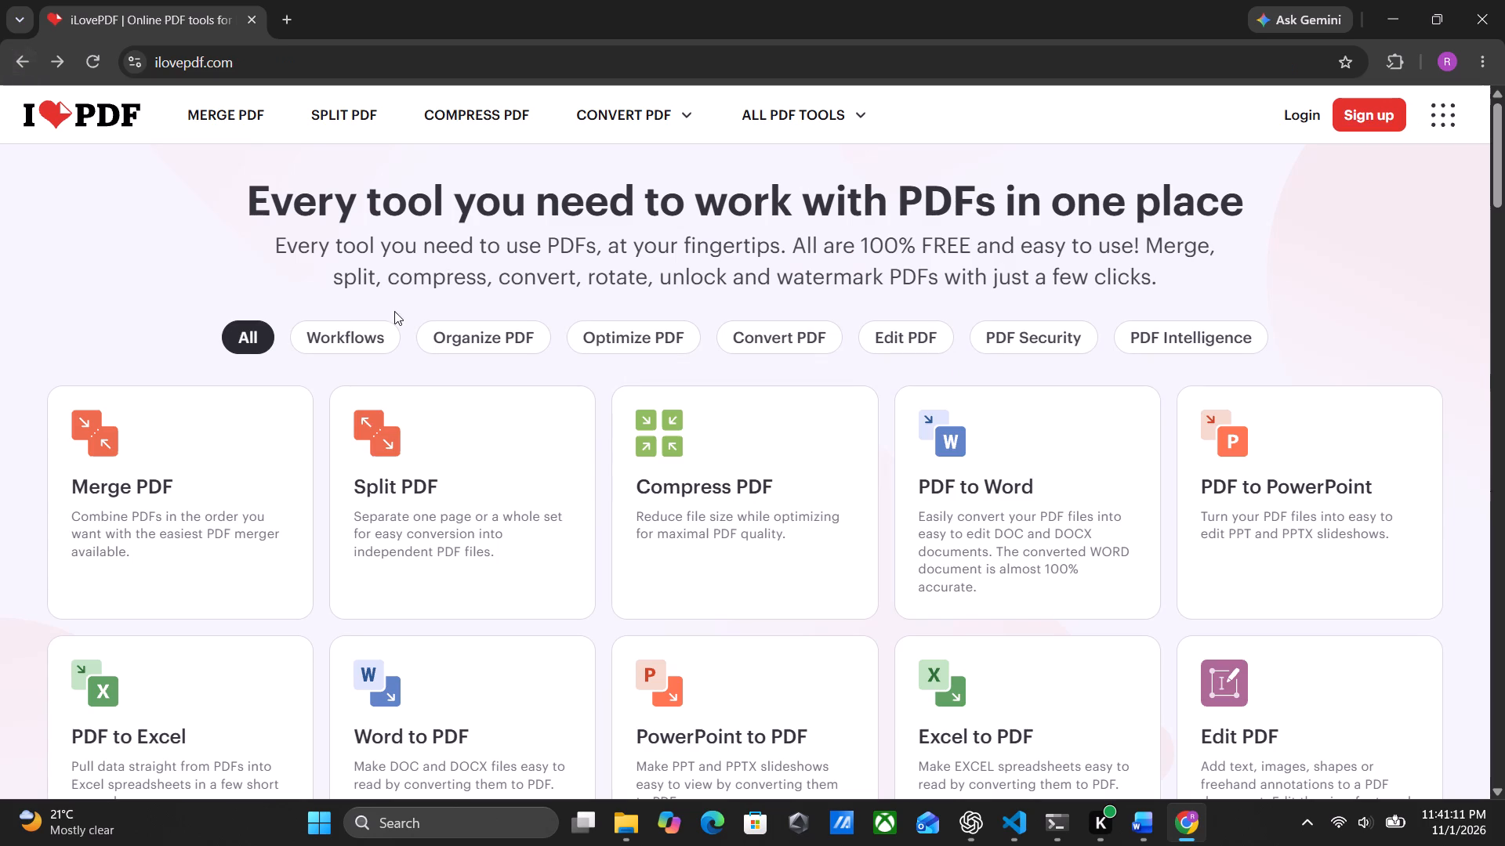
click(189, 529)
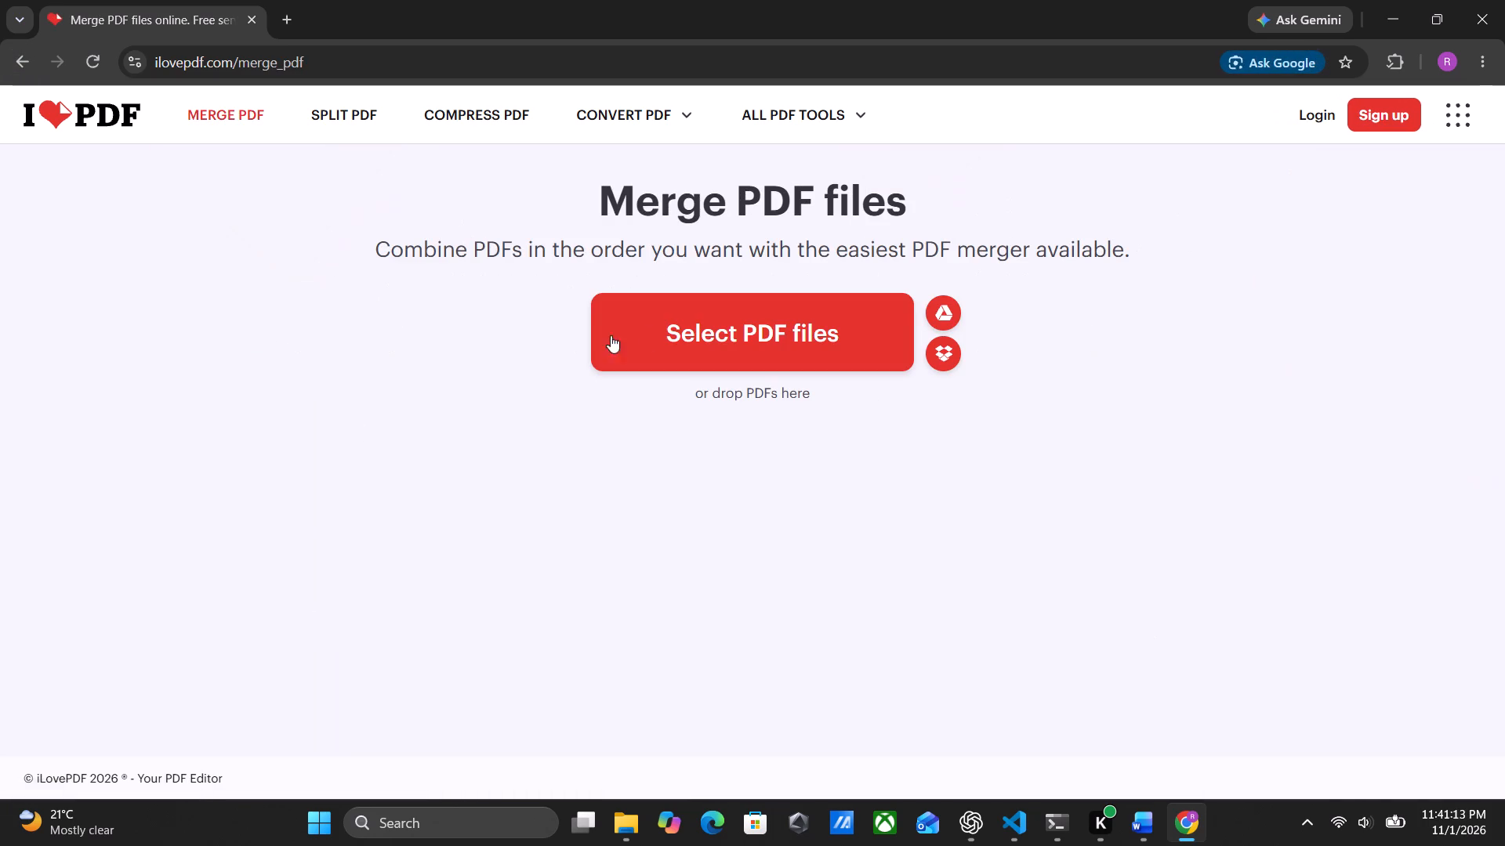
click(680, 330)
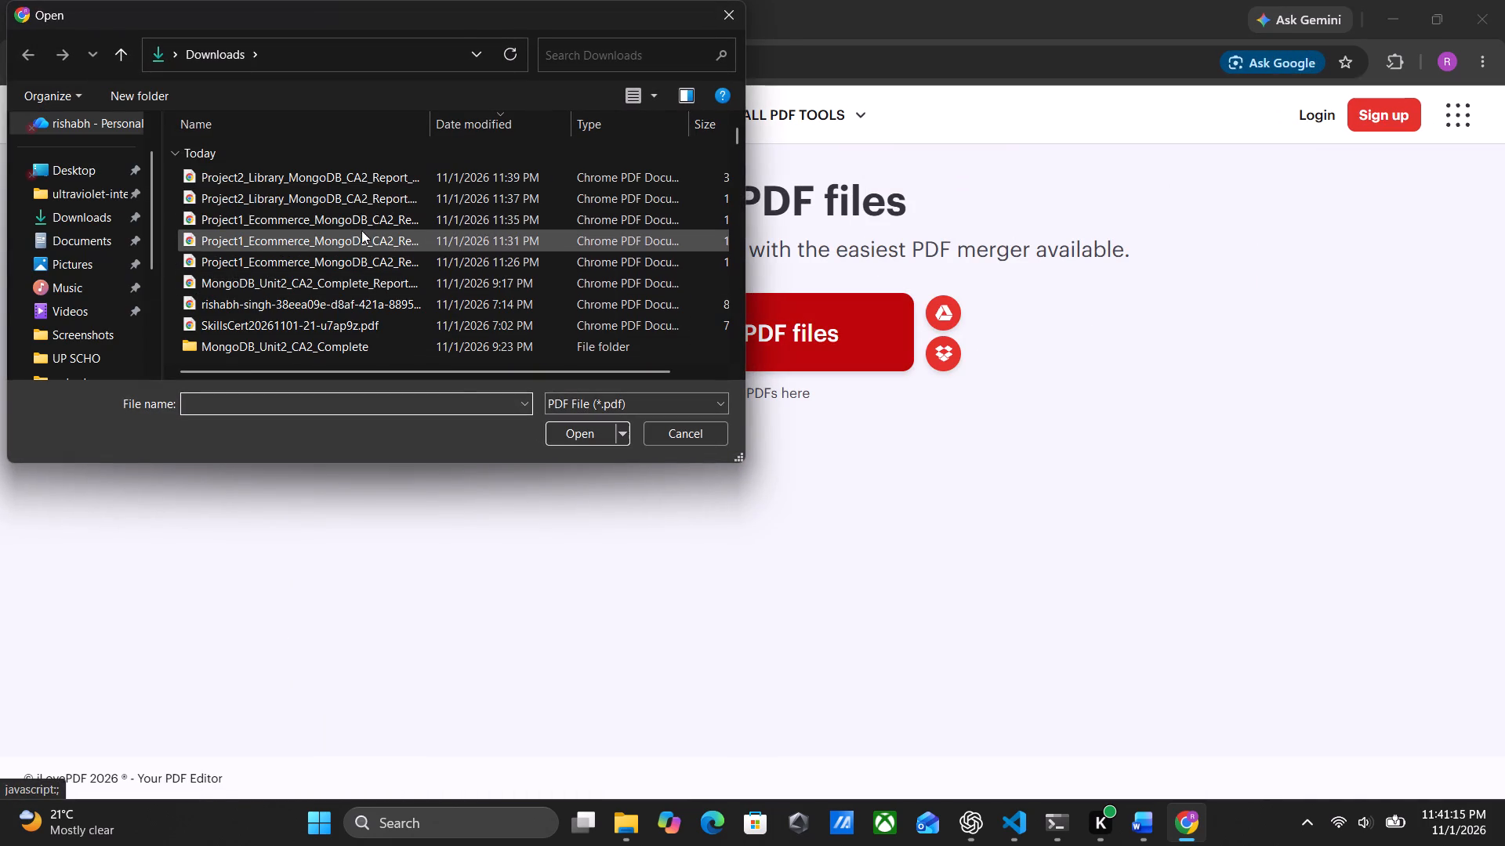
click(336, 228)
key(Return)
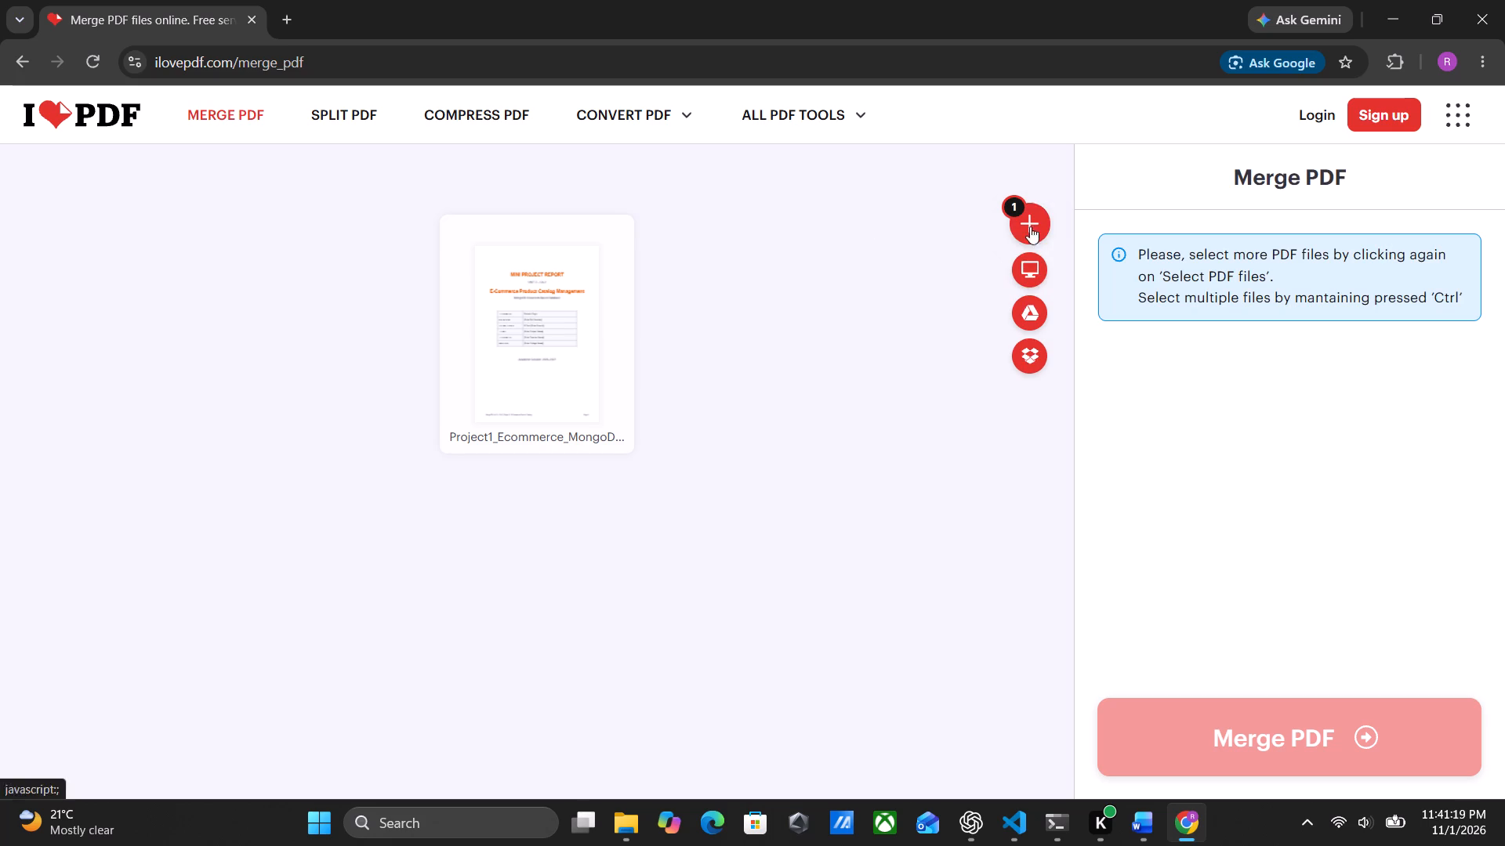
click(1037, 237)
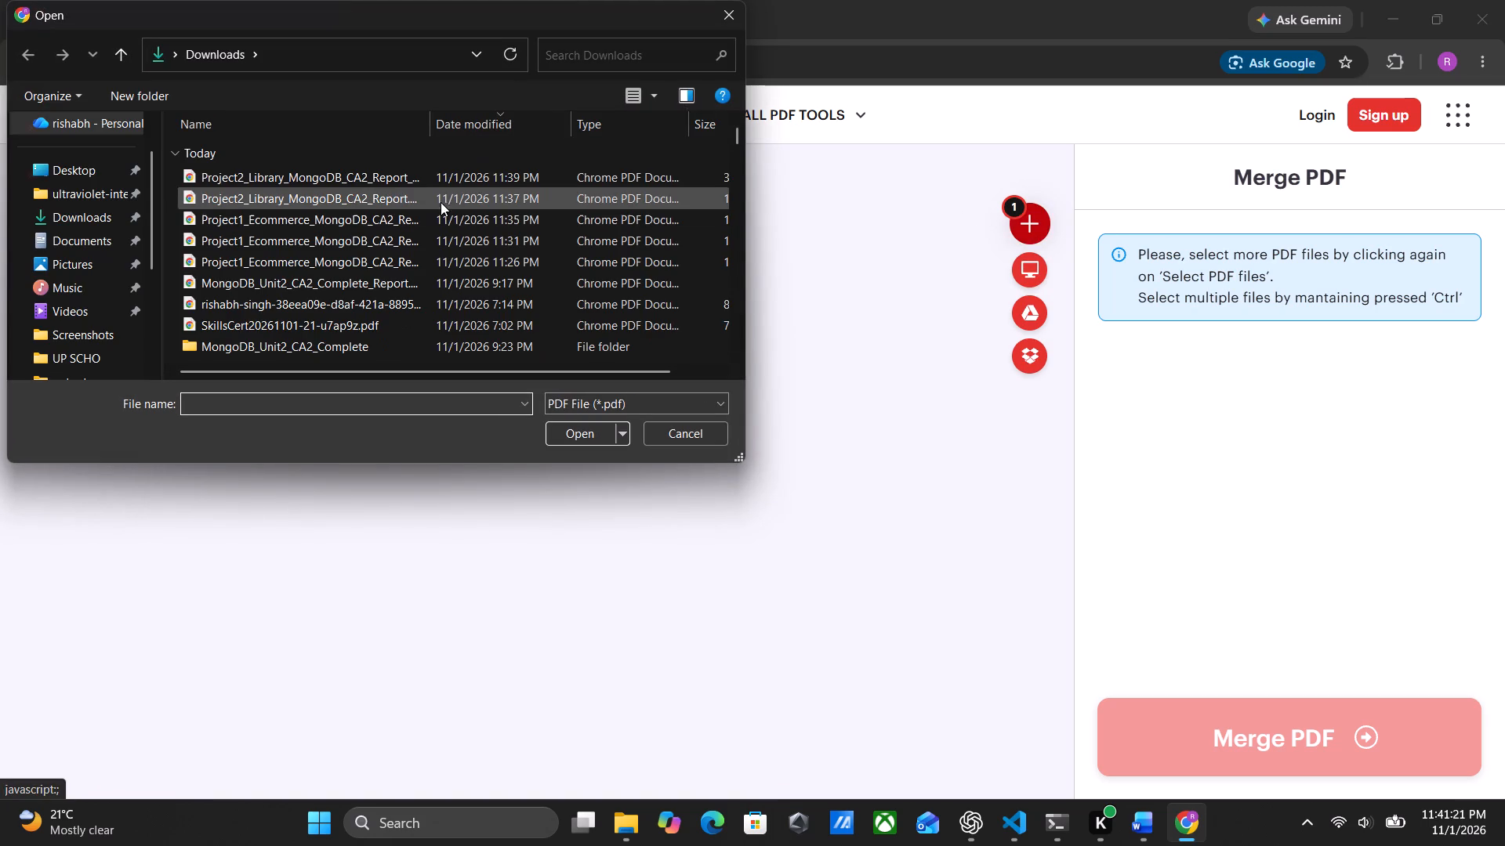
click(378, 178)
key(Return)
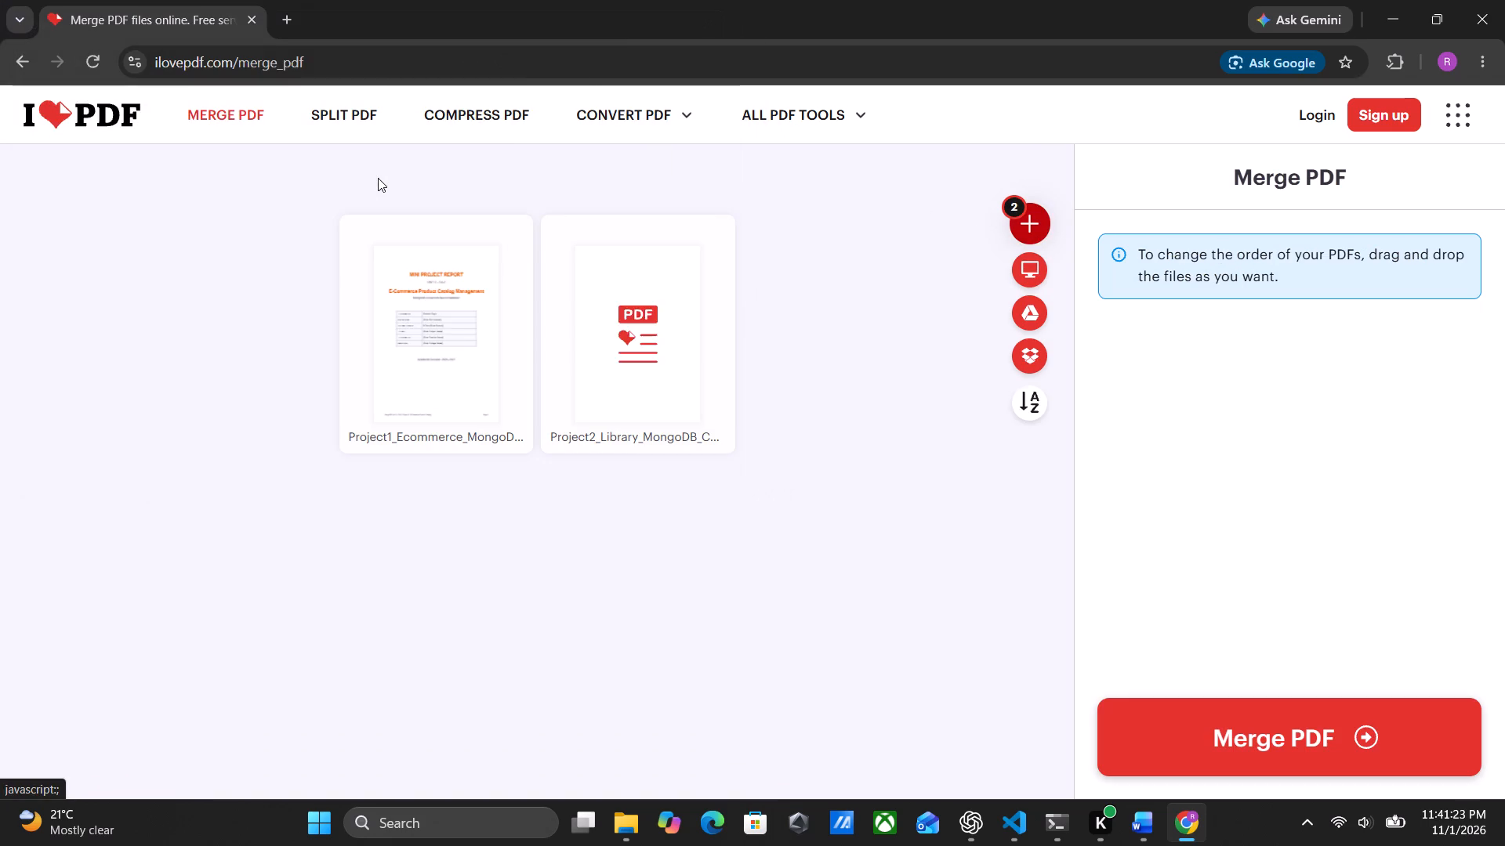
click(1262, 757)
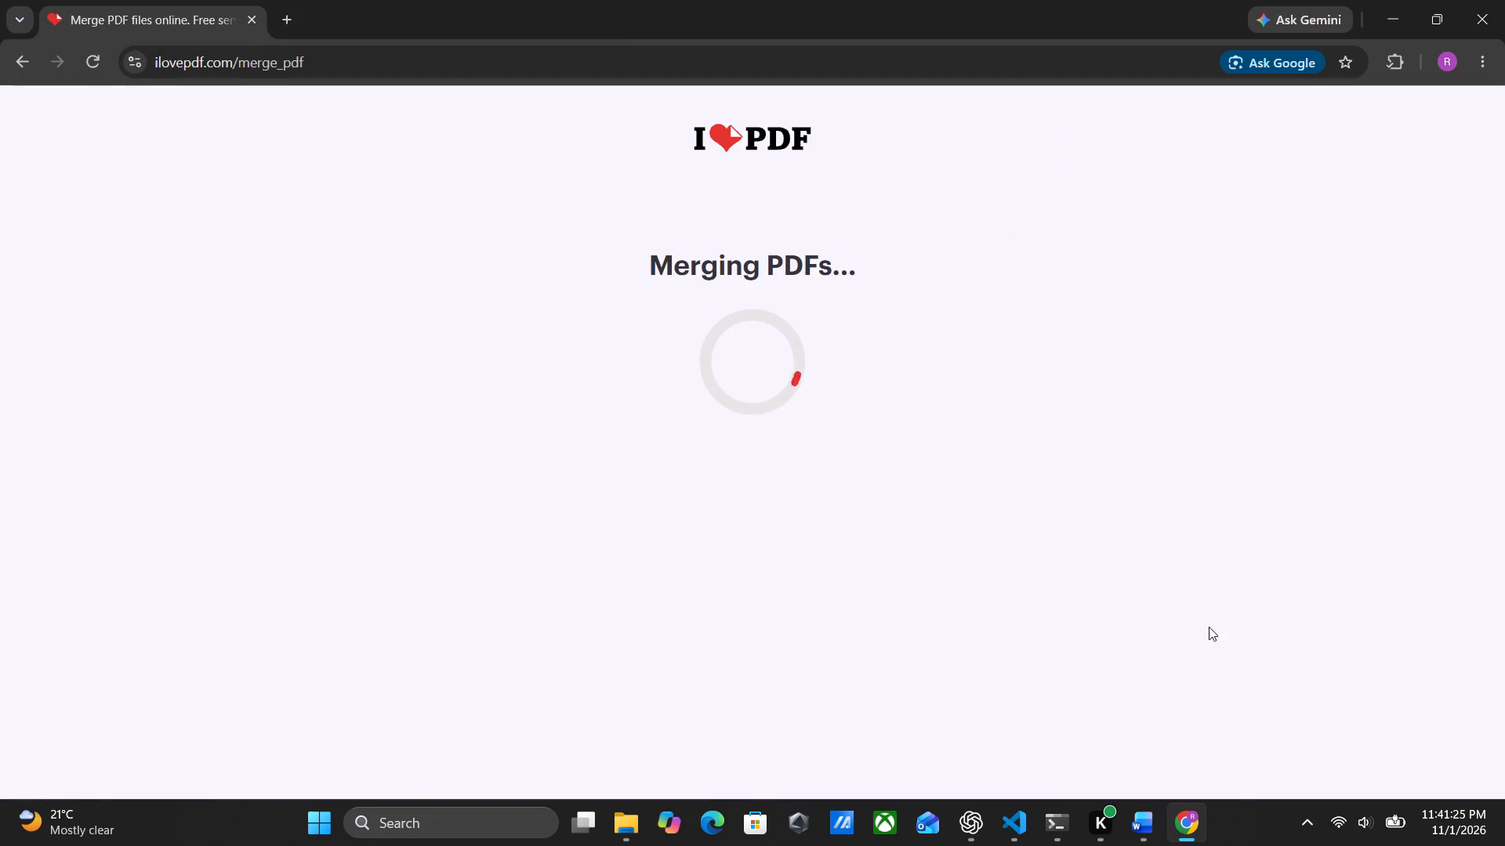
click(828, 292)
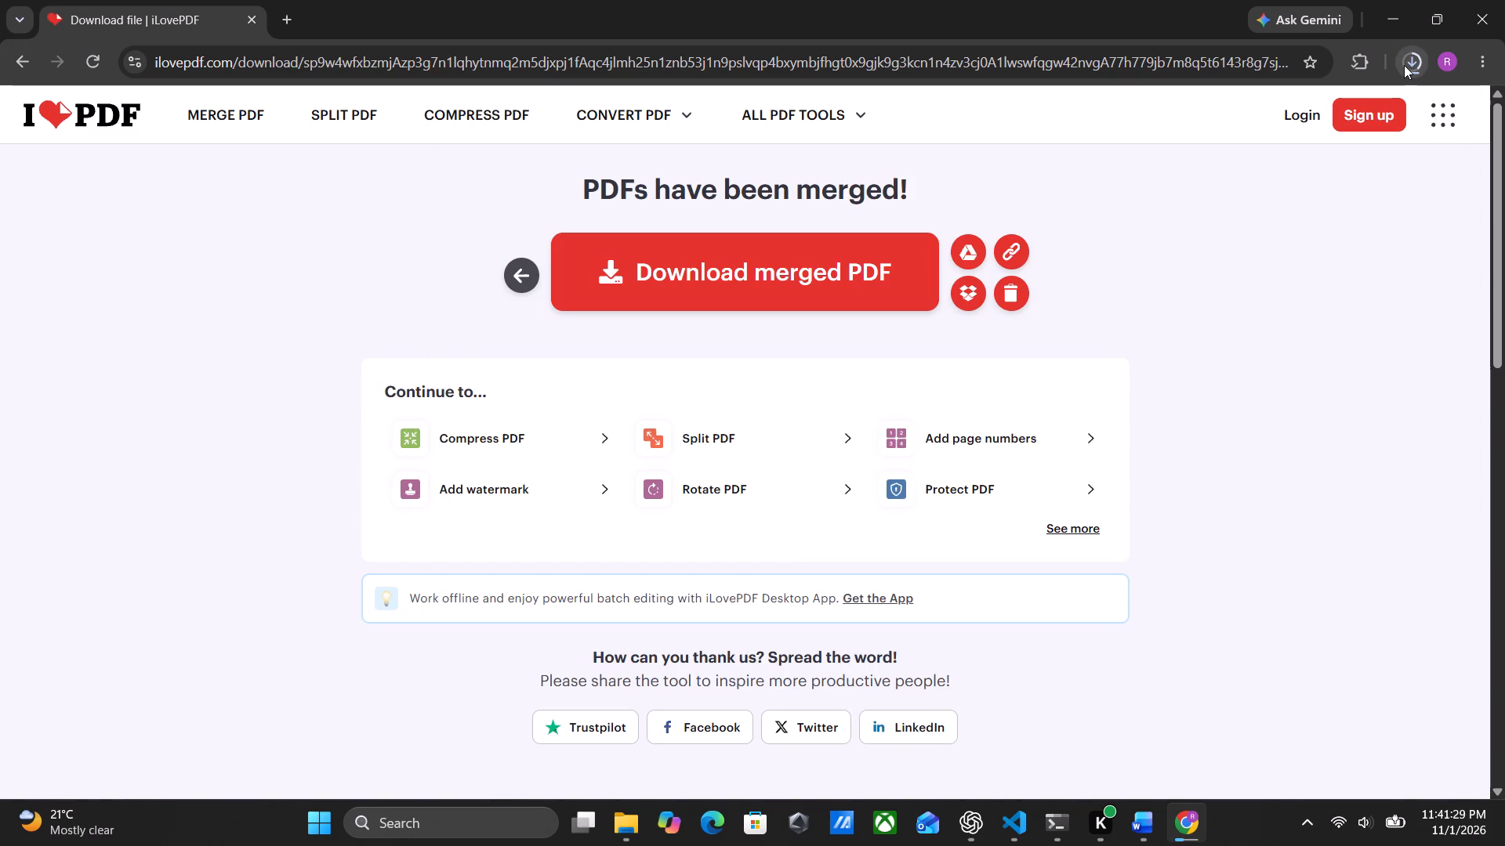
Open the downloaded ilovepdf_merged (3).pdf to view its cover page.
click(1404, 65)
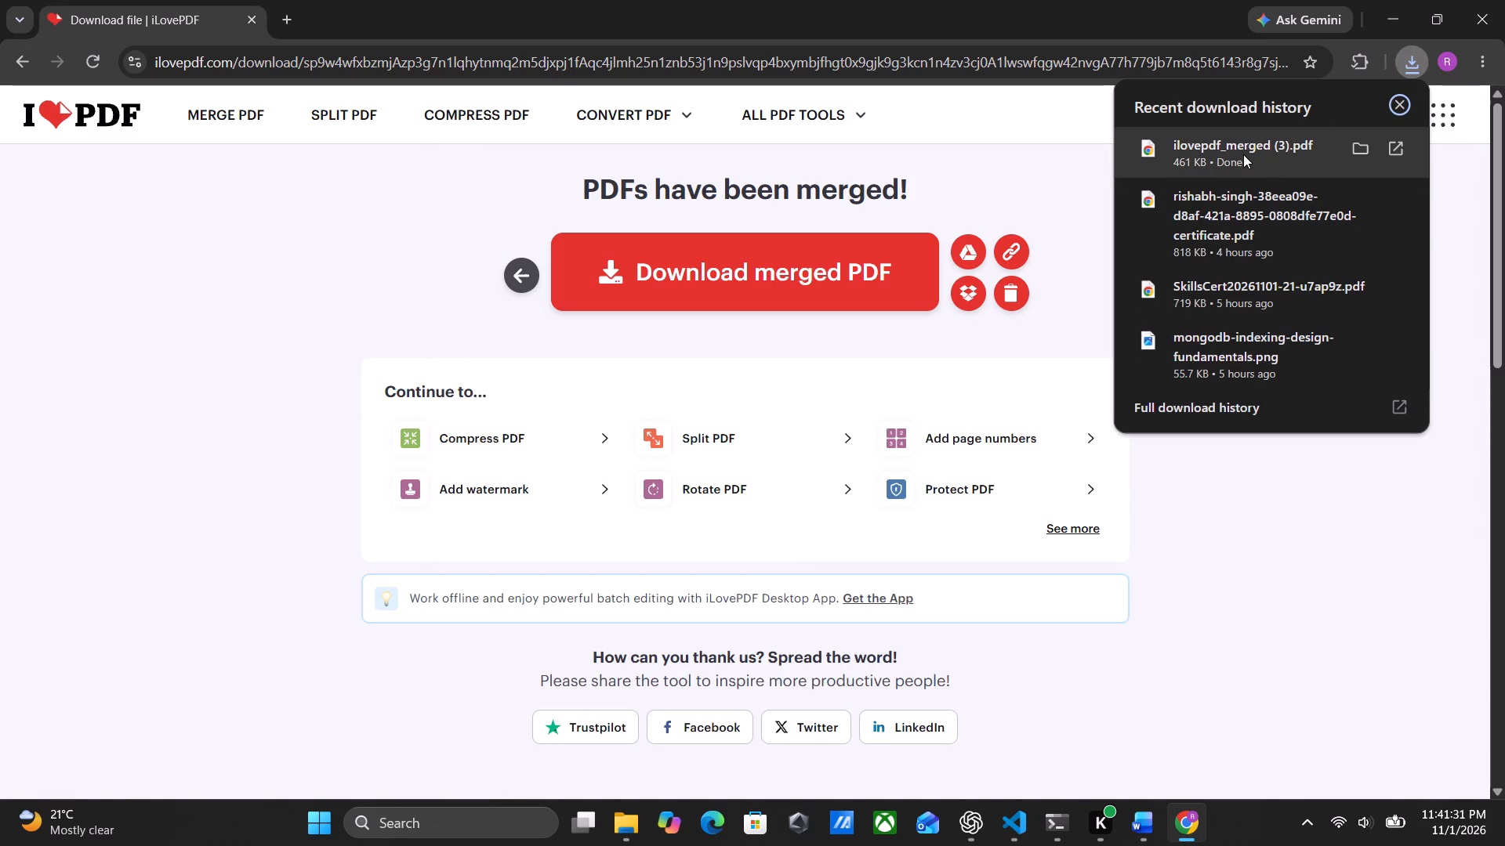
click(1243, 154)
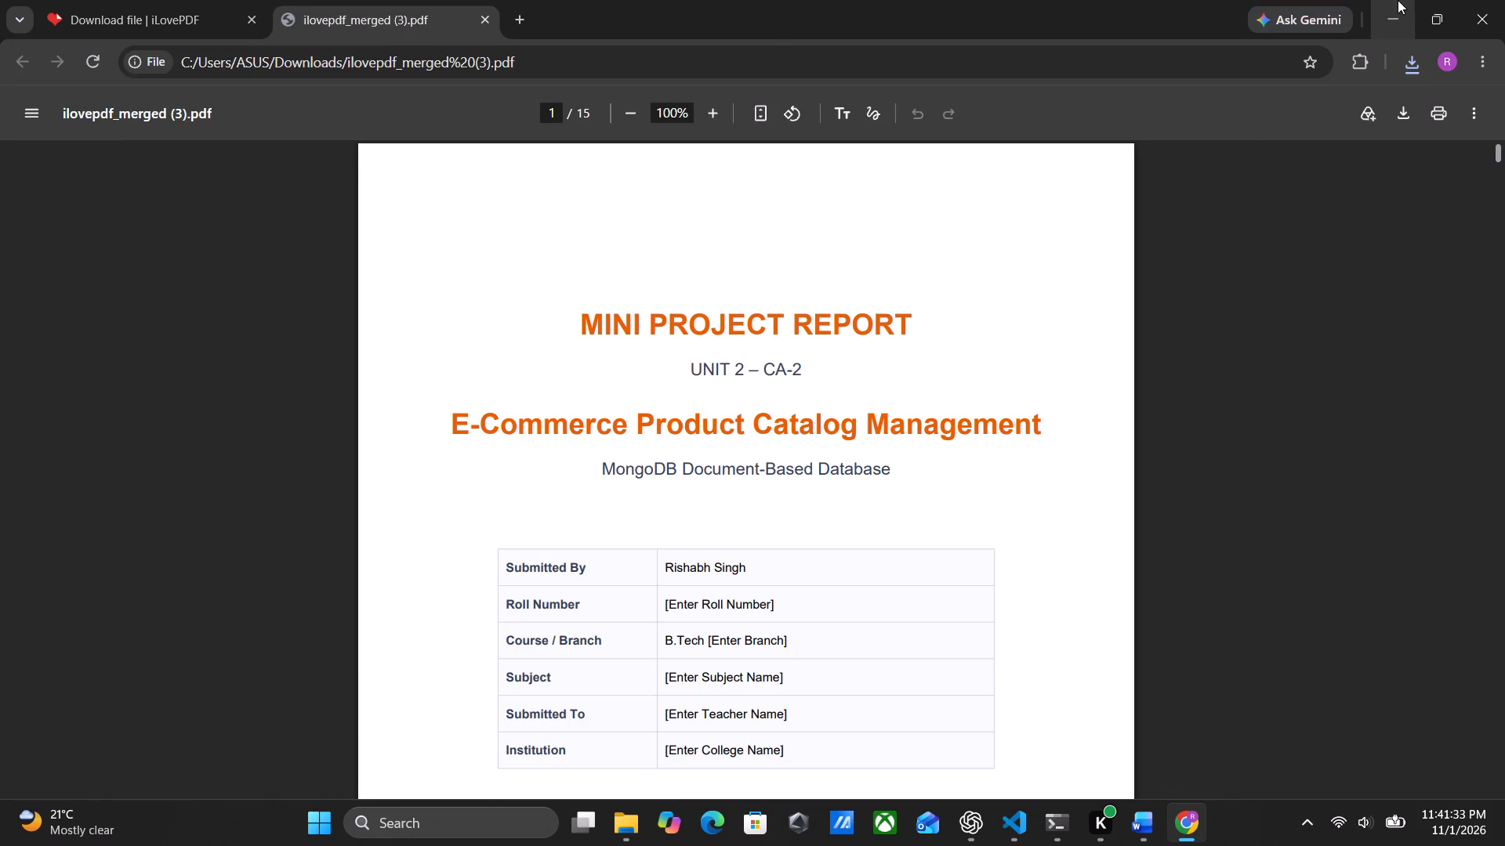
click(513, 20)
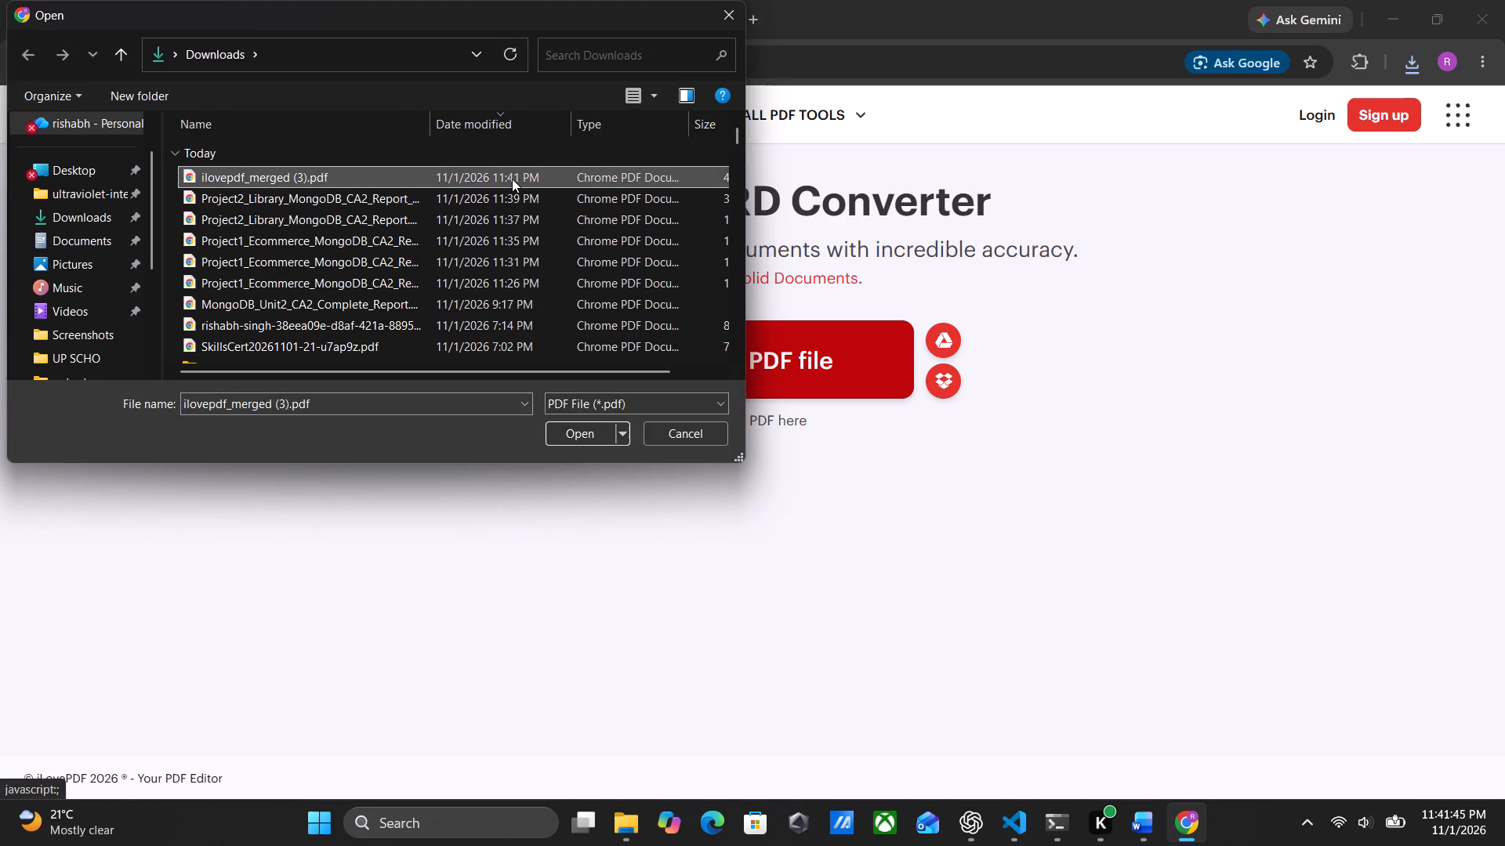
key(Return)
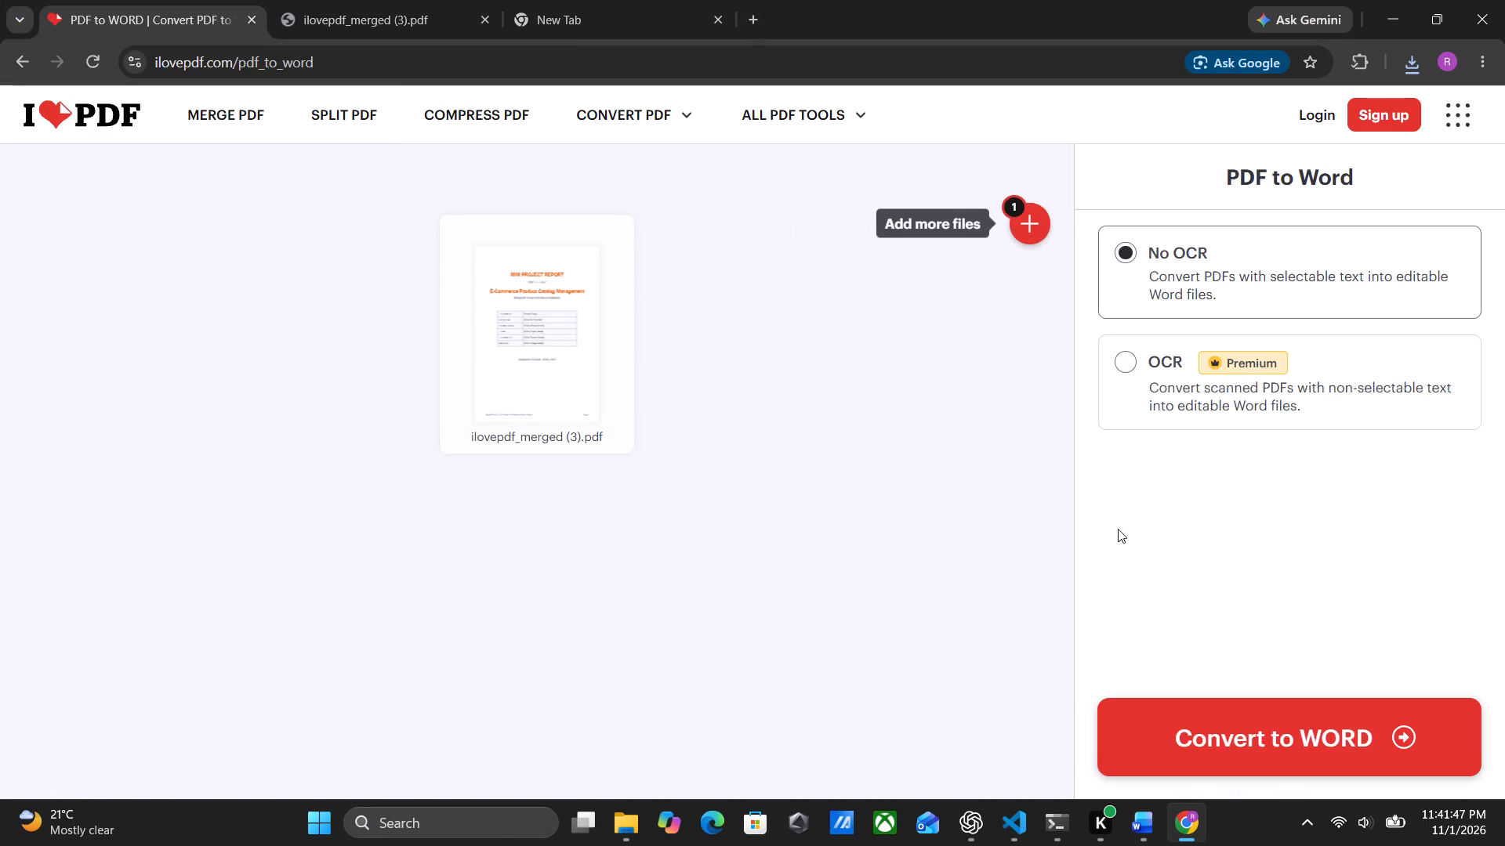
click(1287, 702)
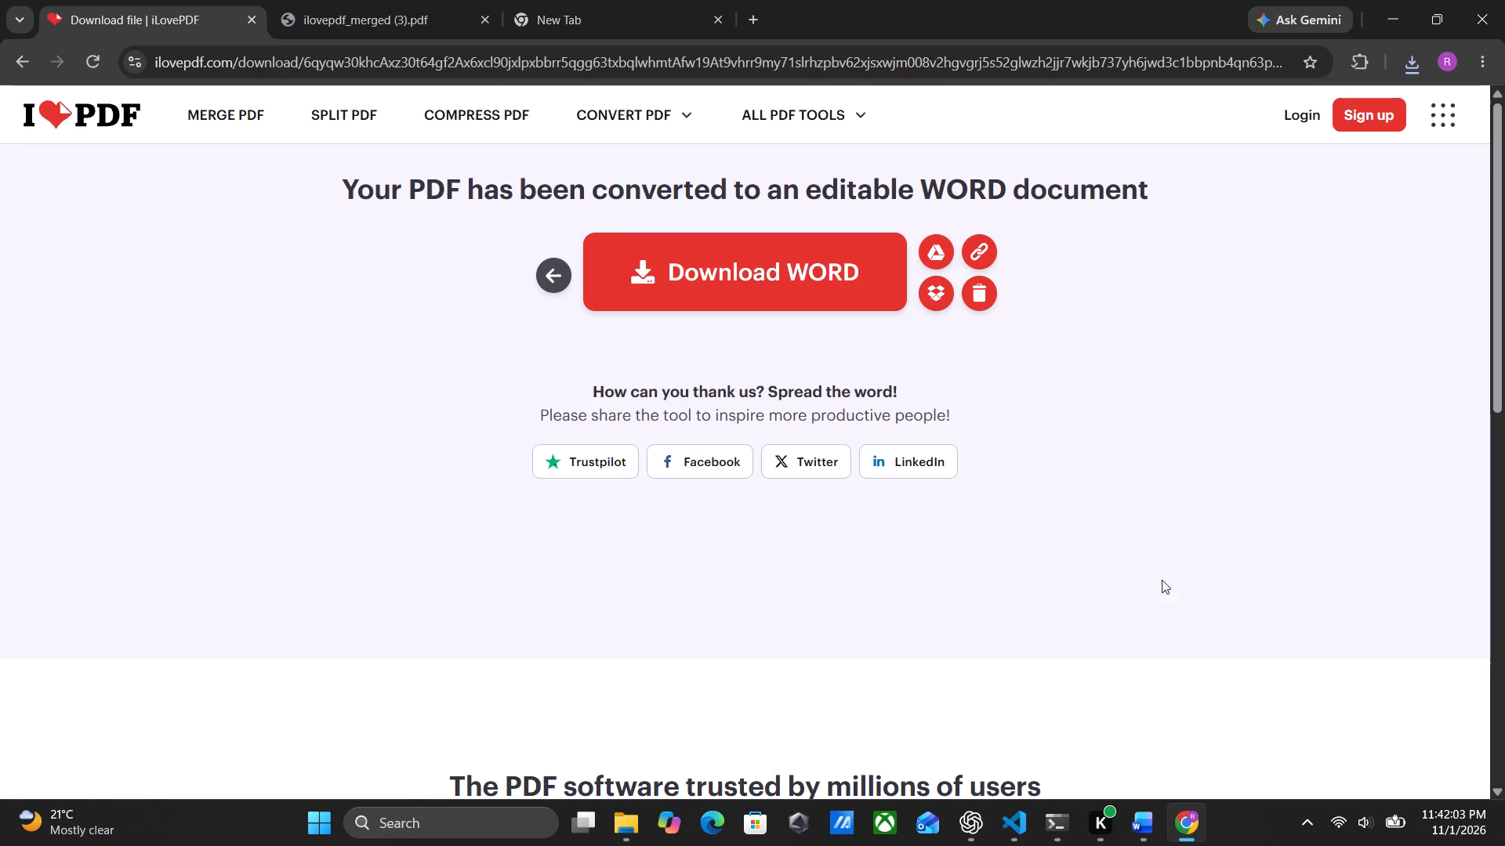
click(857, 269)
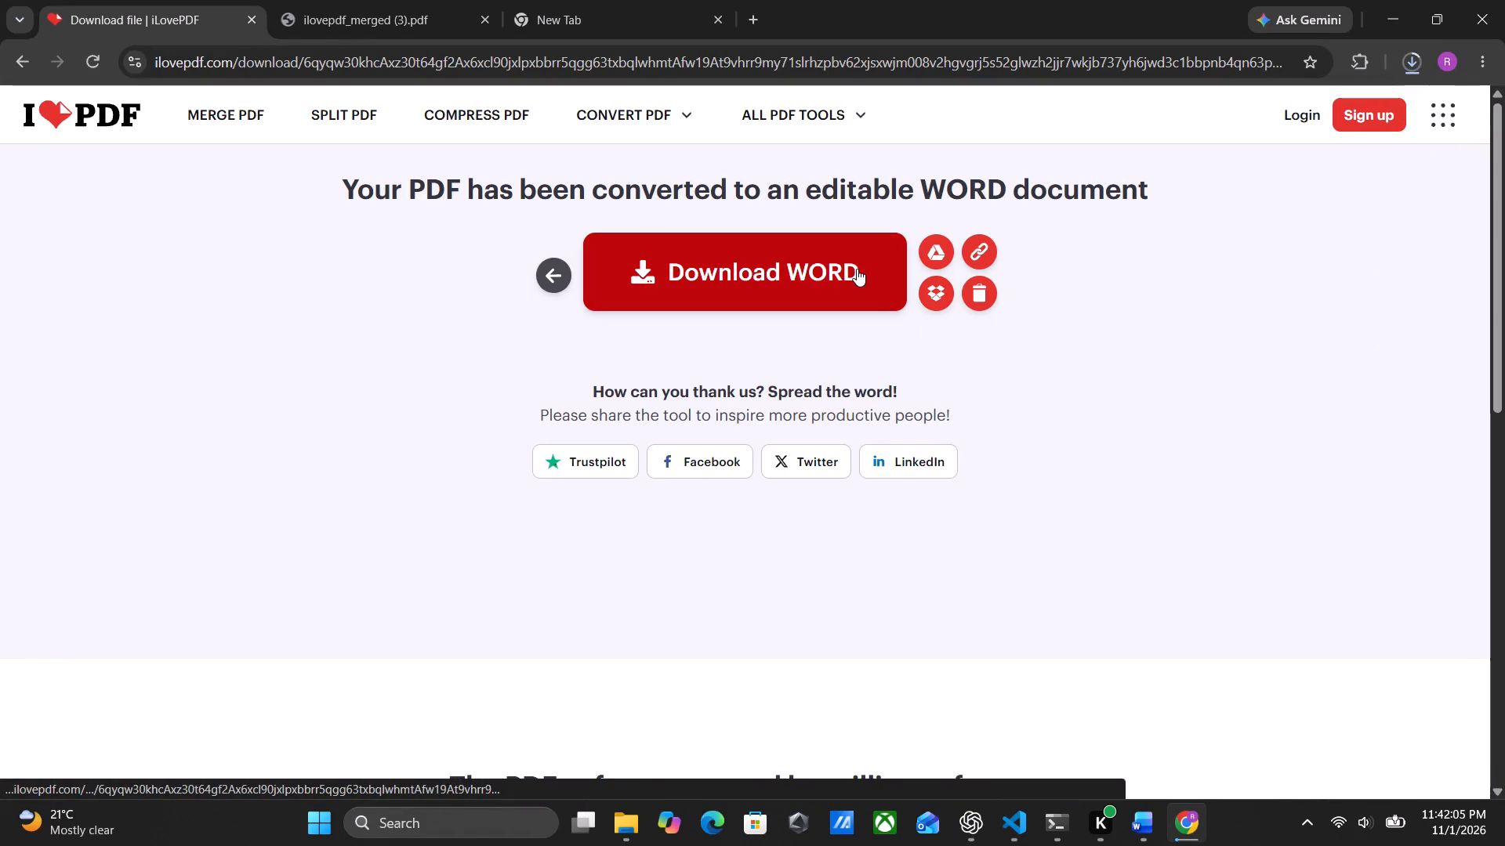
Open the downloaded ilovepdf_merged (3).docx in Microsoft Word.
click(1409, 72)
click(1409, 72)
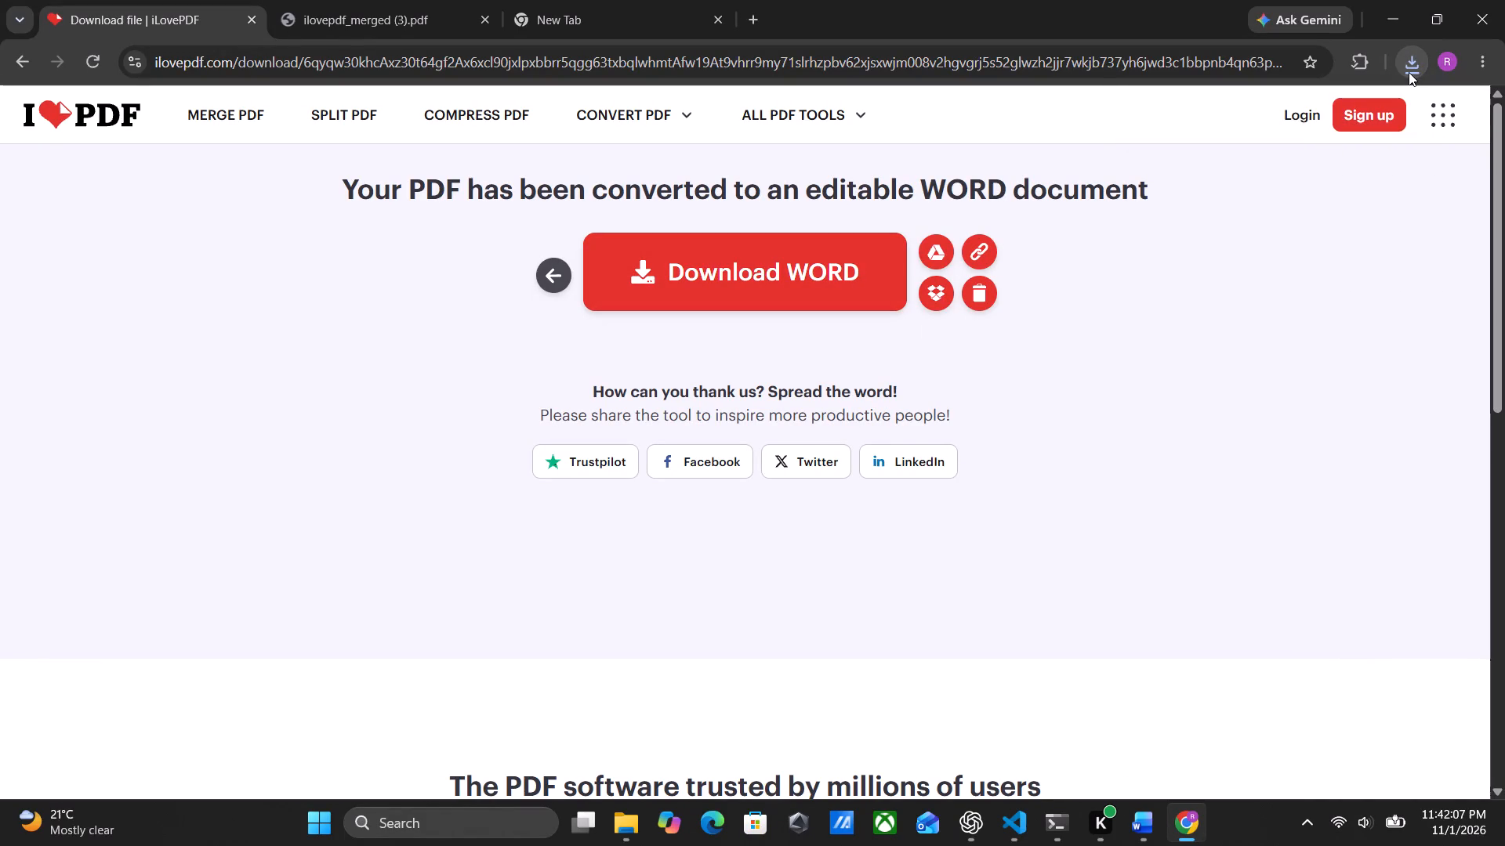
click(1303, 145)
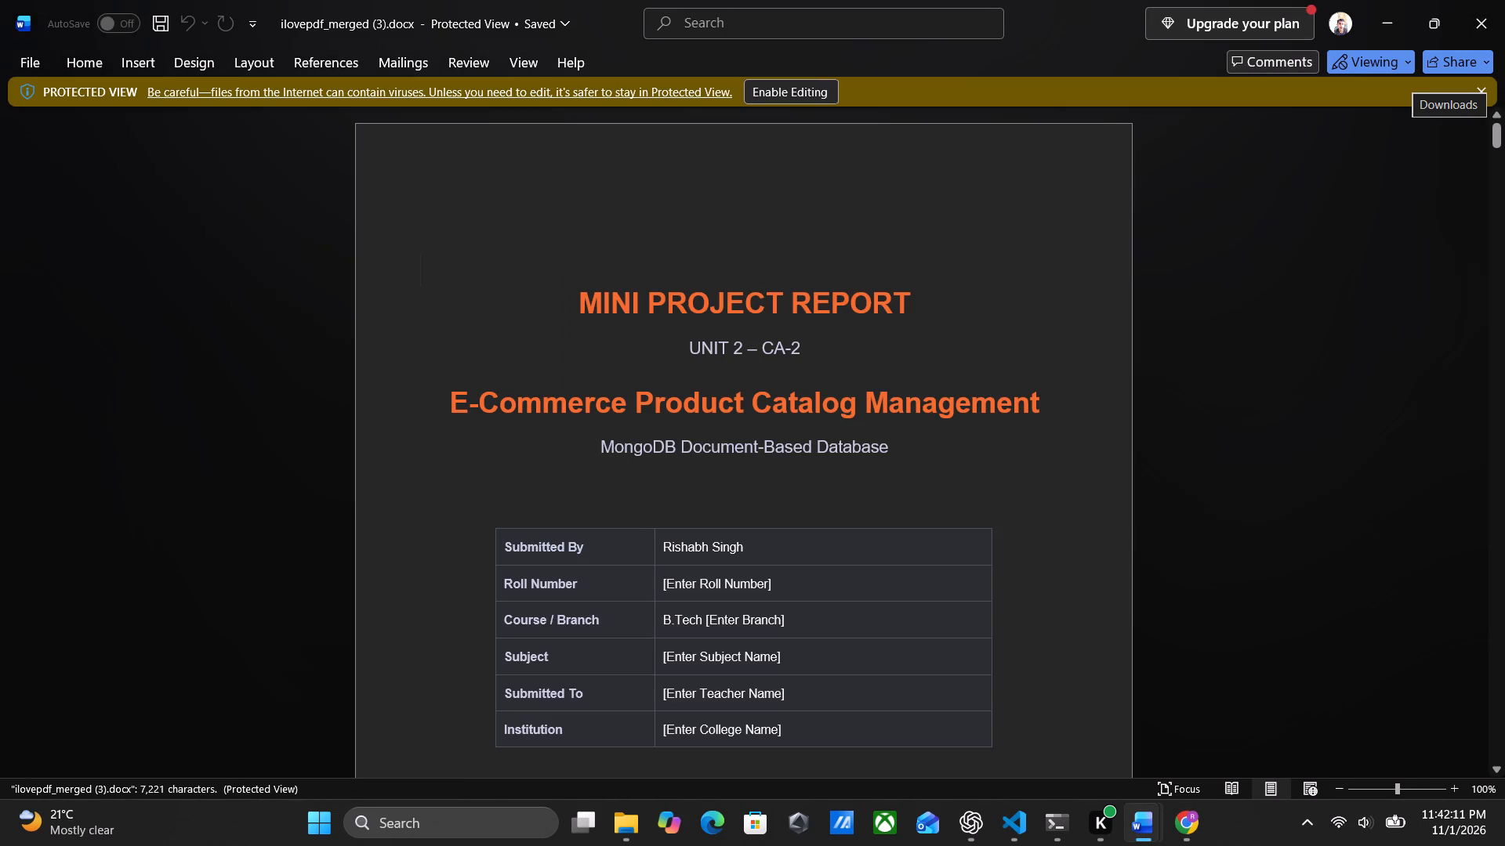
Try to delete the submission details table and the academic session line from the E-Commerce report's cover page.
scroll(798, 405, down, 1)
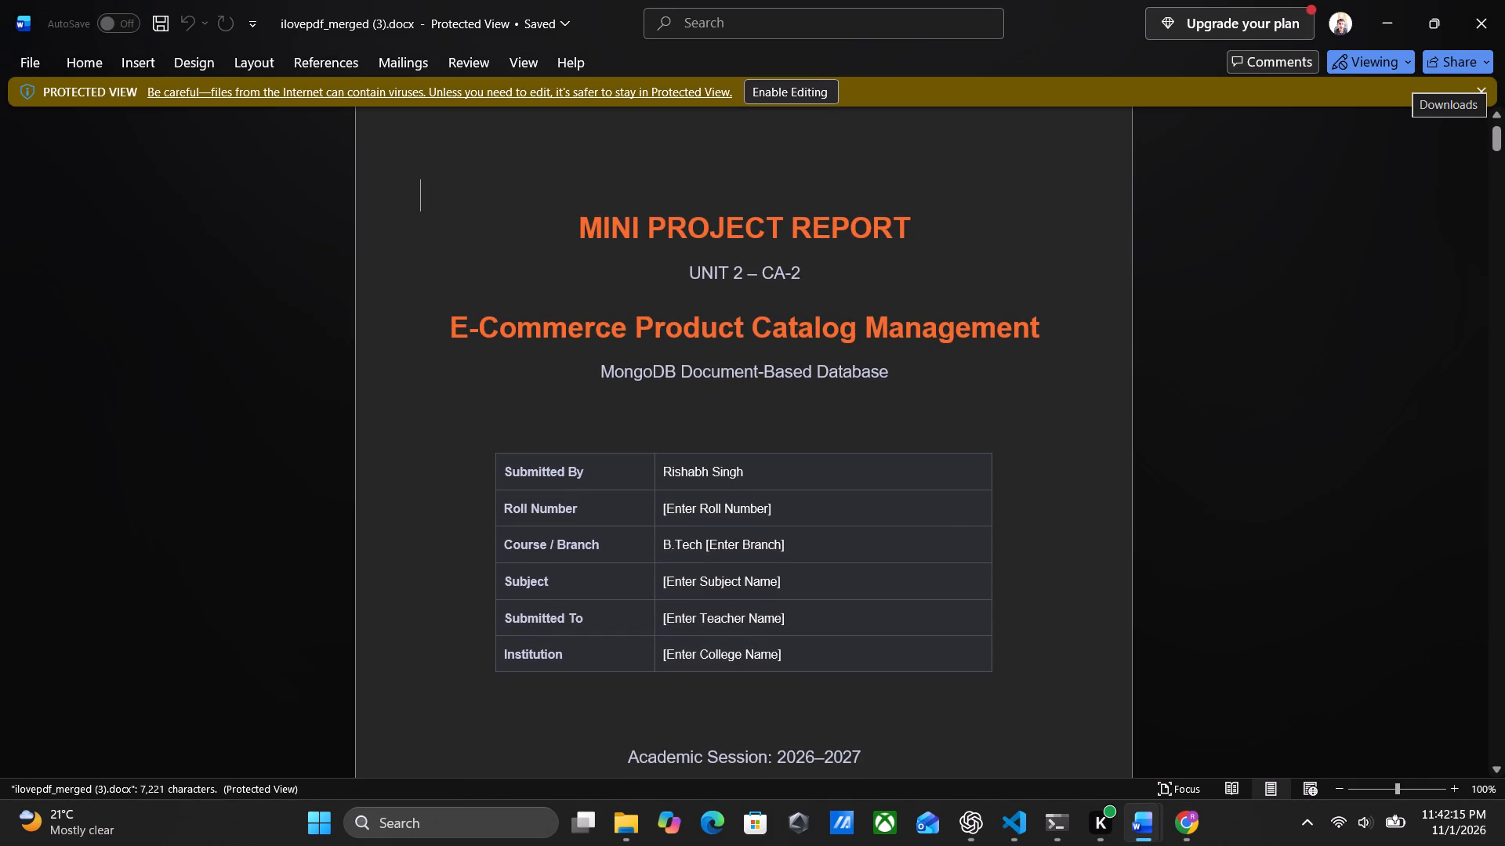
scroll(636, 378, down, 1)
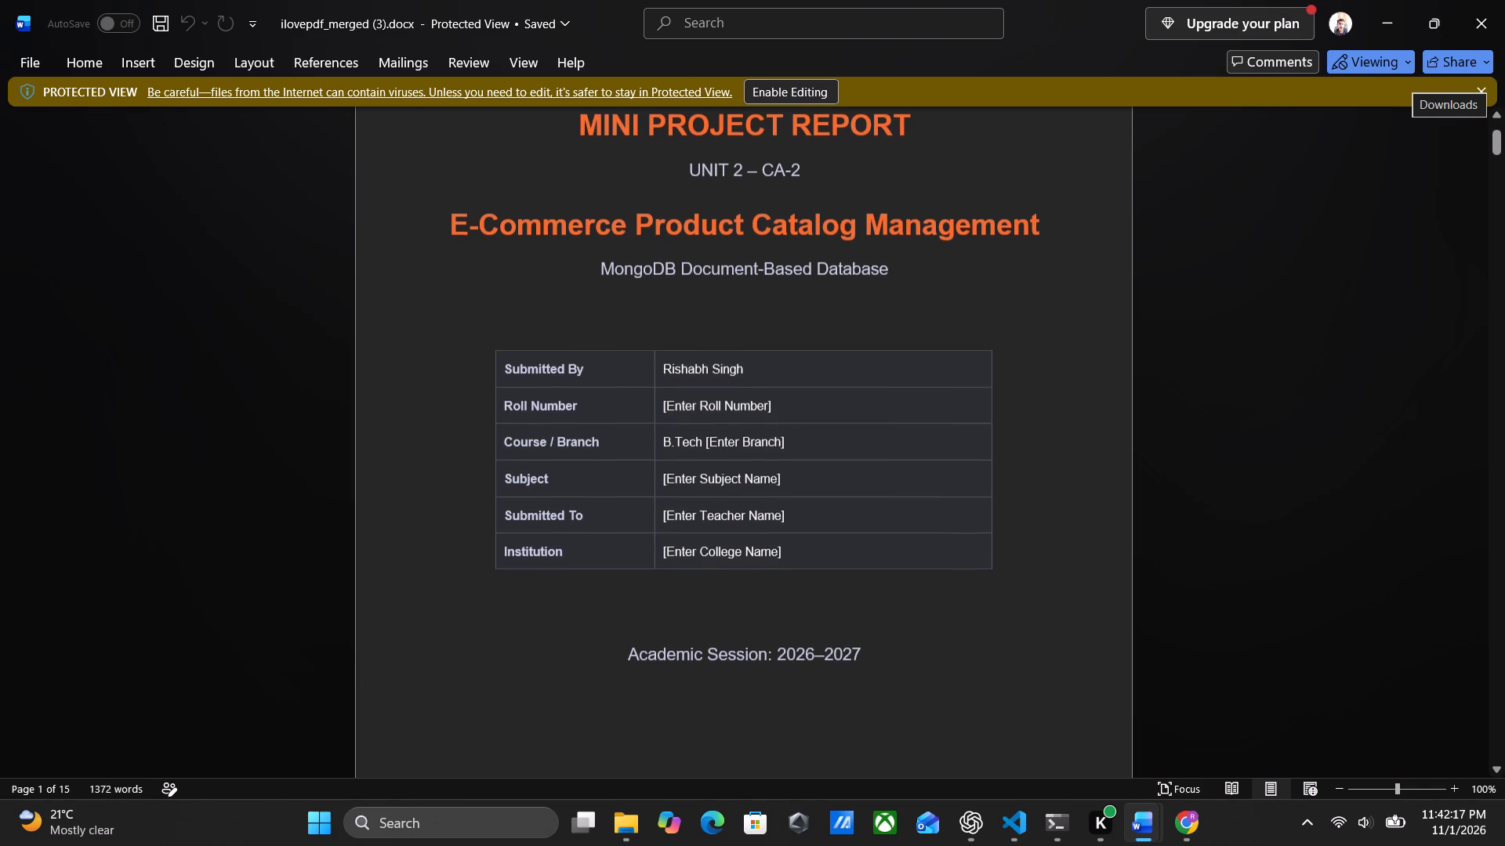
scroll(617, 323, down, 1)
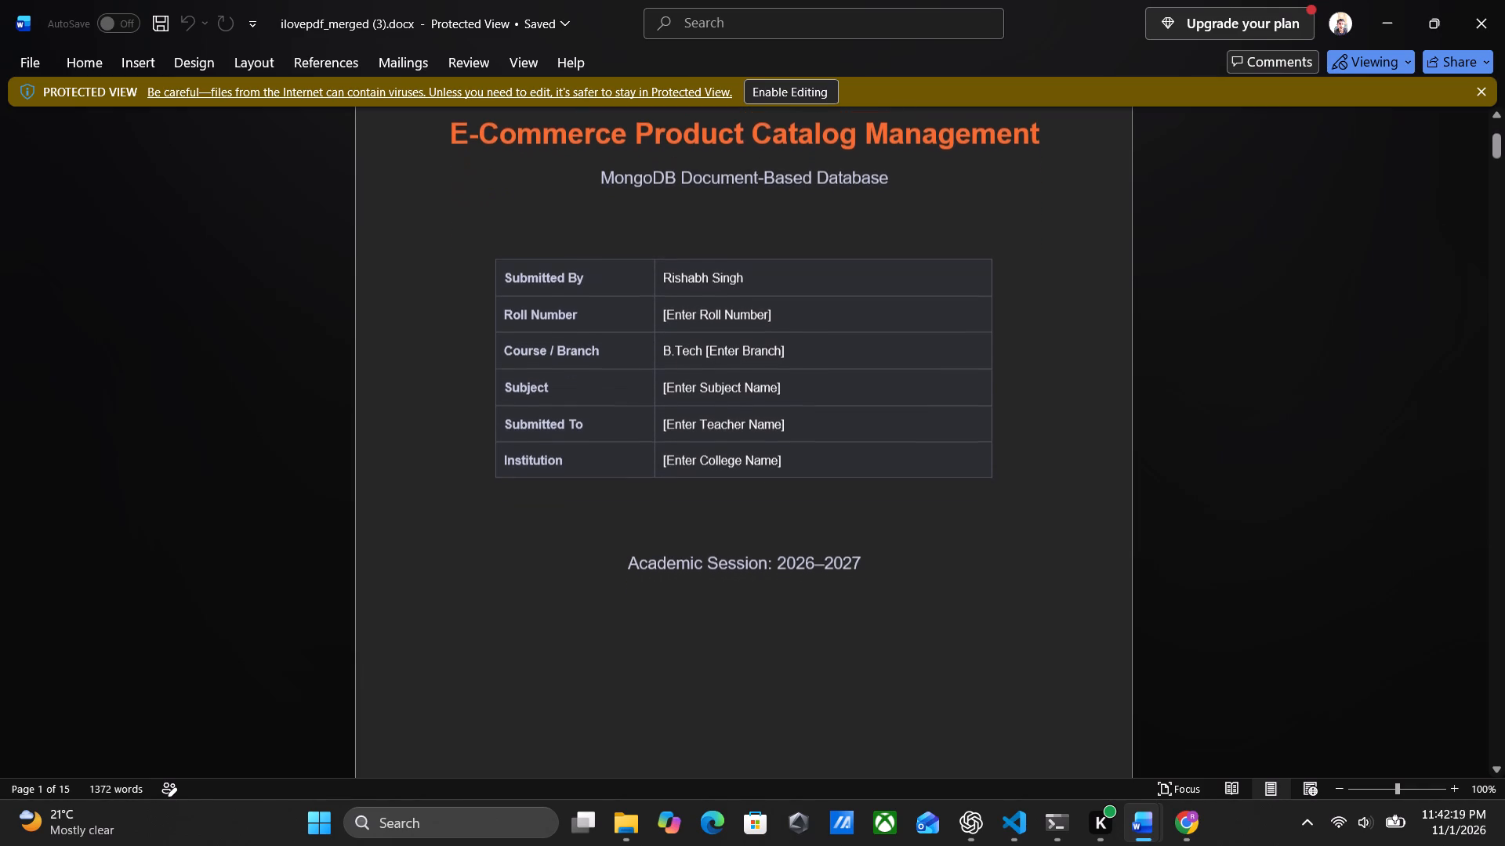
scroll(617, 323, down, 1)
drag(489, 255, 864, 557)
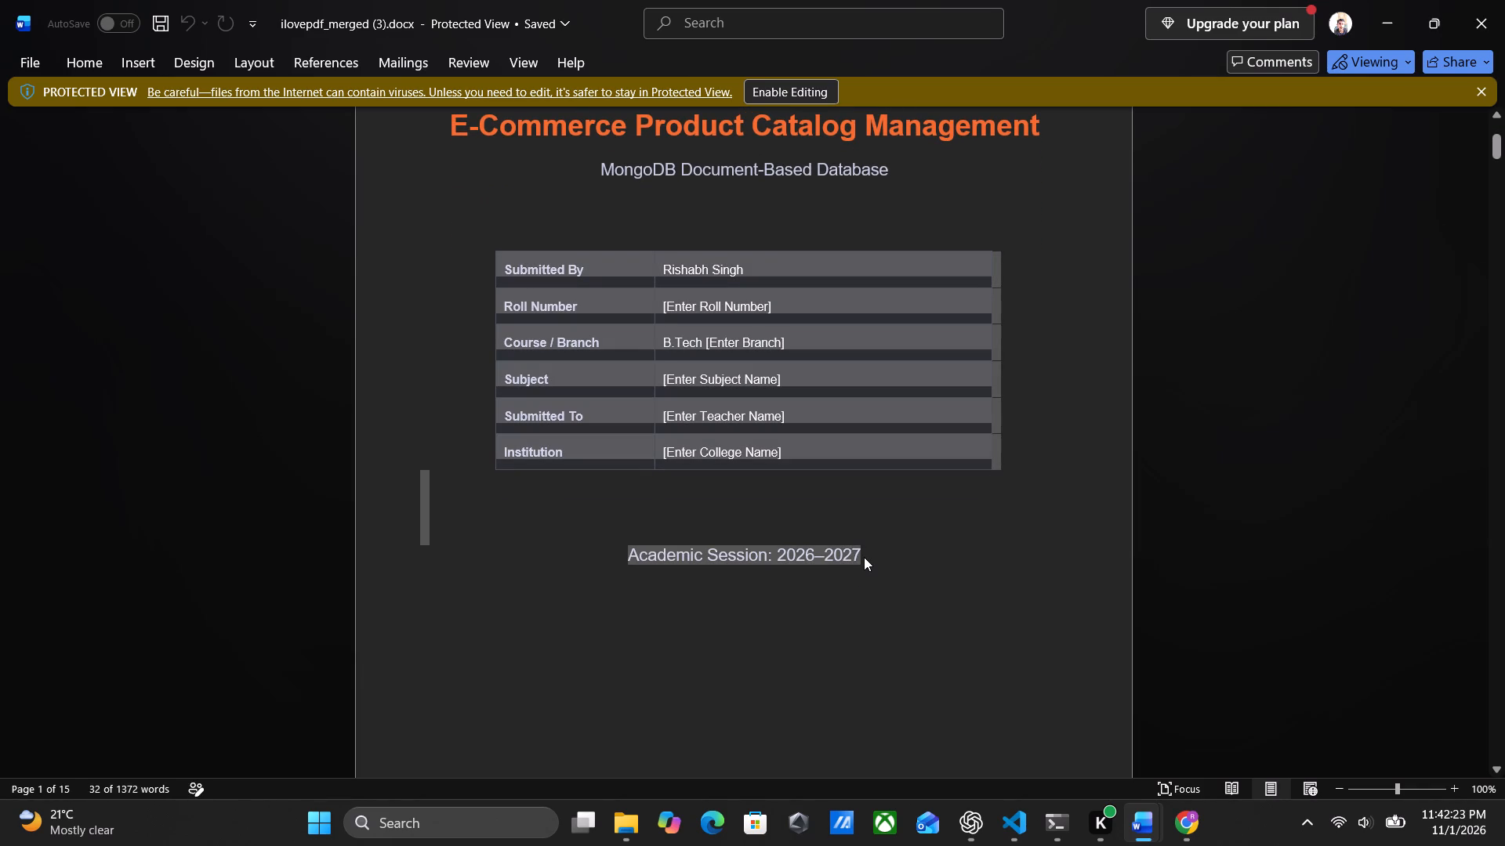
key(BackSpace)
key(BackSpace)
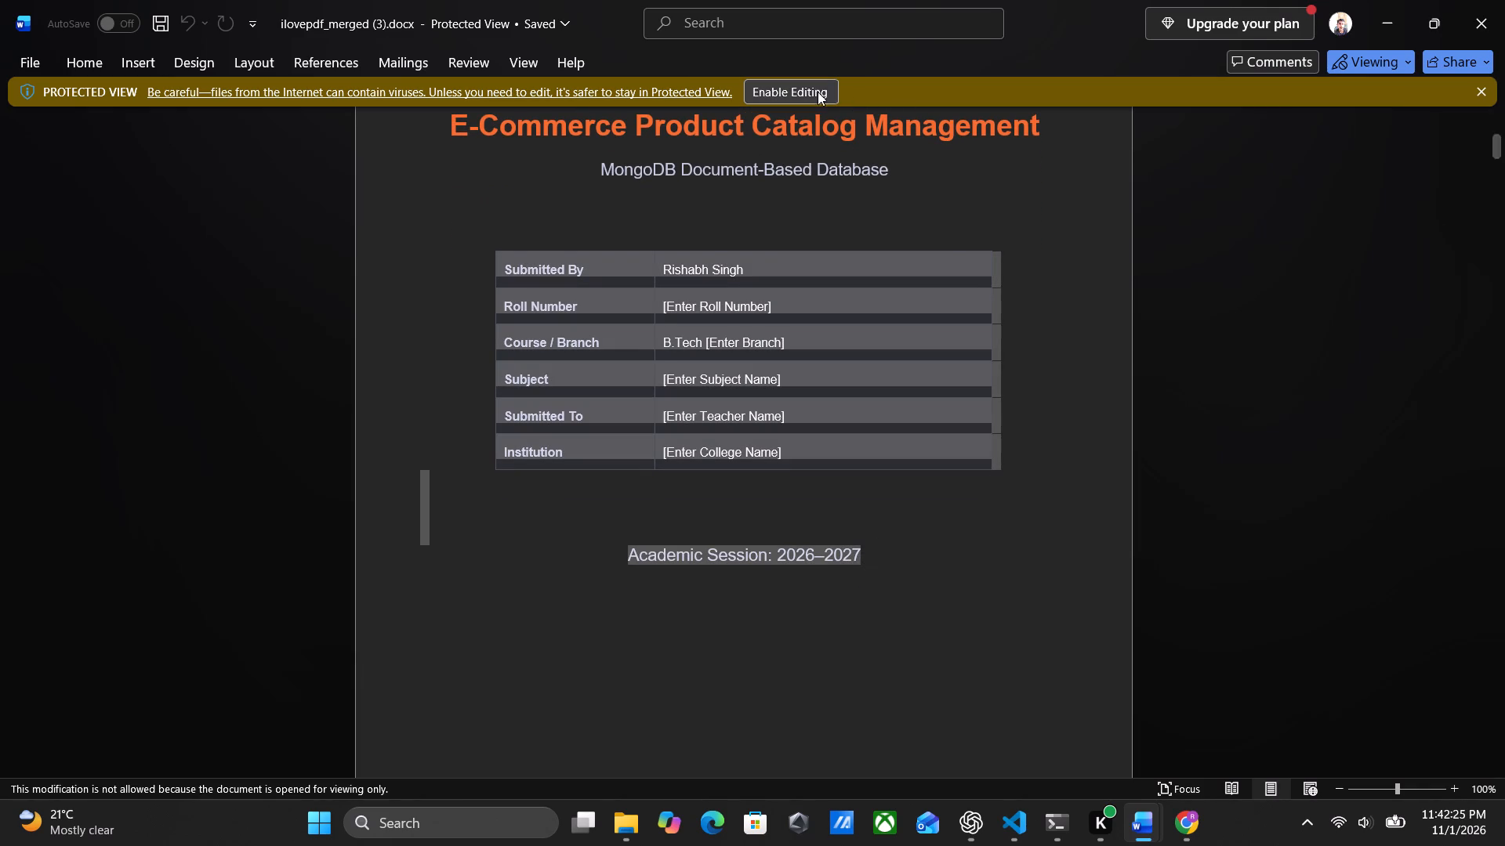
Enable editing and delete the submission details table and the "Academic Session: 2026–2027" line from the cover page.
click(805, 89)
scroll(793, 468, down, 2)
scroll(793, 476, up, 1)
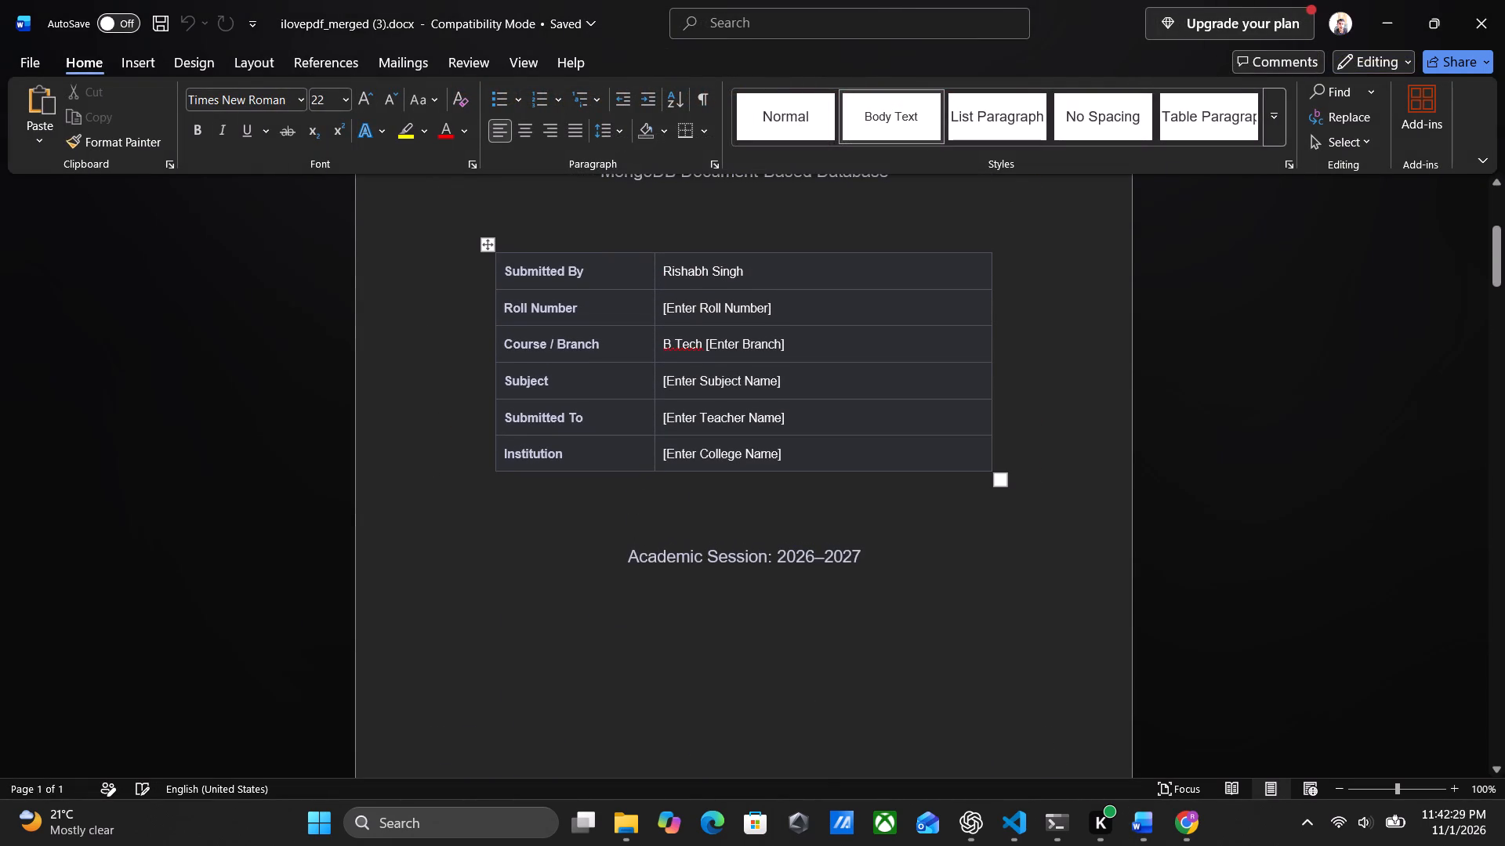
drag(490, 253, 772, 509)
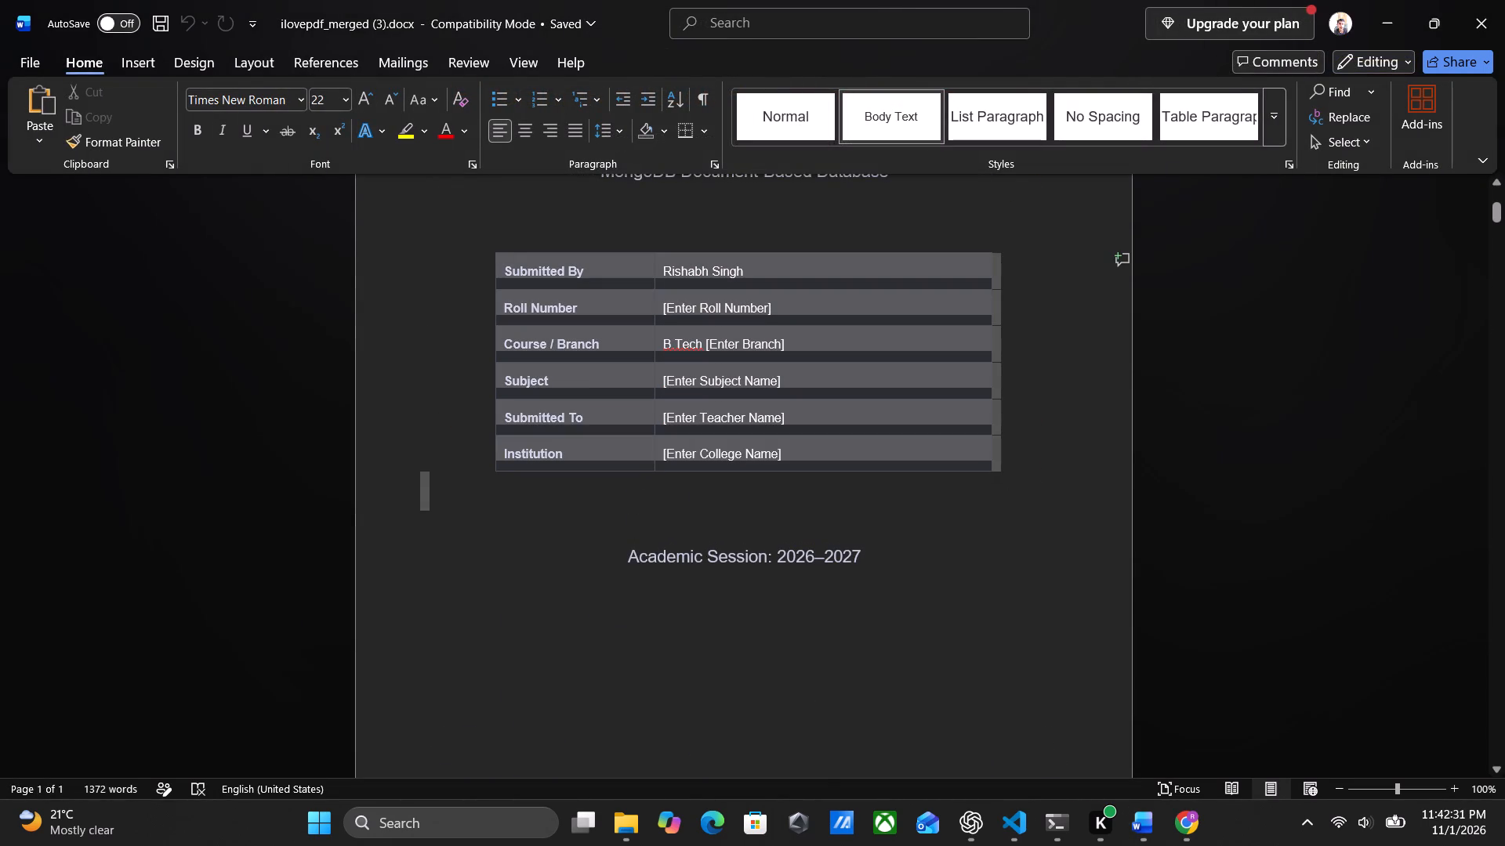
drag(772, 509, 865, 559)
key(BackSpace)
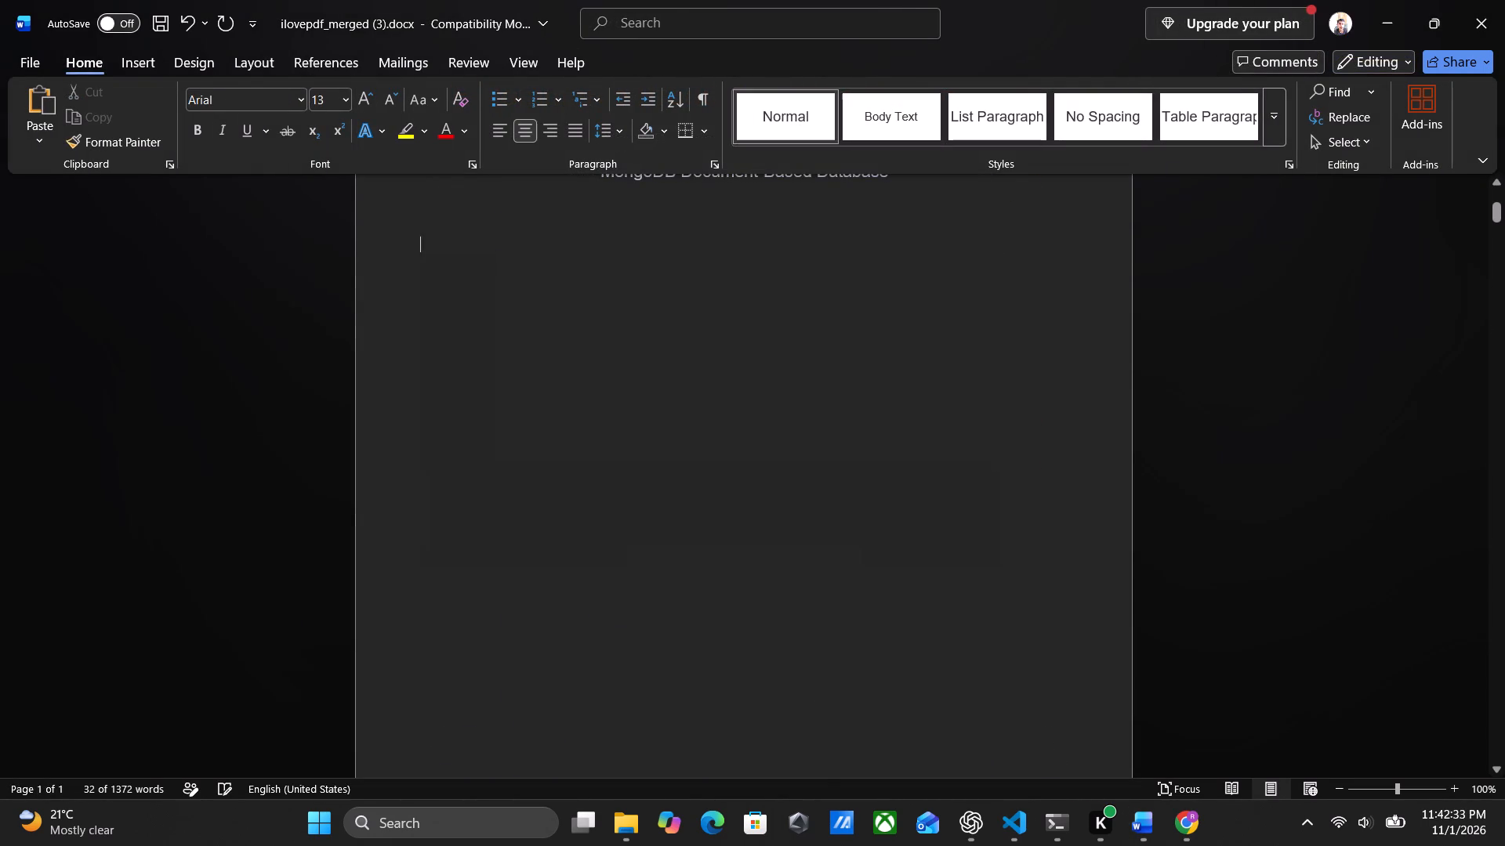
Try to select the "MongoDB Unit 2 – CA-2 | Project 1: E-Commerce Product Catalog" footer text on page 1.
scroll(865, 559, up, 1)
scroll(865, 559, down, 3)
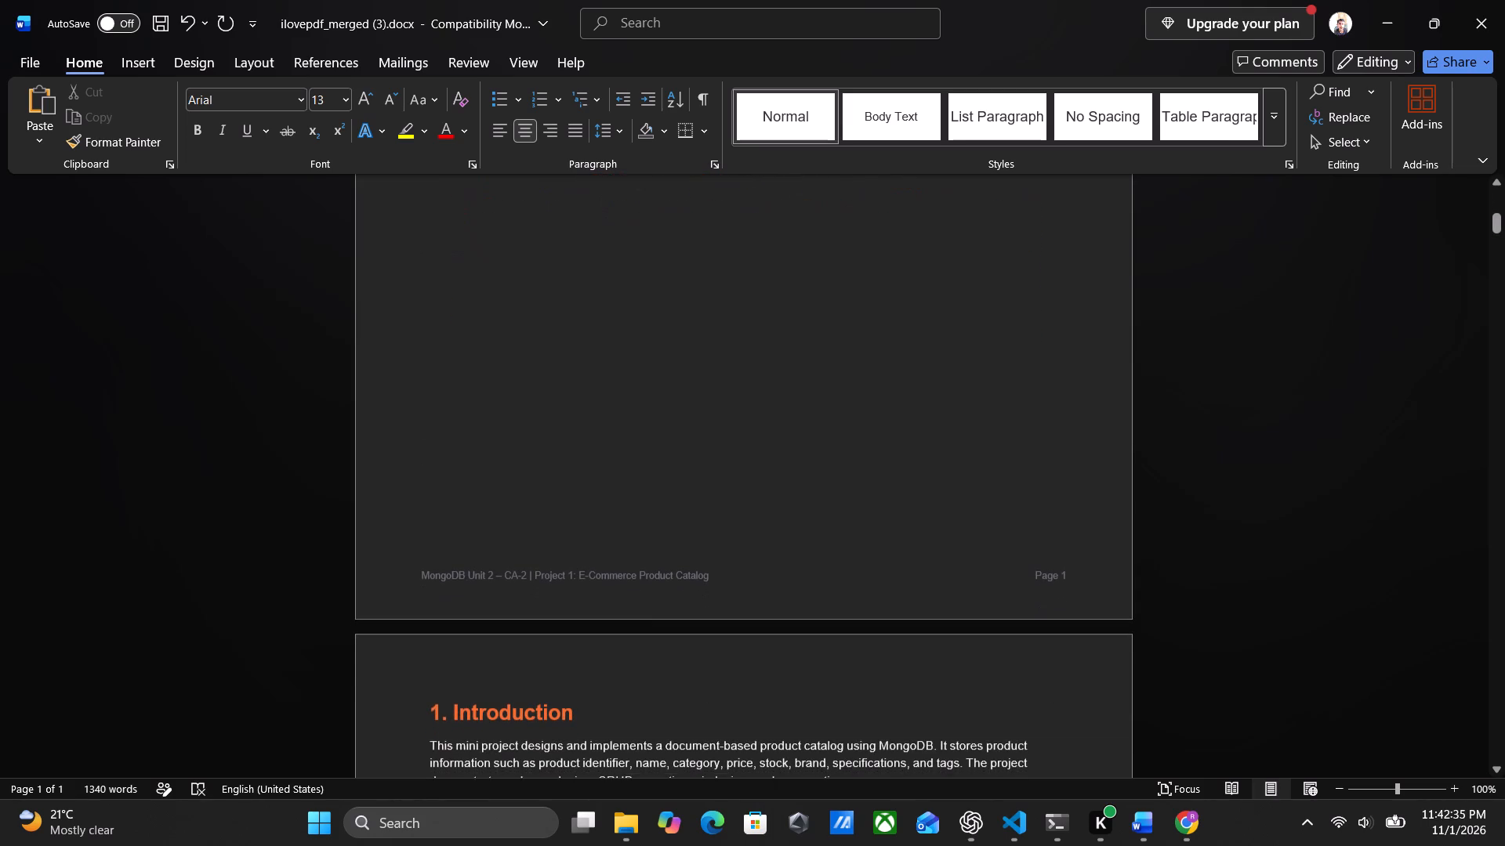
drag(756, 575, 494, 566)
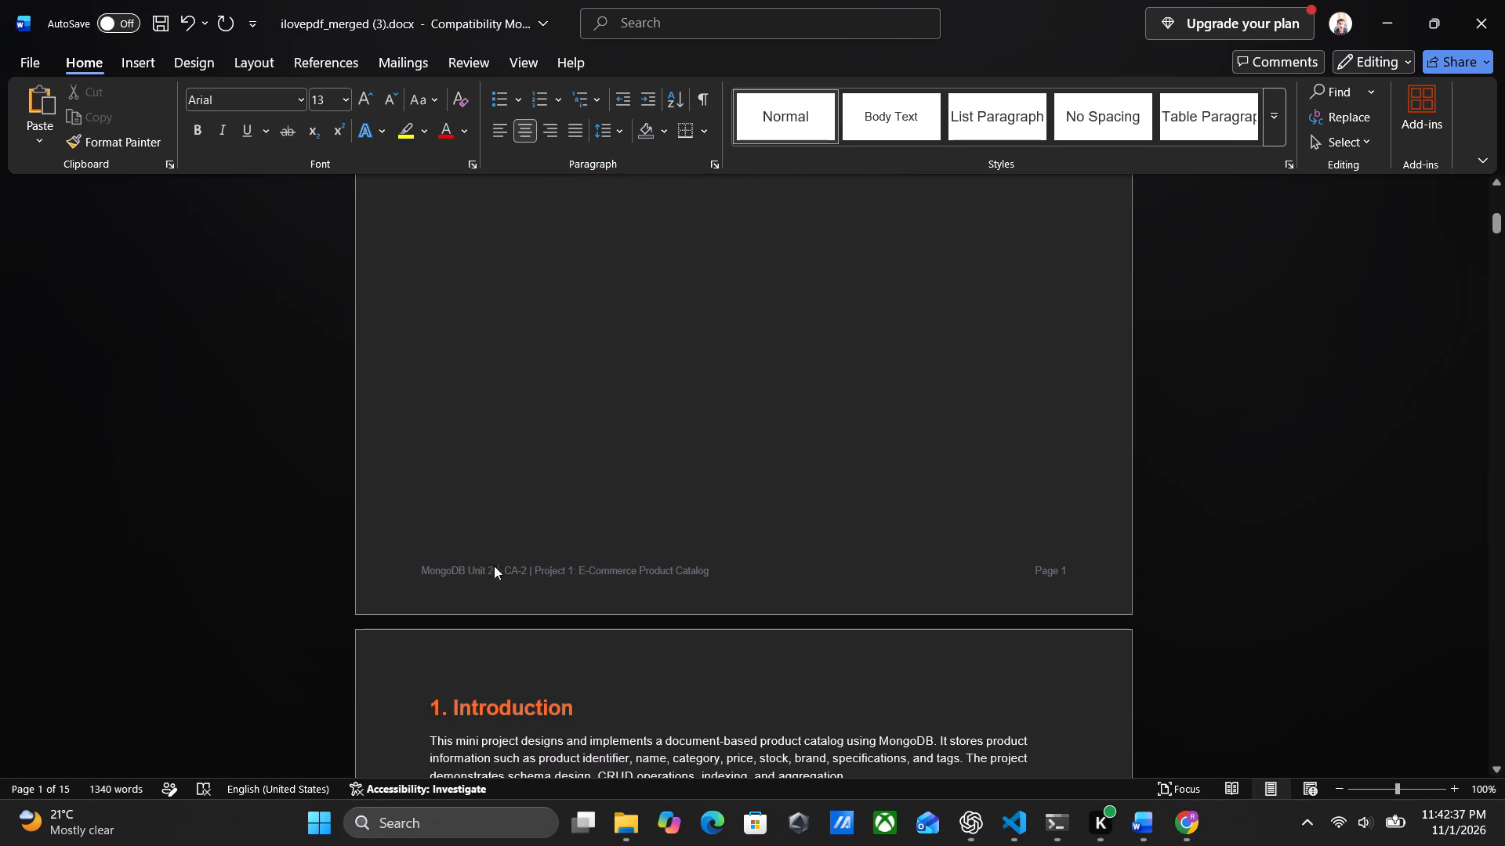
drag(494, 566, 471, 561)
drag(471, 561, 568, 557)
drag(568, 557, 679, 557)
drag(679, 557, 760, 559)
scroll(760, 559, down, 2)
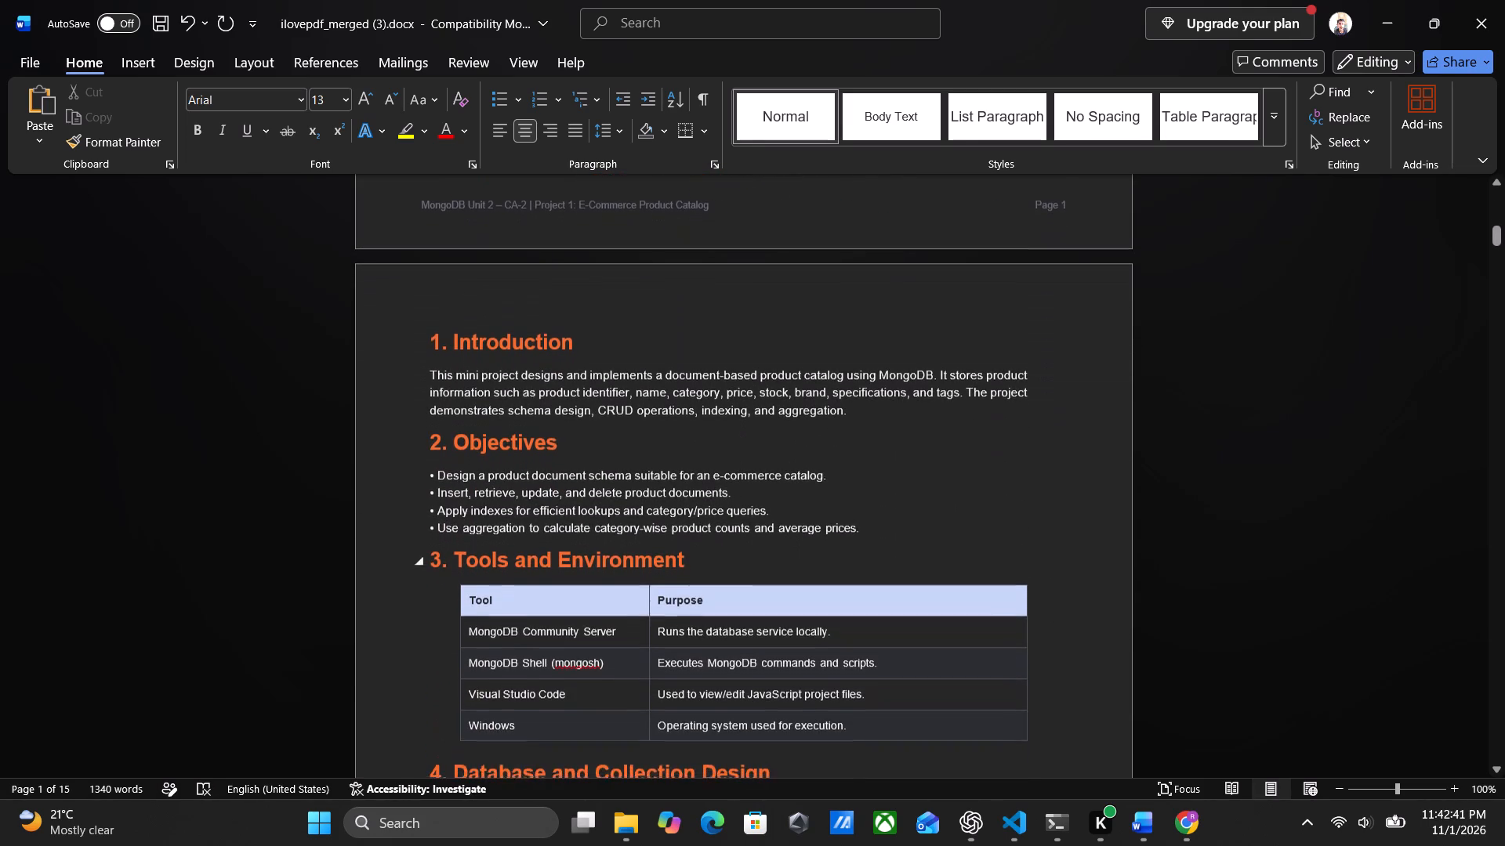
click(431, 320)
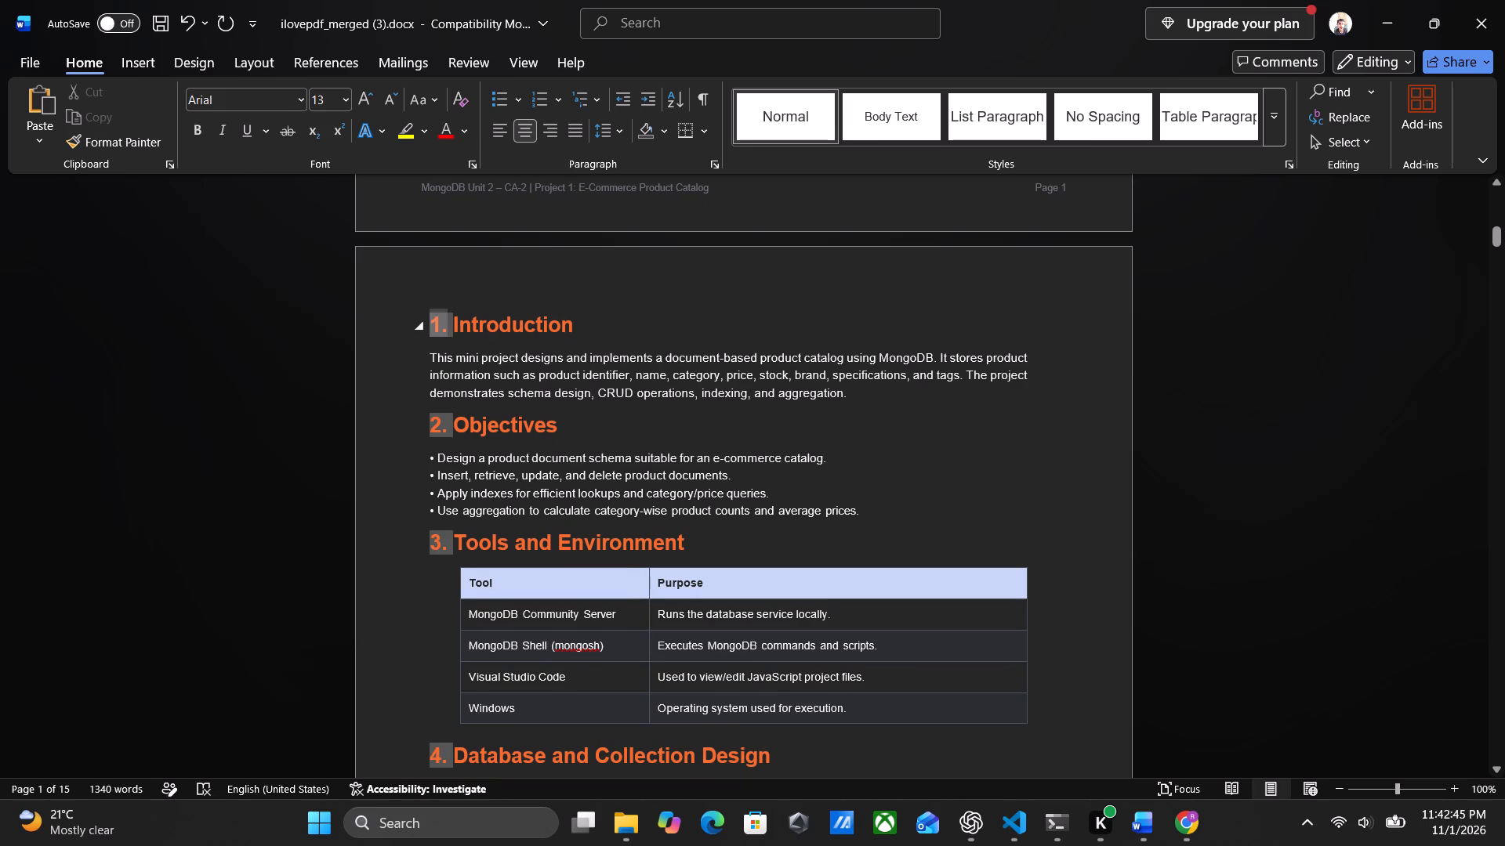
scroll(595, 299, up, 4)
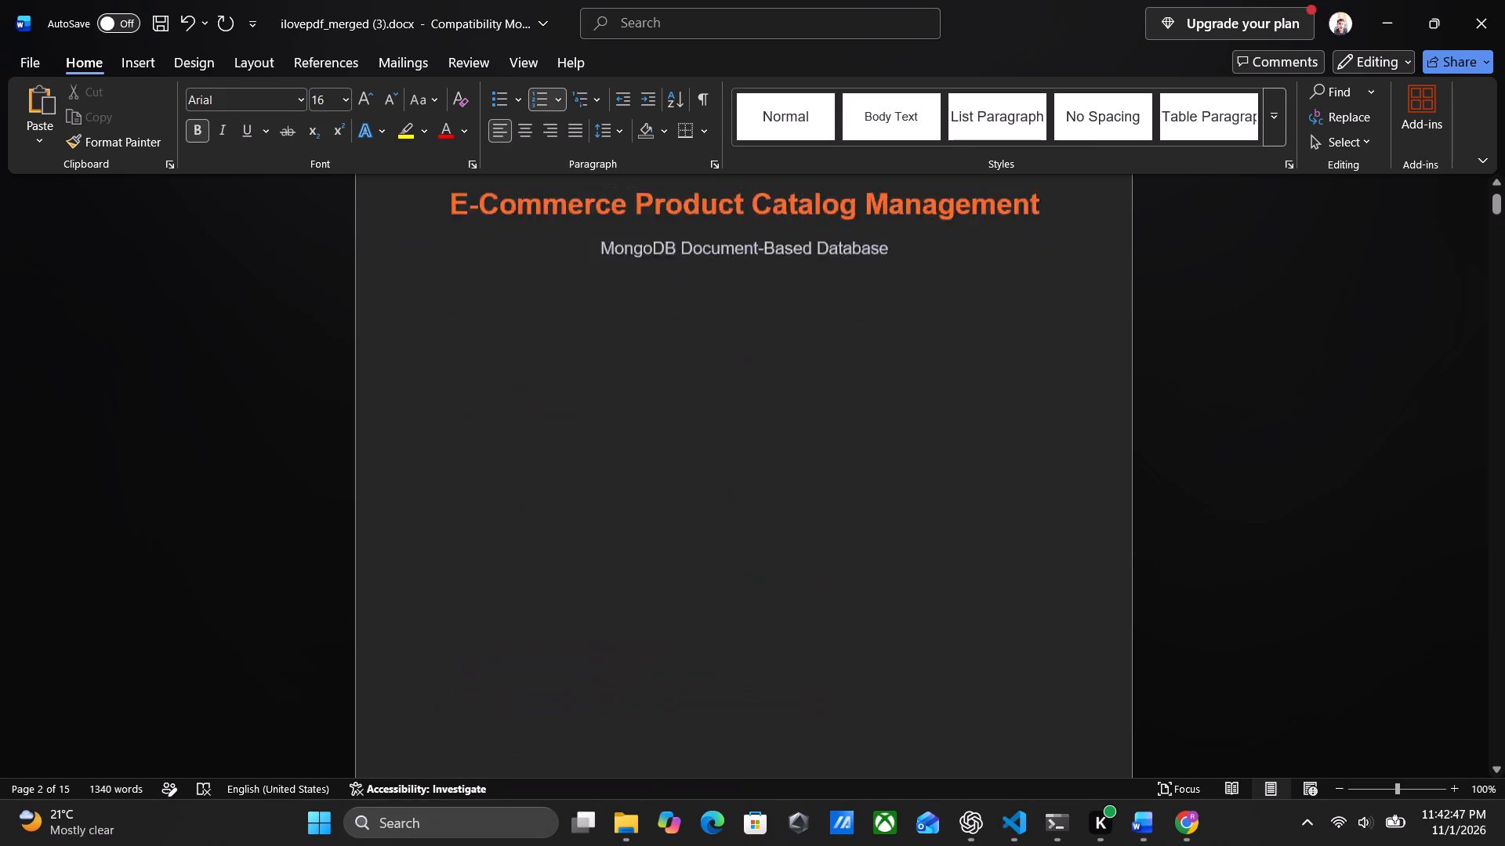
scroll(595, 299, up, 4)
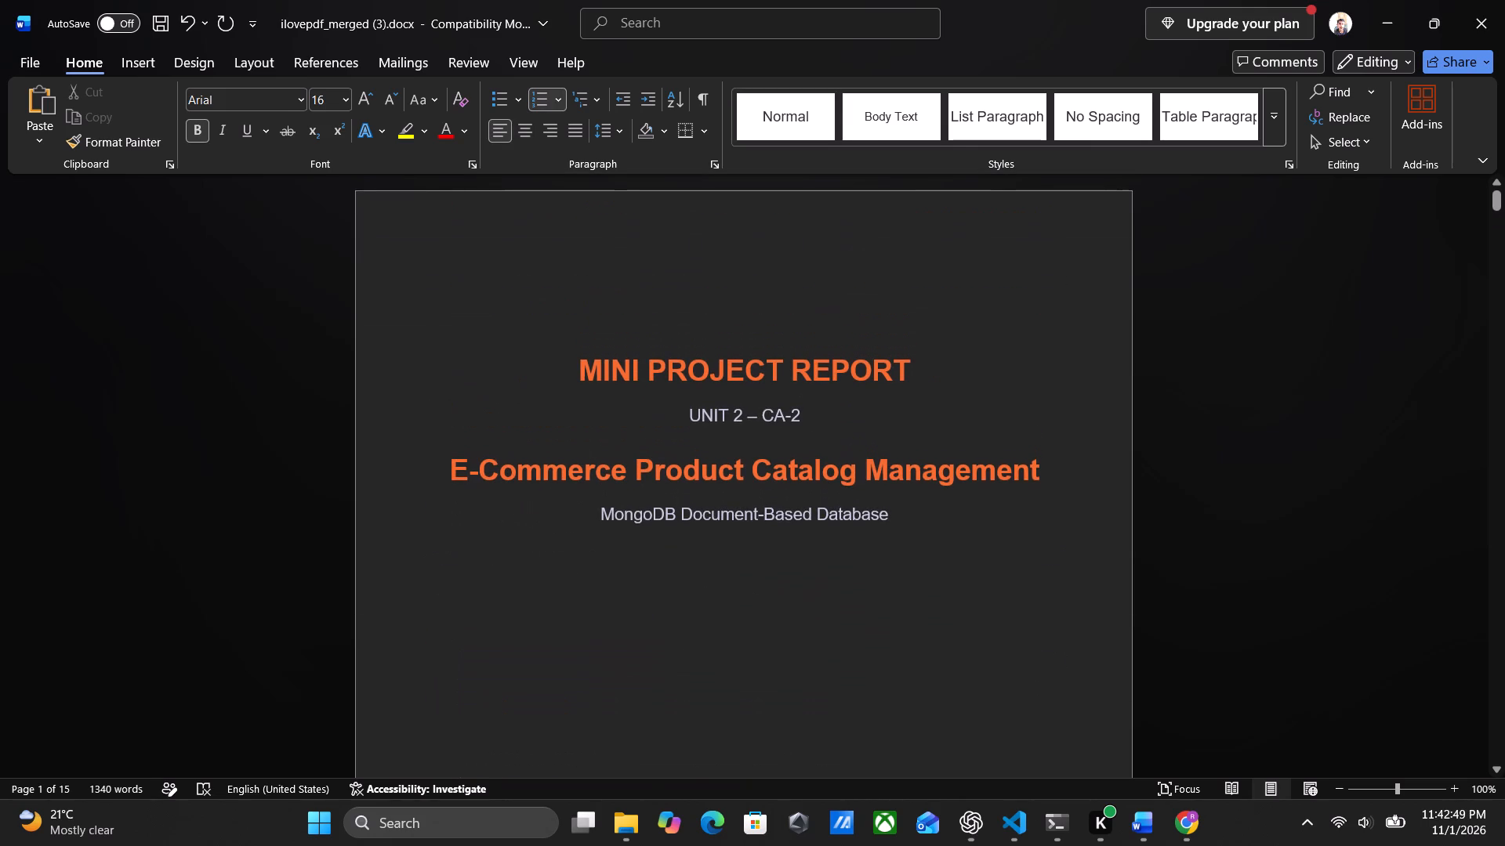
Insert four blank lines above the "MINI PROJECT REPORT" title on the cover page.
click(574, 349)
key(Return)
key(Return)
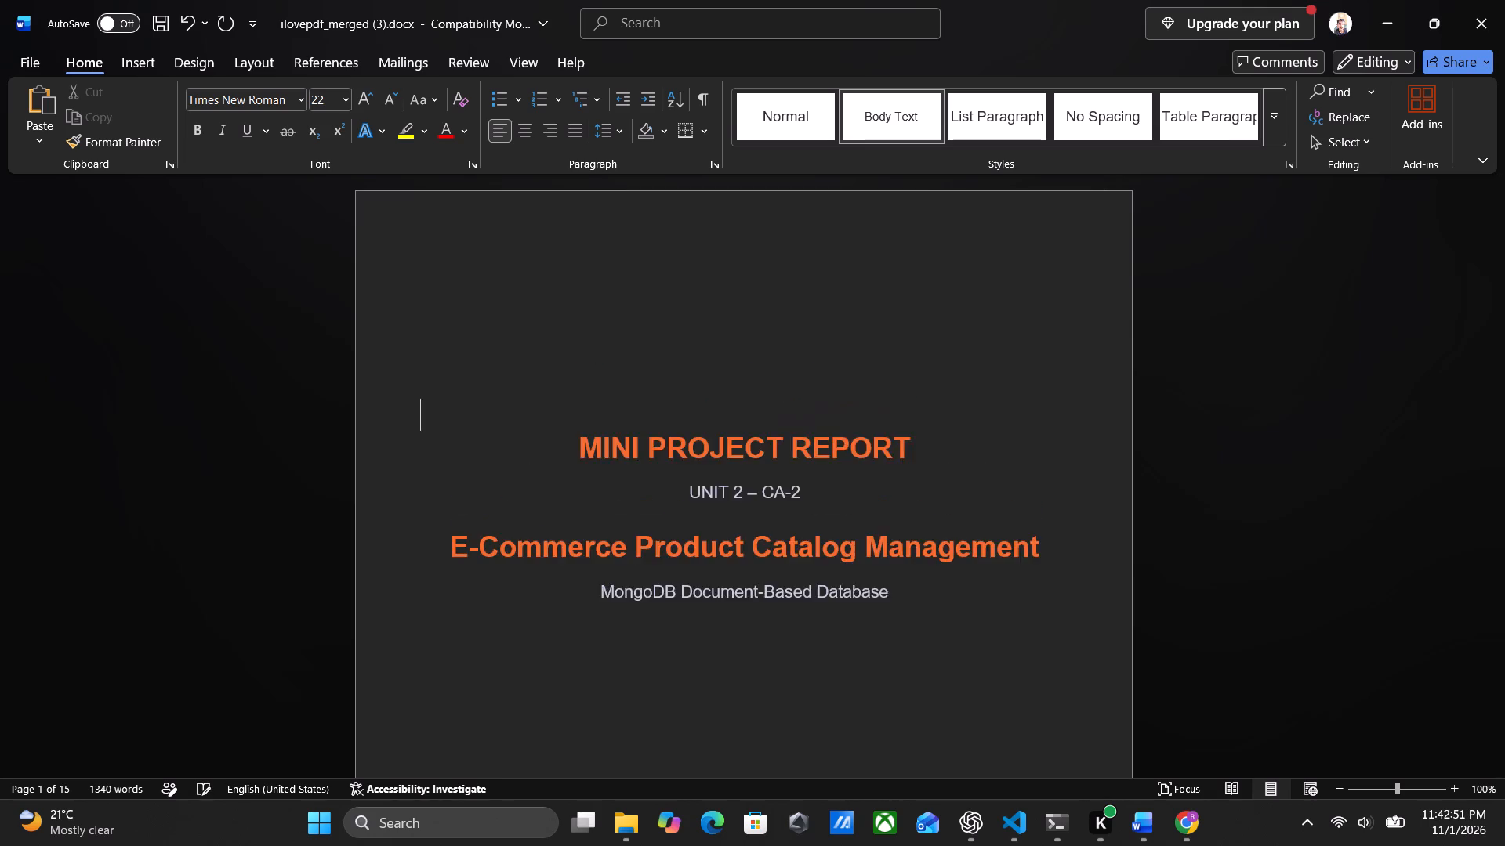
key(Return)
key(Return)
Add an empty line without a bullet after the last item of the "2. Objectives" list.
scroll(574, 349, down, 5)
scroll(574, 349, up, 4)
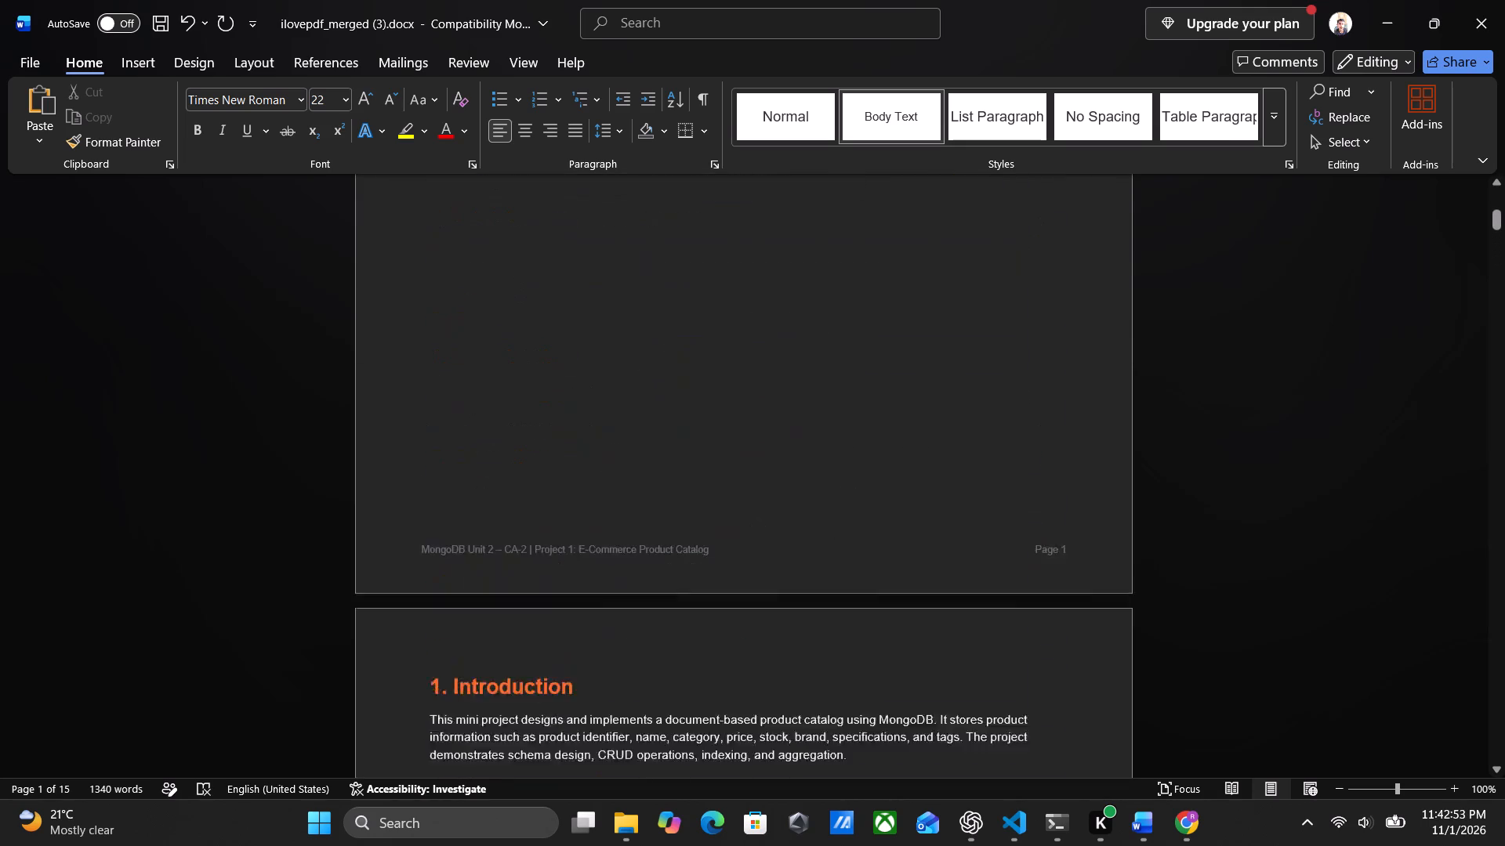
scroll(574, 349, down, 3)
scroll(574, 349, up, 1)
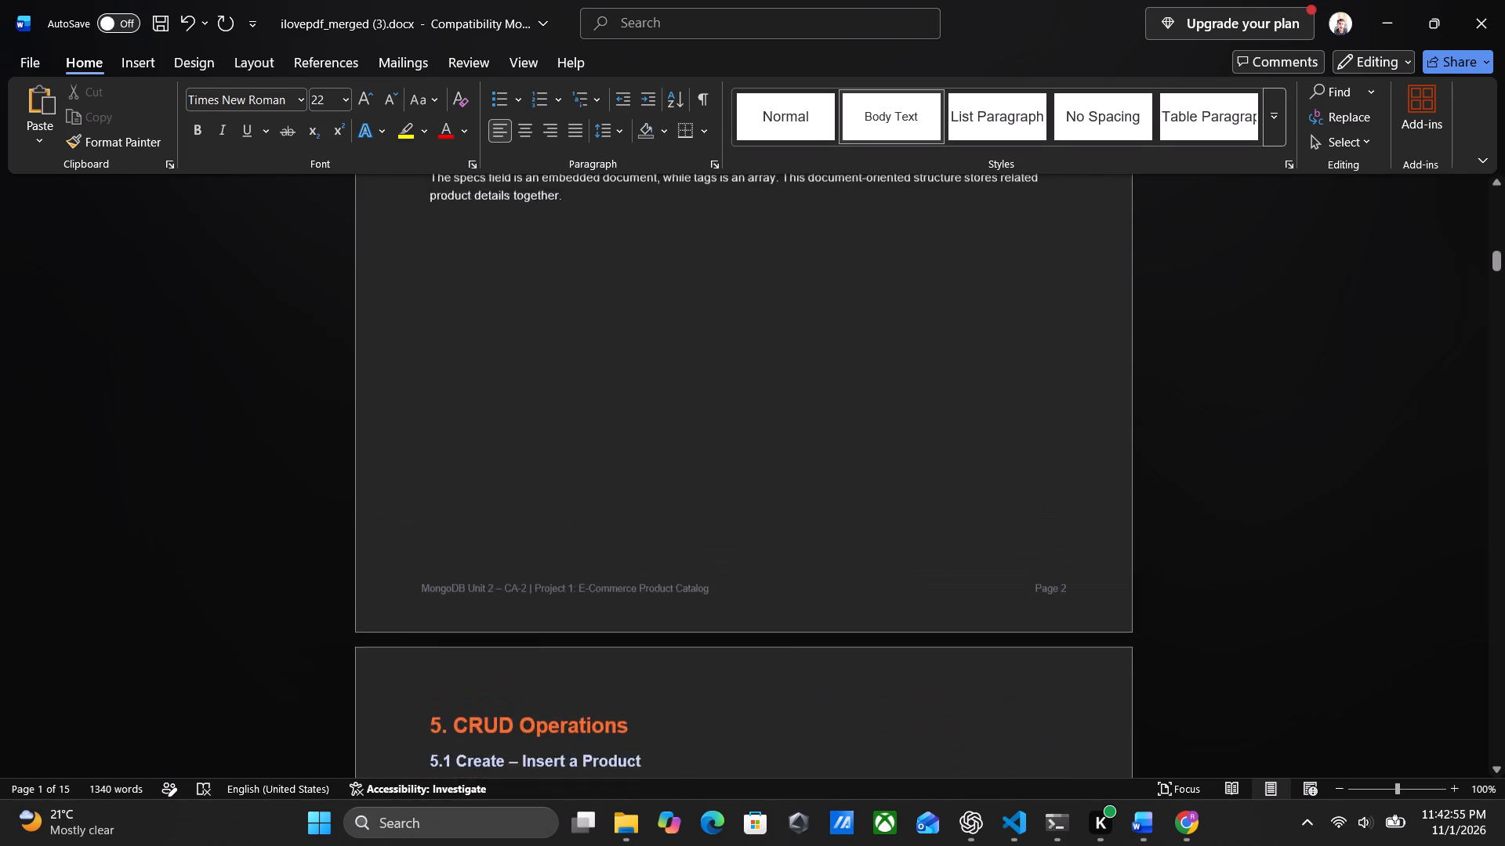
scroll(574, 349, up, 1)
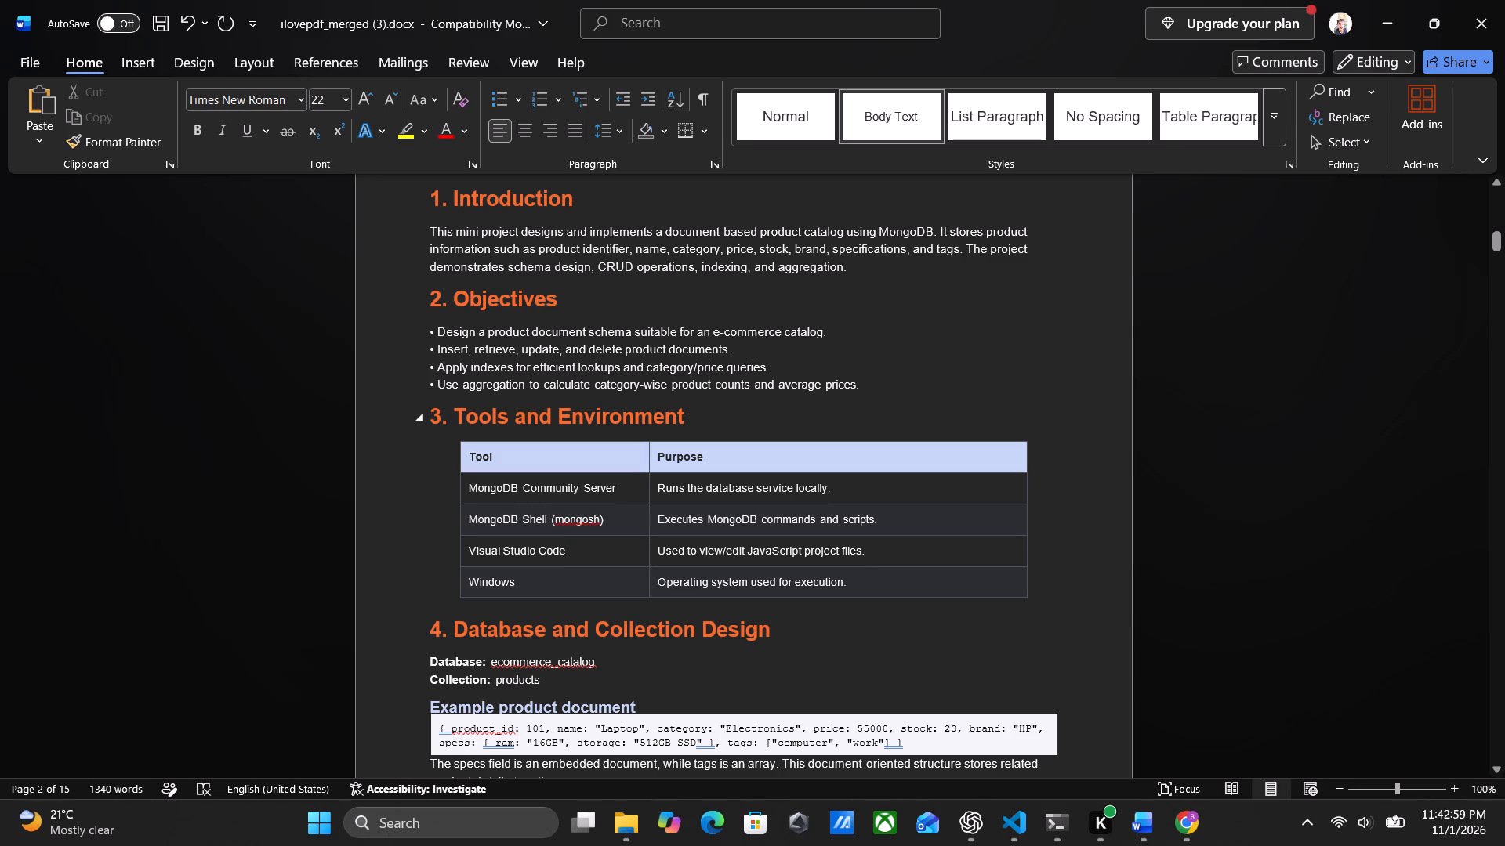
click(879, 383)
key(Return)
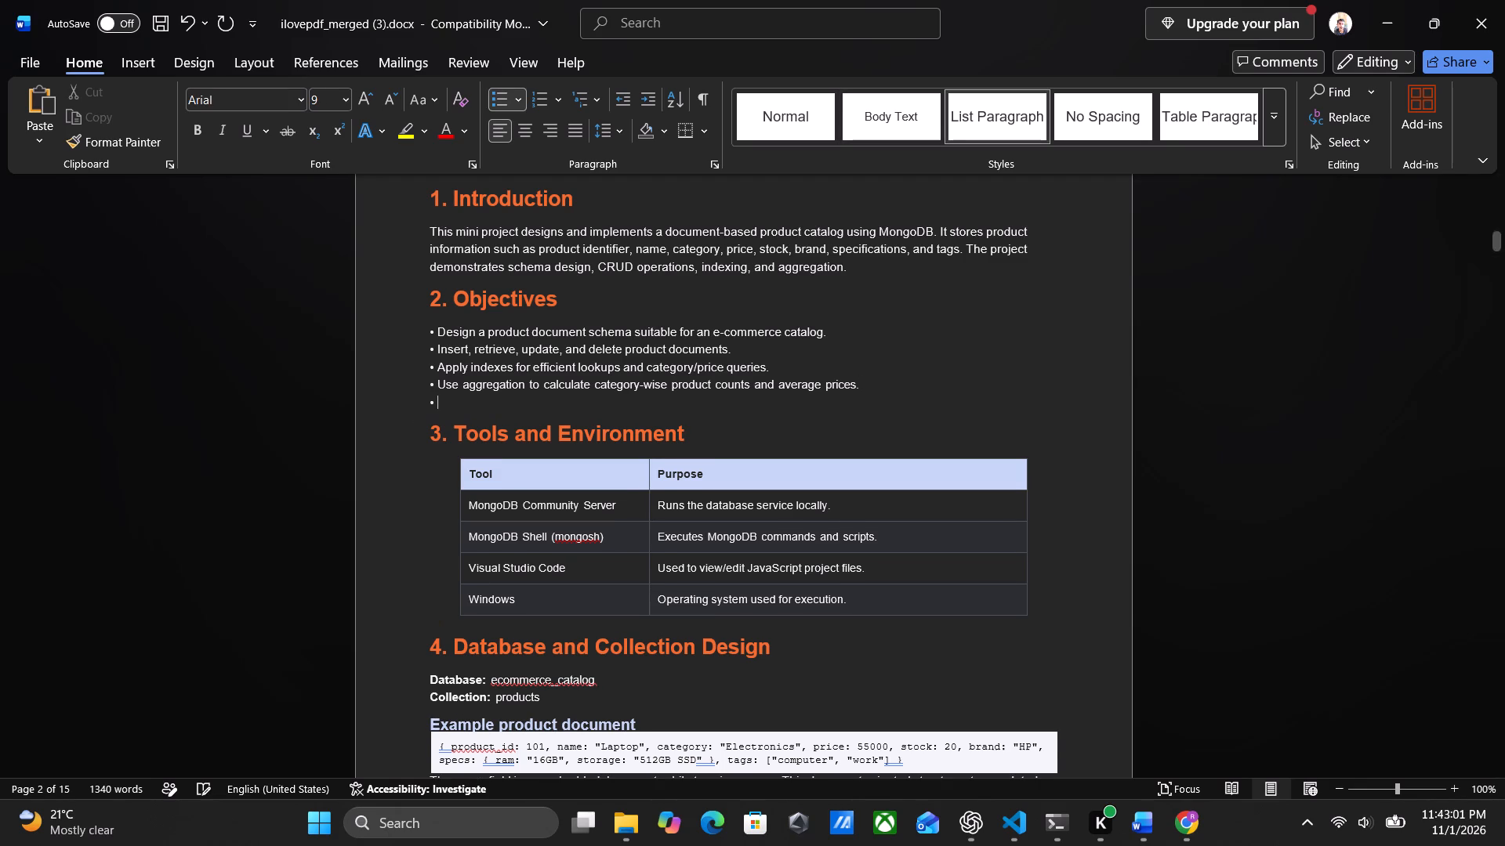
scroll(879, 383, up, 1)
key(BackSpace)
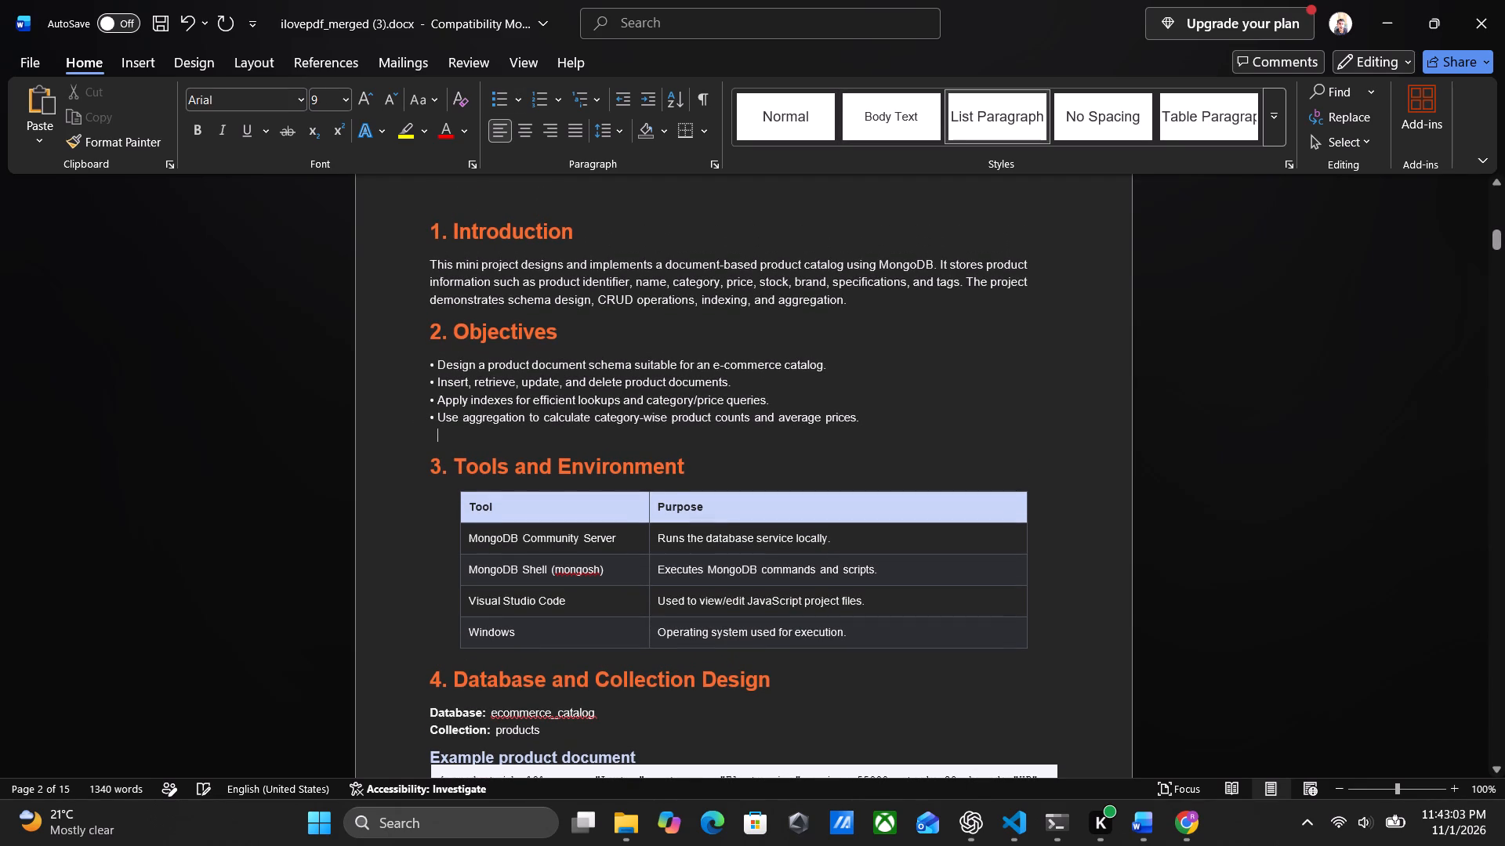
Insert a blank line above the "Database and Collection Design" heading and retype its number as "4.".
scroll(879, 383, up, 1)
scroll(944, 489, down, 2)
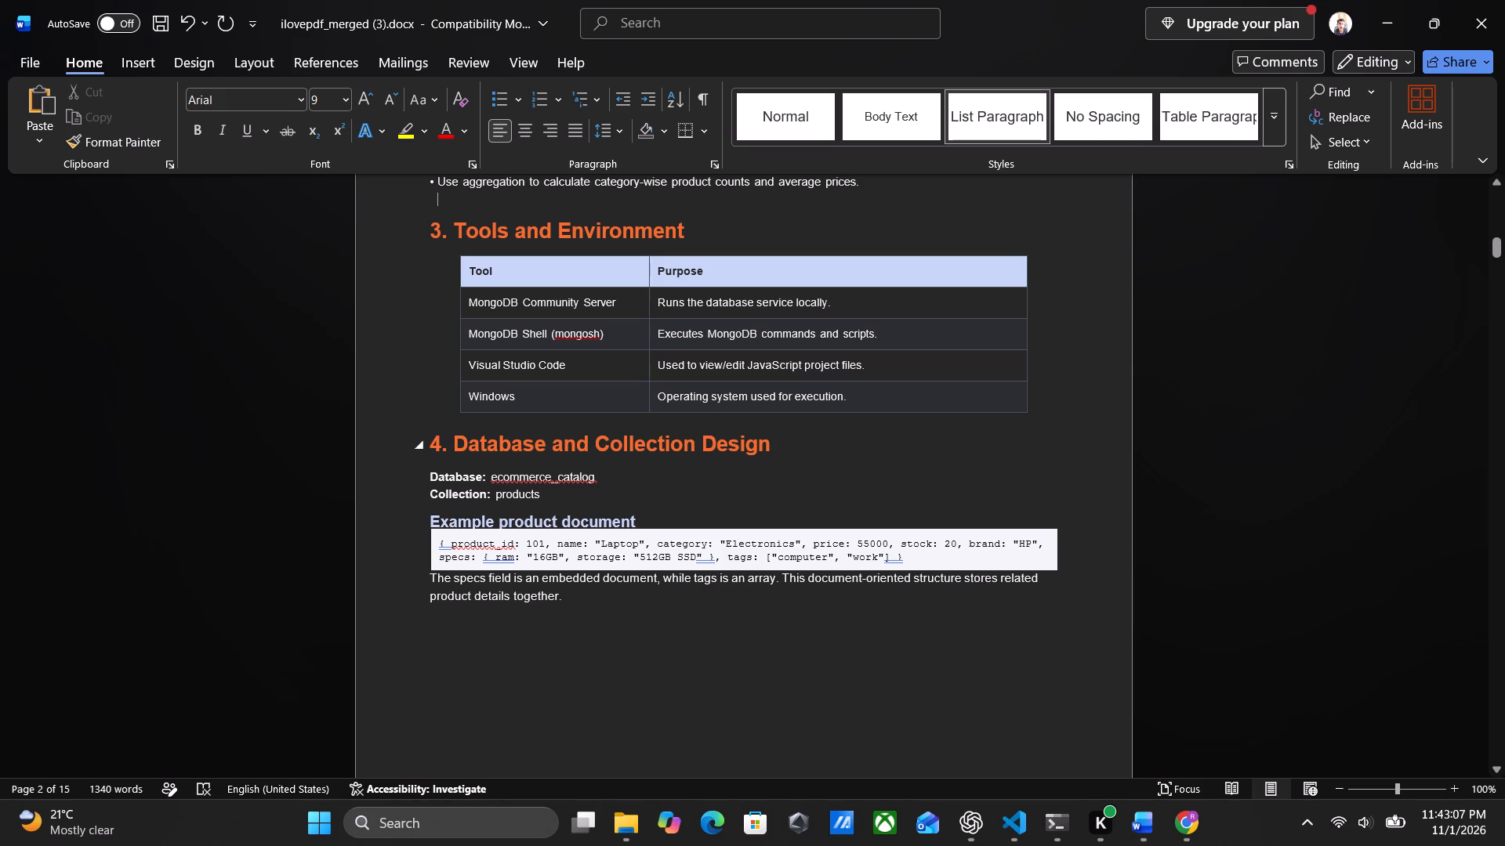
click(431, 440)
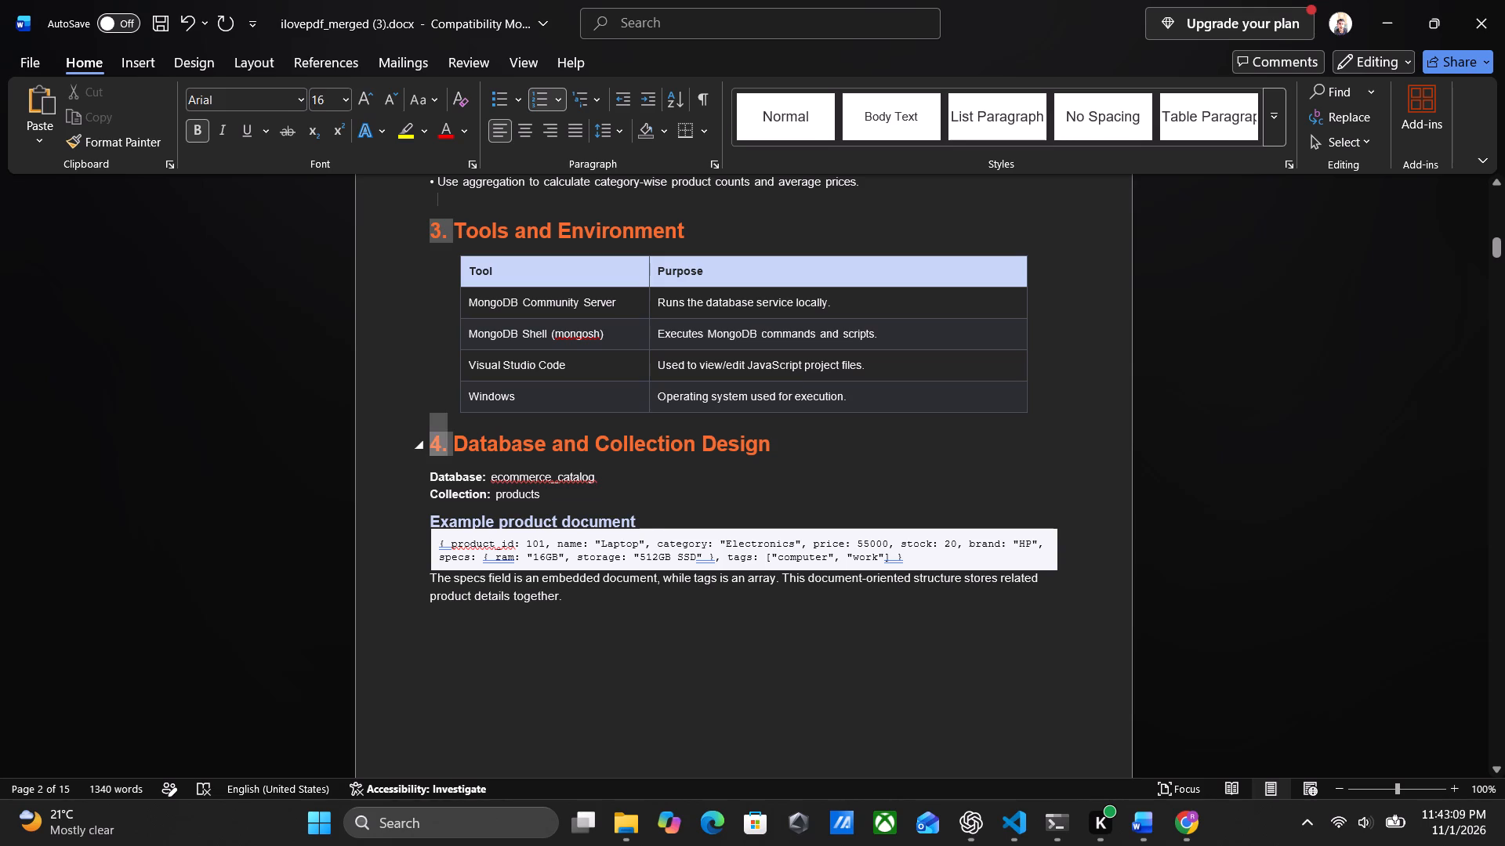
key(Return)
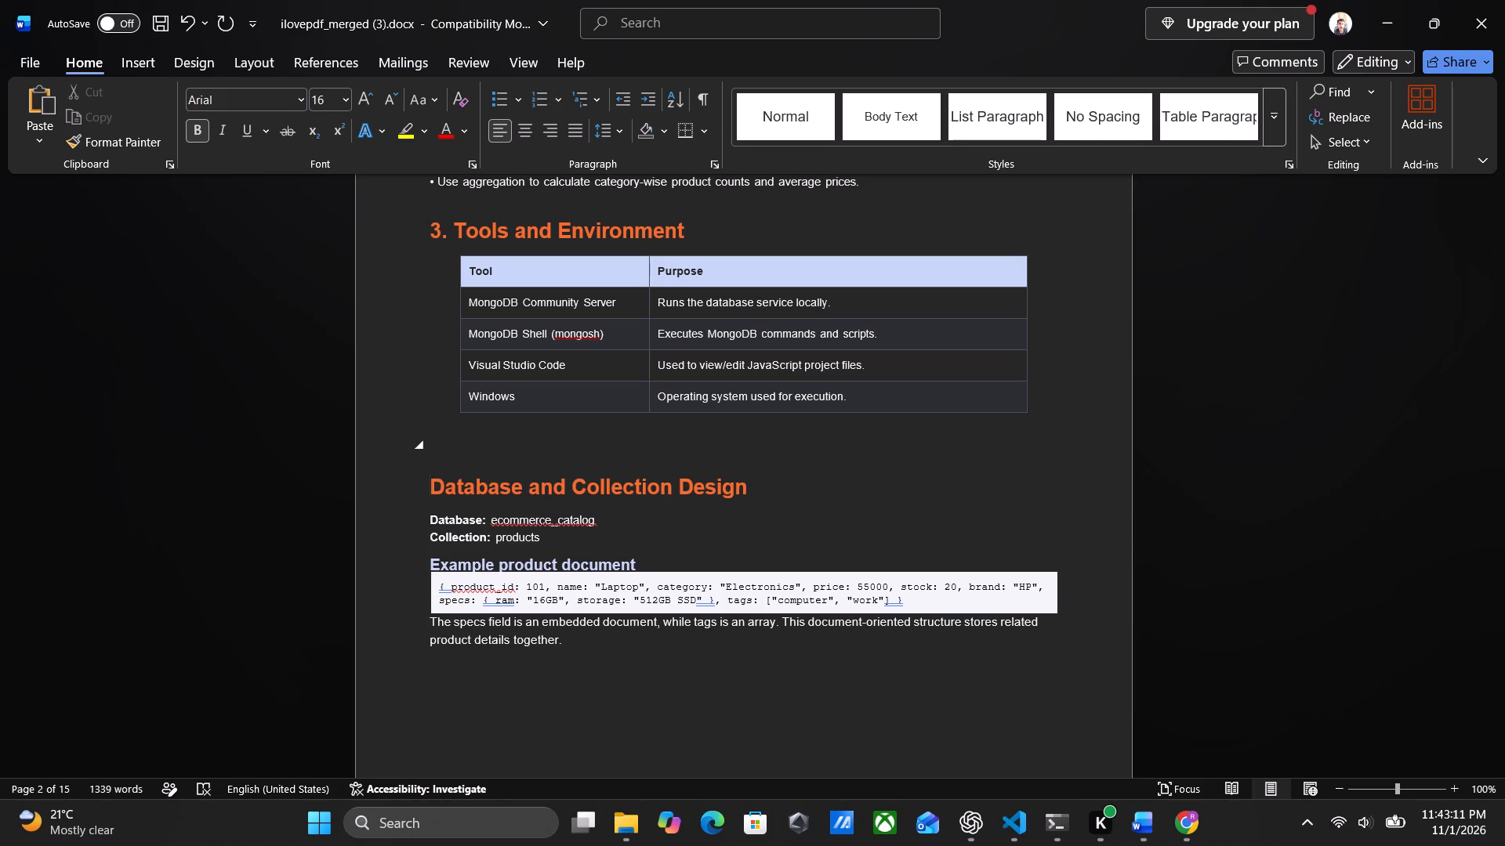
key(4)
key(period)
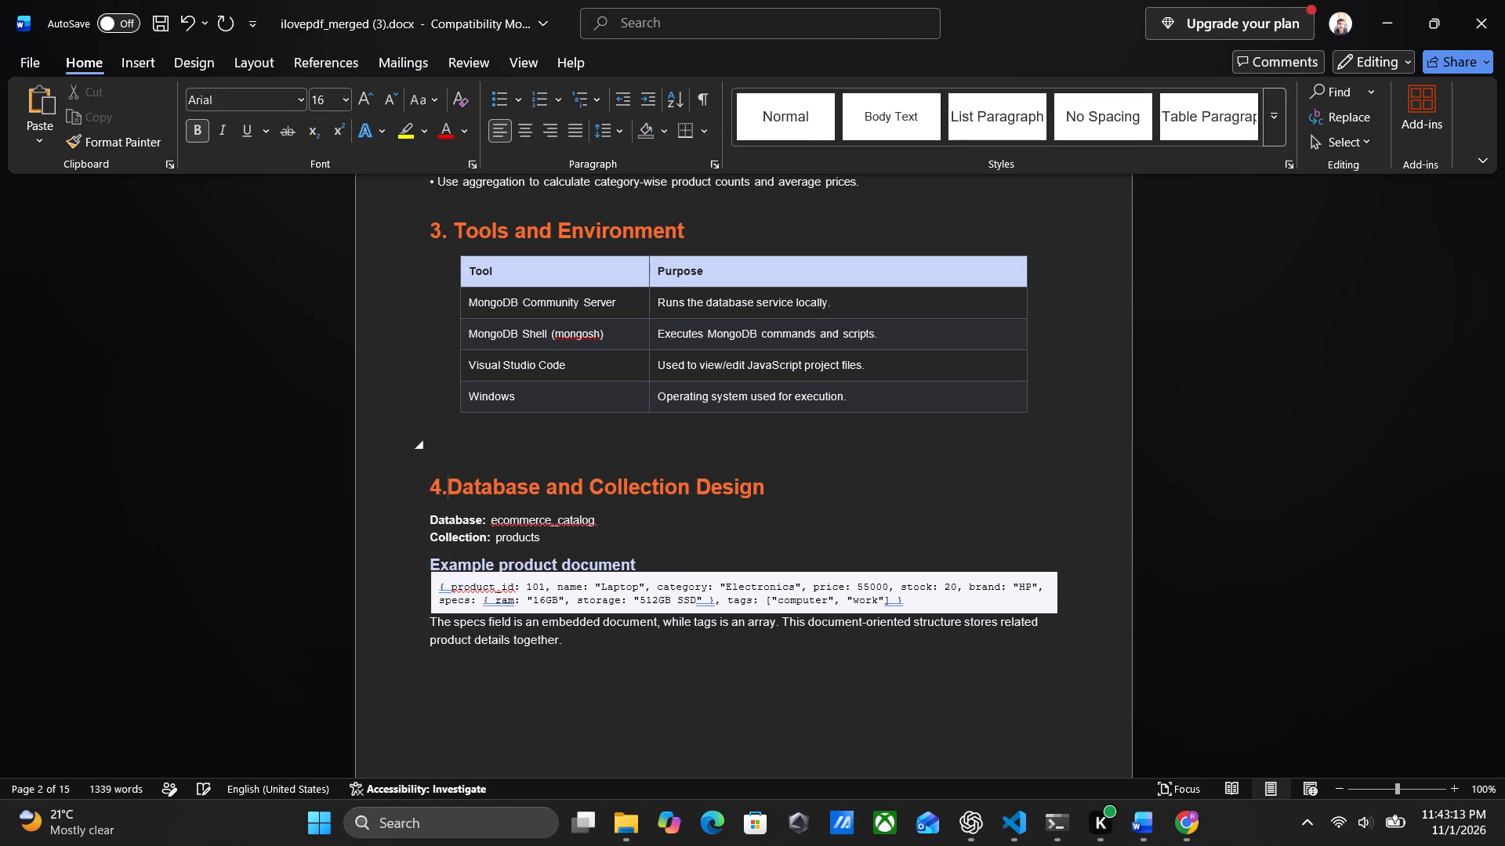
key(space)
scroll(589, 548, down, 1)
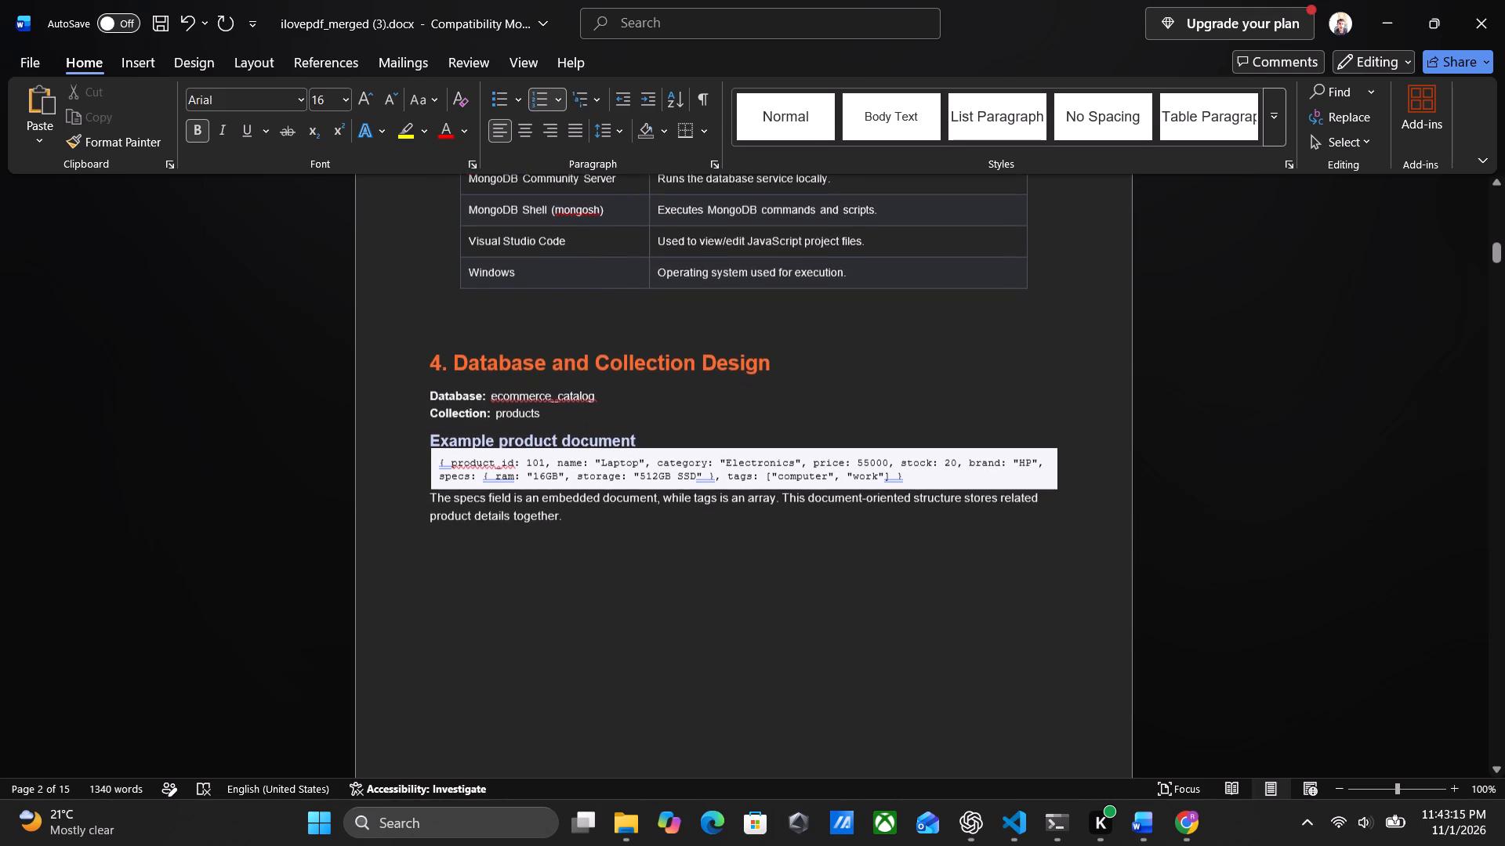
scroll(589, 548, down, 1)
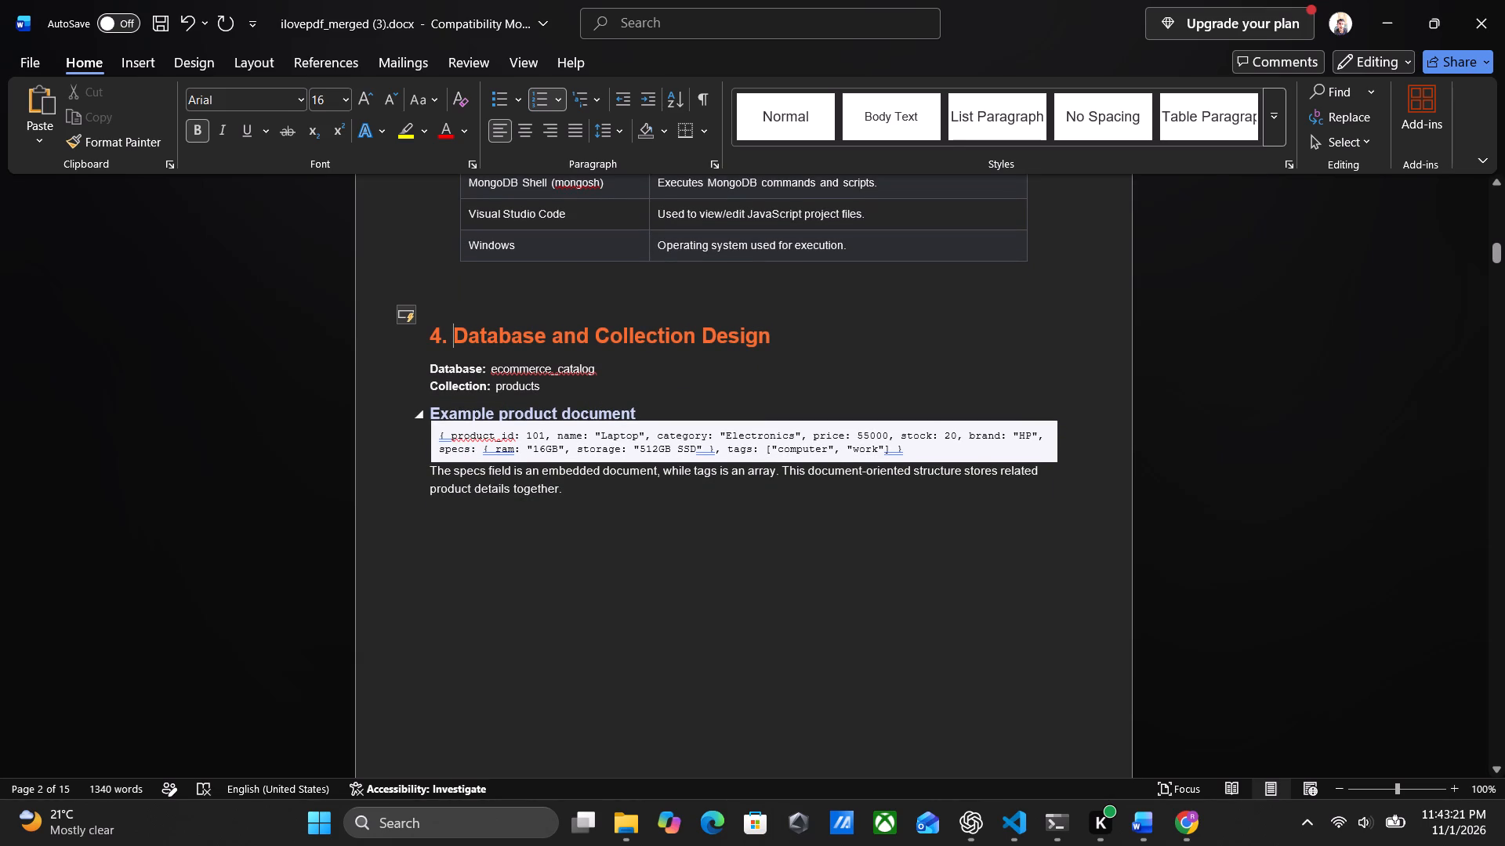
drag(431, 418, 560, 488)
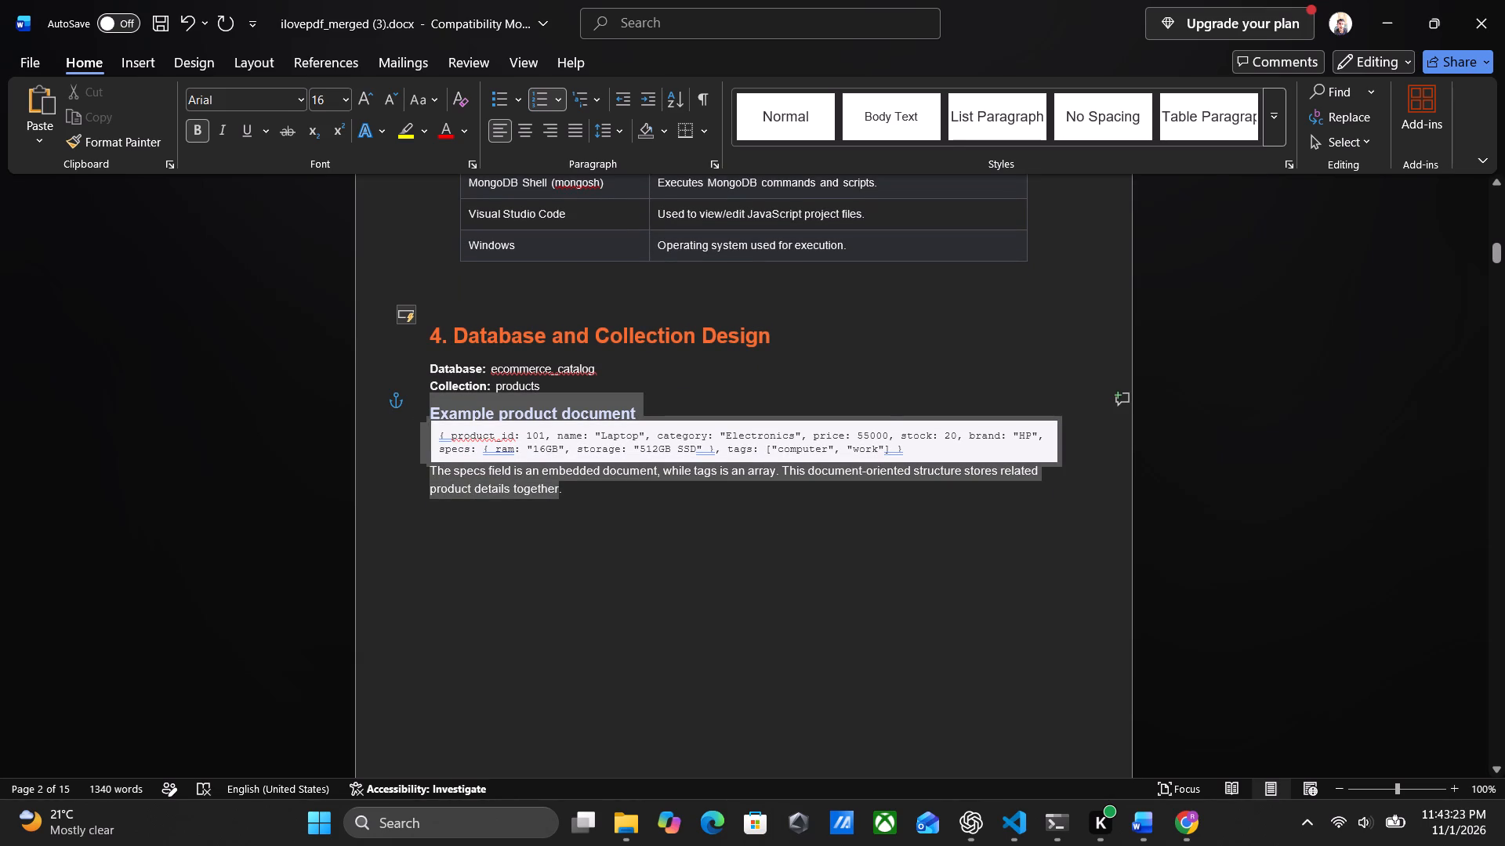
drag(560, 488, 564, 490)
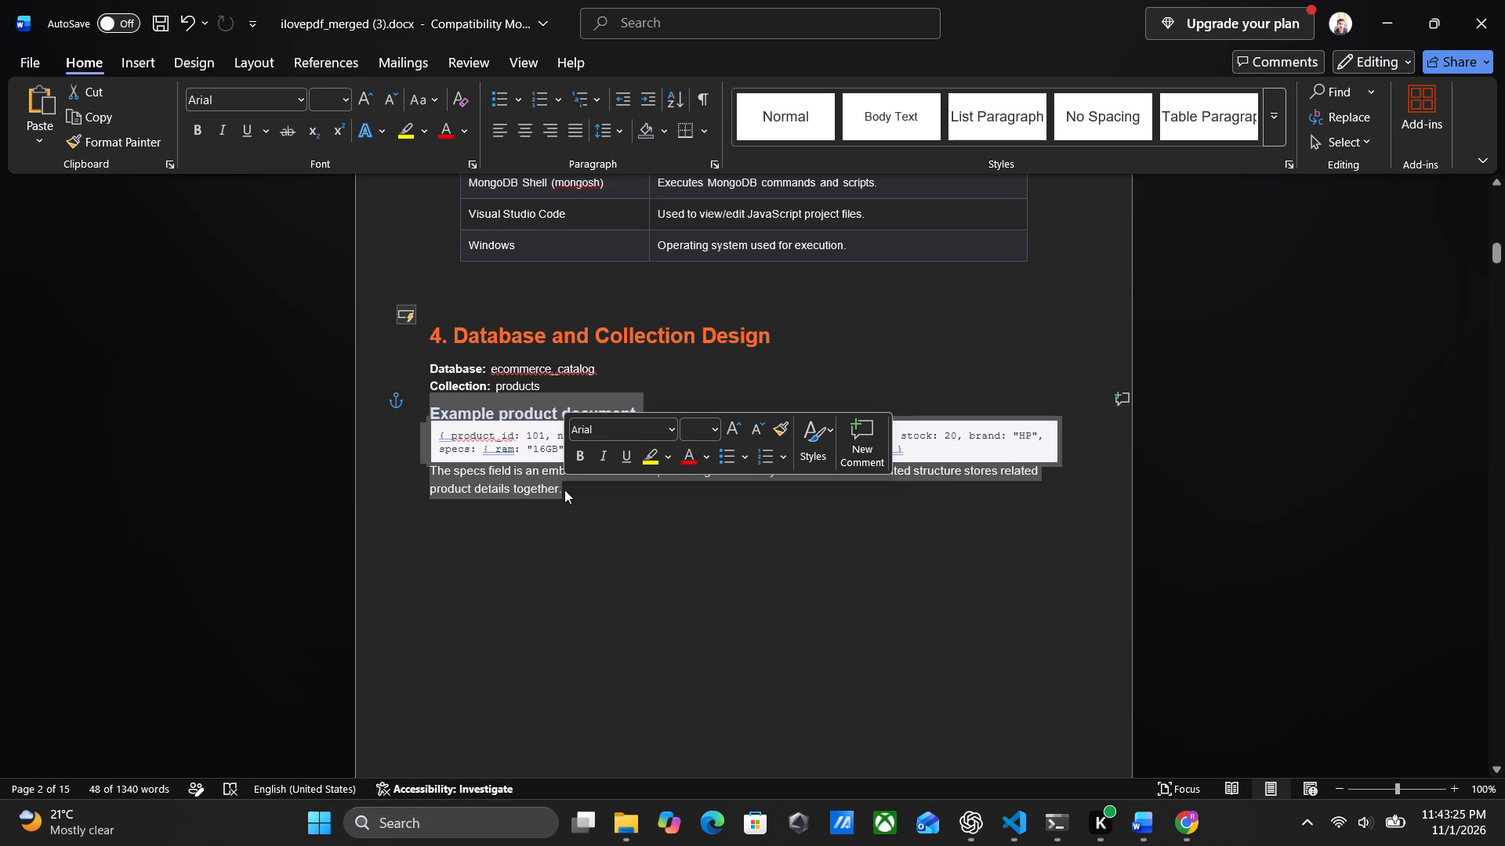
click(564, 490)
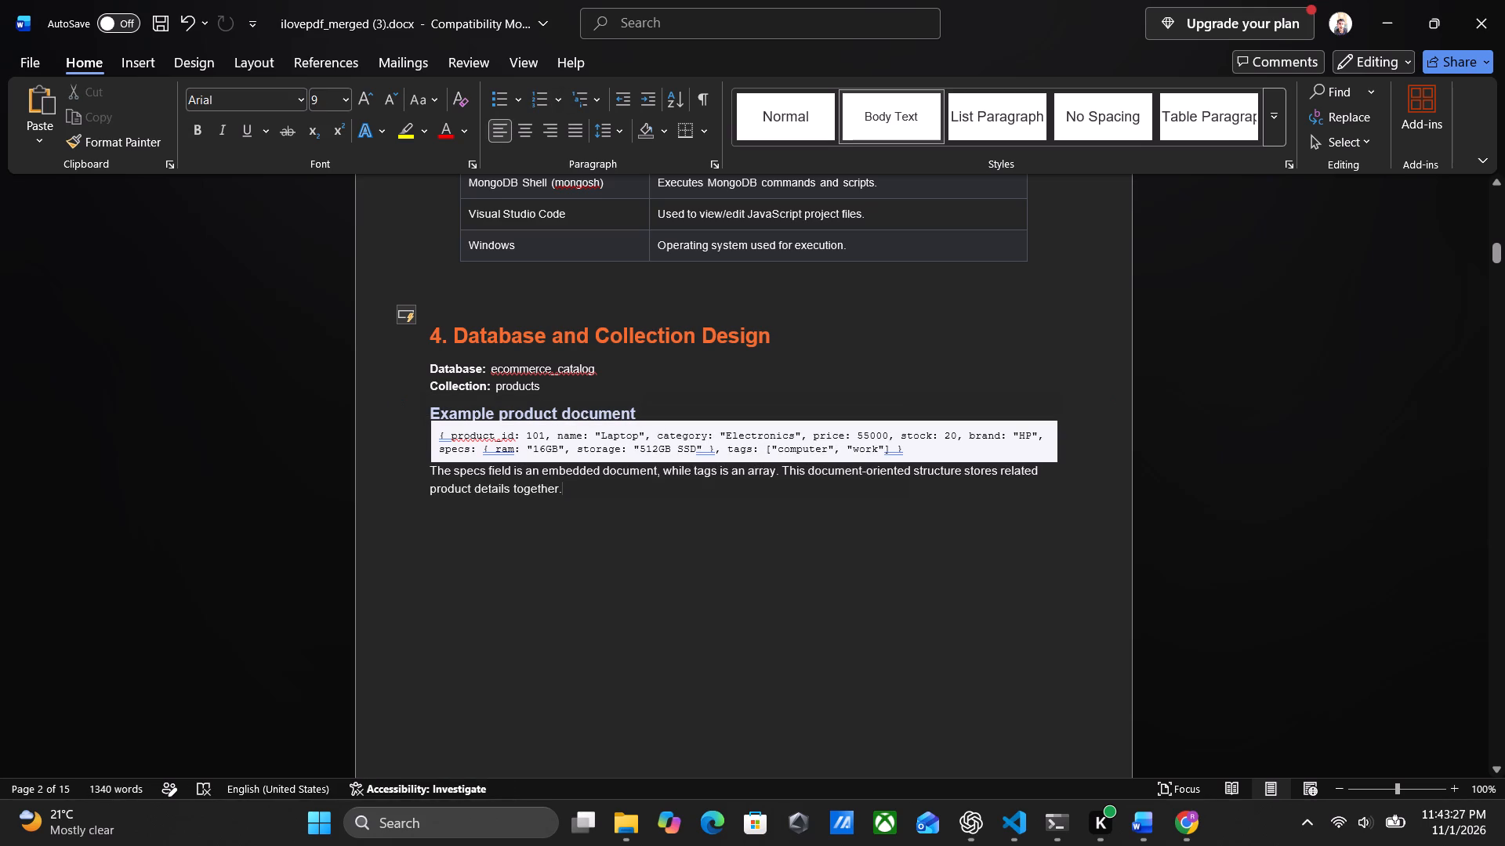
Insert a blank line between the insertOne() terminal screenshot on page 3 and its Figure 5.1 caption.
scroll(627, 508, down, 1)
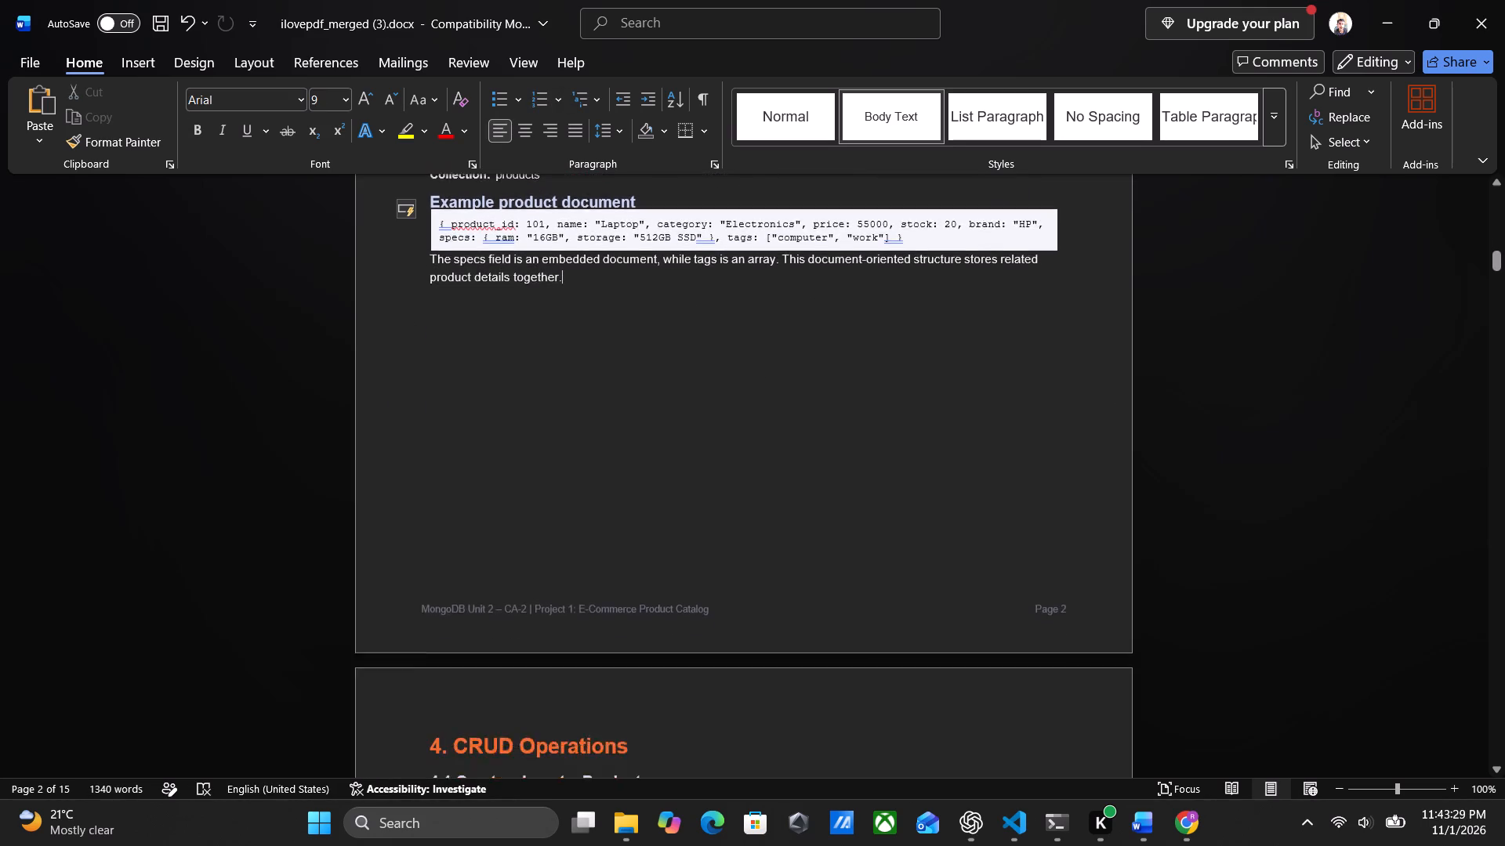
scroll(627, 508, down, 3)
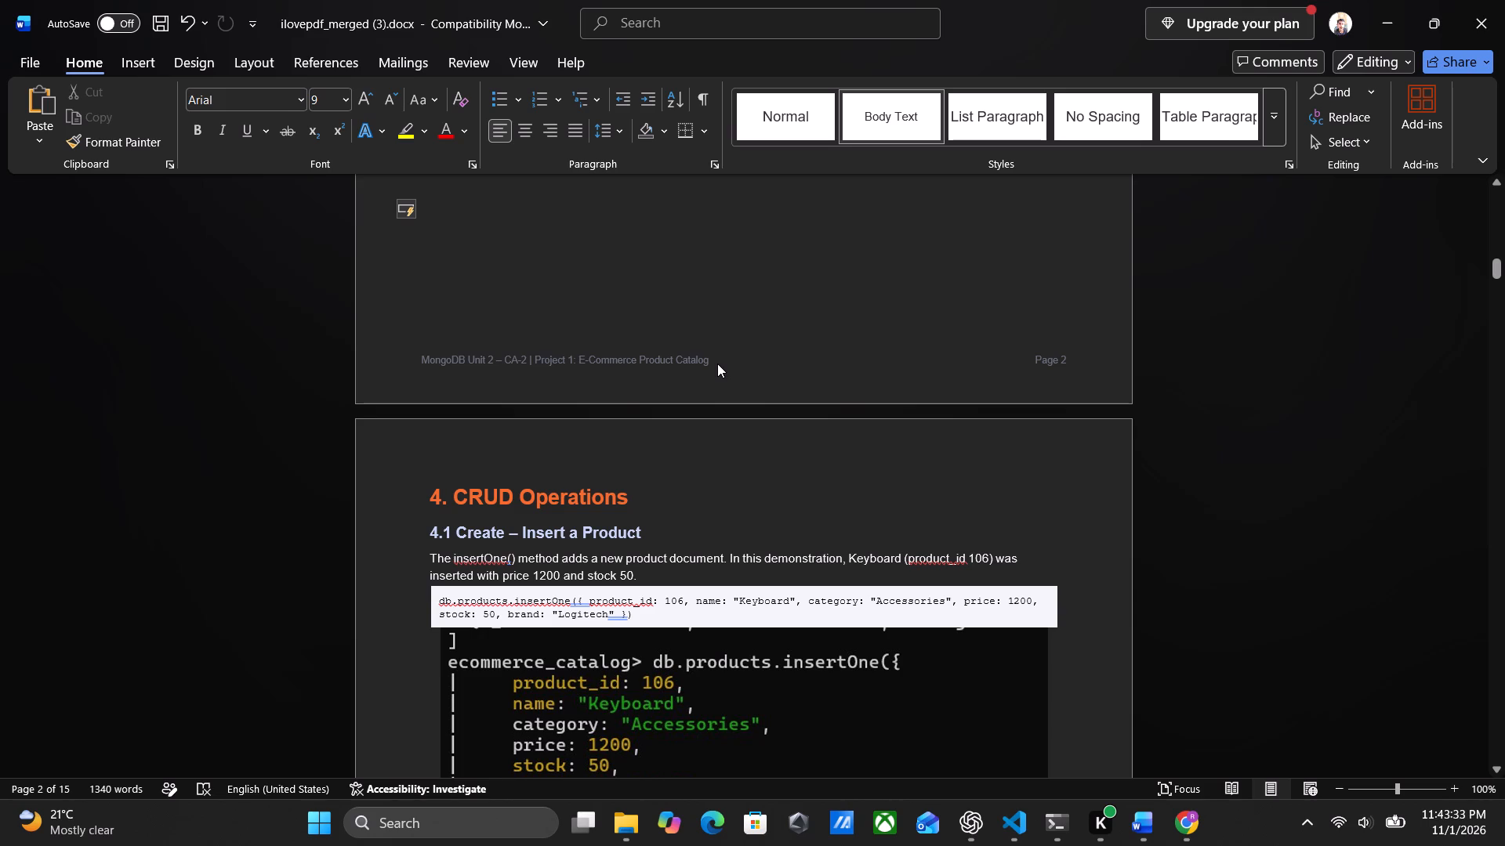
scroll(717, 363, up, 1)
scroll(717, 363, down, 1)
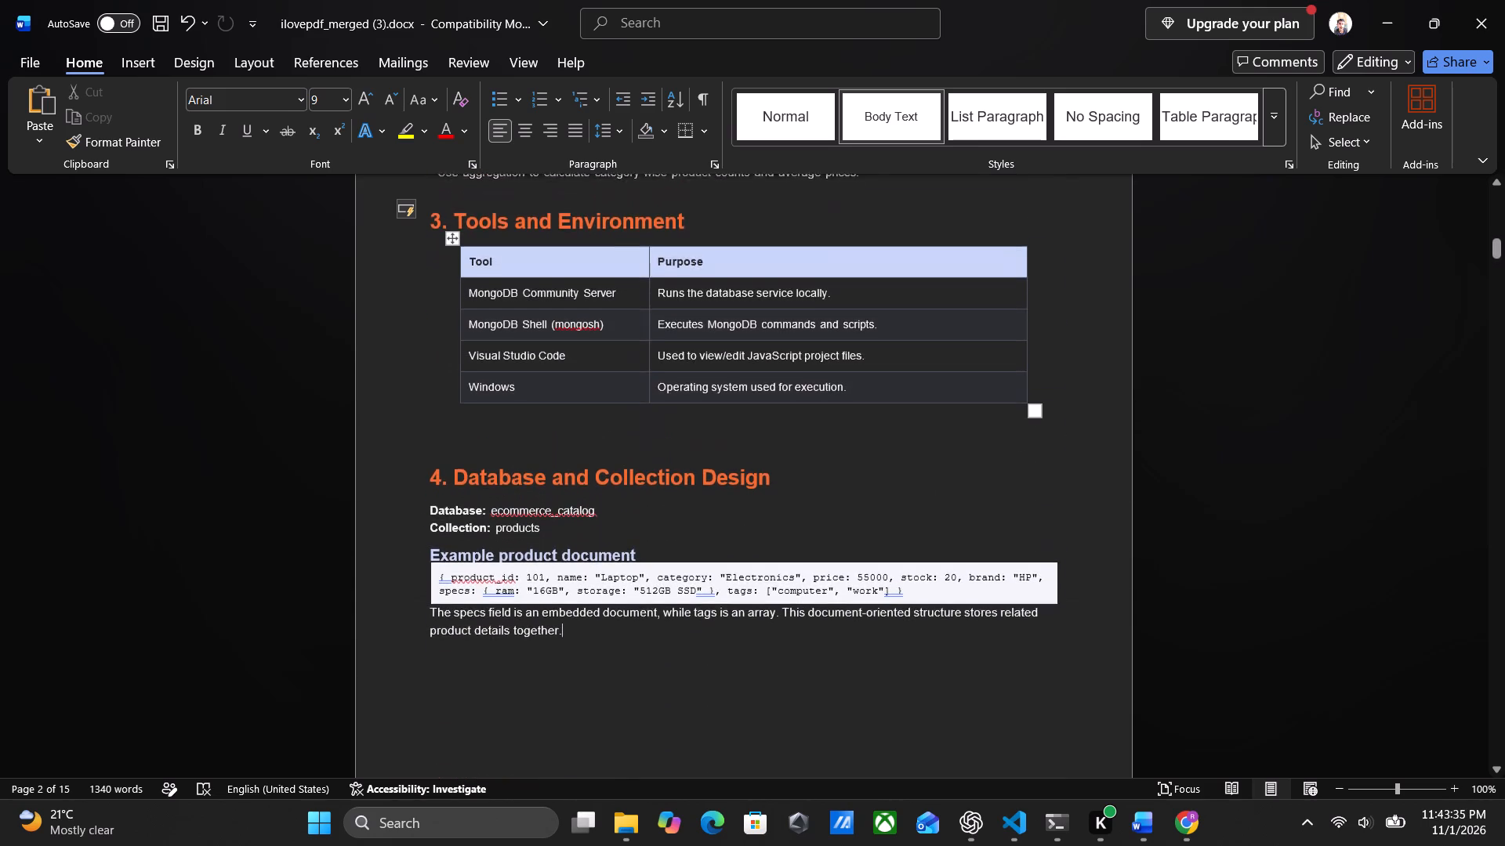
scroll(717, 363, down, 2)
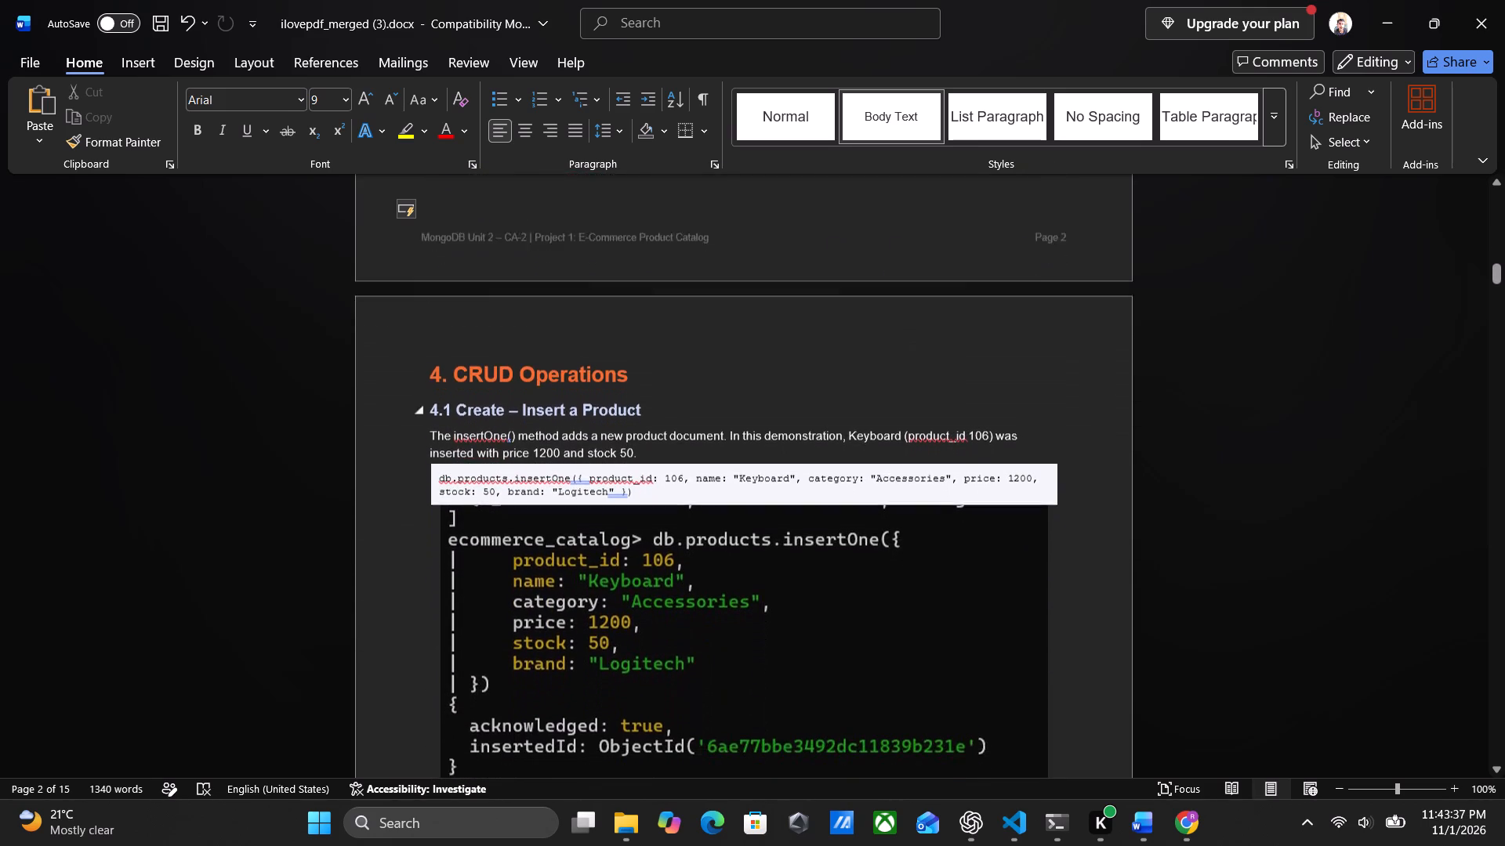
scroll(717, 363, down, 1)
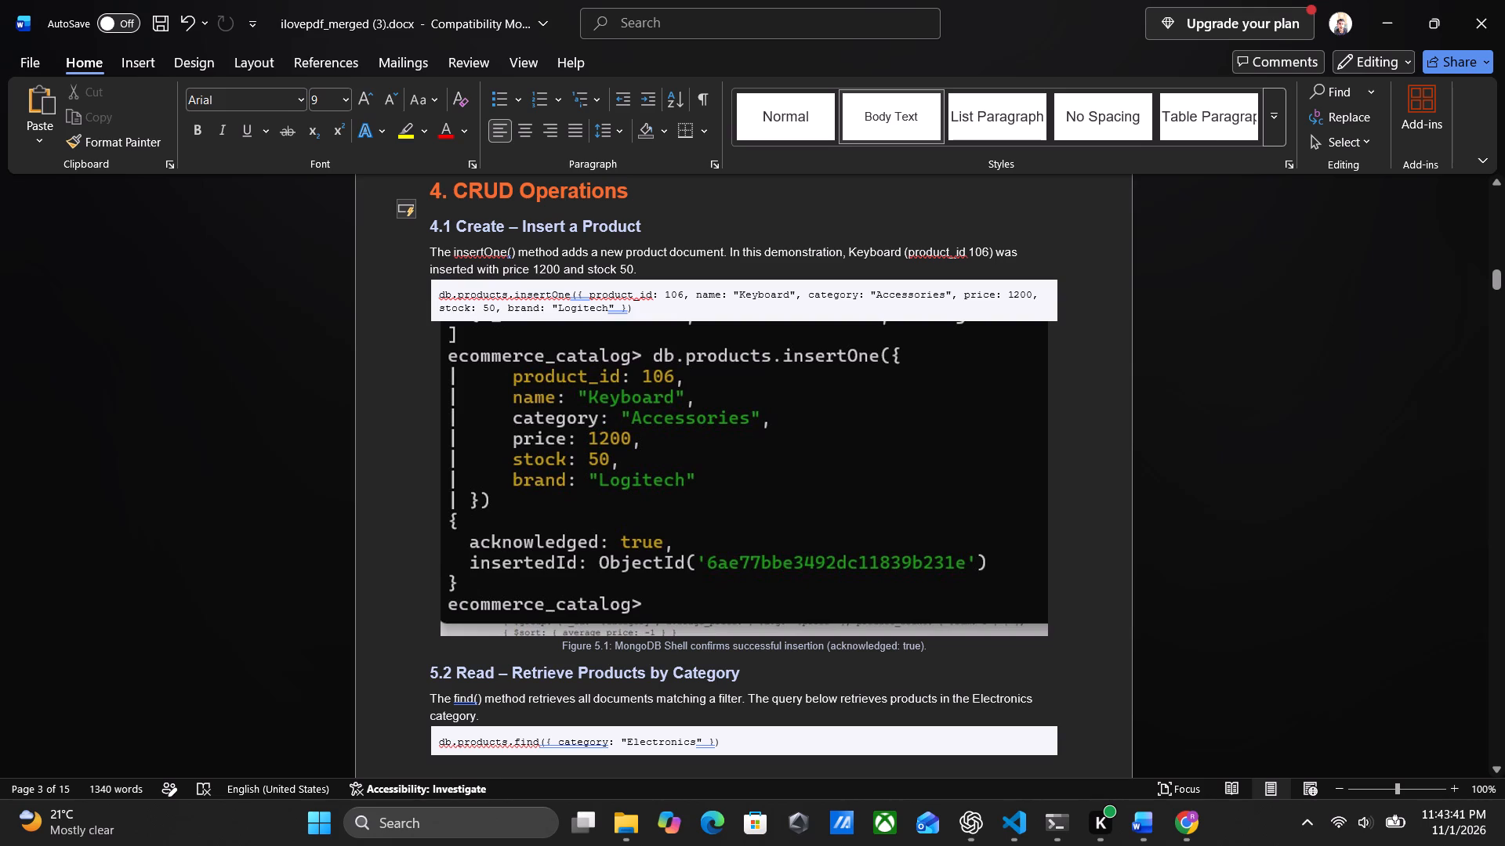
click(1079, 320)
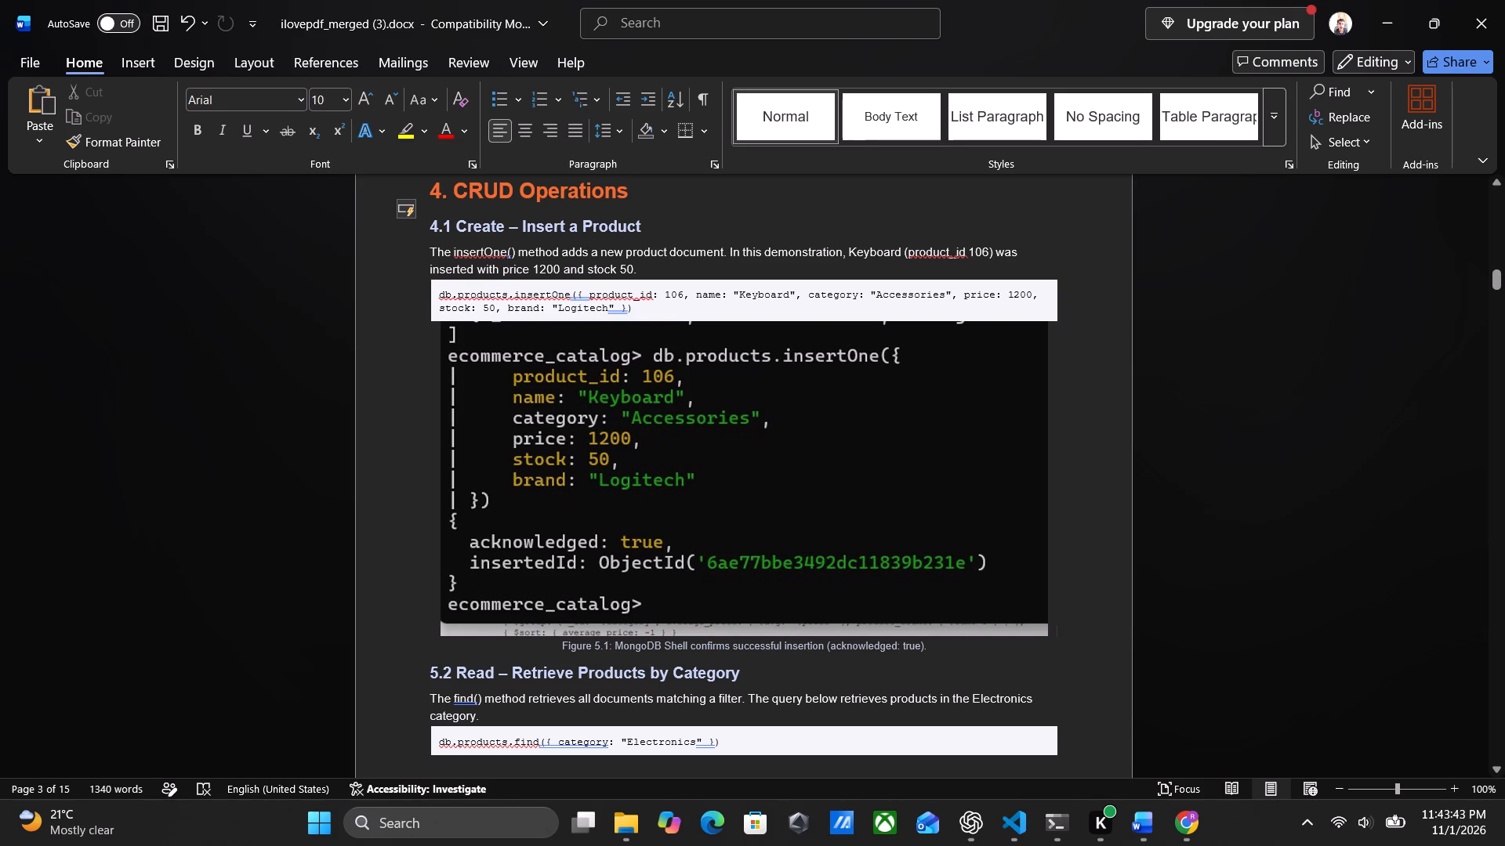
key(Return)
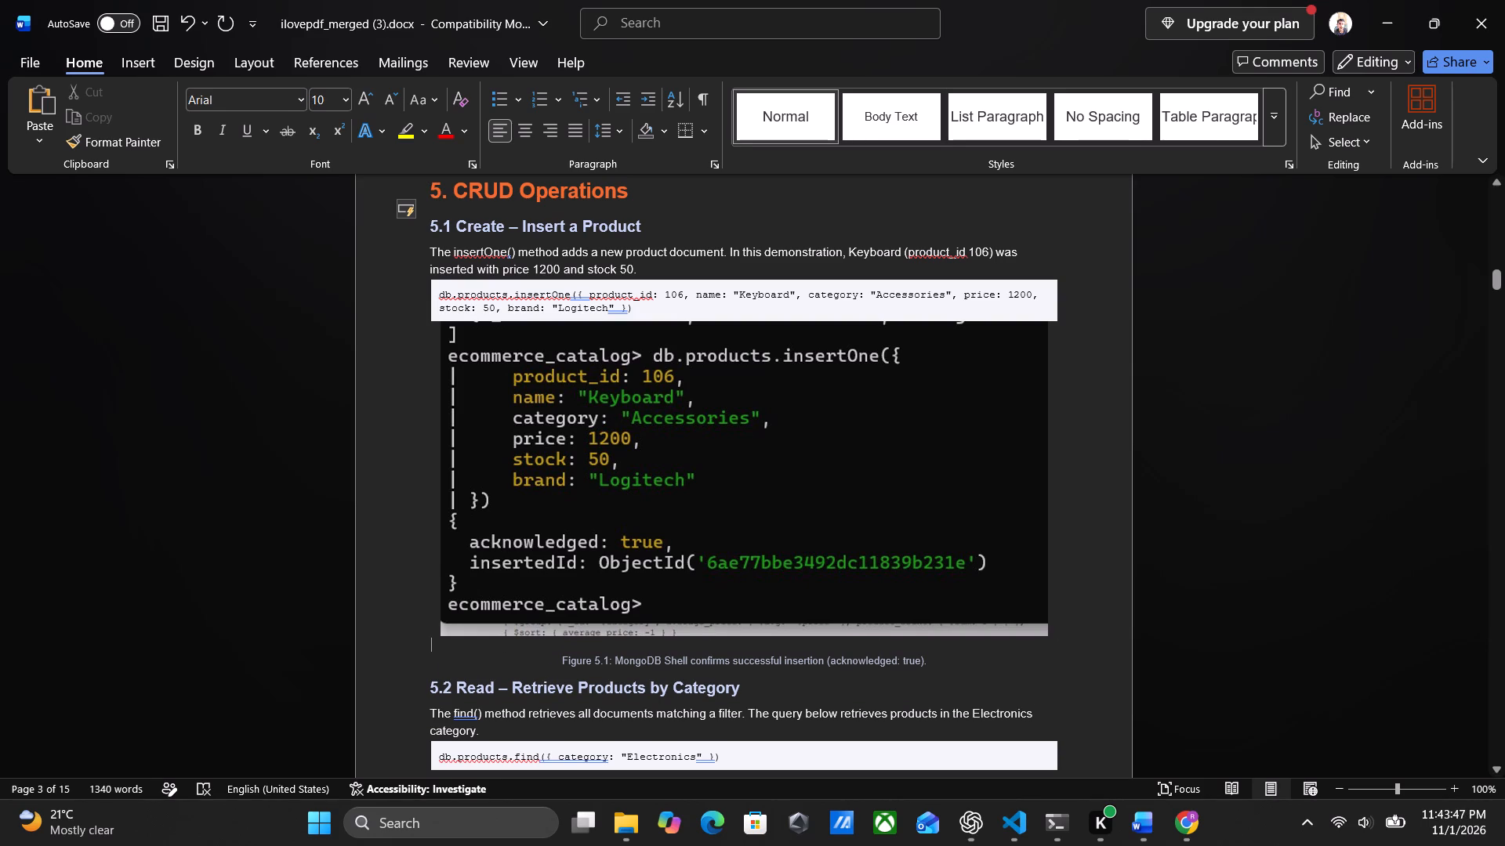
Enlarge the insertOne() code and terminal screenshot group under "Create – Insert a Product", making it slightly wider and taller.
drag(533, 405, 547, 472)
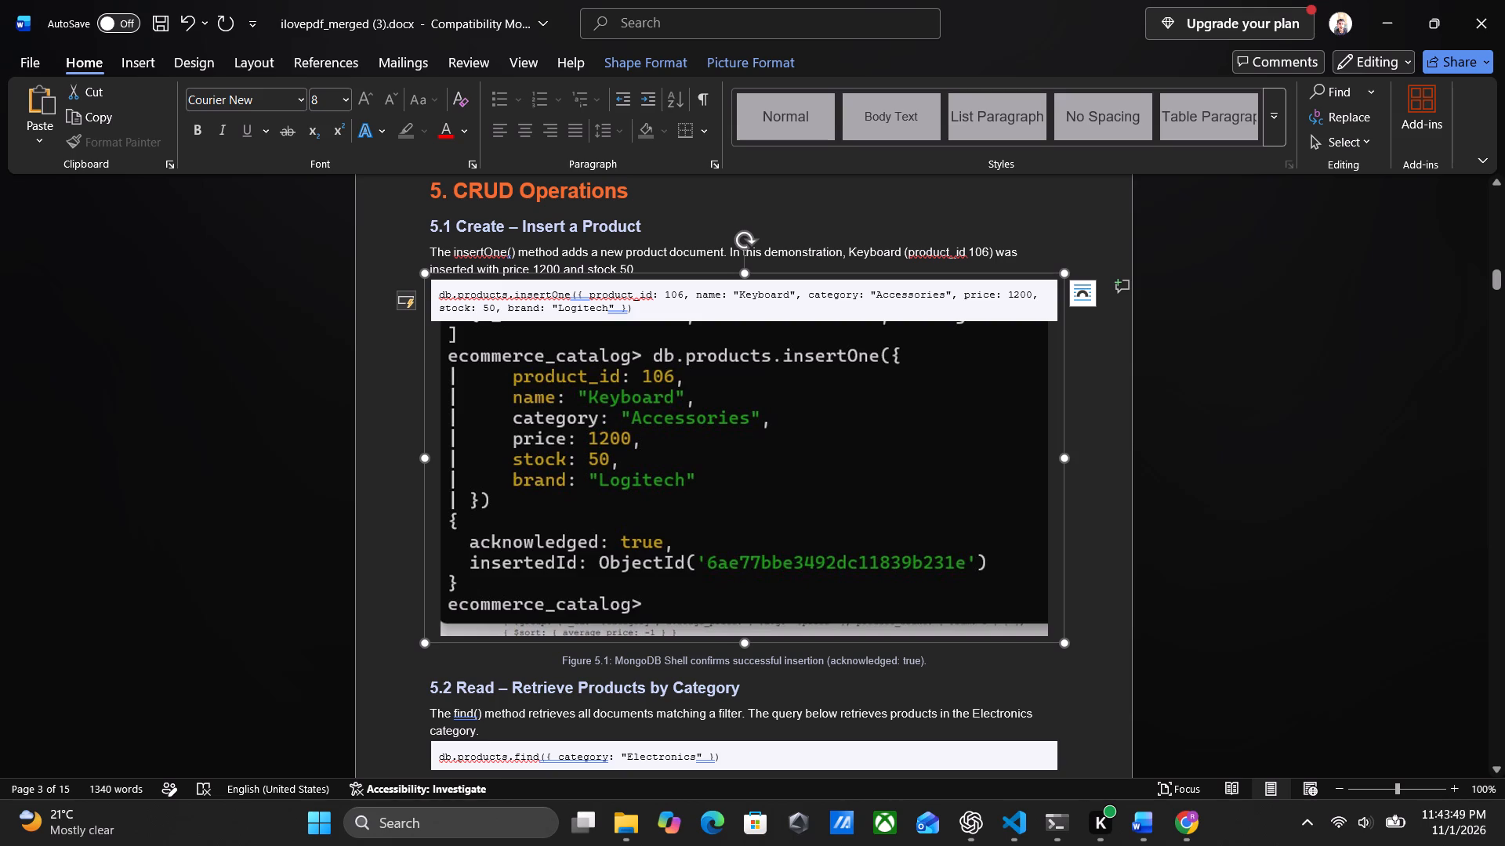
click(393, 420)
click(586, 471)
drag(426, 275, 461, 321)
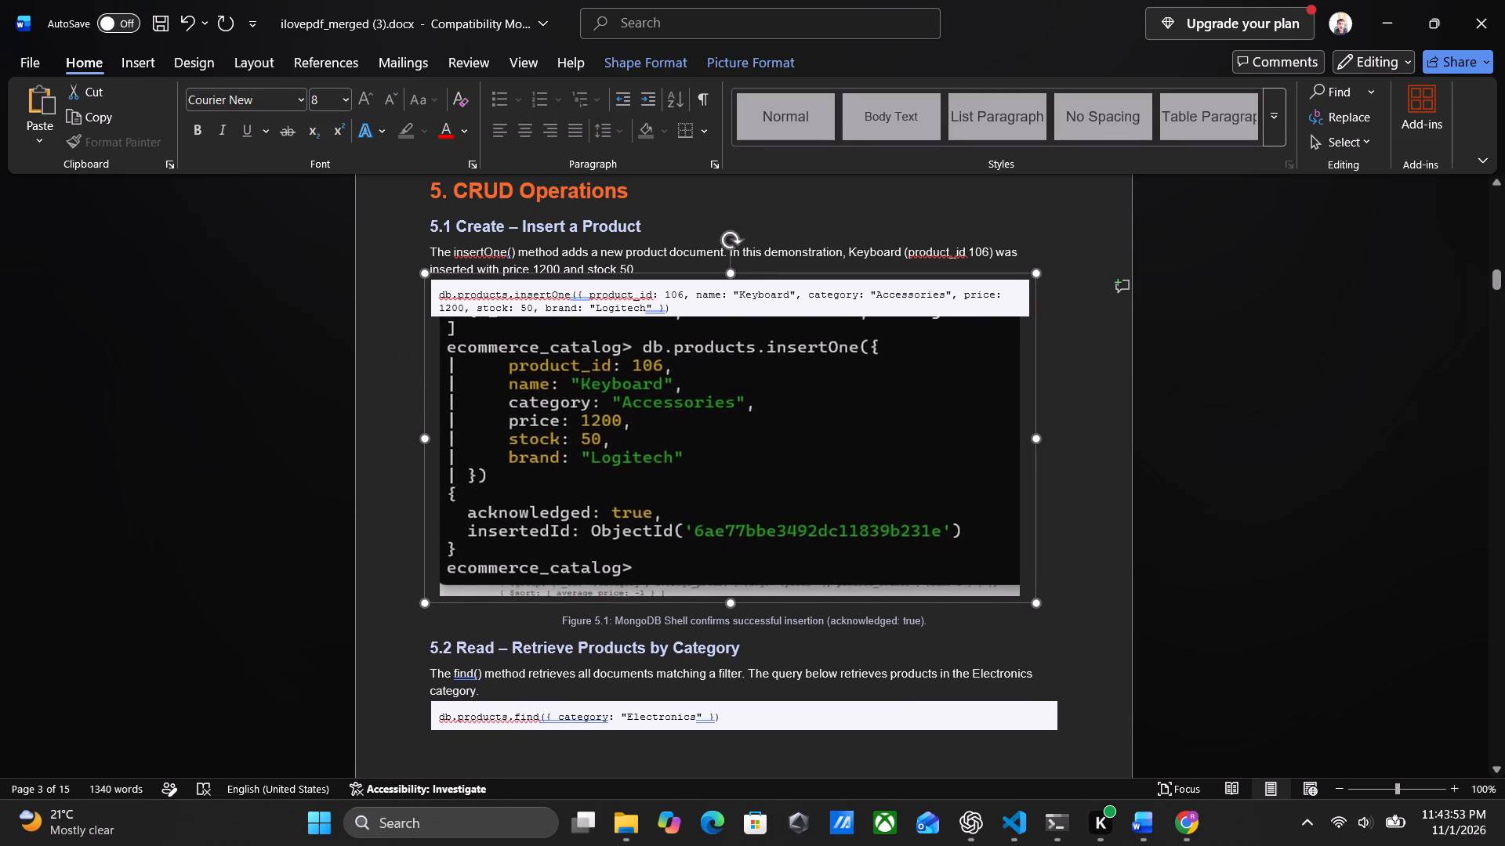
drag(461, 321, 389, 277)
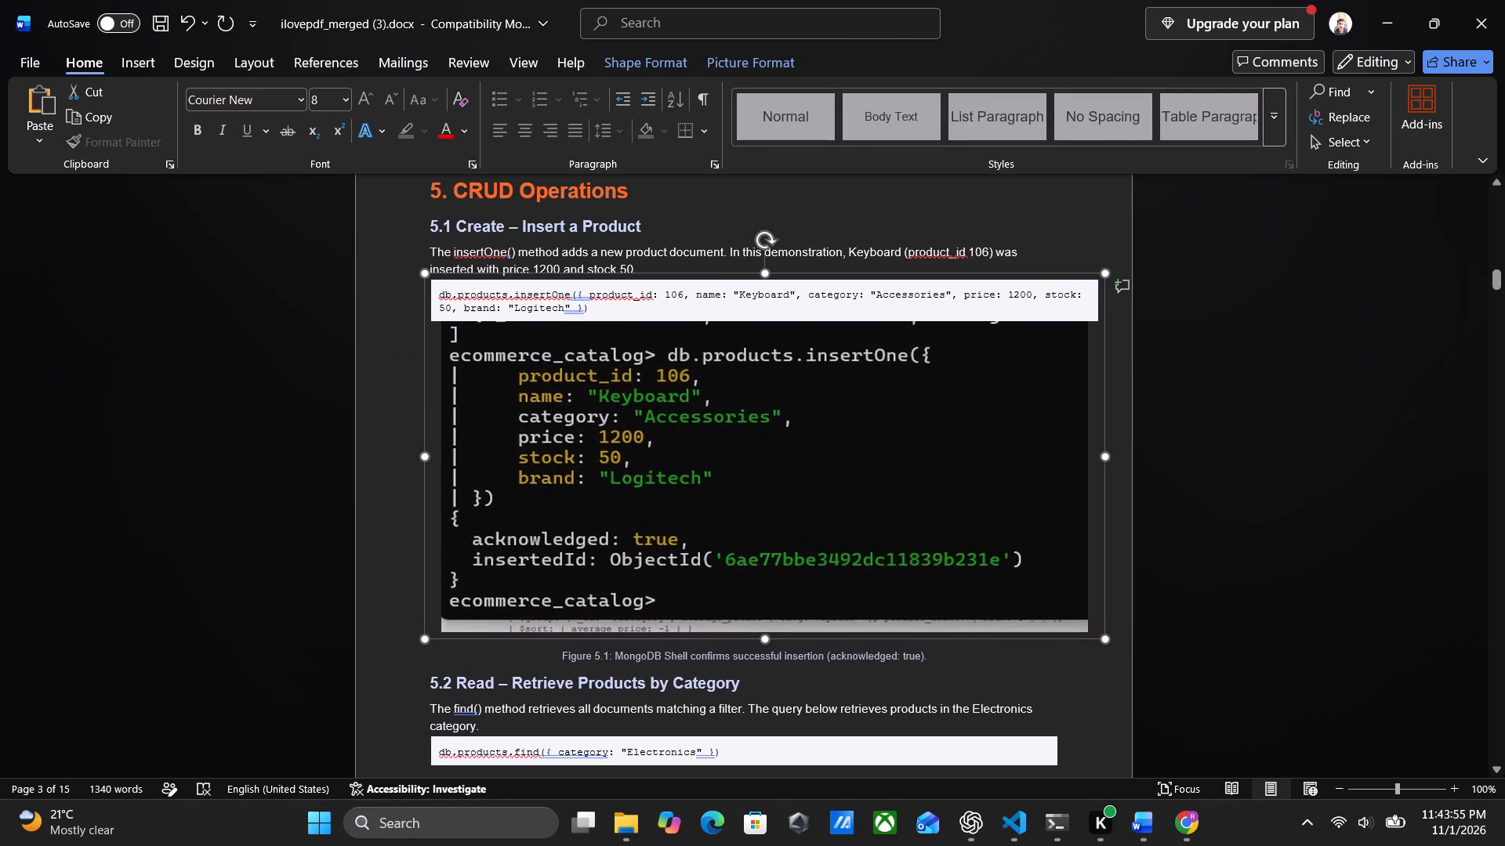
drag(389, 277, 410, 290)
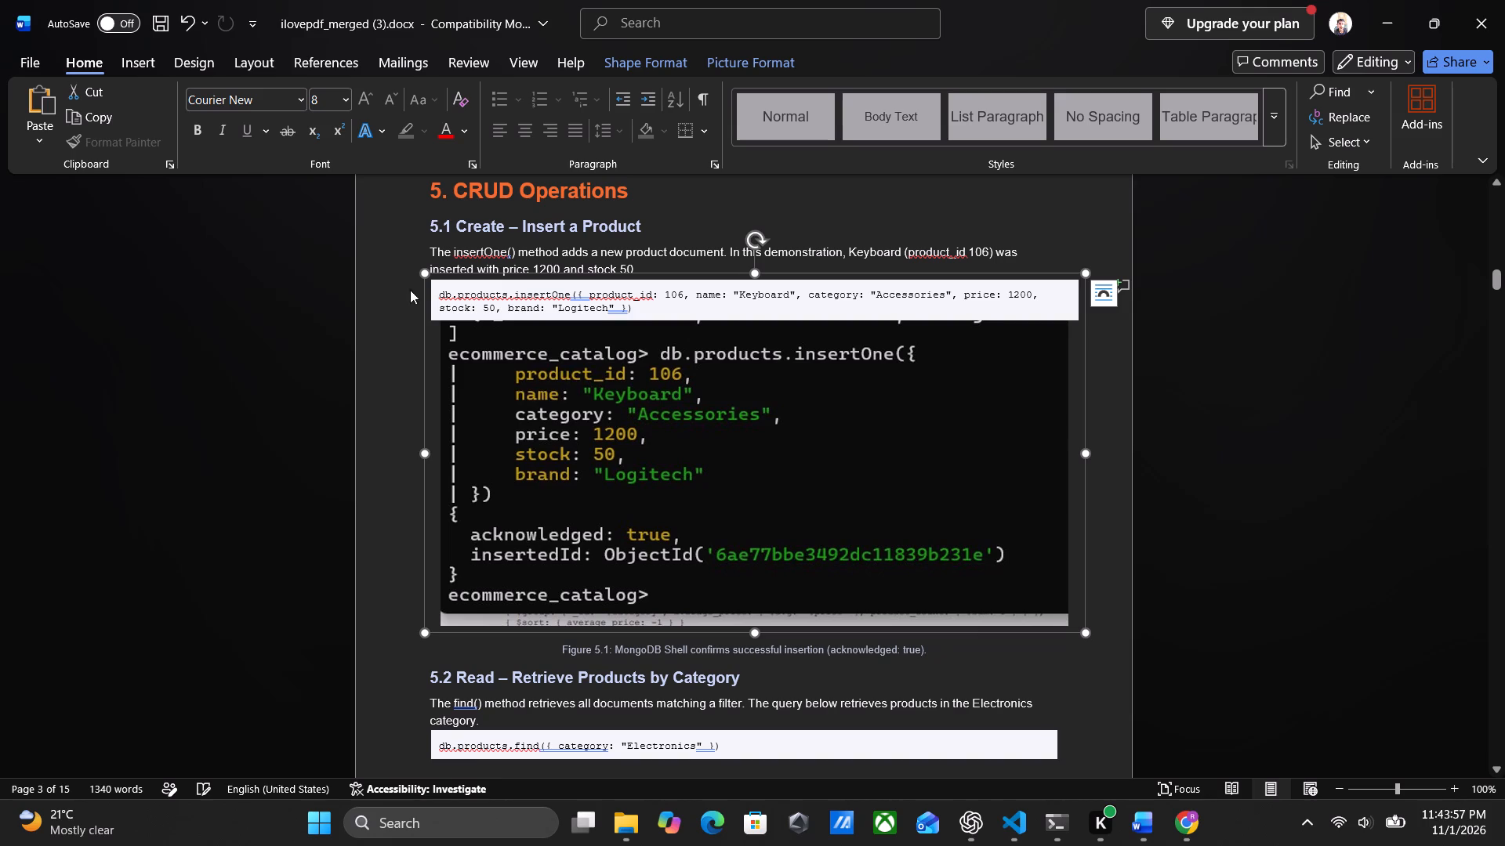
drag(755, 630, 766, 728)
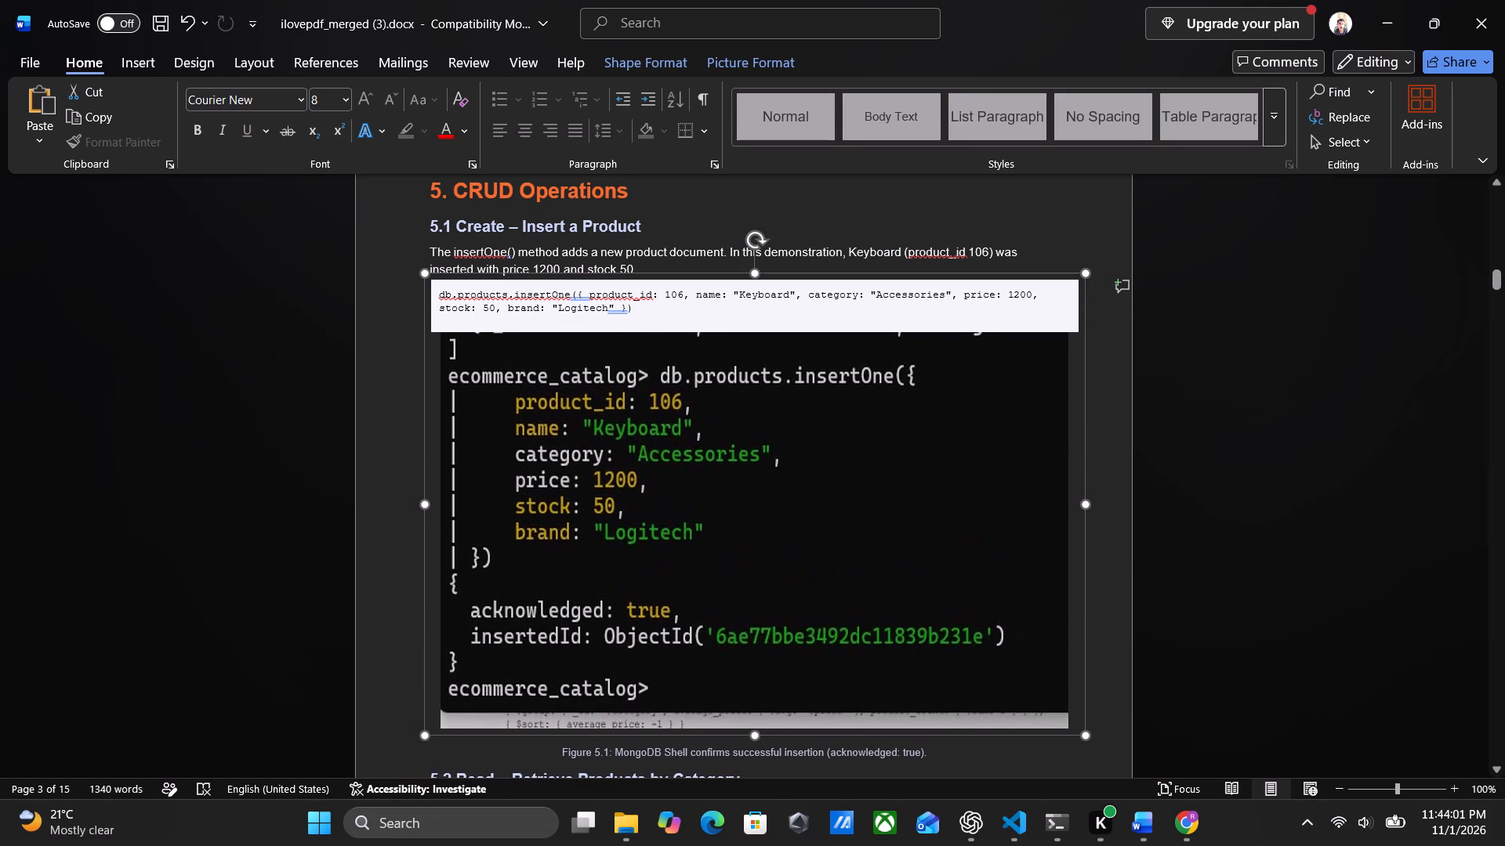
drag(766, 728, 752, 680)
click(1096, 553)
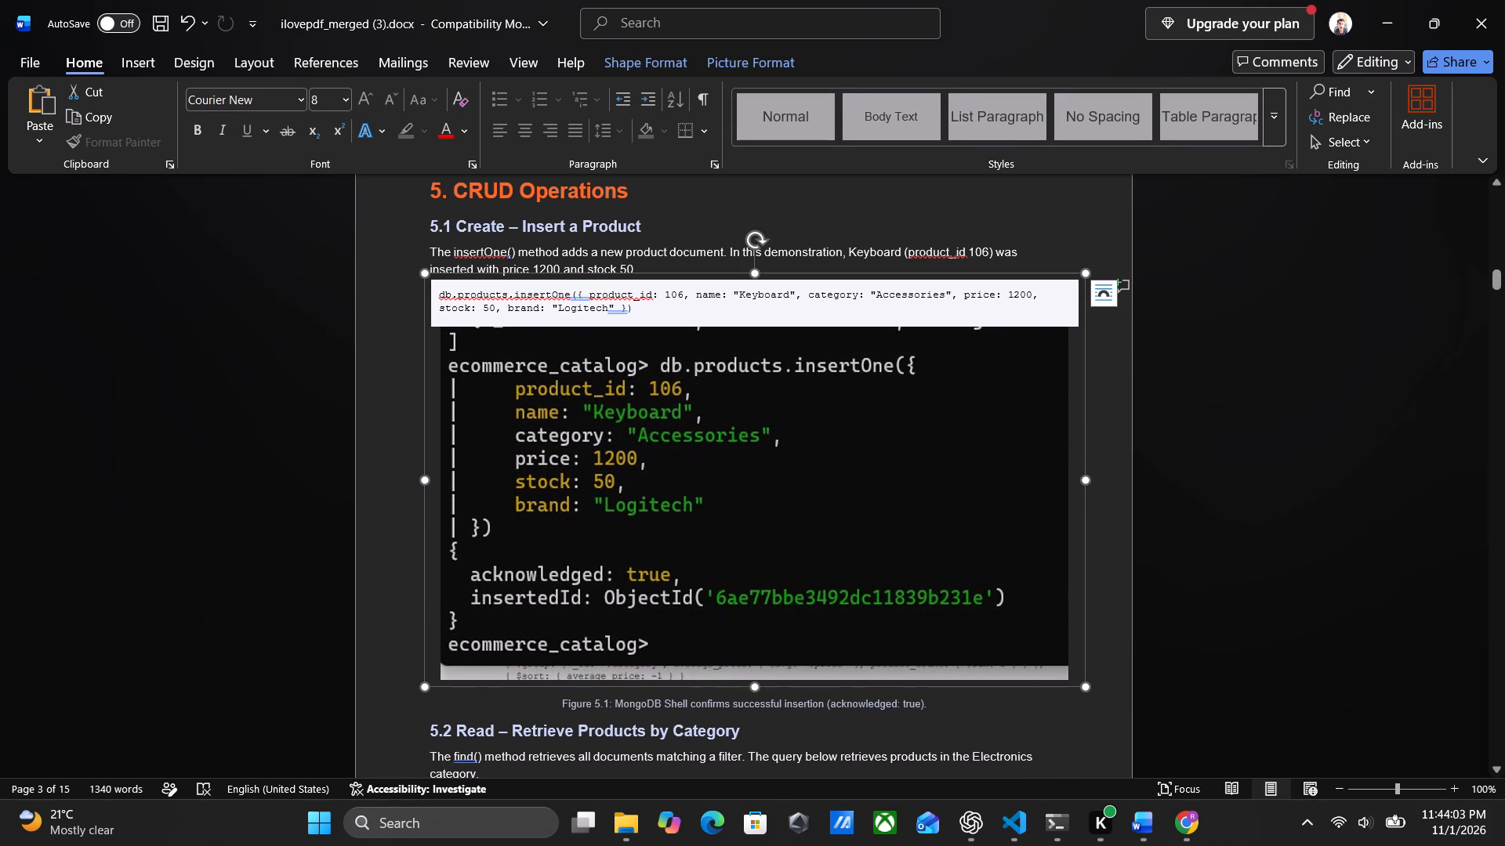
click(917, 572)
click(917, 572)
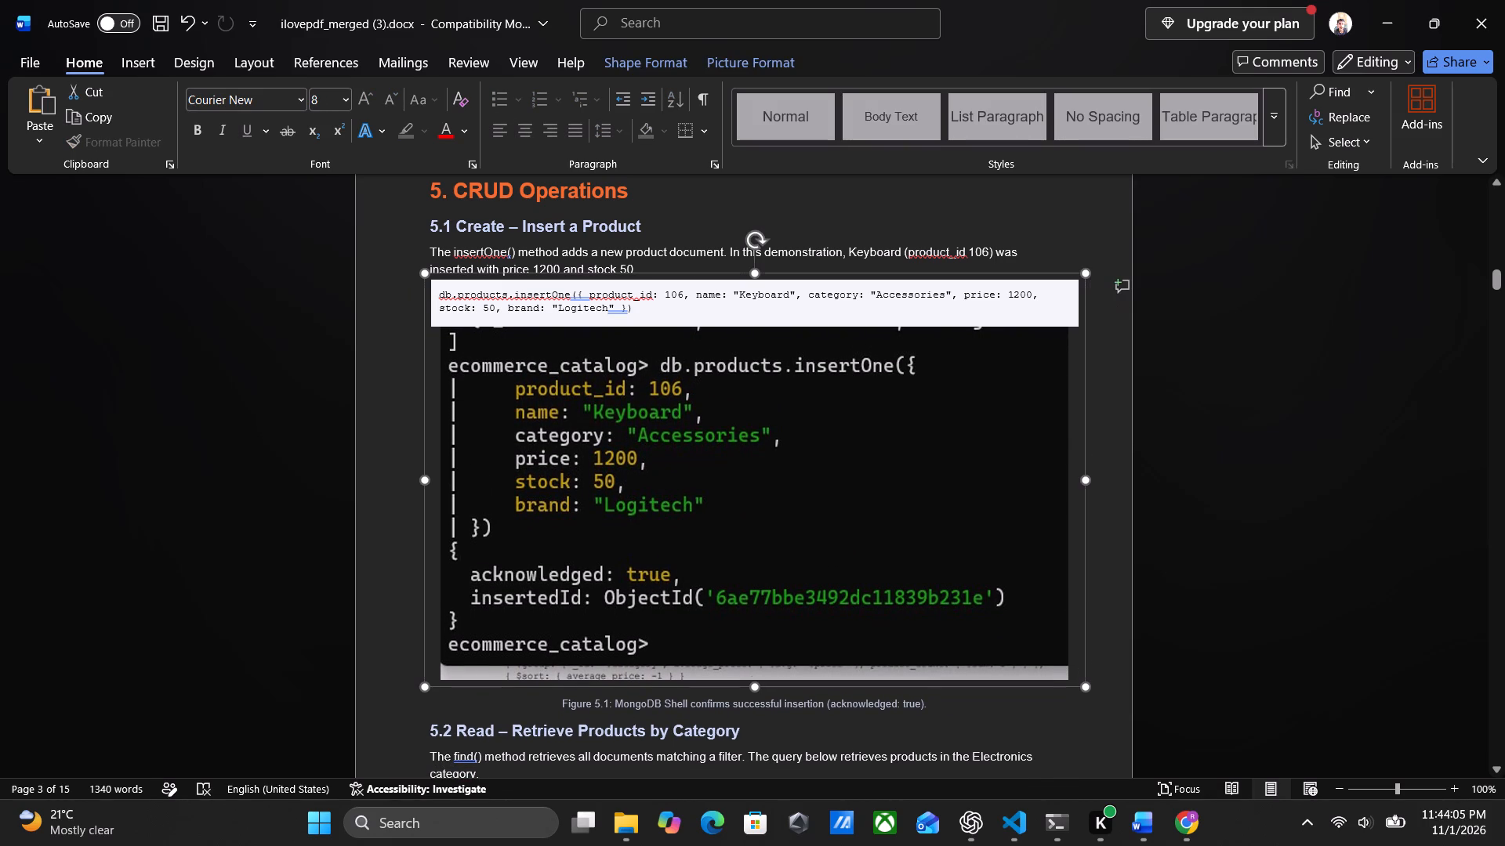
click(1150, 539)
Delete the Figure 5.1 caption between the insertOne() screenshot and the "Read – Retrieve Products by Category" heading.
scroll(913, 517, up, 1)
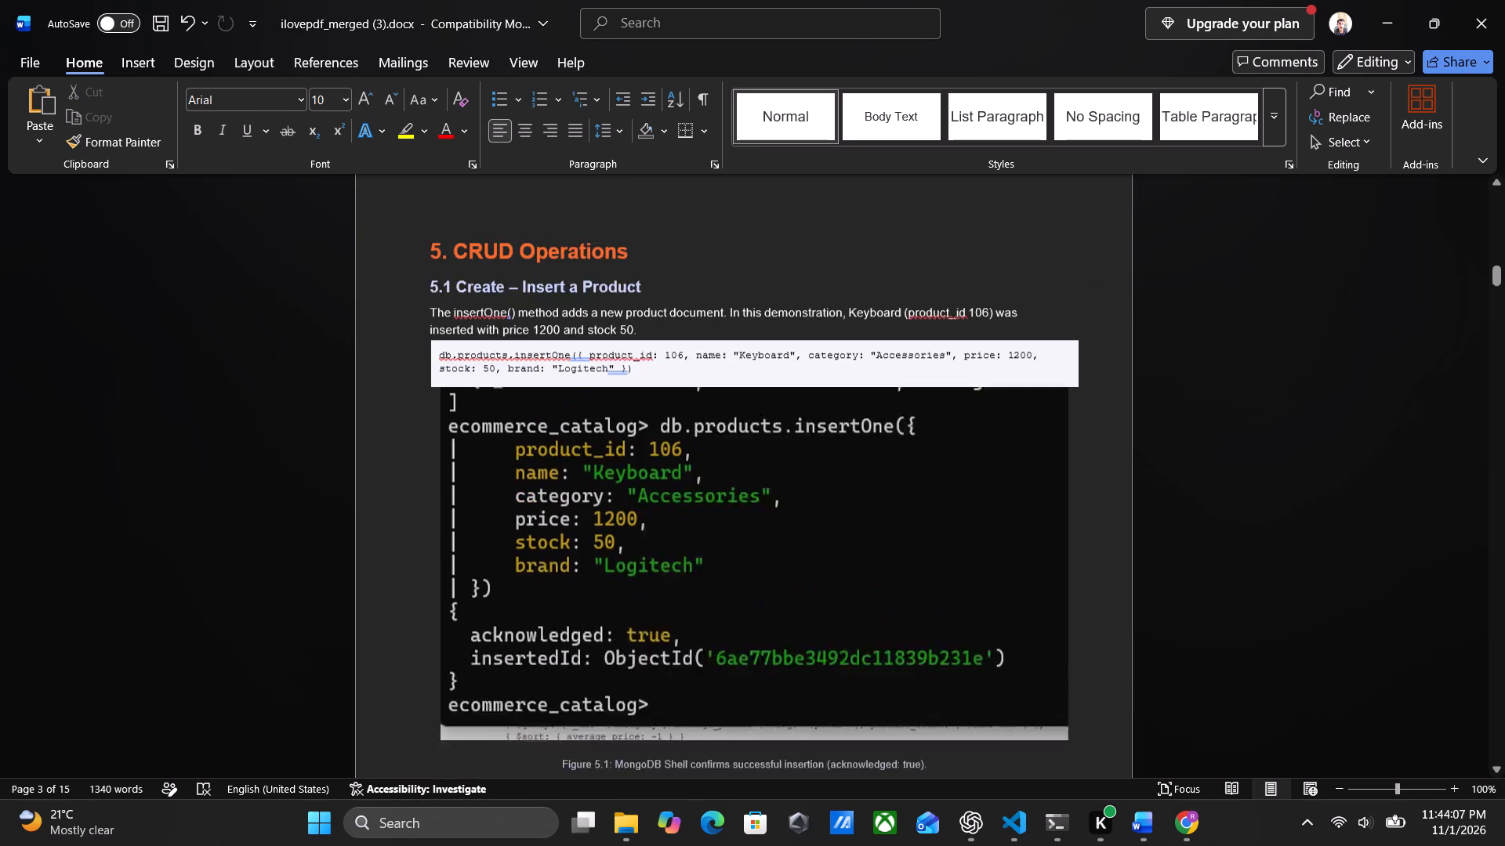
scroll(913, 517, up, 1)
scroll(828, 487, down, 2)
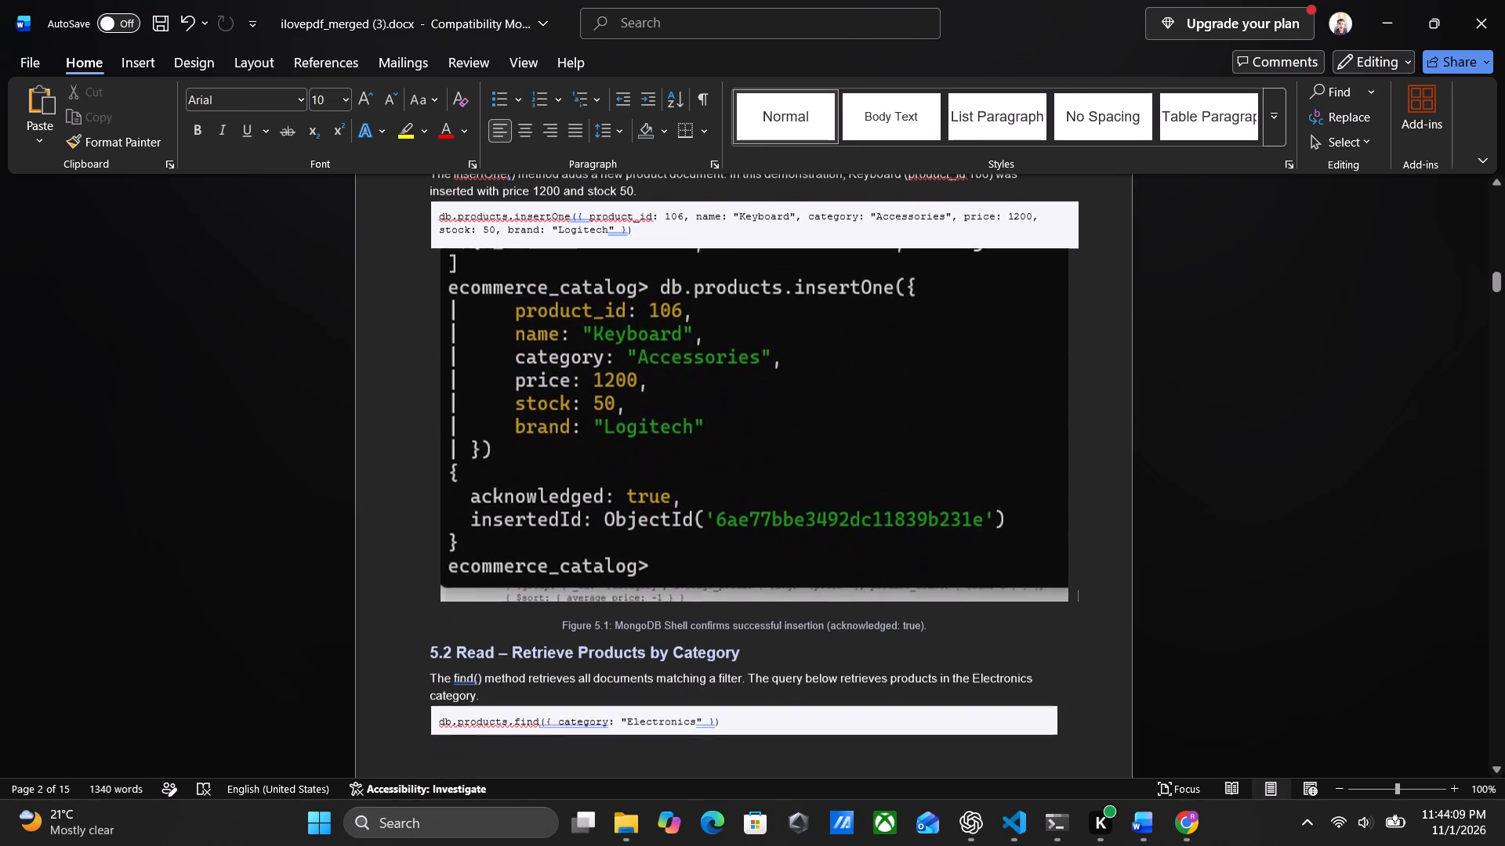
drag(938, 622, 598, 616)
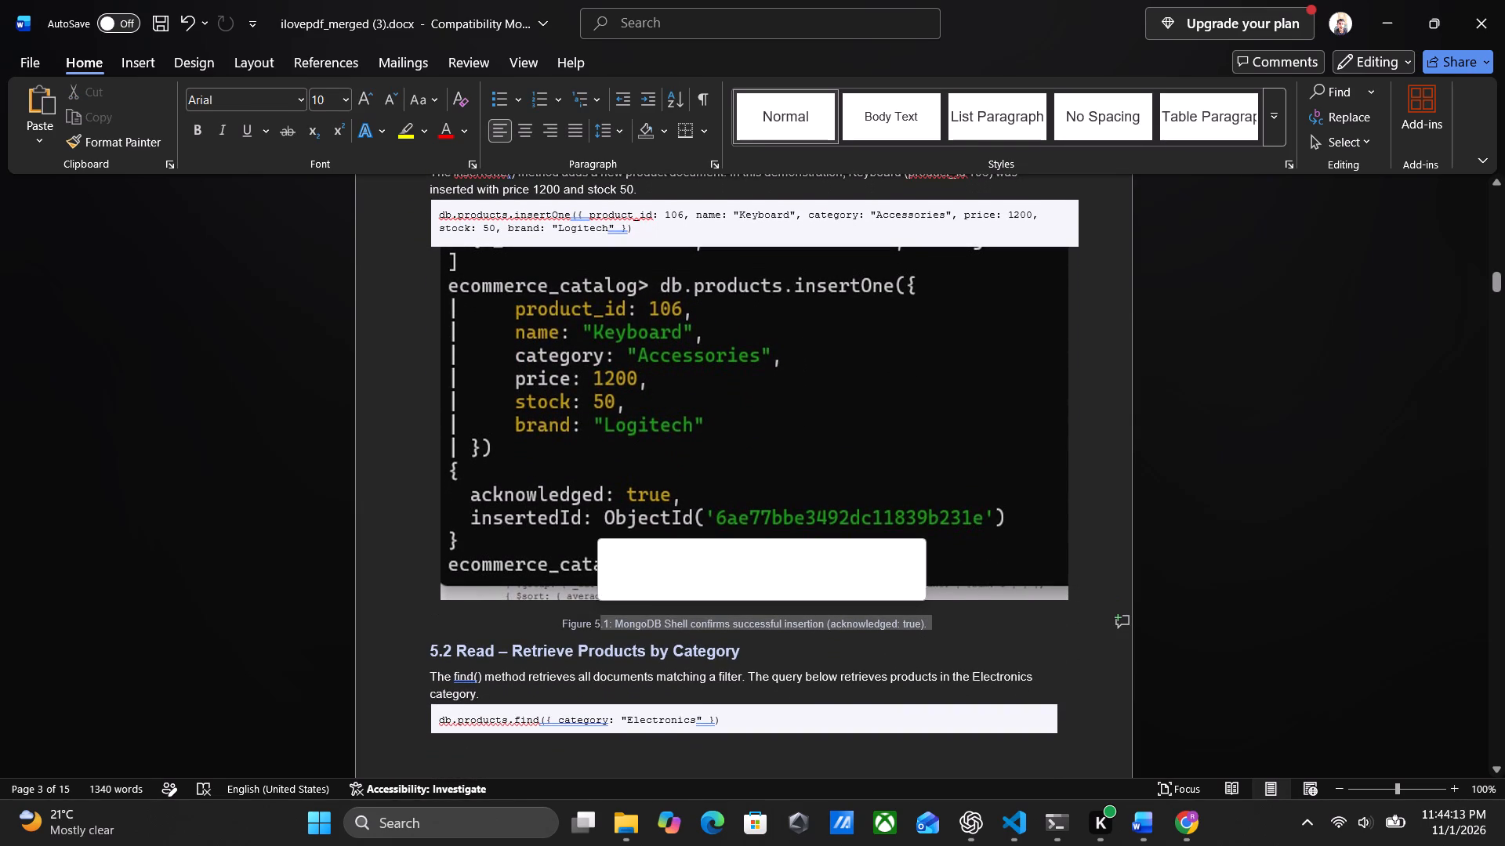
key(BackSpace)
key(BackSpace)
key(BackSpace)
key(BackSpace)
key(BackSpace)
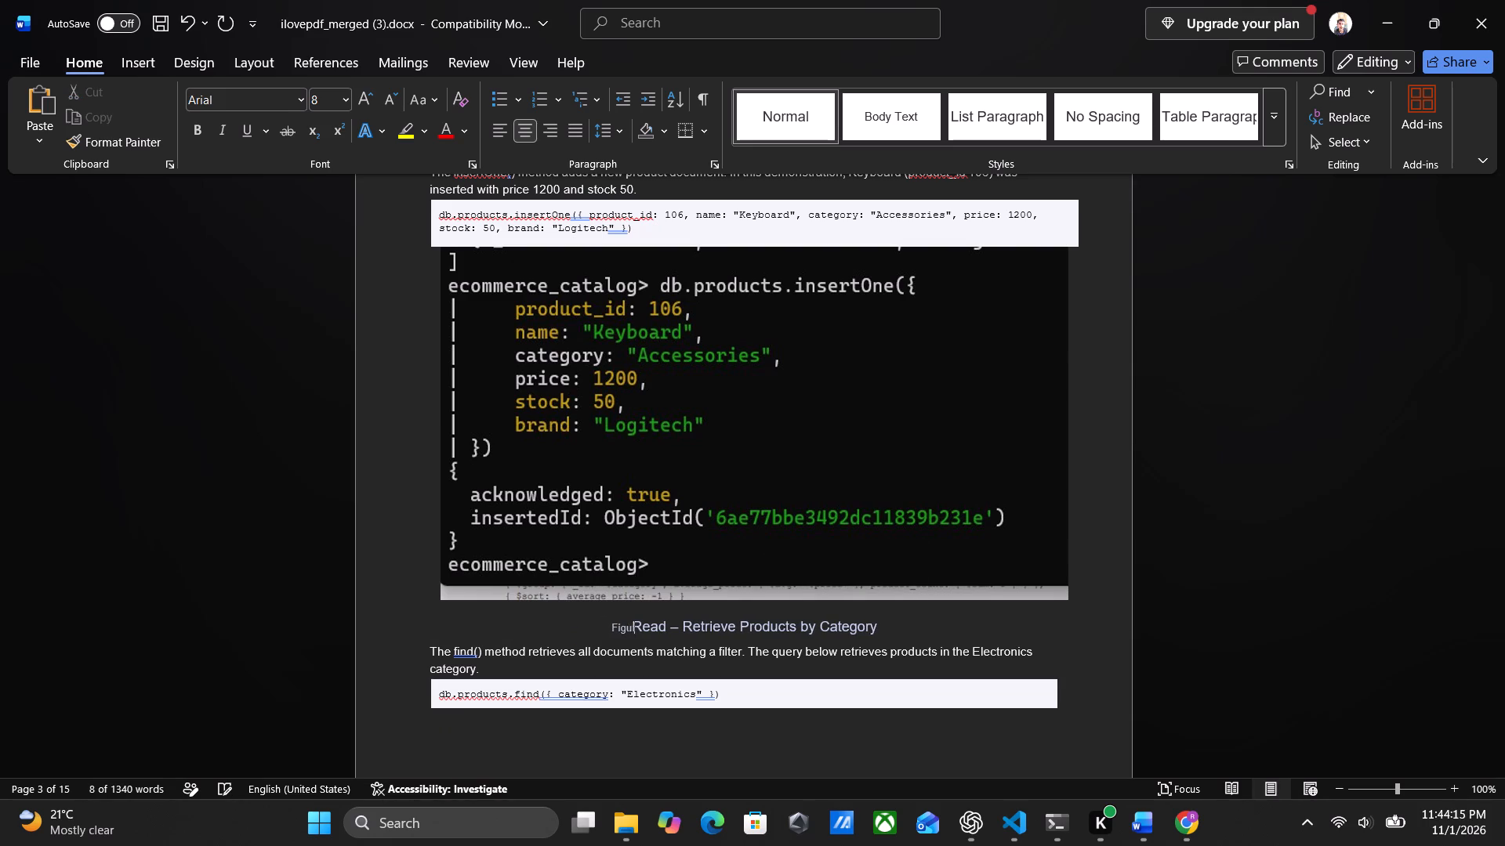
key(BackSpace)
key(BackSpace)
key(BackSpace)
key(BackSpace)
key(BackSpace)
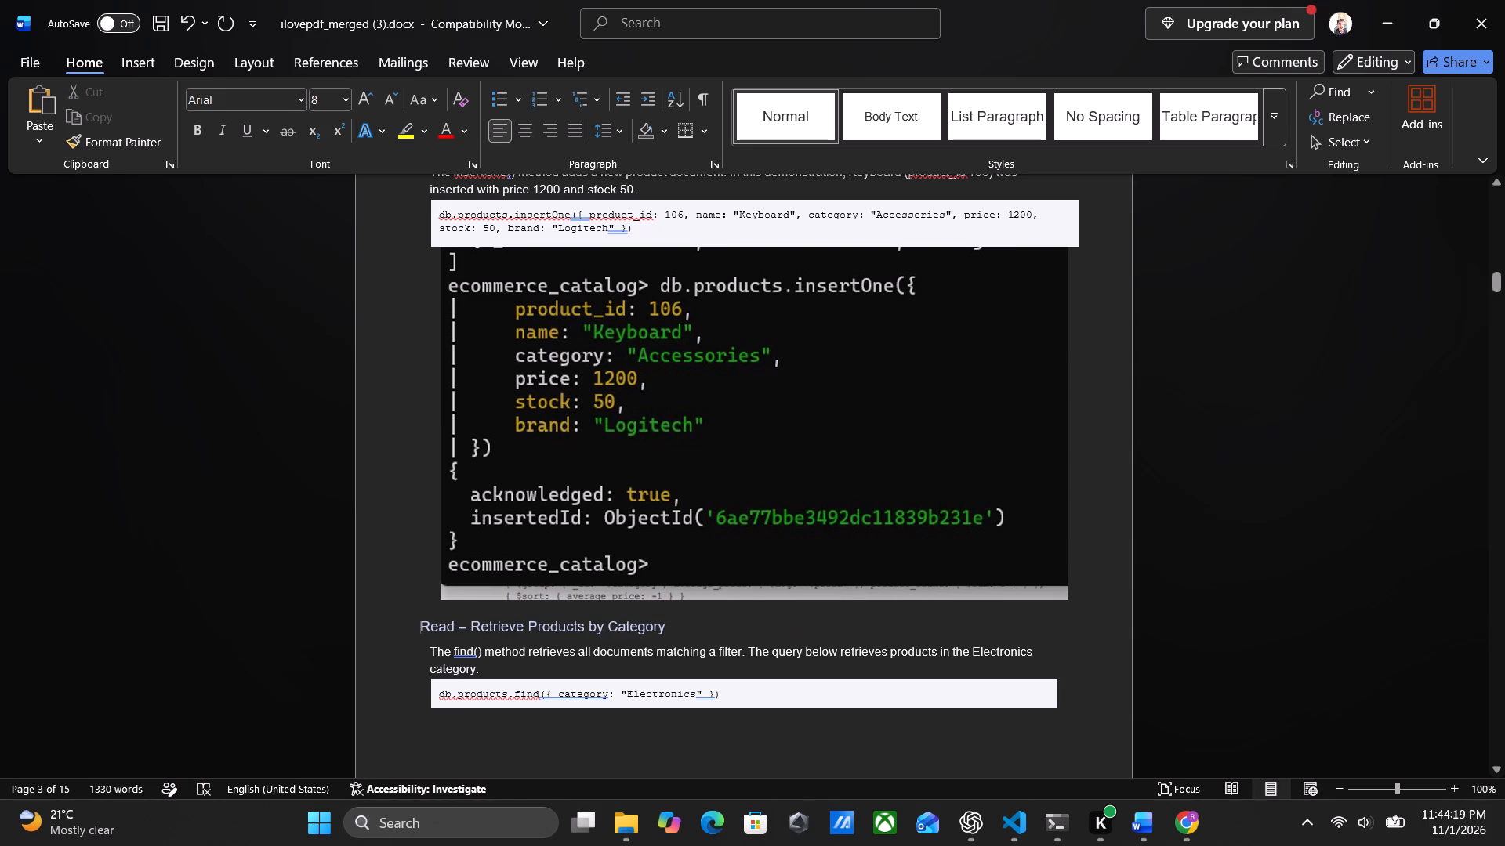
Look over the CRUD Operations pages to check the layout around the insert, read and update sections.
scroll(651, 603, up, 2)
scroll(651, 603, down, 3)
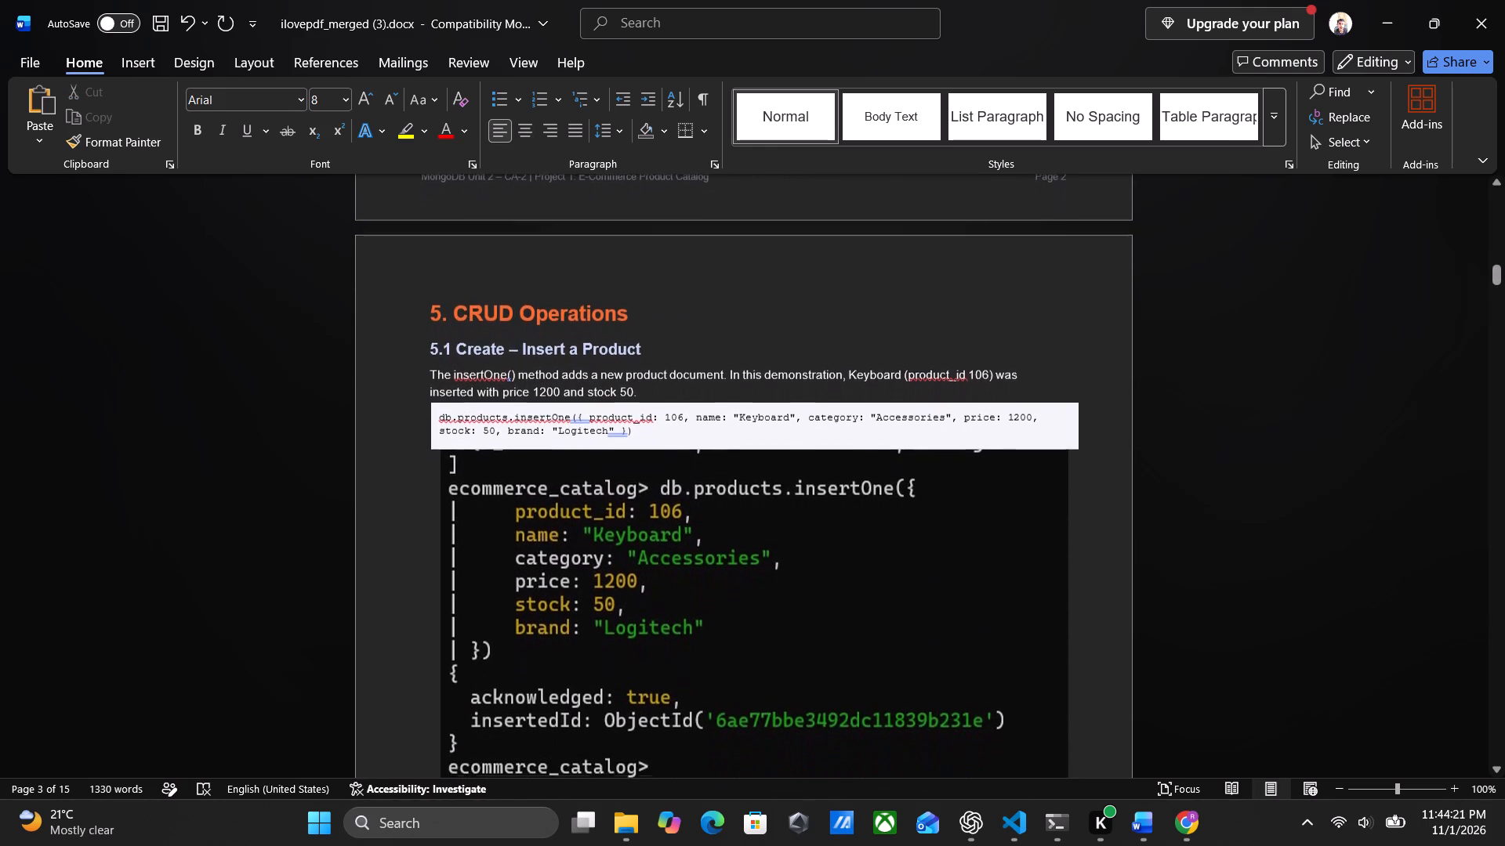
scroll(651, 603, down, 5)
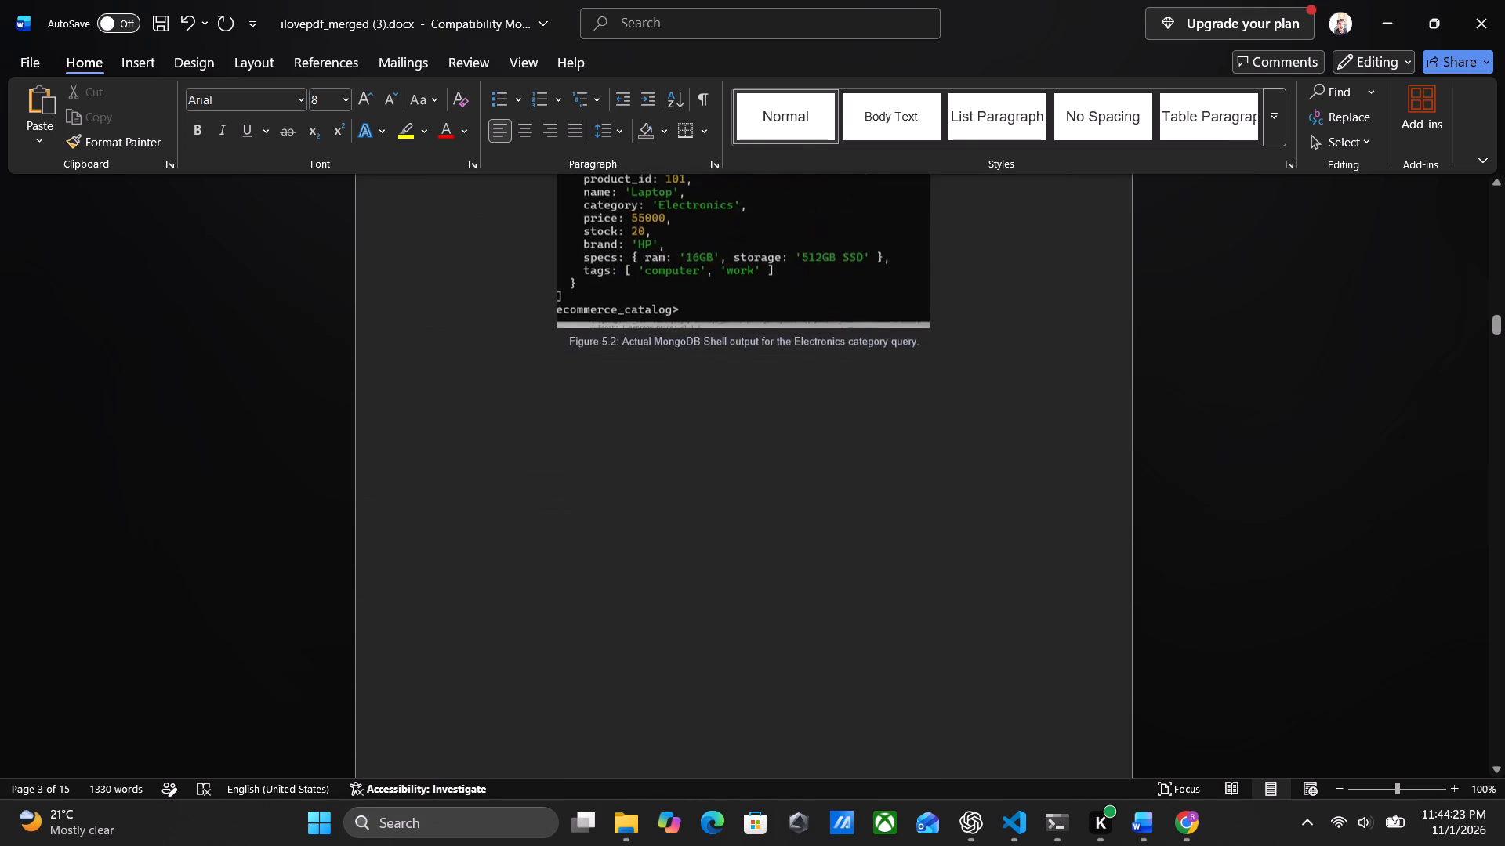
scroll(651, 603, down, 2)
scroll(651, 603, up, 5)
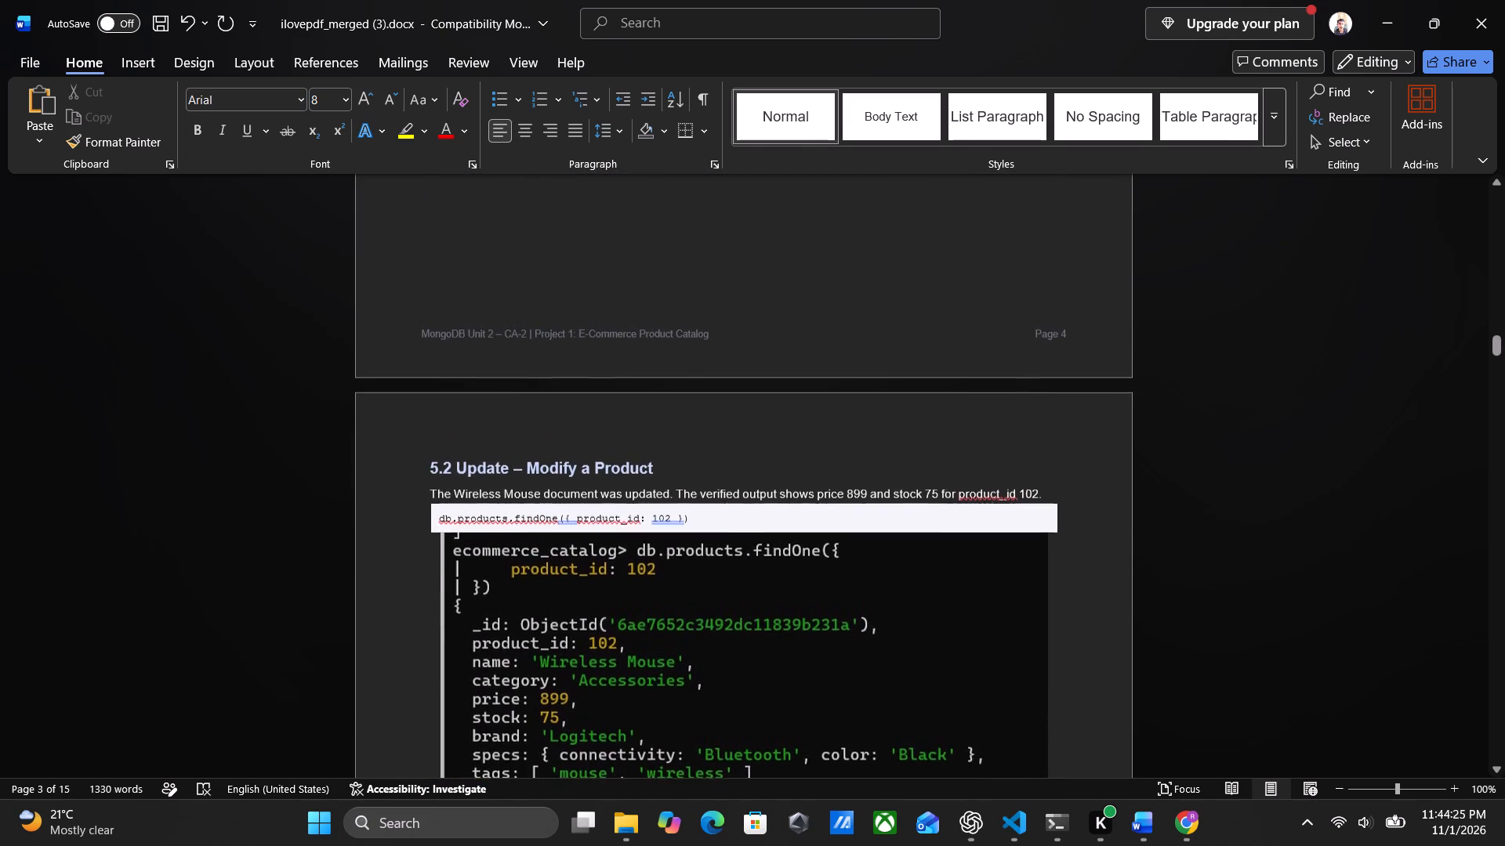
scroll(651, 603, up, 6)
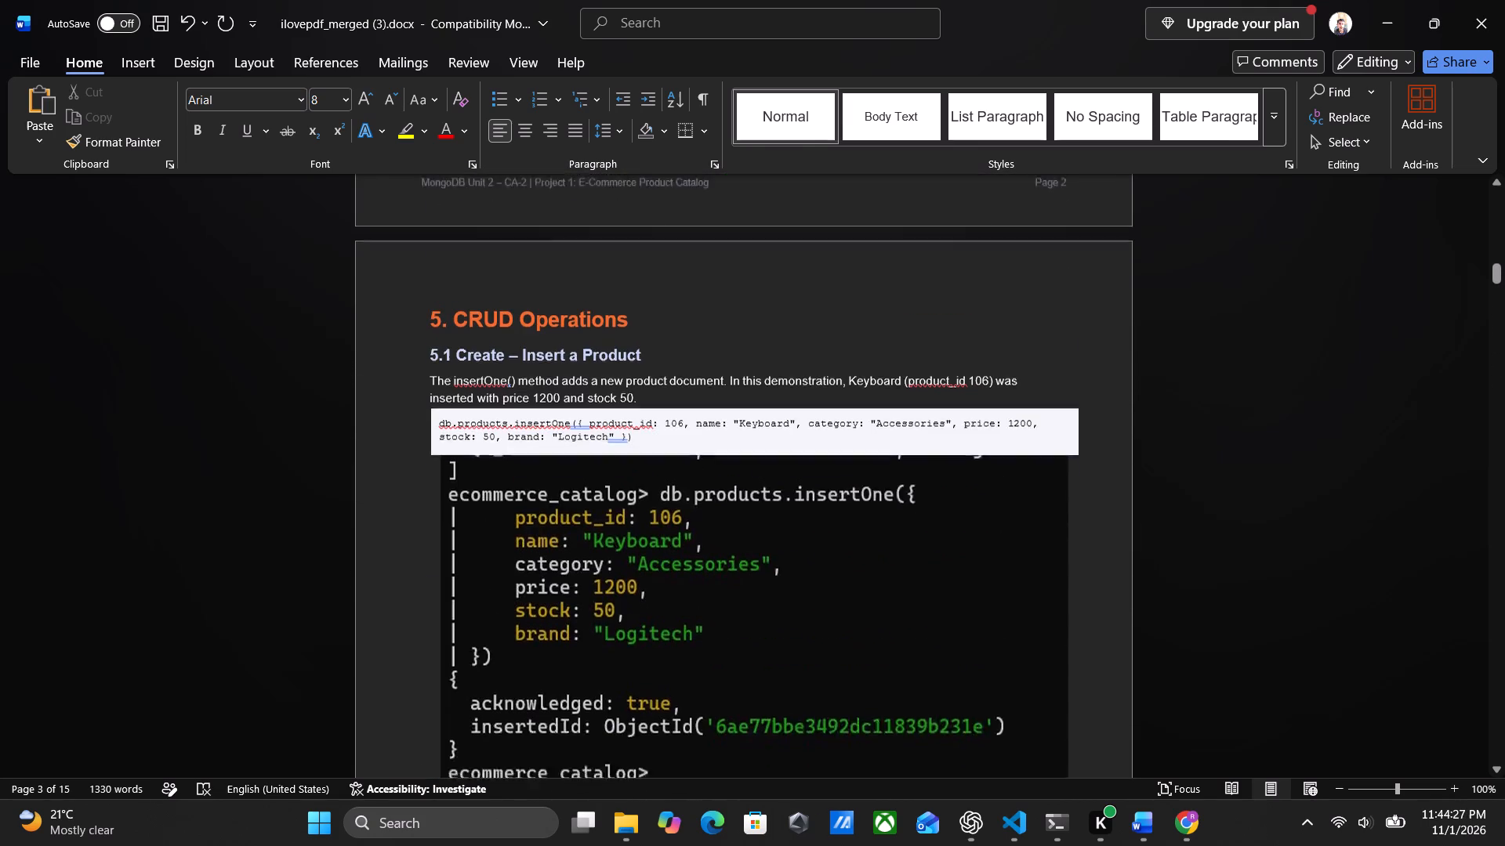
Insert two line breaks before the "Read – Retrieve Products by Category" heading and retype its number as "5.2".
scroll(651, 603, down, 2)
scroll(485, 580, right, 1)
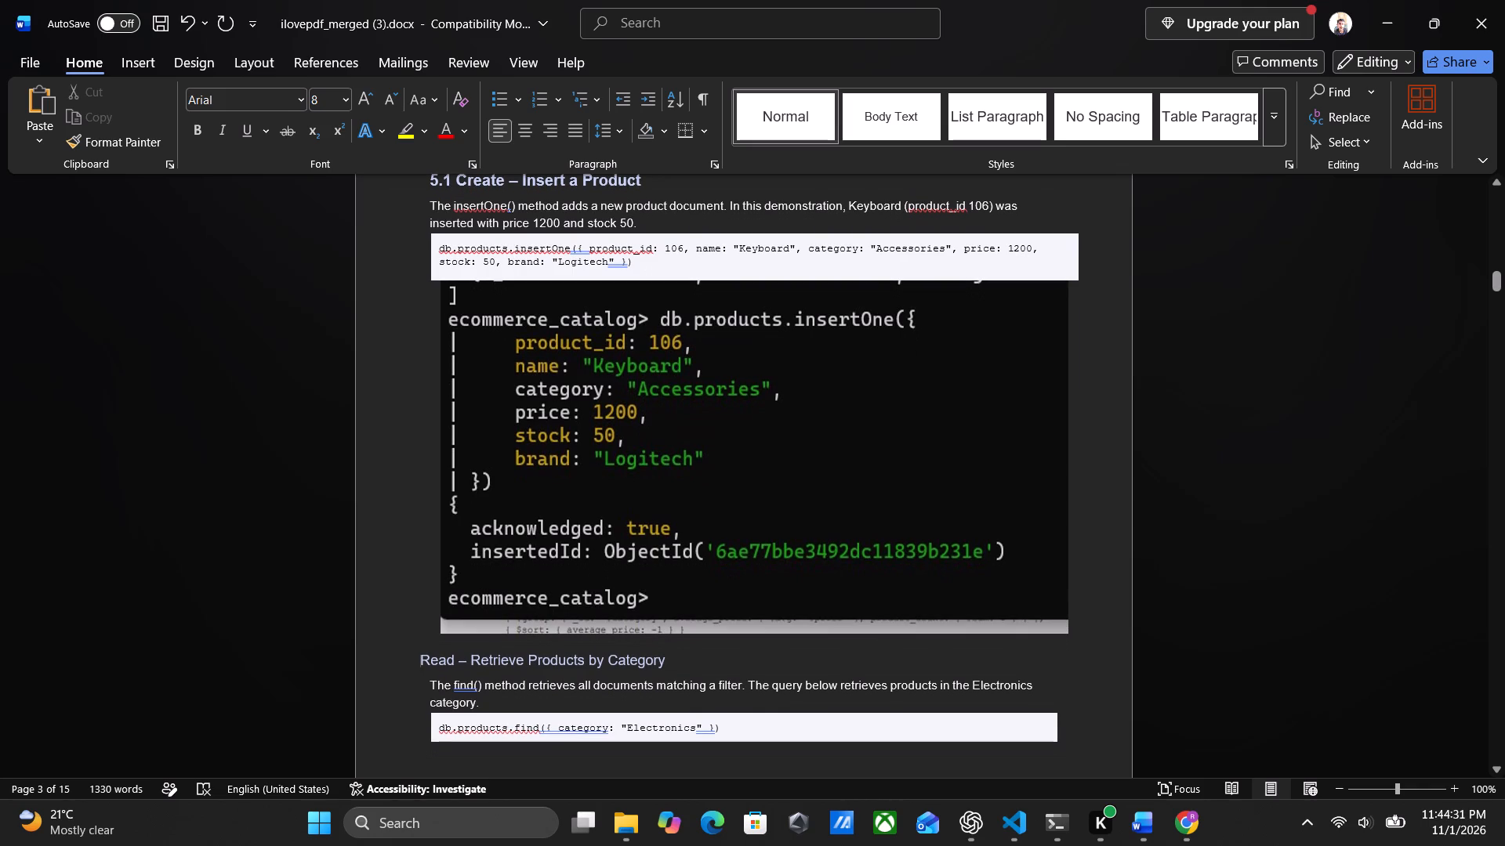
key(Return)
key(Return)
key(5)
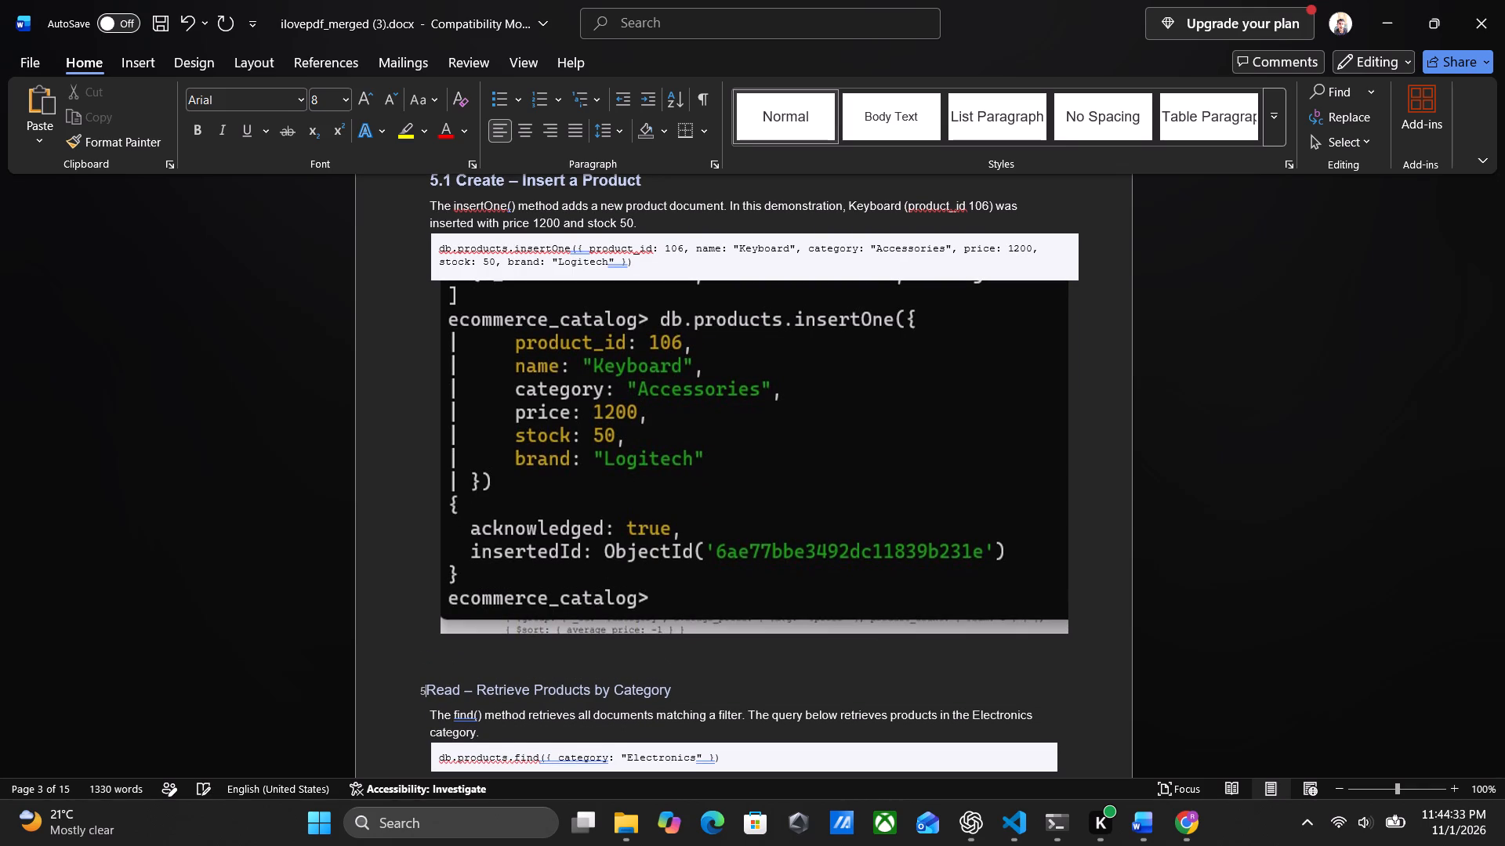
text(.2)
Set the "5.2" heading number to font size 14 and add a space between it and "Read".
scroll(485, 580, down, 1)
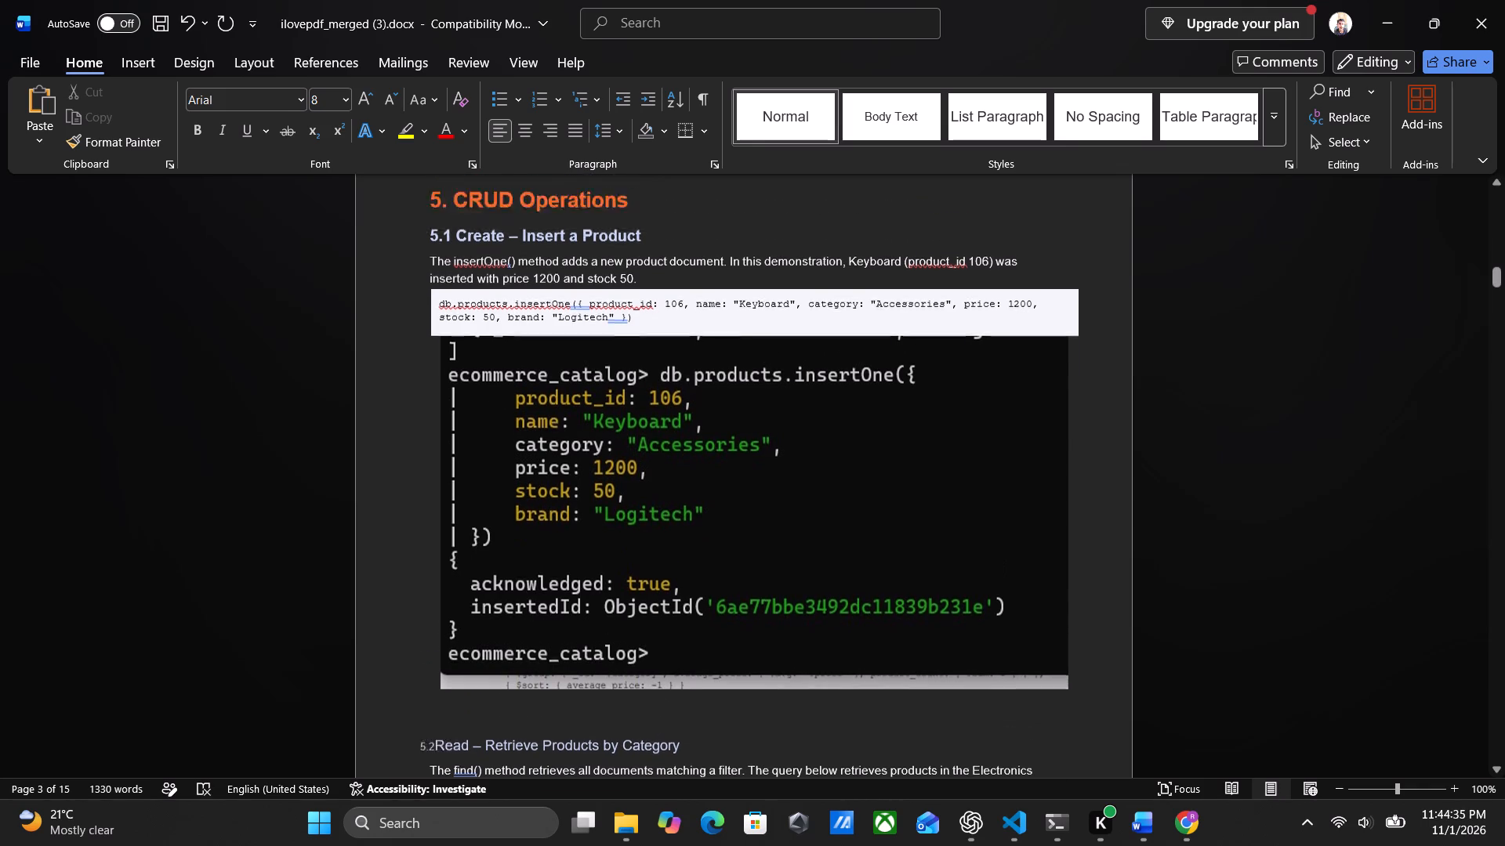
scroll(485, 580, down, 1)
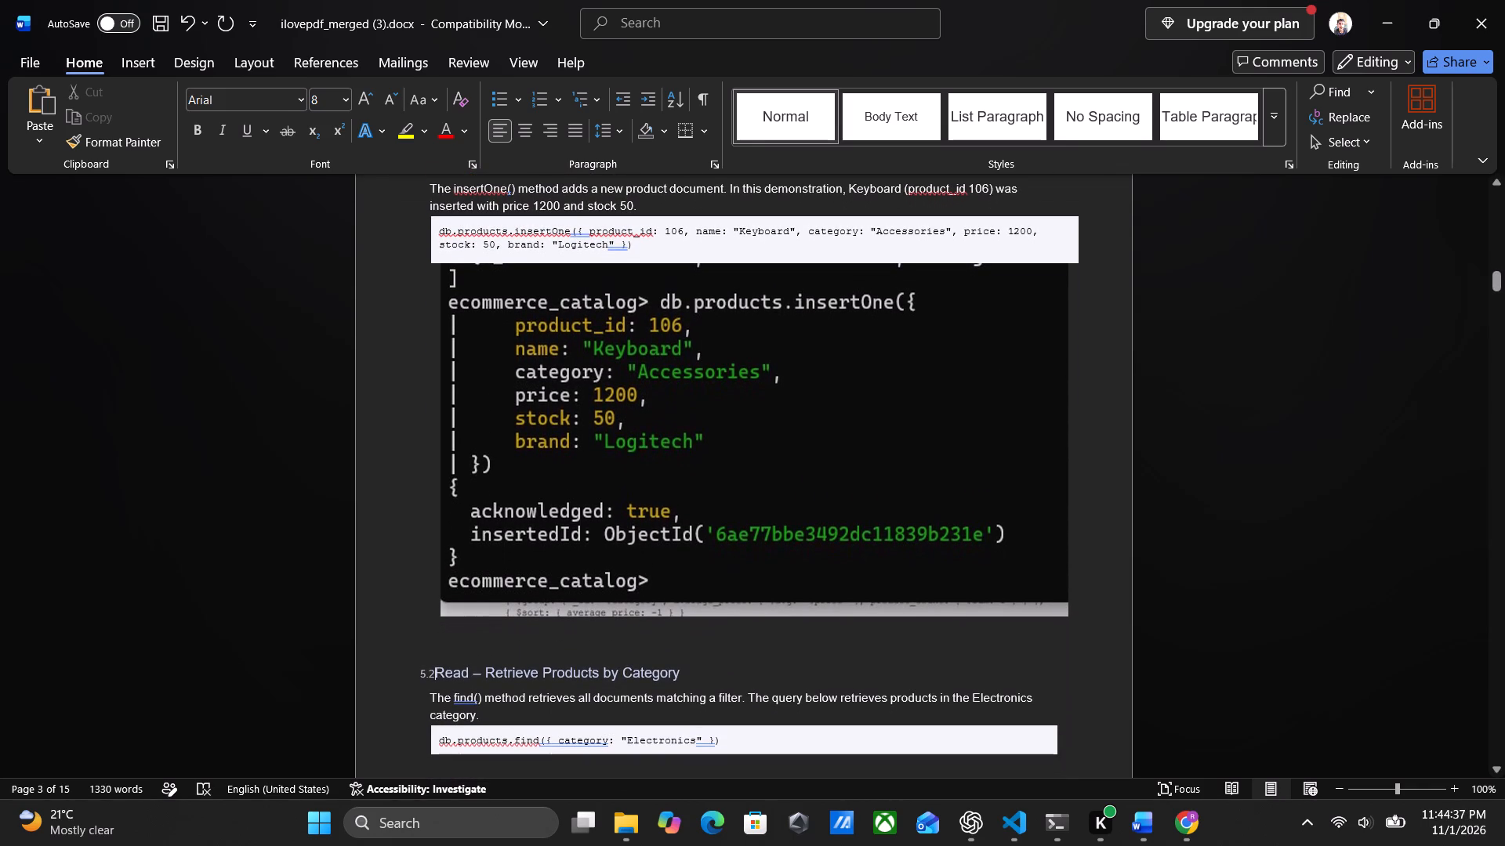
drag(416, 678, 427, 675)
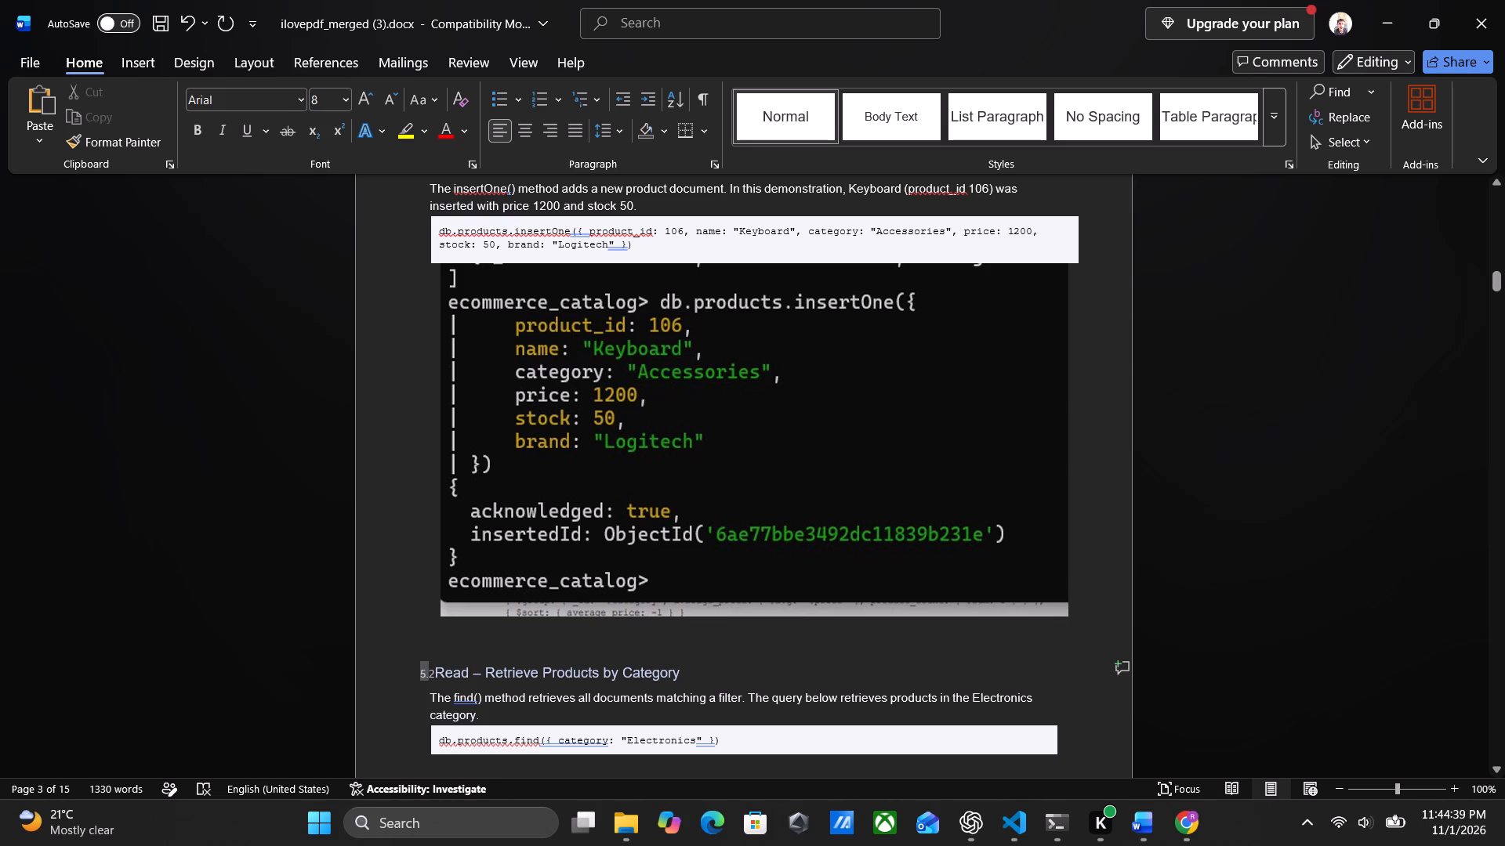
drag(427, 675, 432, 674)
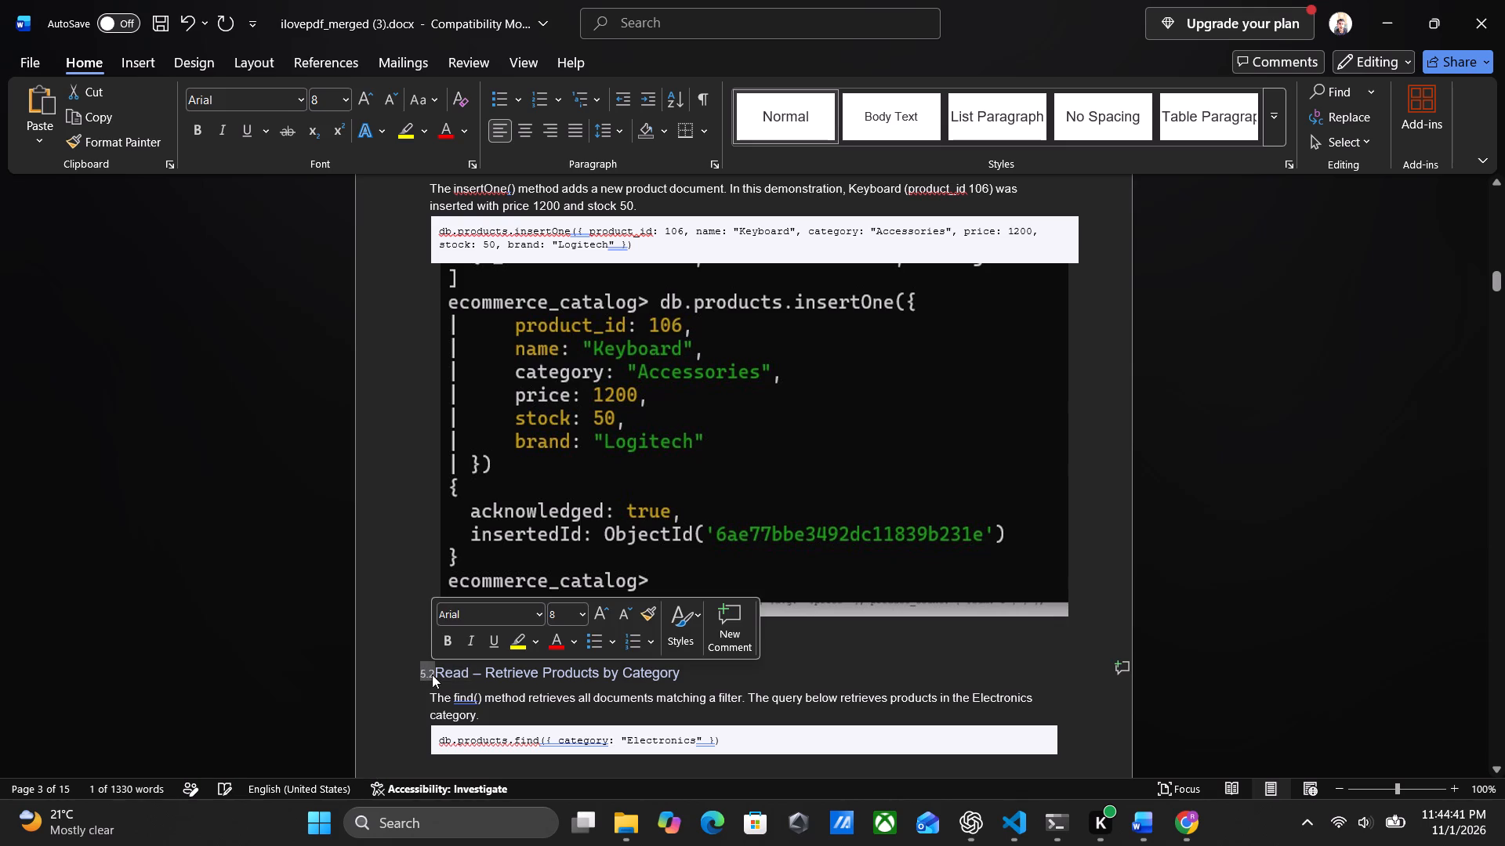
click(579, 607)
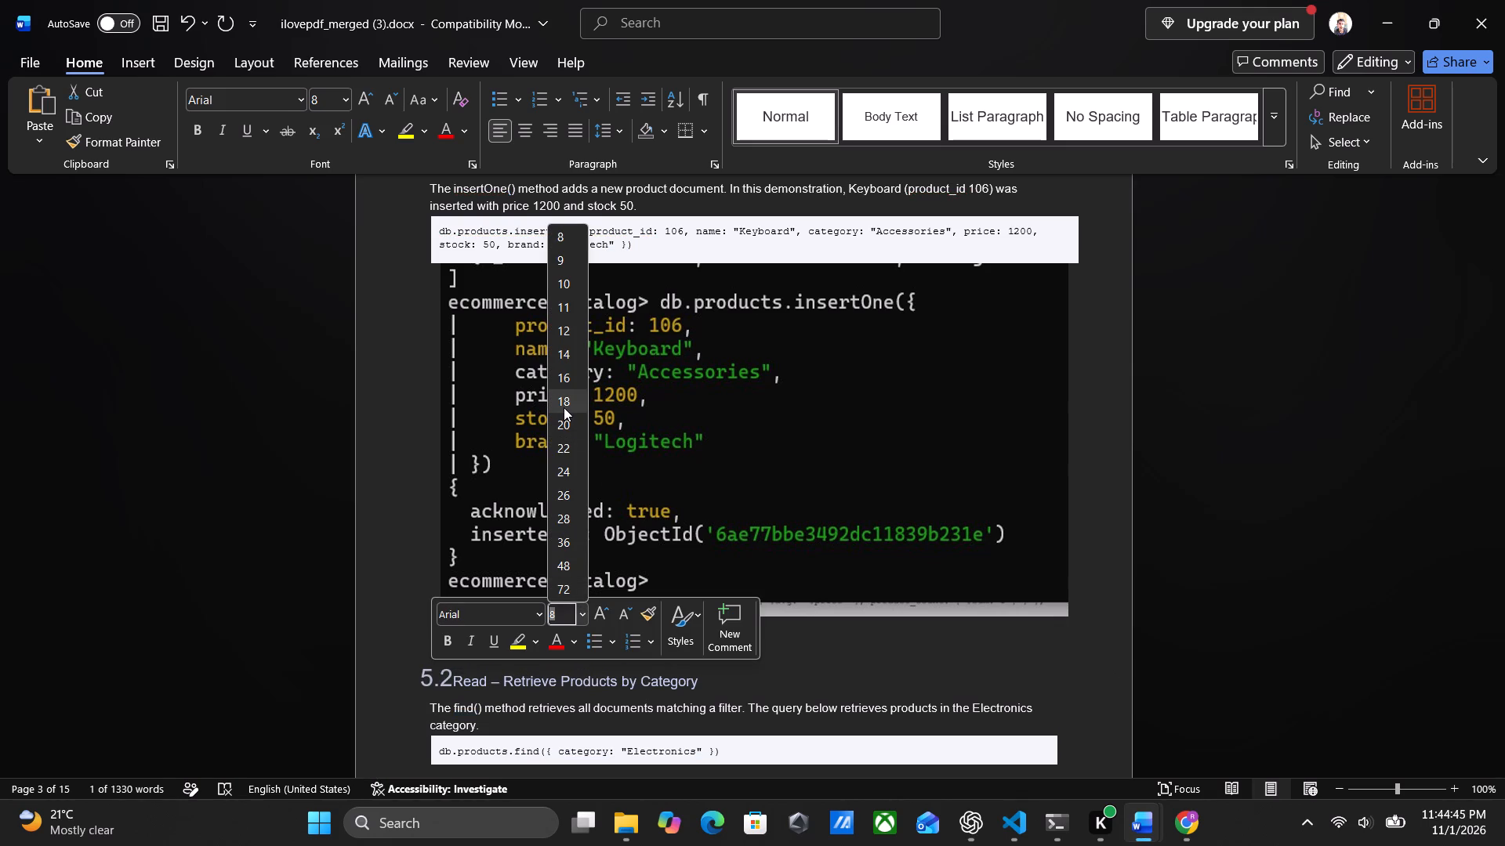
click(560, 357)
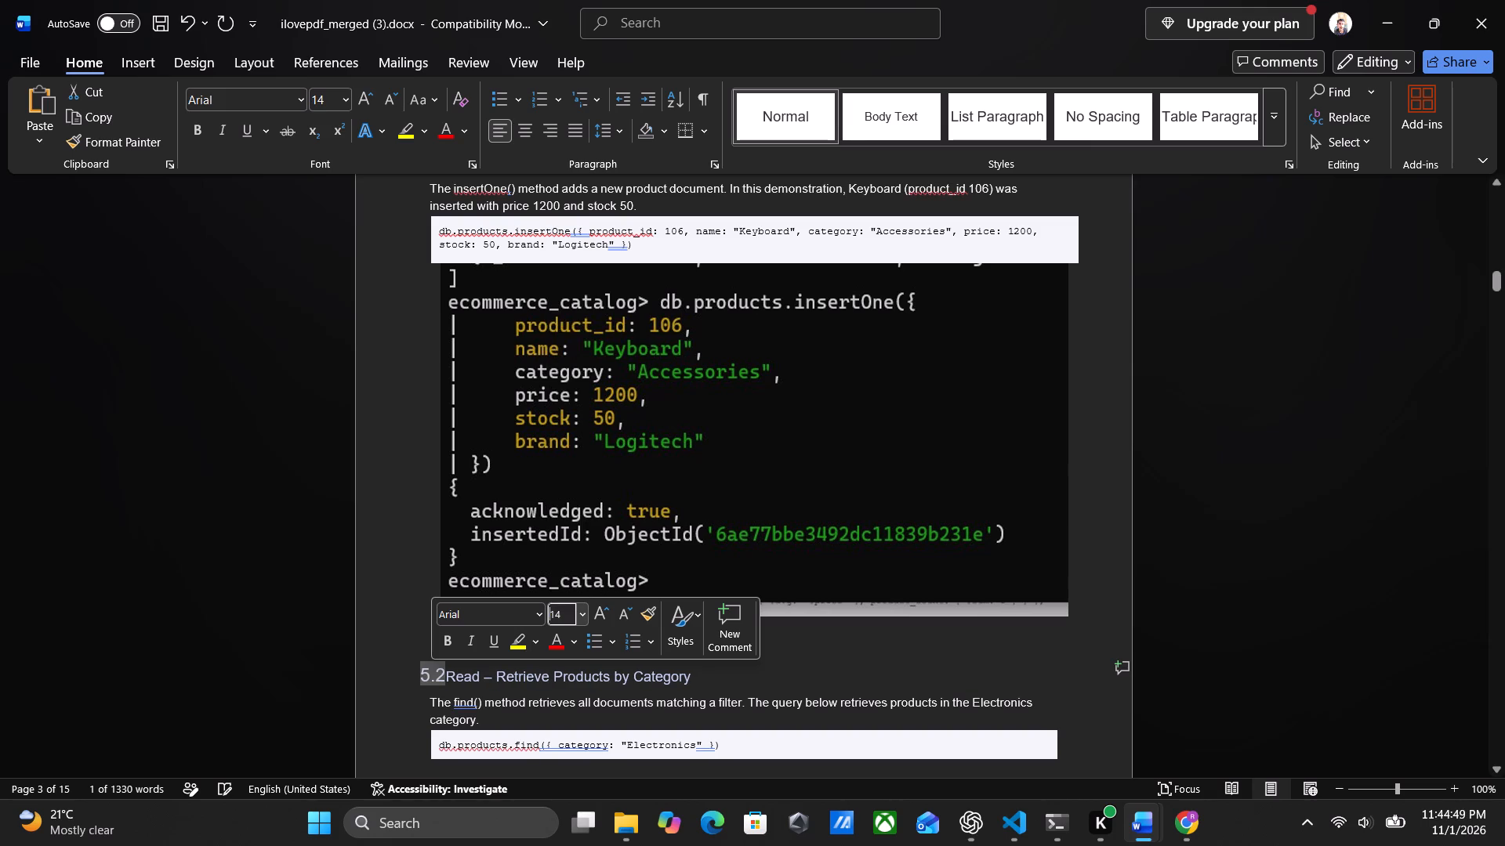
click(760, 653)
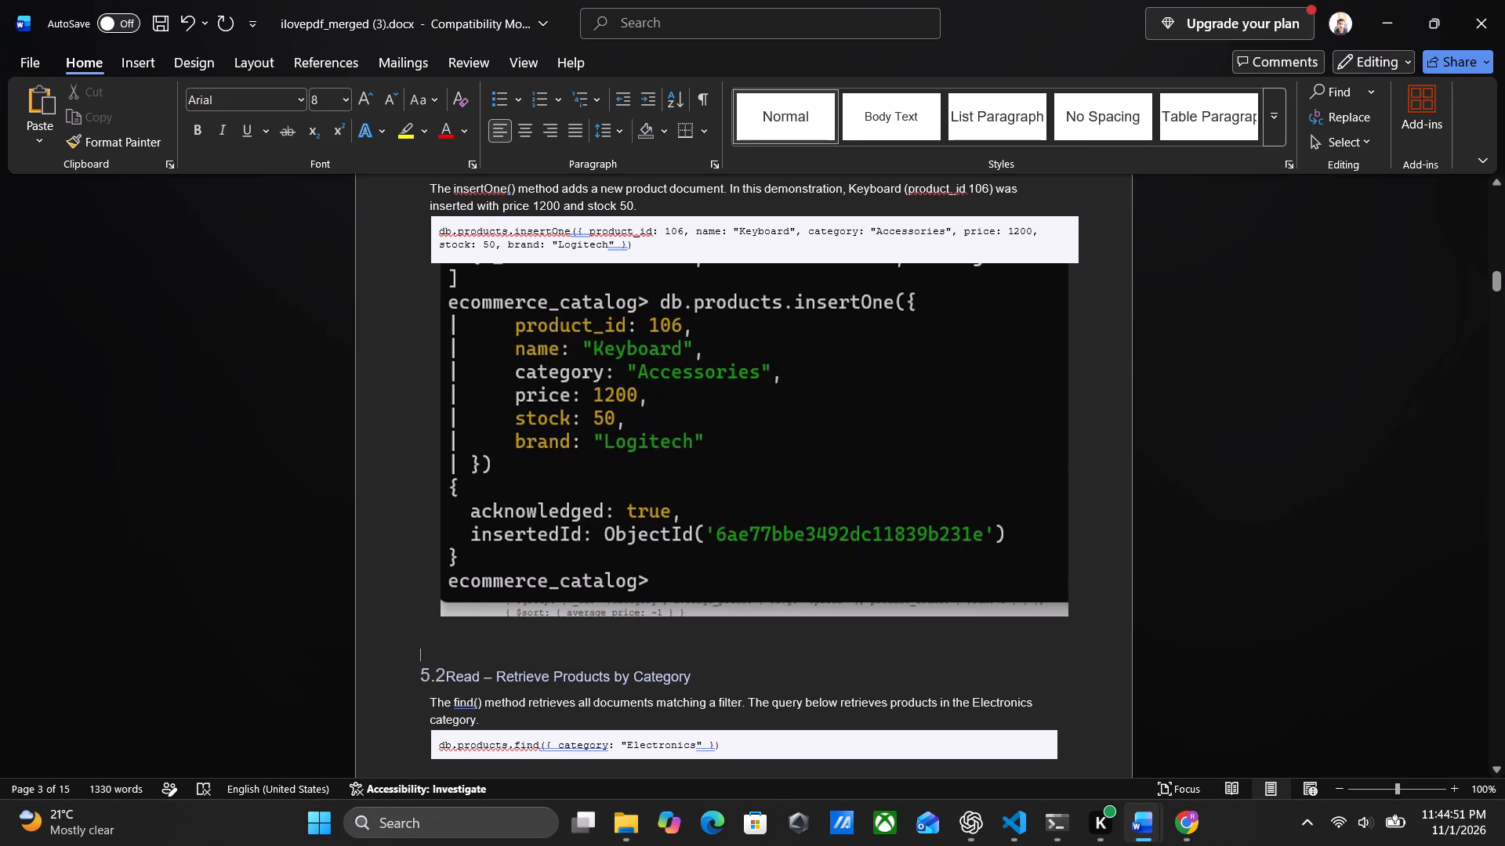
click(446, 671)
key(space)
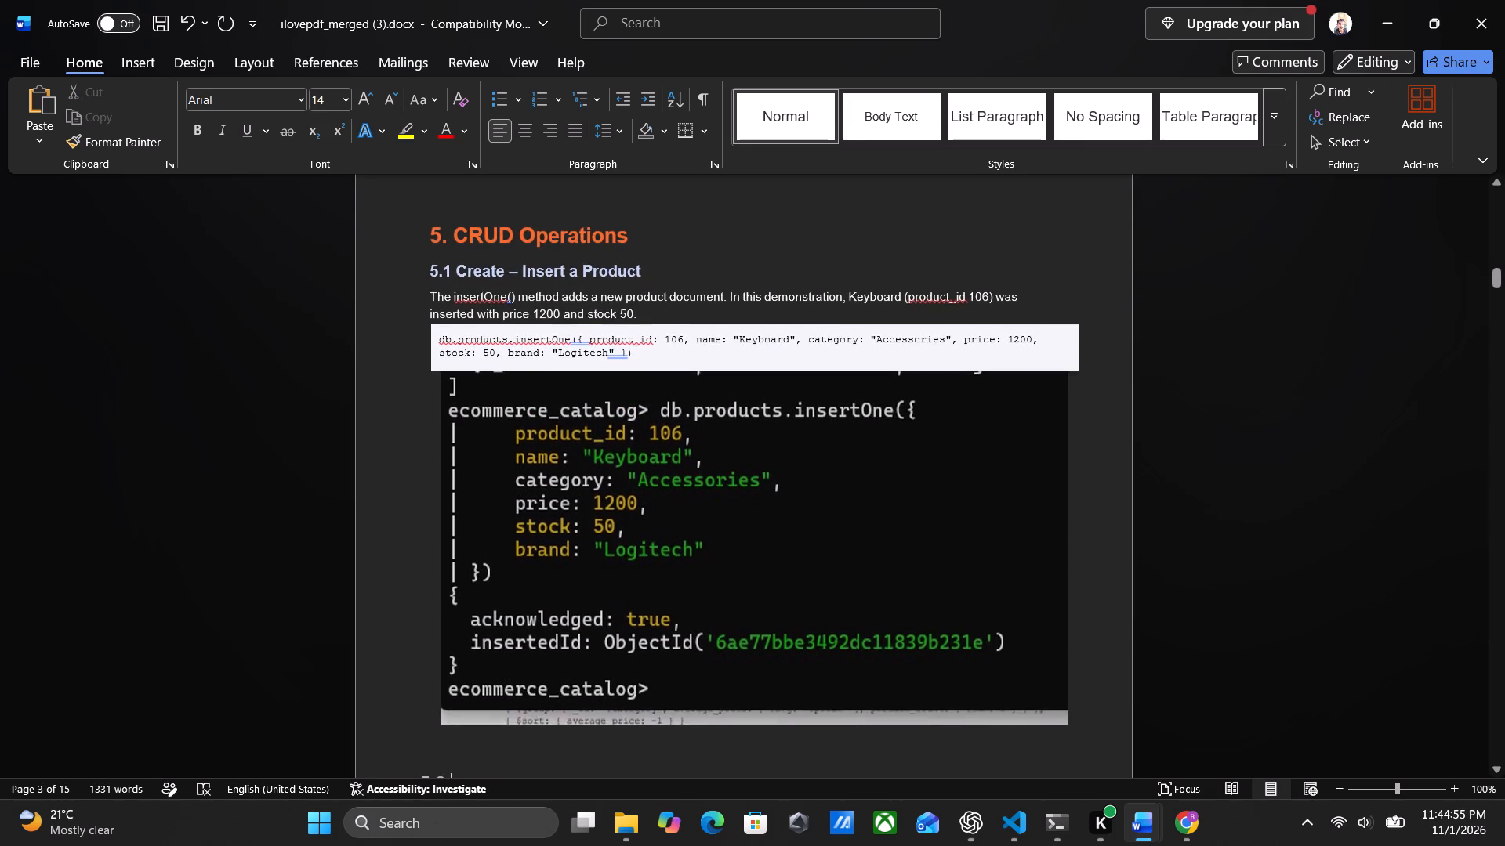
Set the "Read – Retrieve Products by Category" heading text to size 14 and make the whole heading bold, including its number.
scroll(466, 700, down, 1)
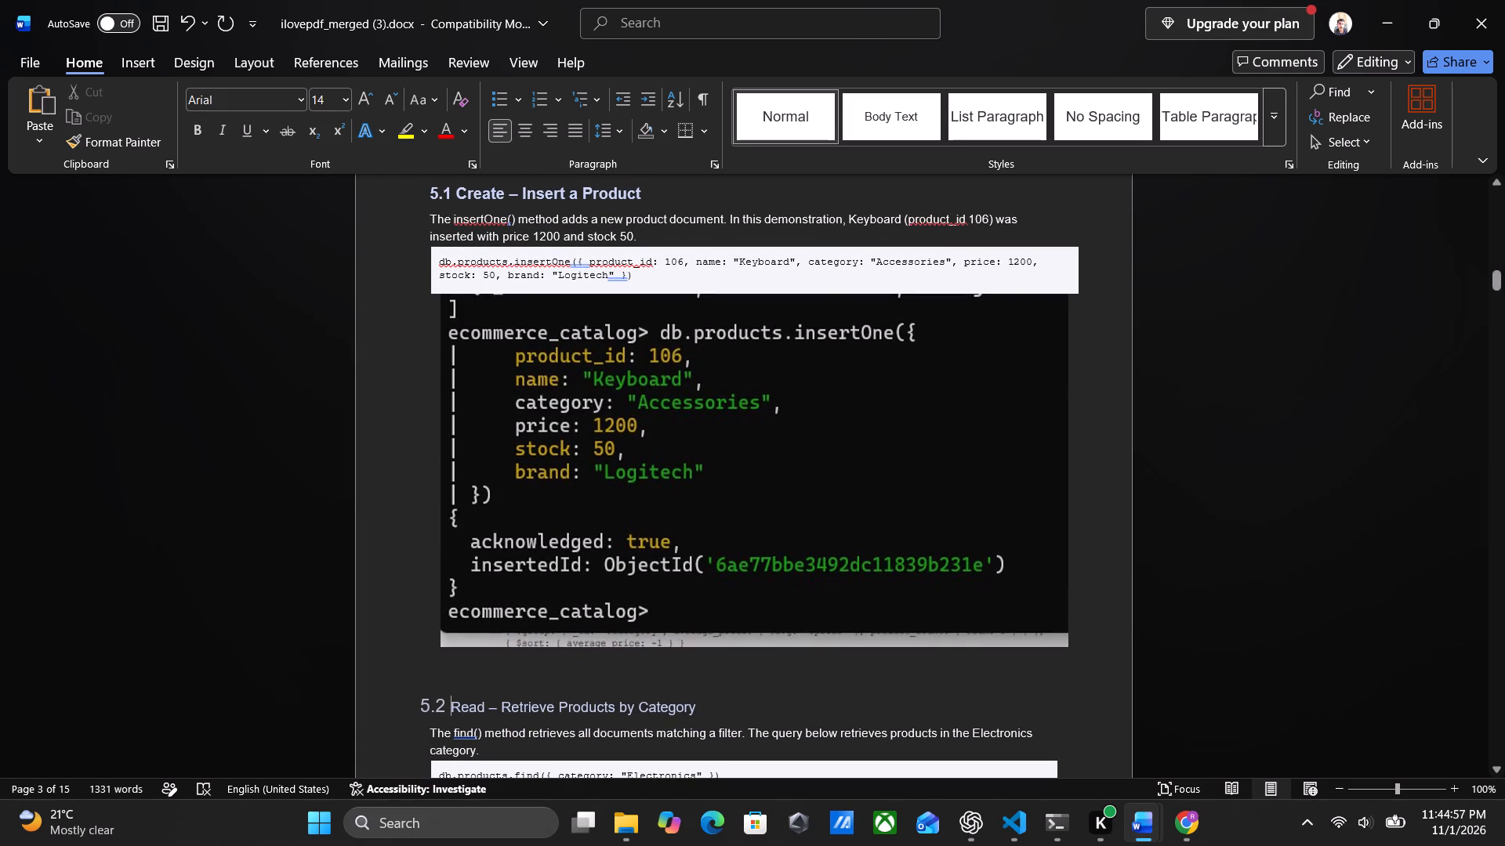
drag(447, 700, 698, 700)
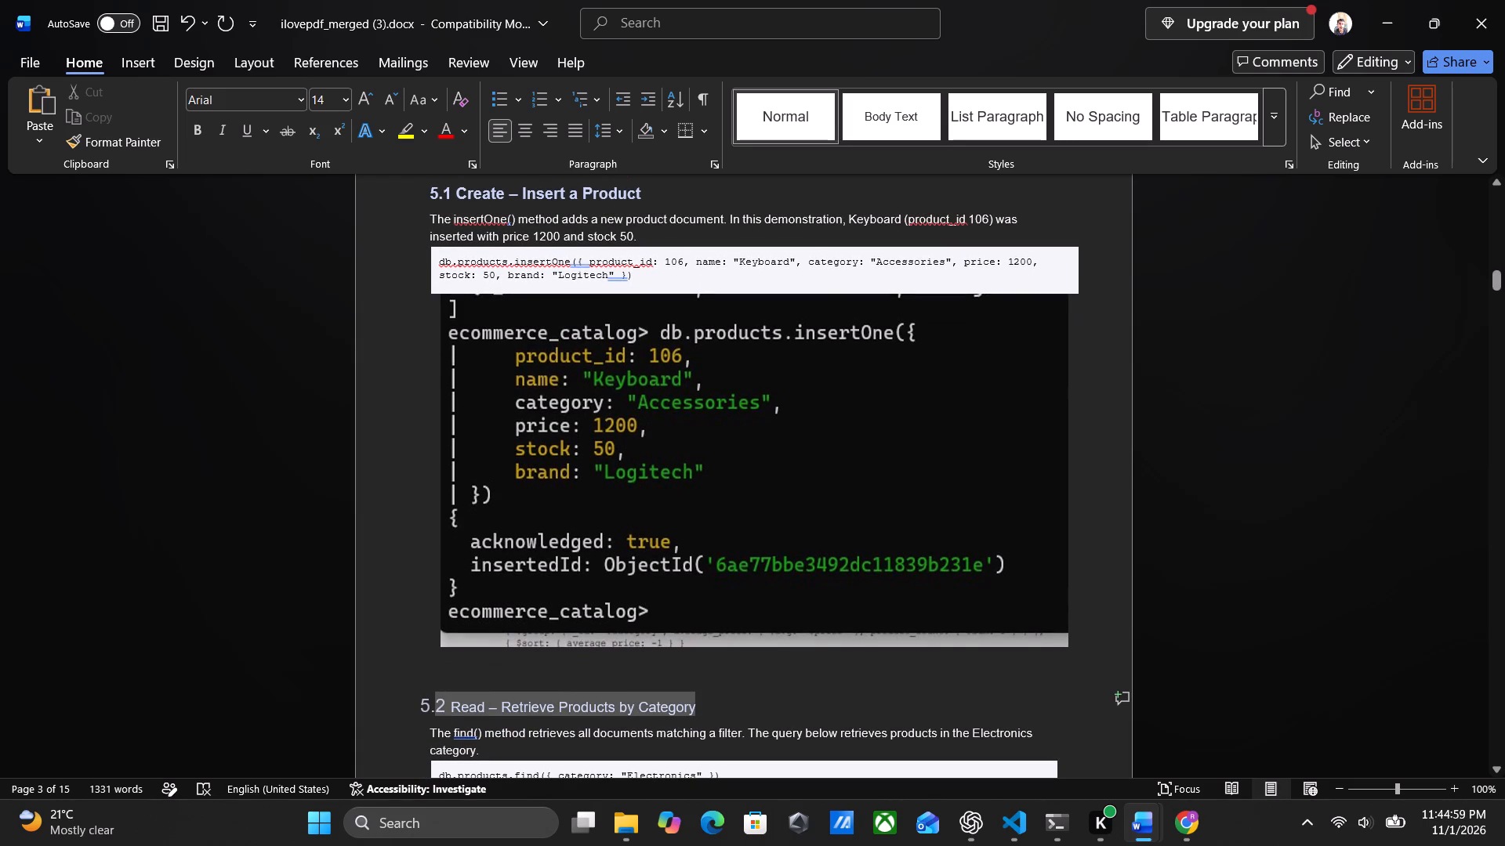
drag(698, 700, 700, 700)
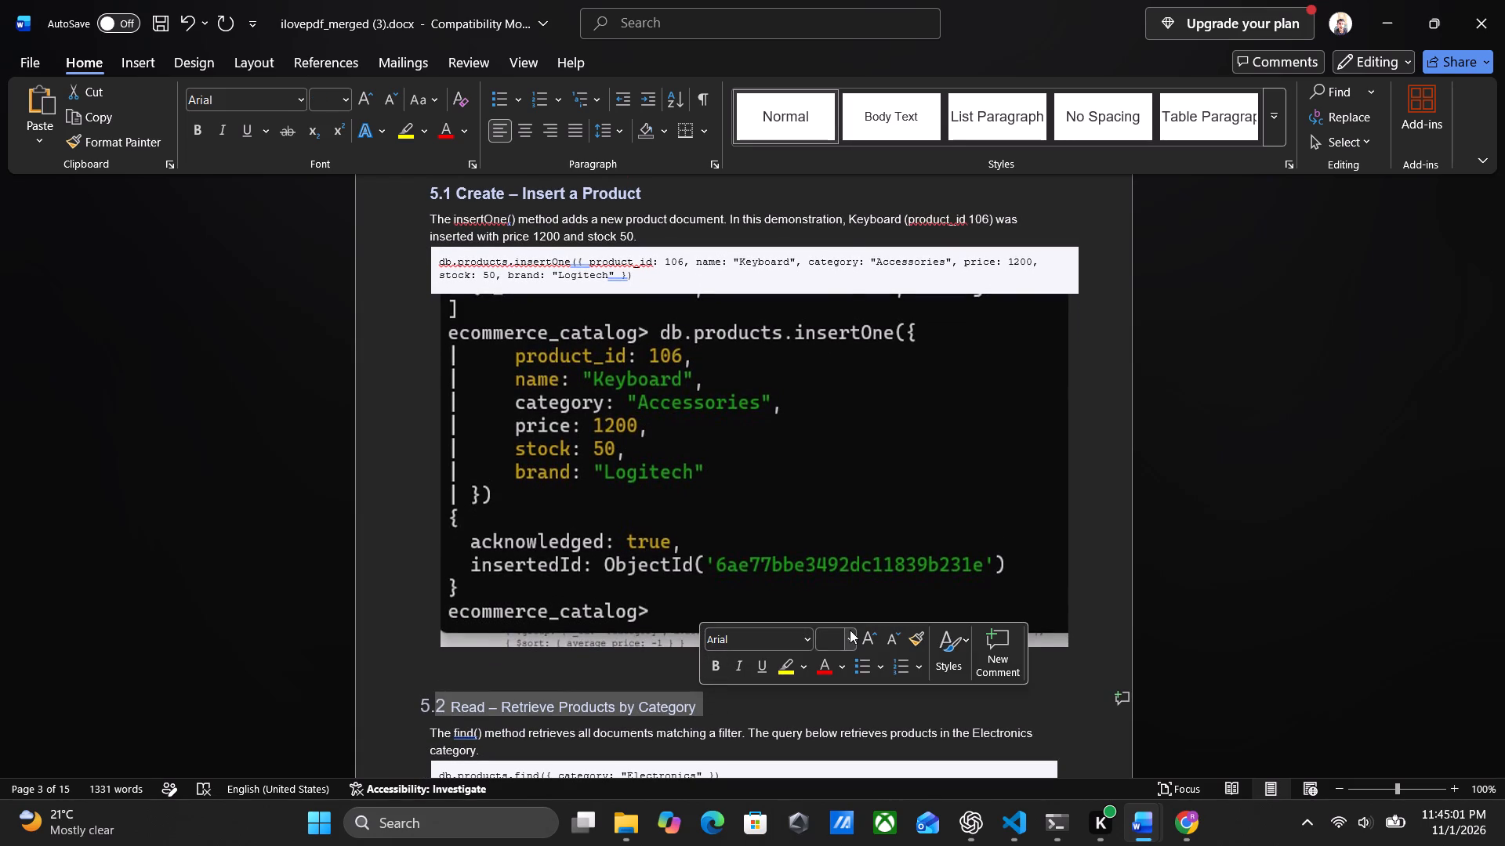
click(850, 631)
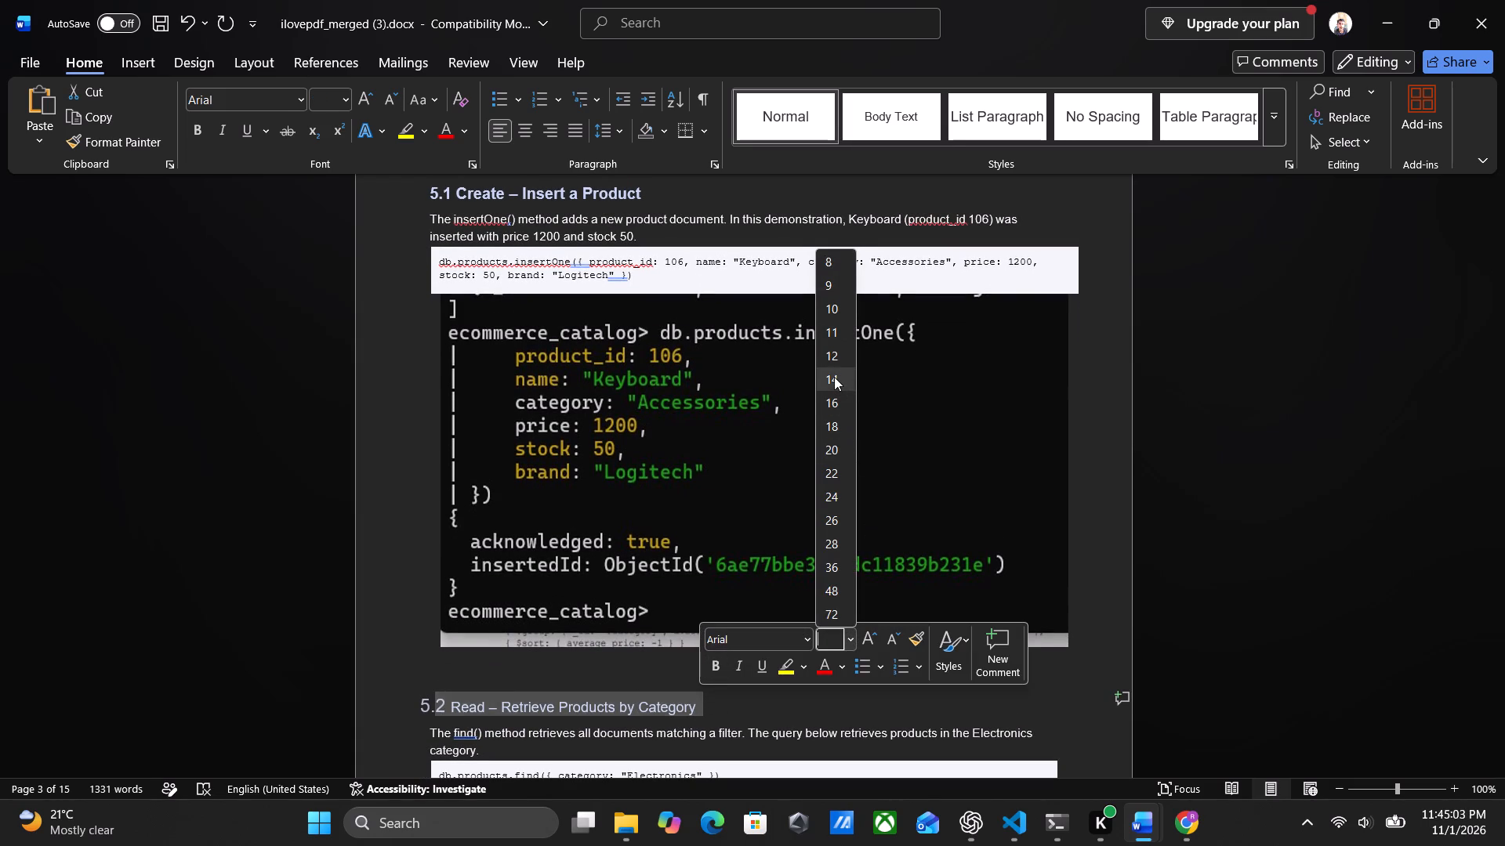
click(834, 377)
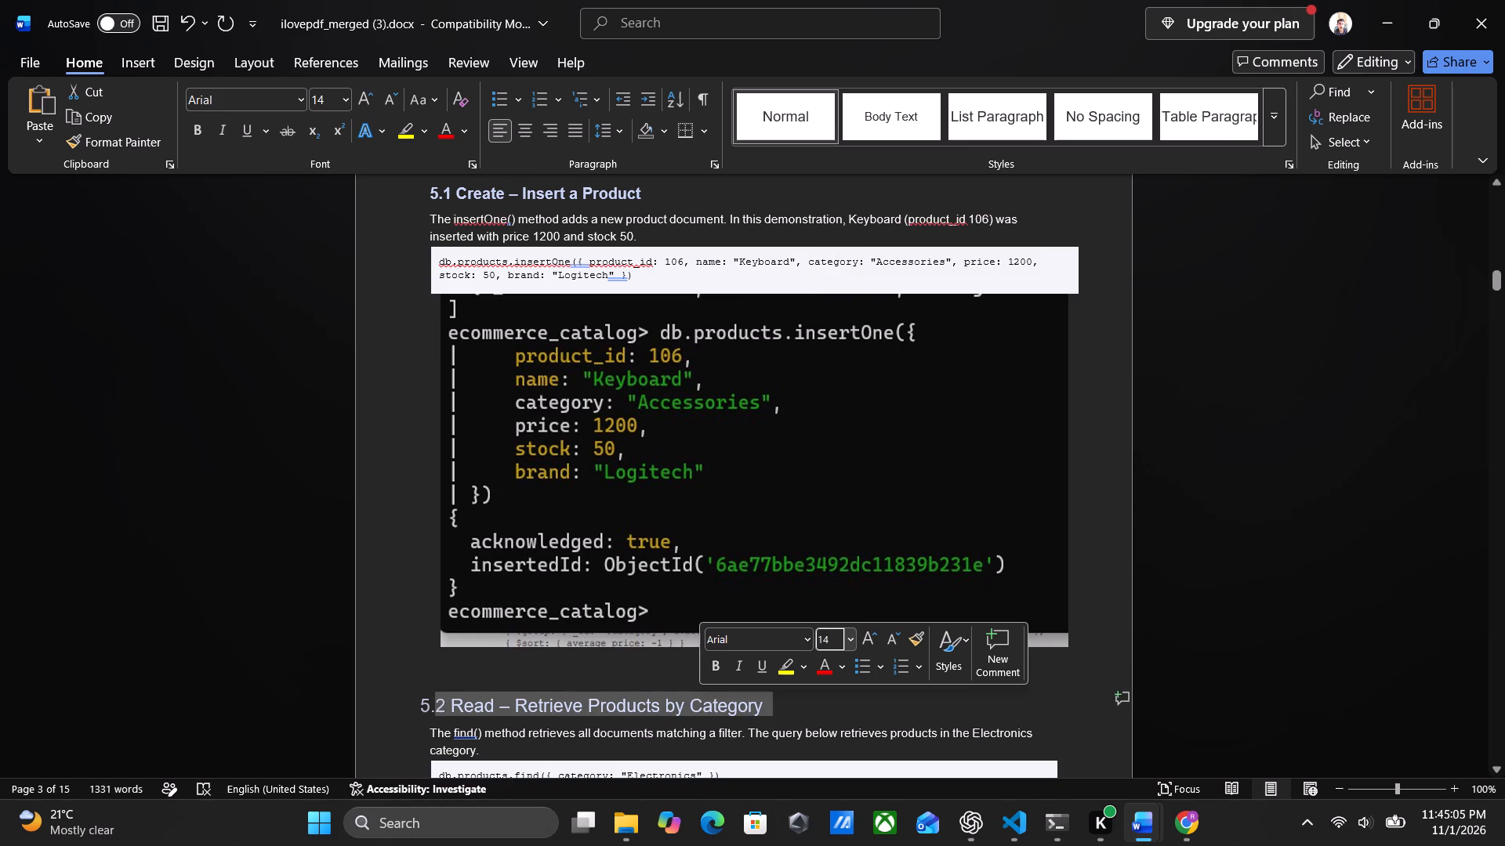
click(715, 666)
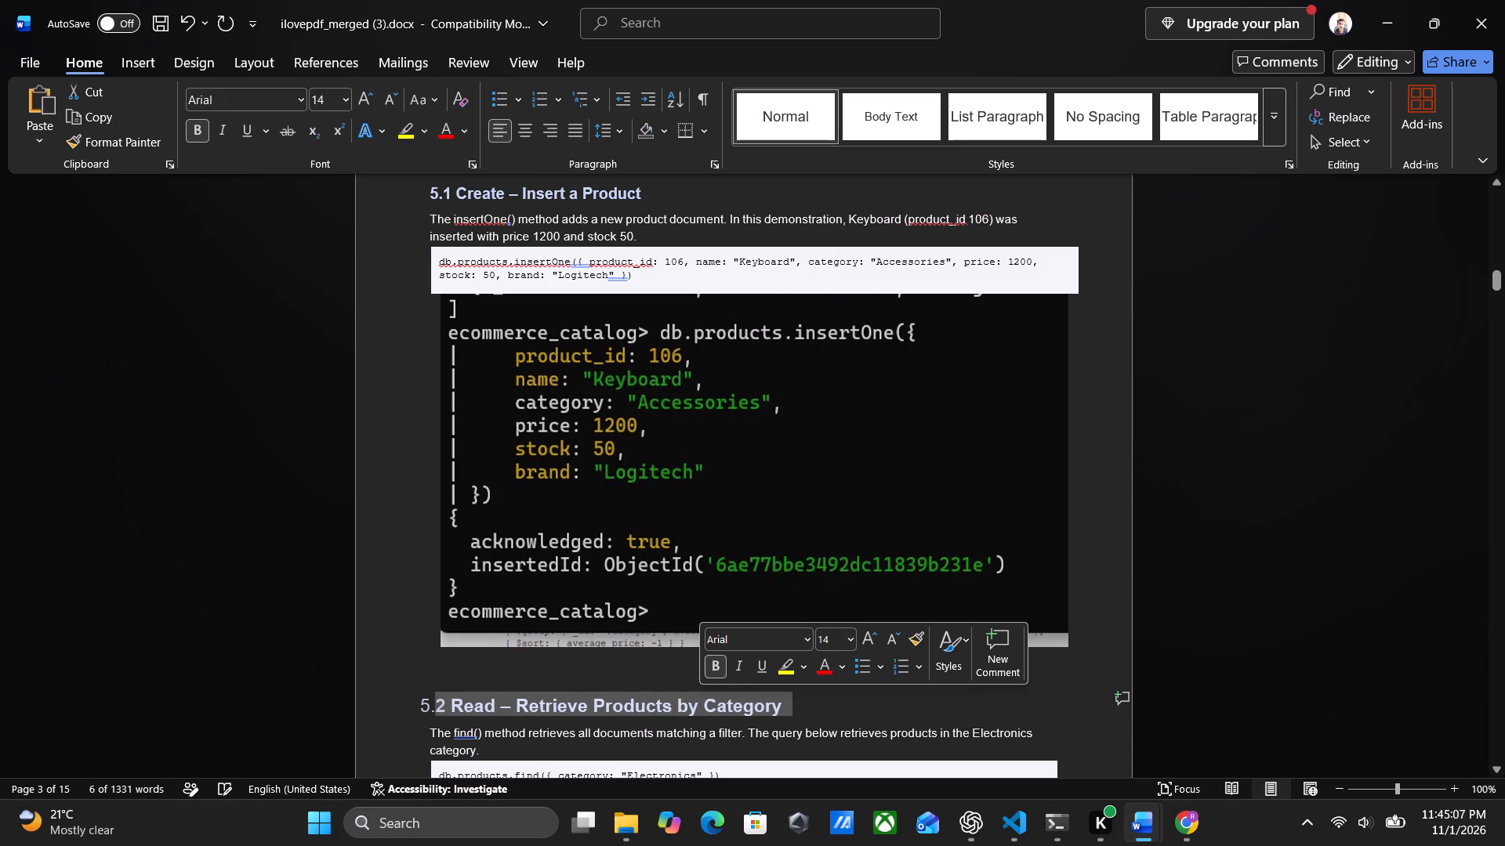
drag(419, 705, 441, 707)
click(462, 674)
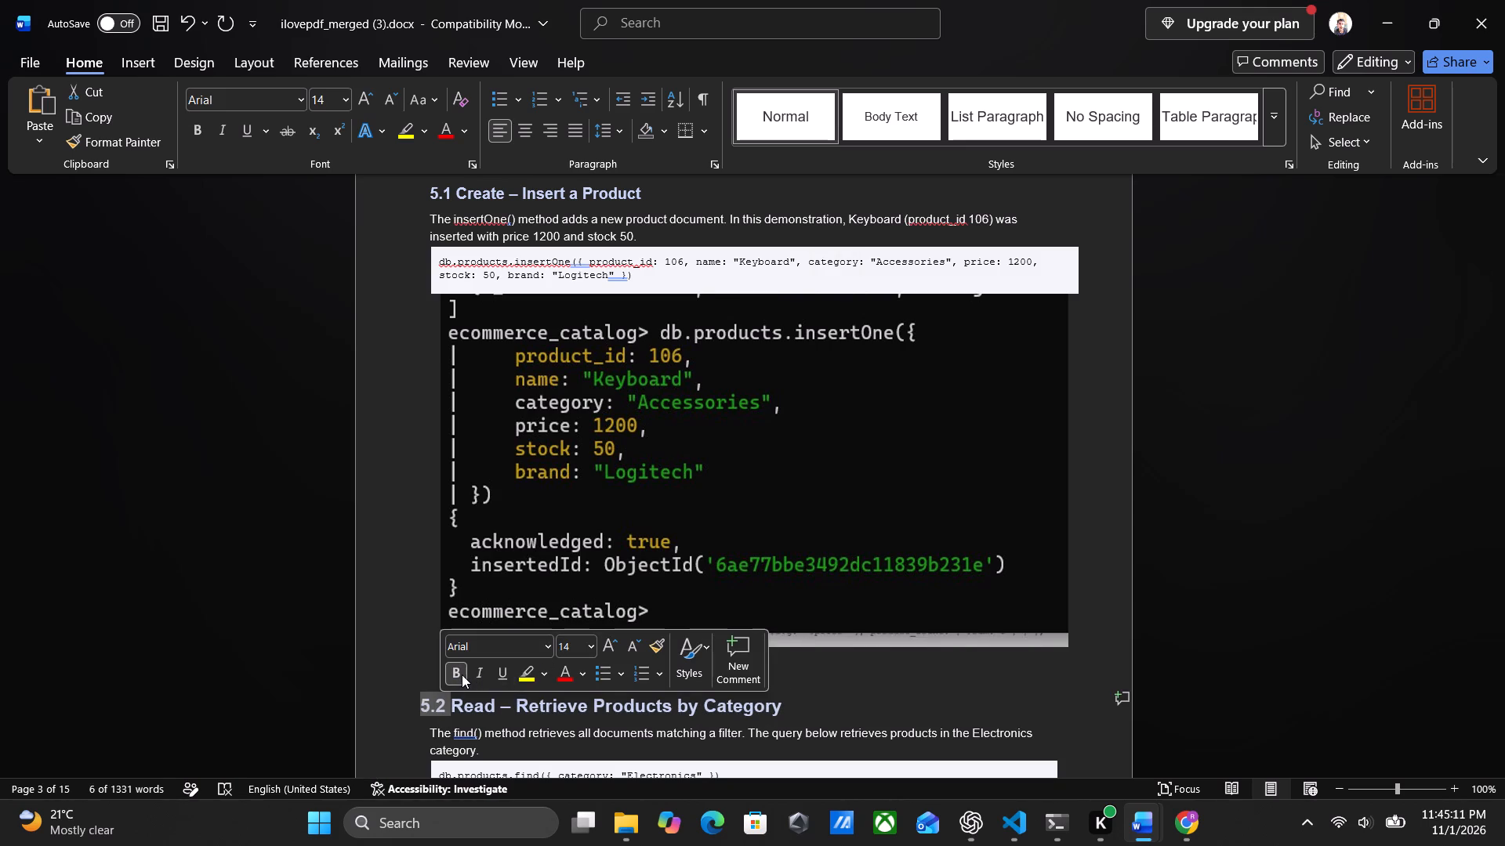
click(898, 628)
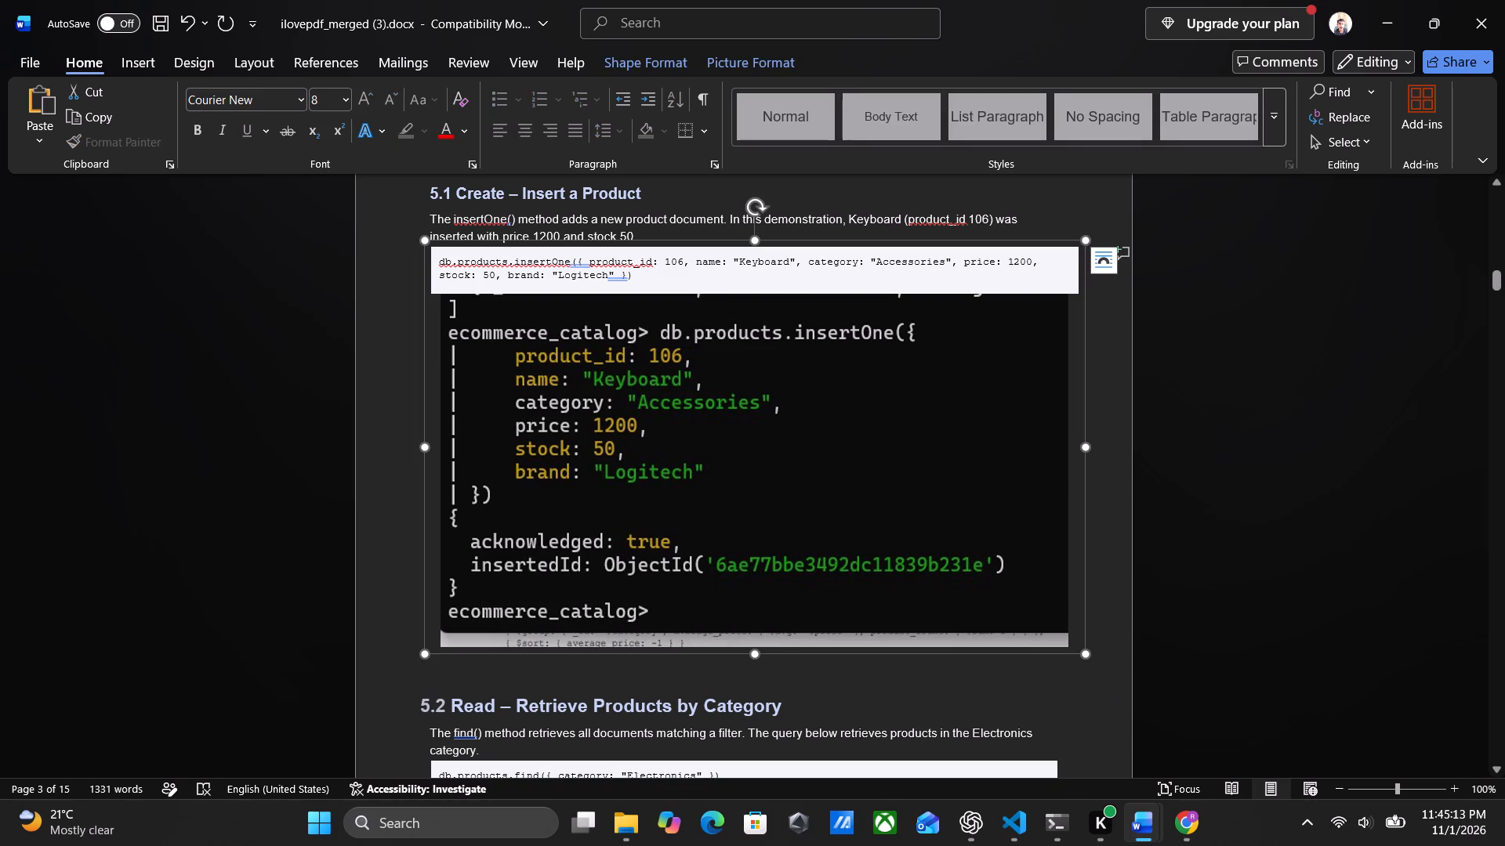
click(917, 681)
Shorten the insertOne() code box in section 5.1 from its bottom edge, keeping its top edge just below the paragraph.
scroll(917, 681, up, 1)
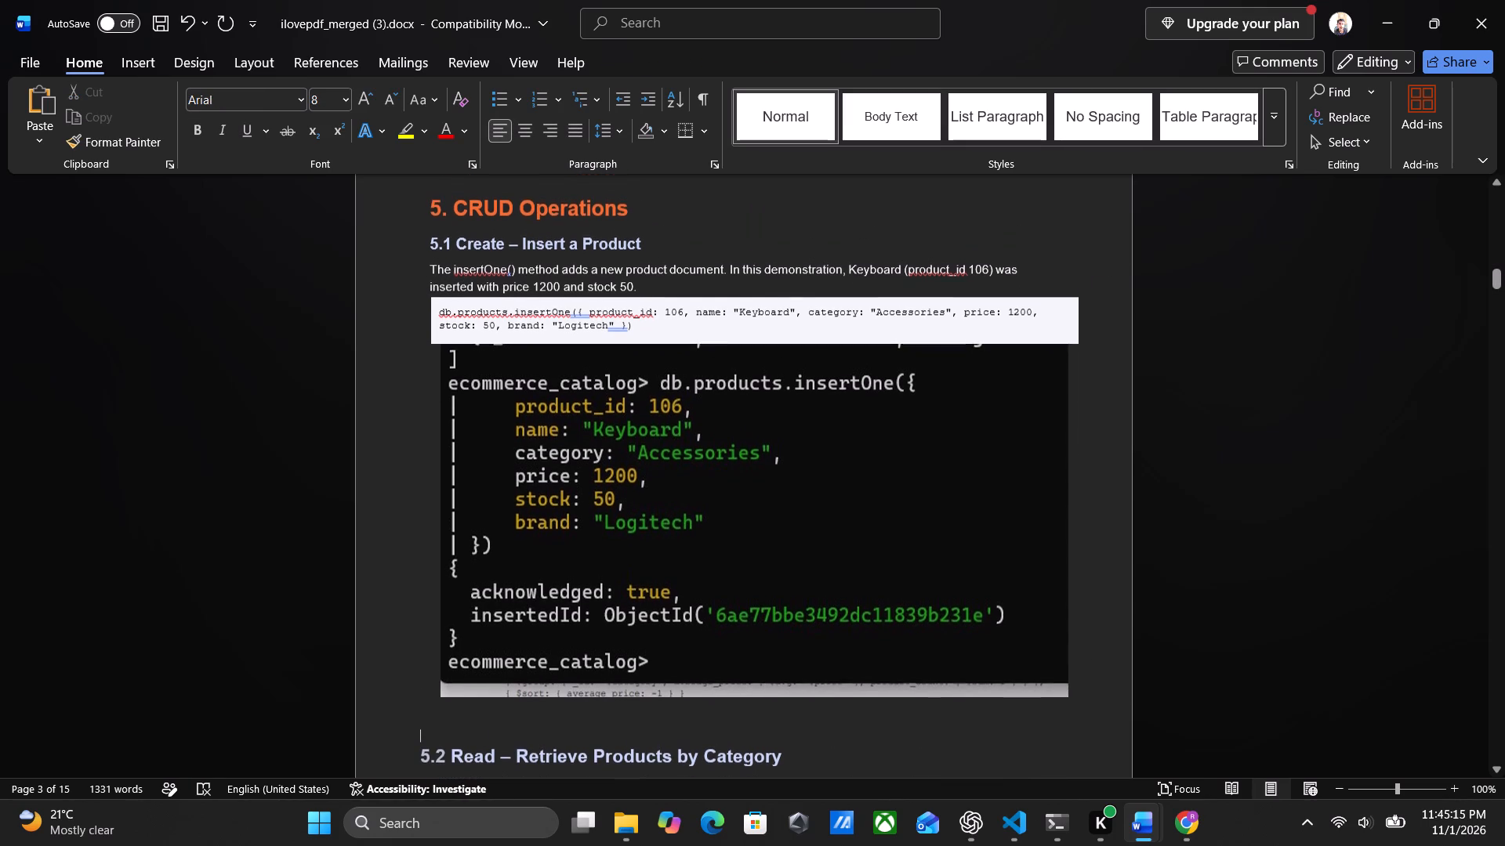
scroll(917, 681, up, 1)
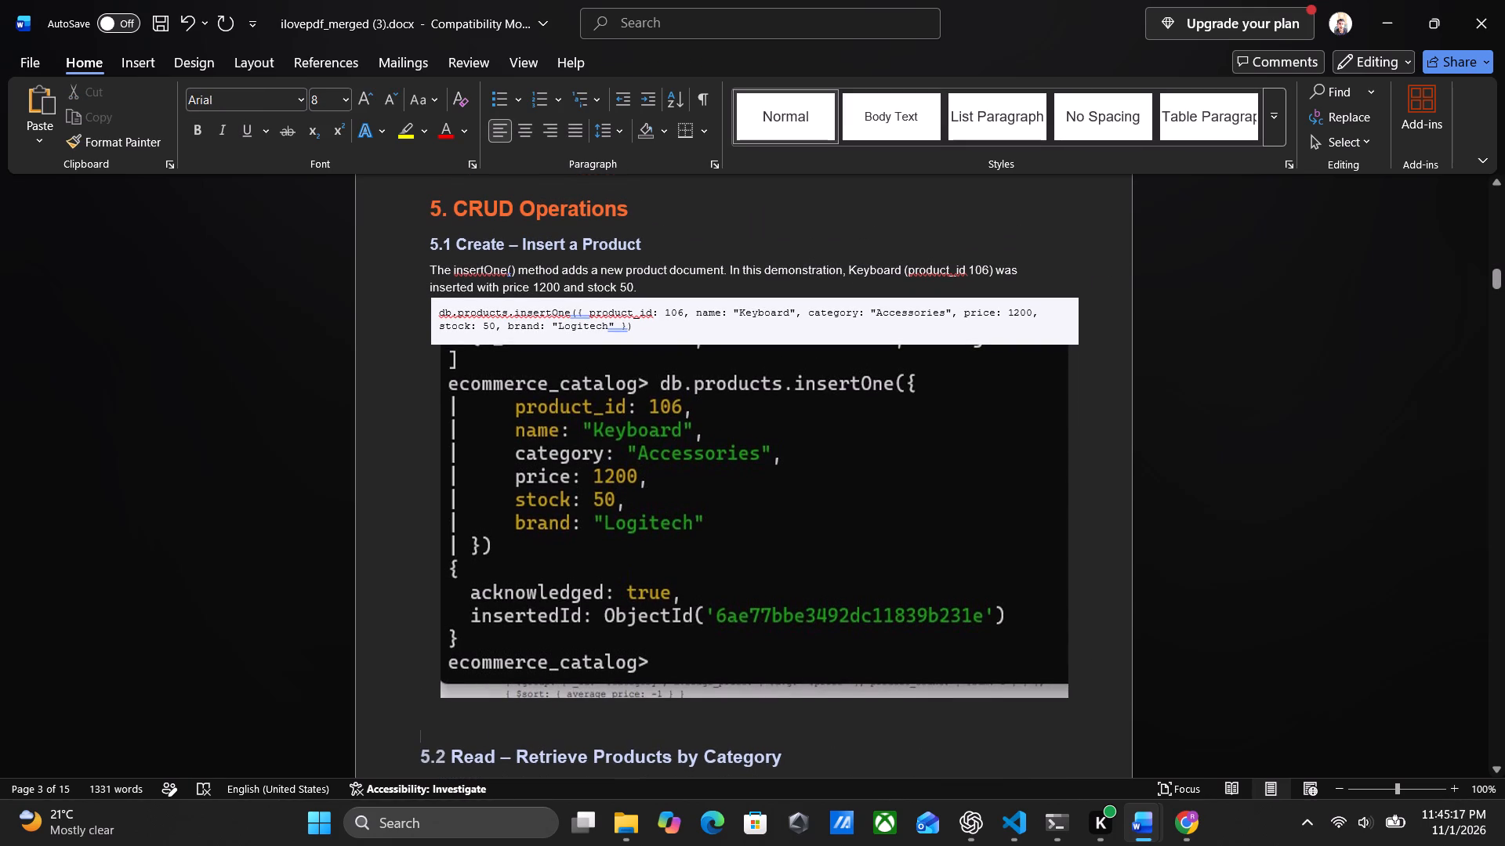
click(837, 320)
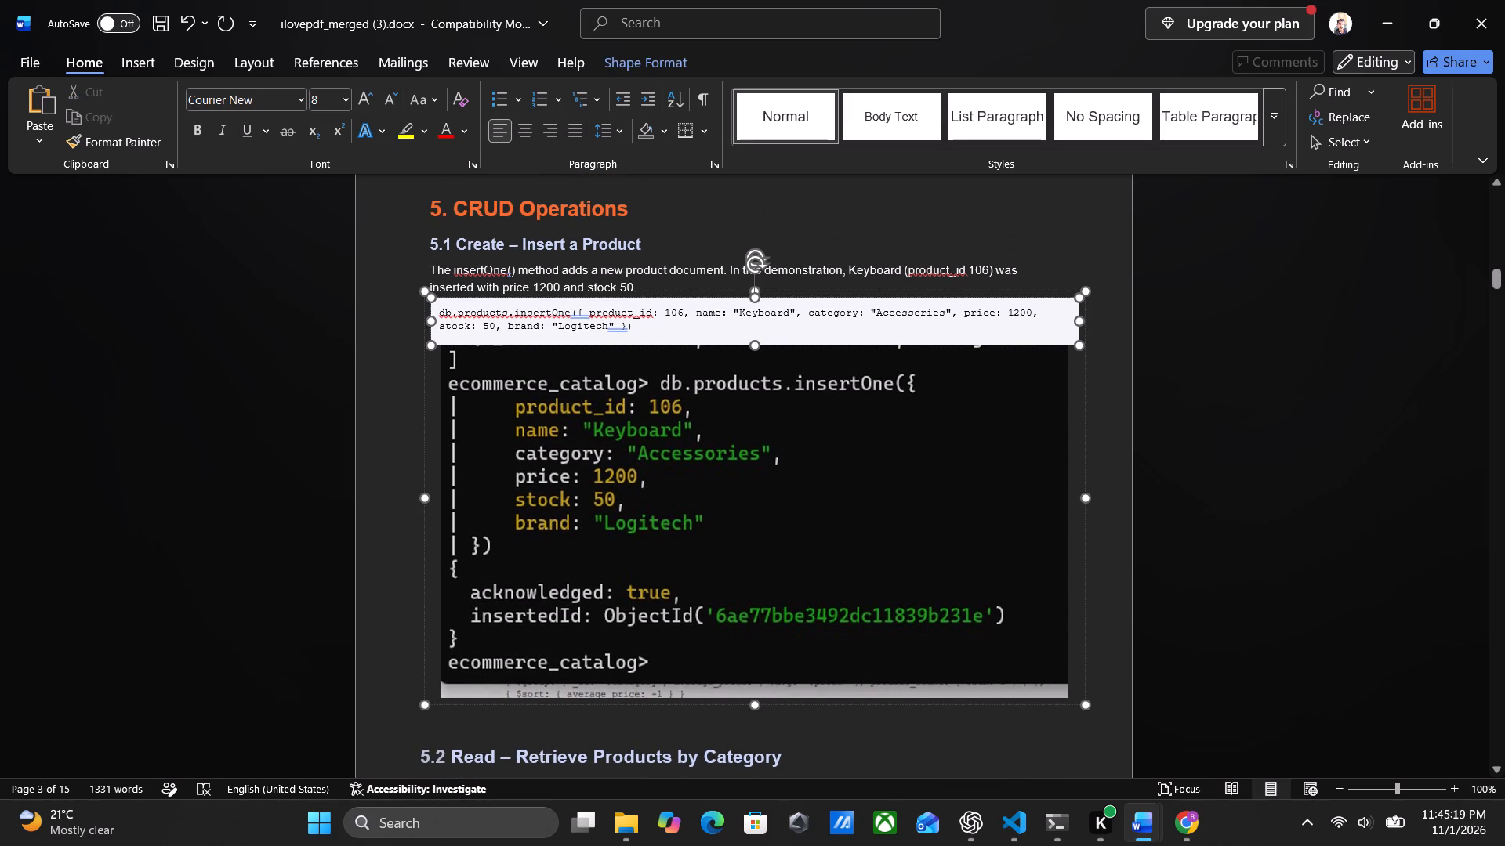
drag(757, 299, 760, 348)
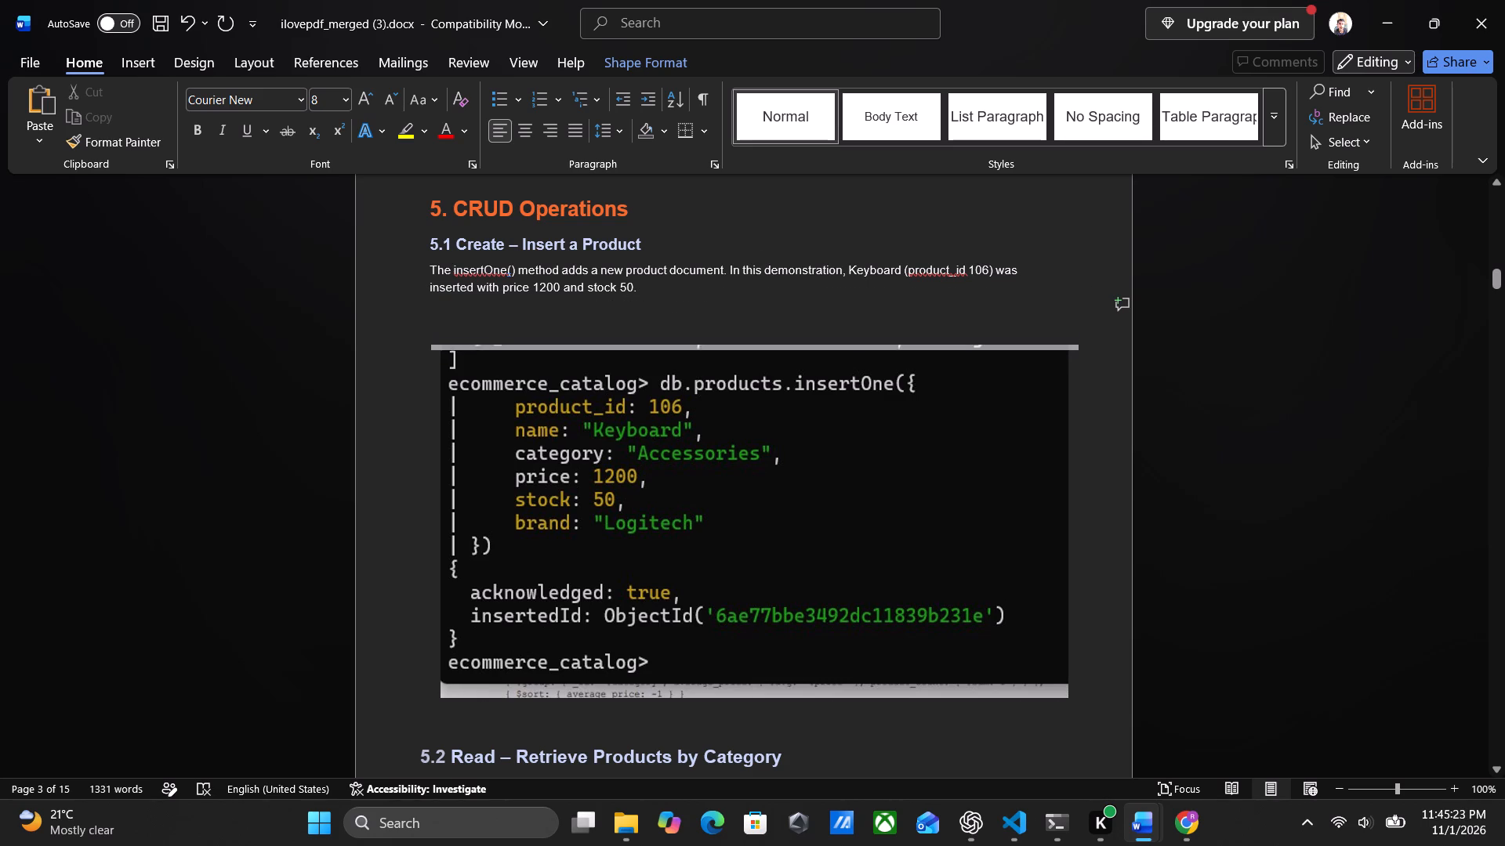
drag(760, 348, 756, 338)
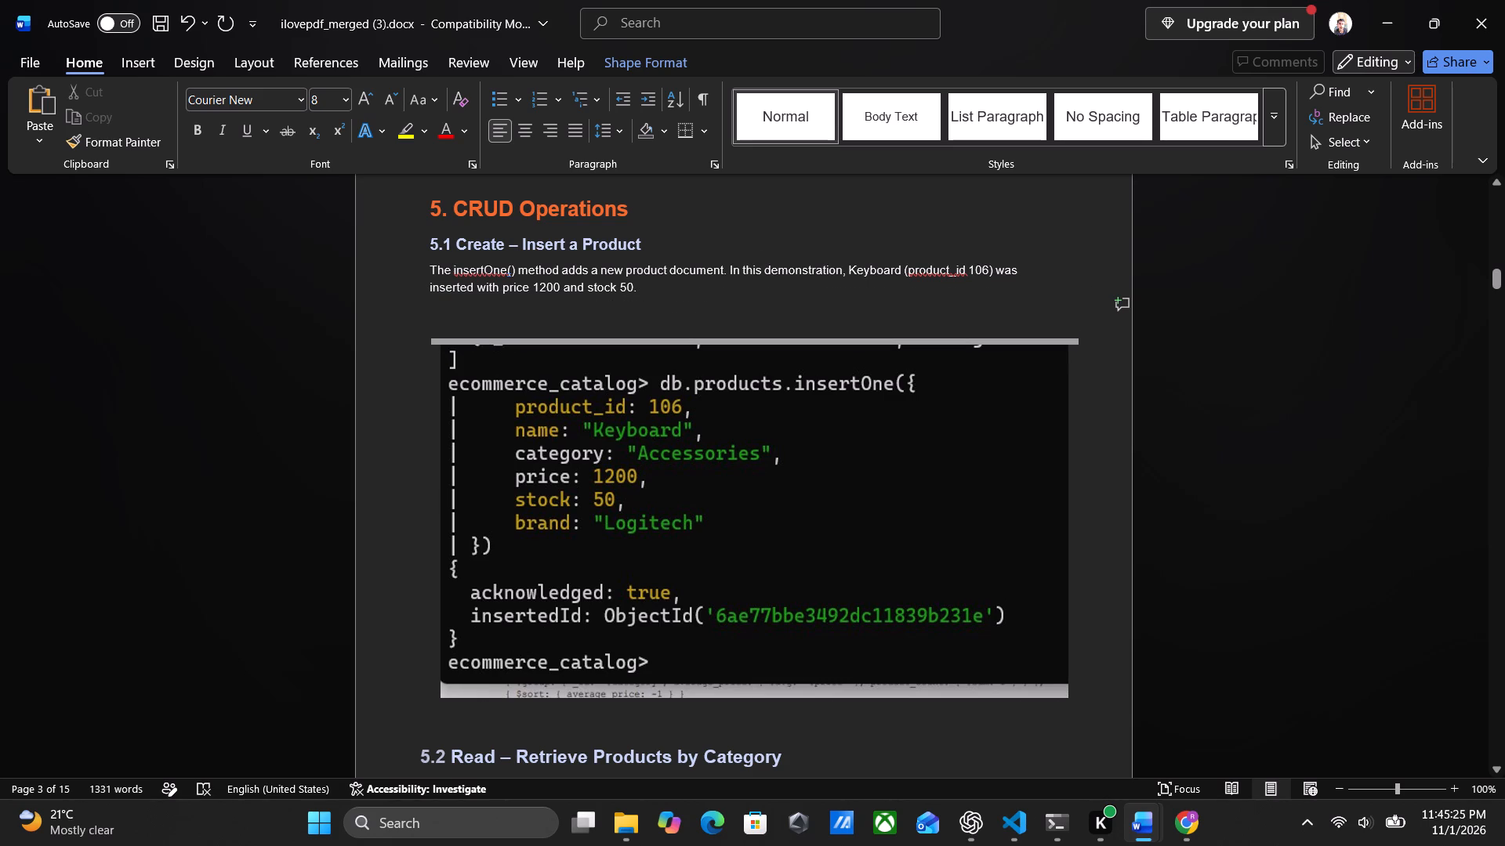
drag(756, 338, 744, 299)
drag(756, 349, 746, 326)
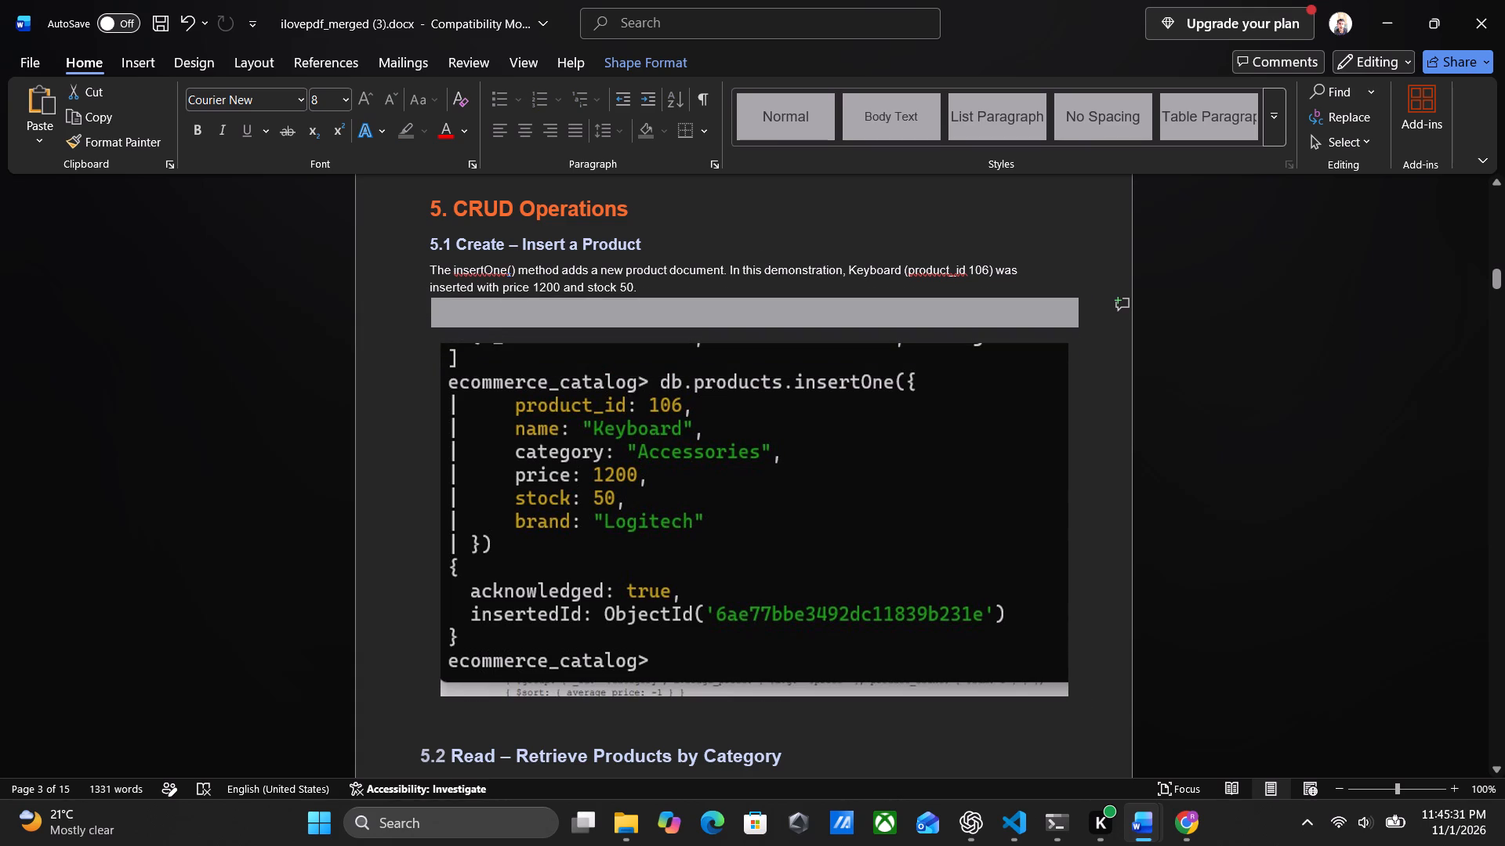
drag(746, 326, 747, 324)
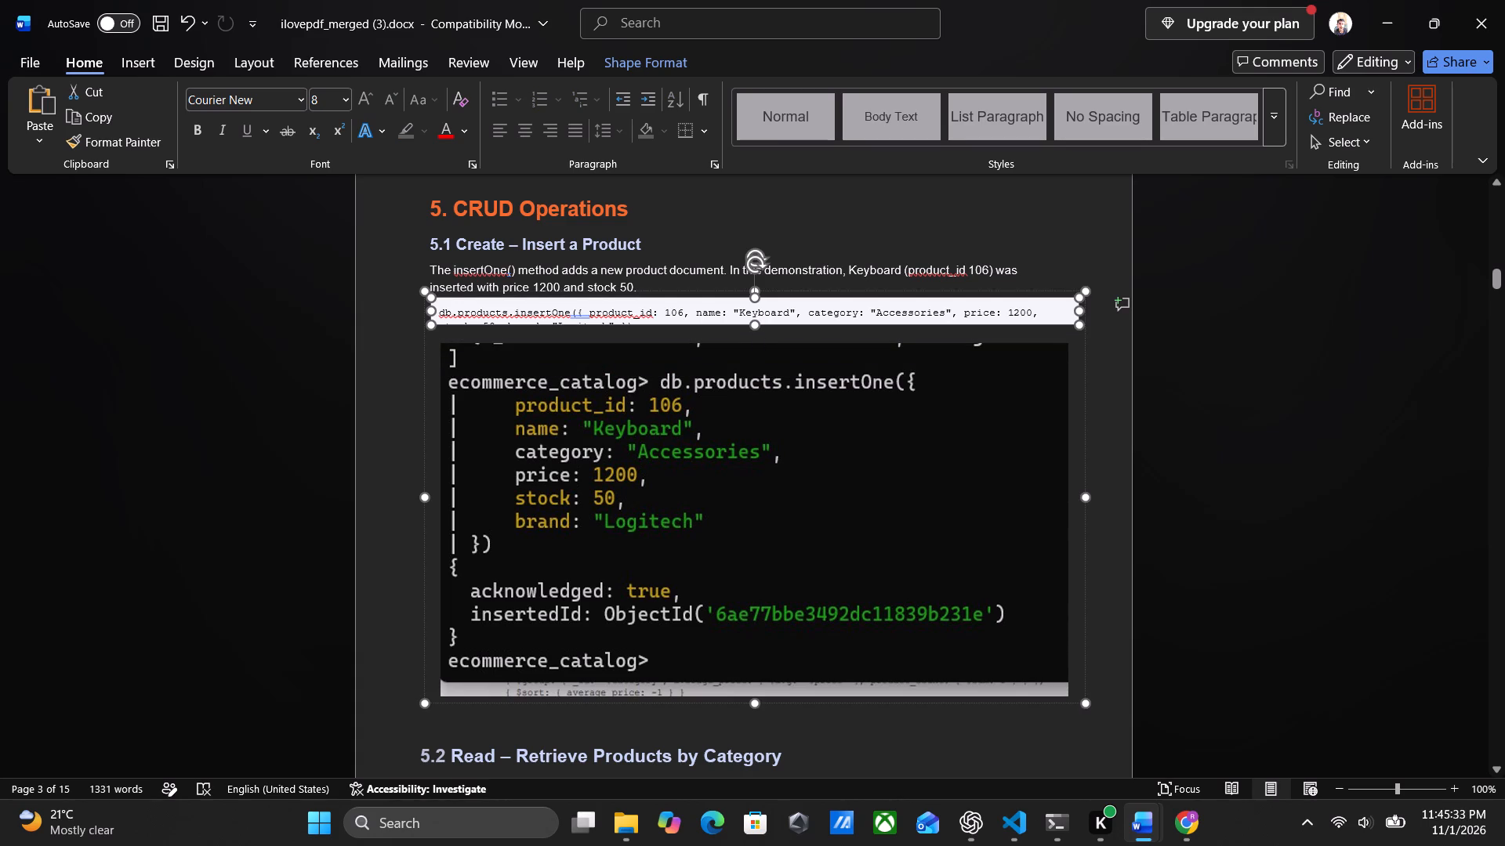
Reduce the height of the insertOne() terminal screenshot in section 5.1, adjusting its top edge and the group's bottom edge.
click(758, 373)
drag(756, 339, 756, 367)
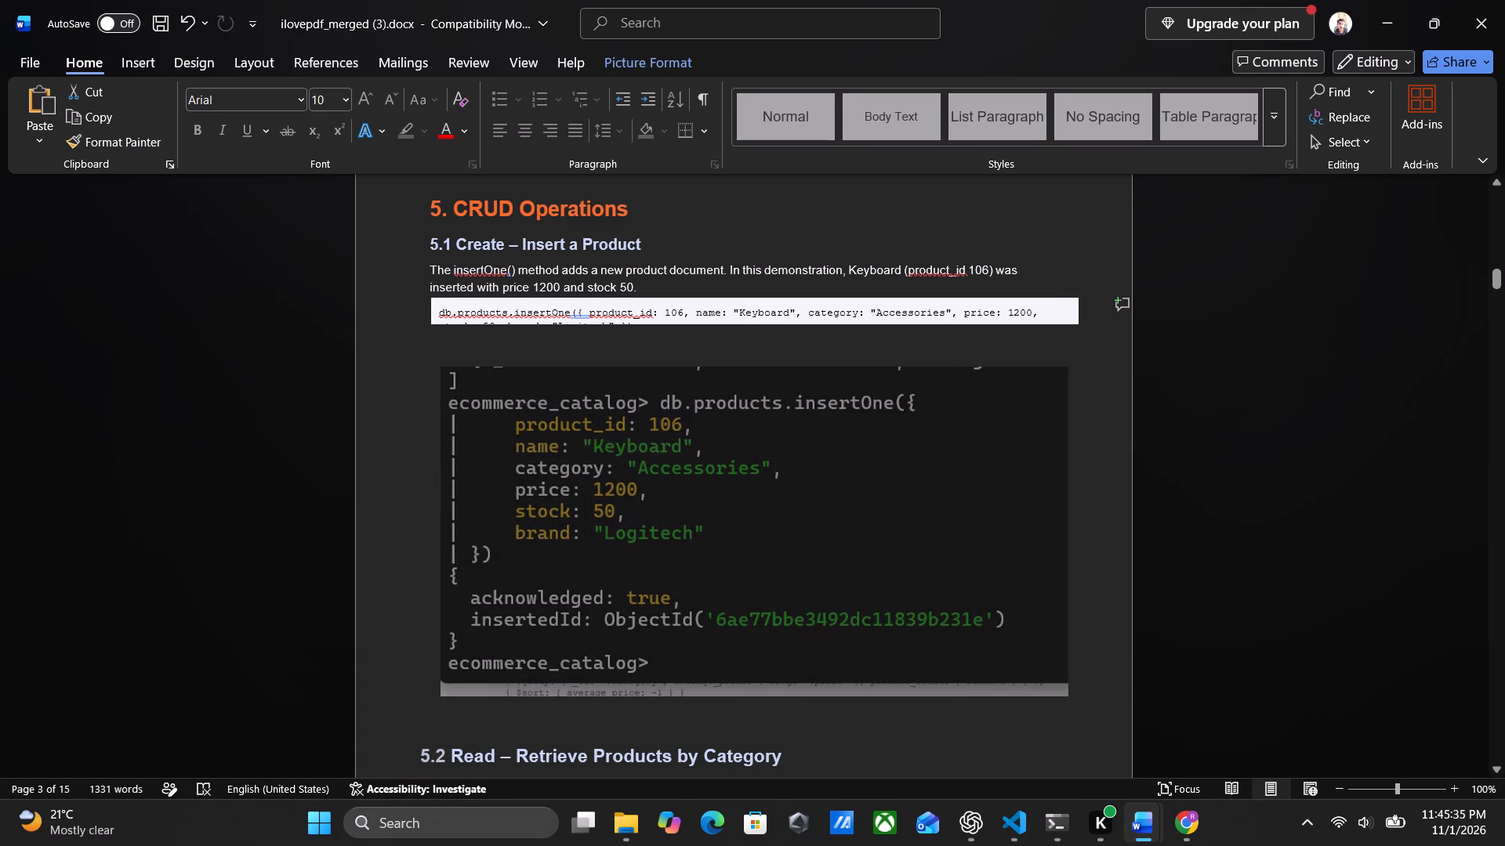
drag(756, 367, 749, 349)
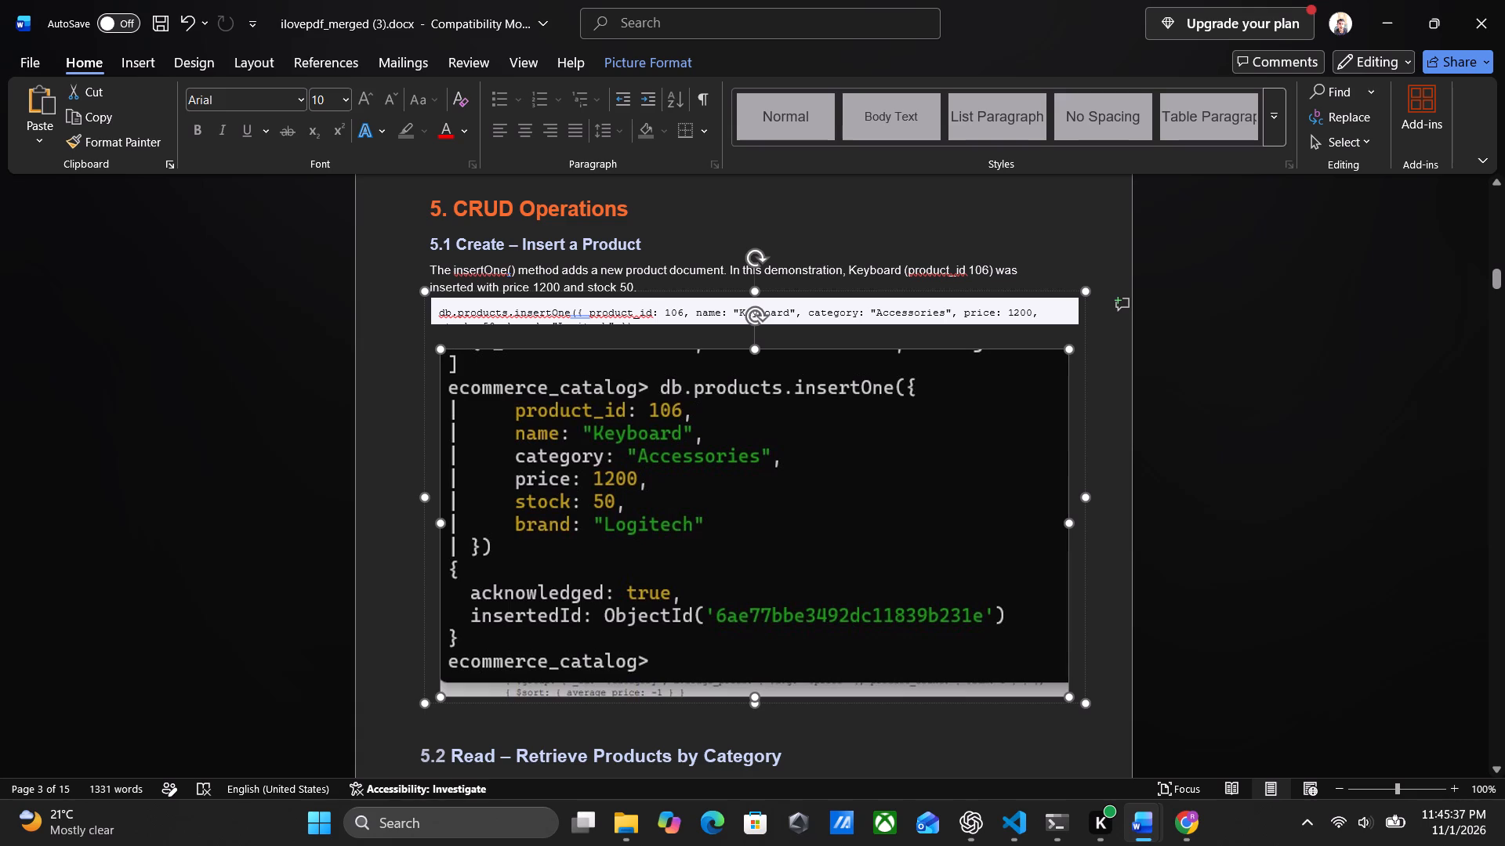
click(750, 642)
drag(756, 692, 755, 710)
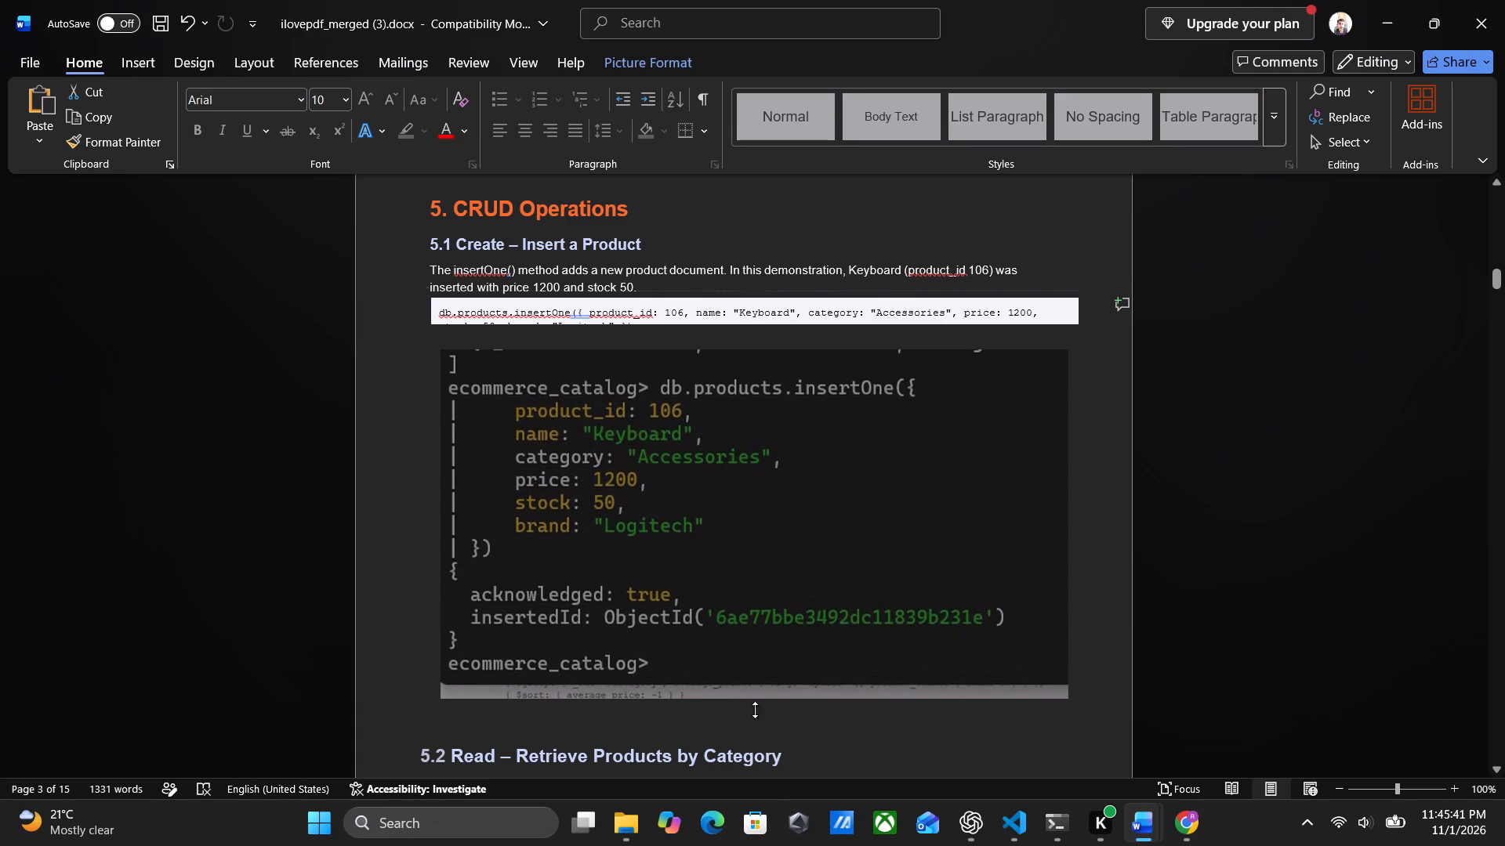
drag(756, 719, 756, 725)
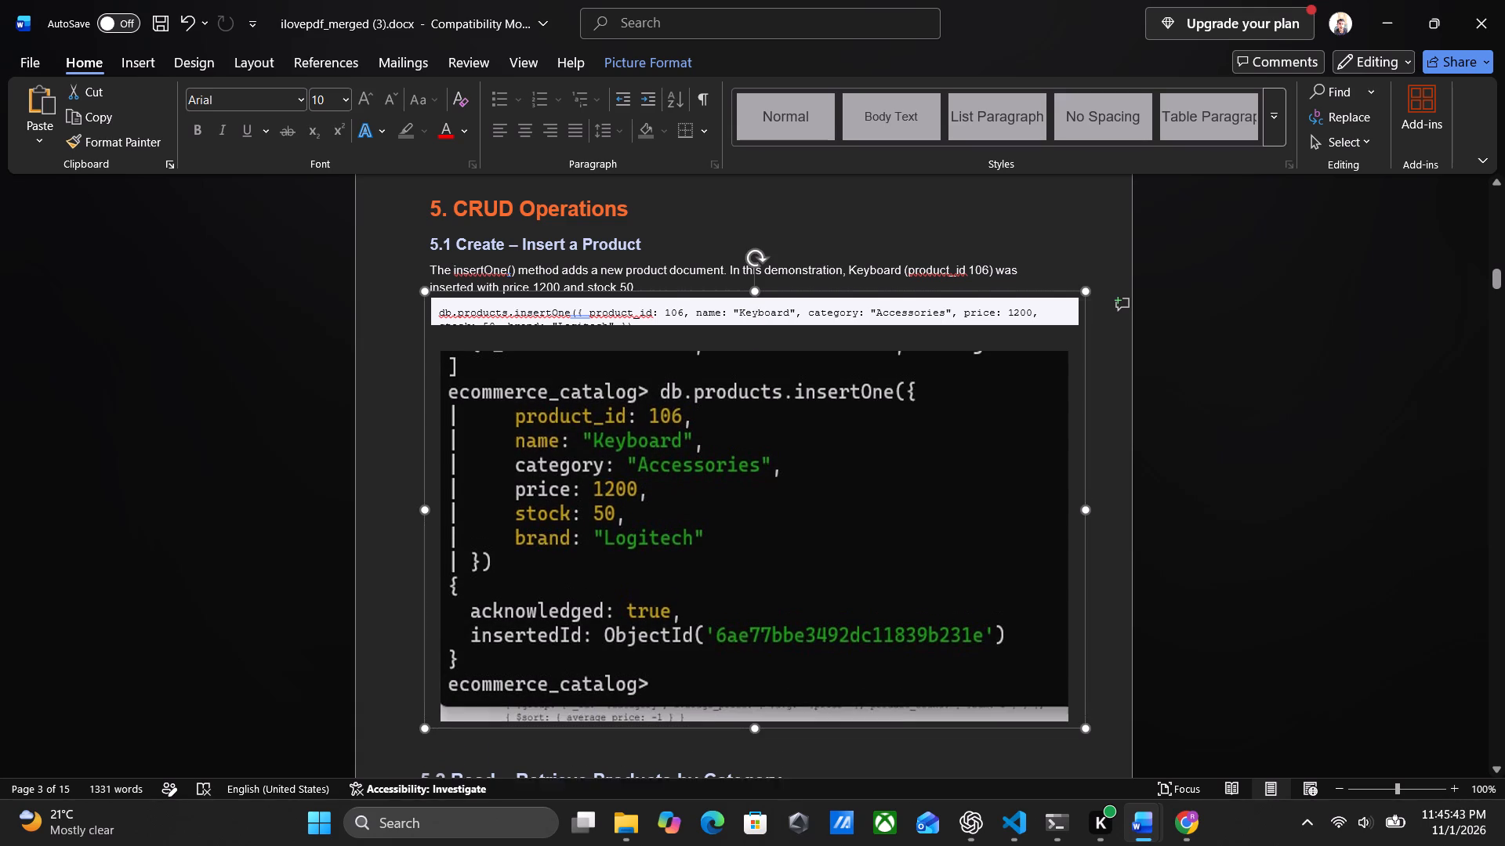
drag(756, 725, 752, 701)
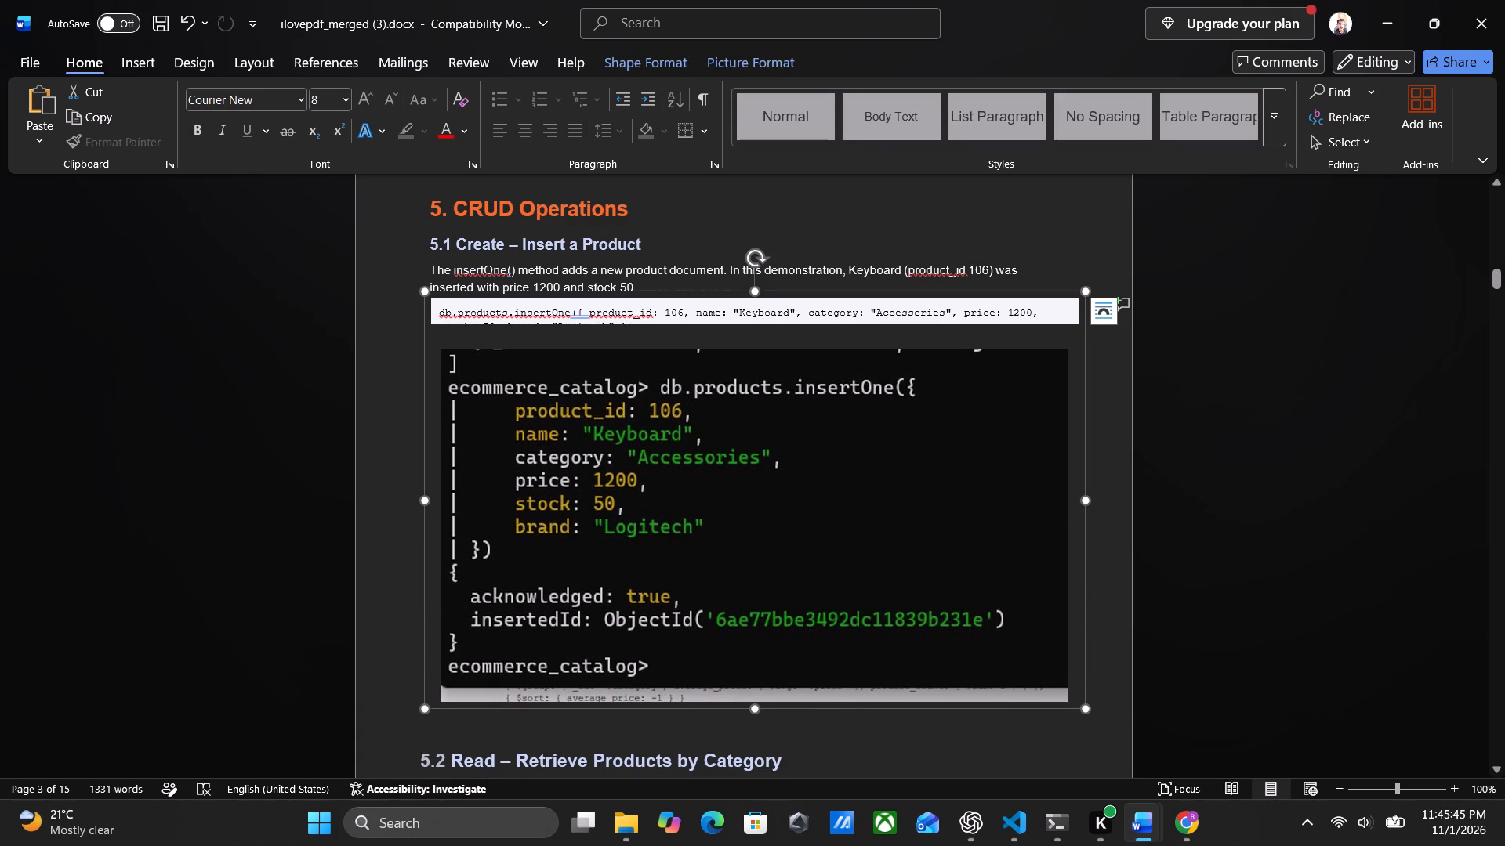
drag(755, 708, 755, 707)
drag(755, 707, 751, 659)
click(812, 580)
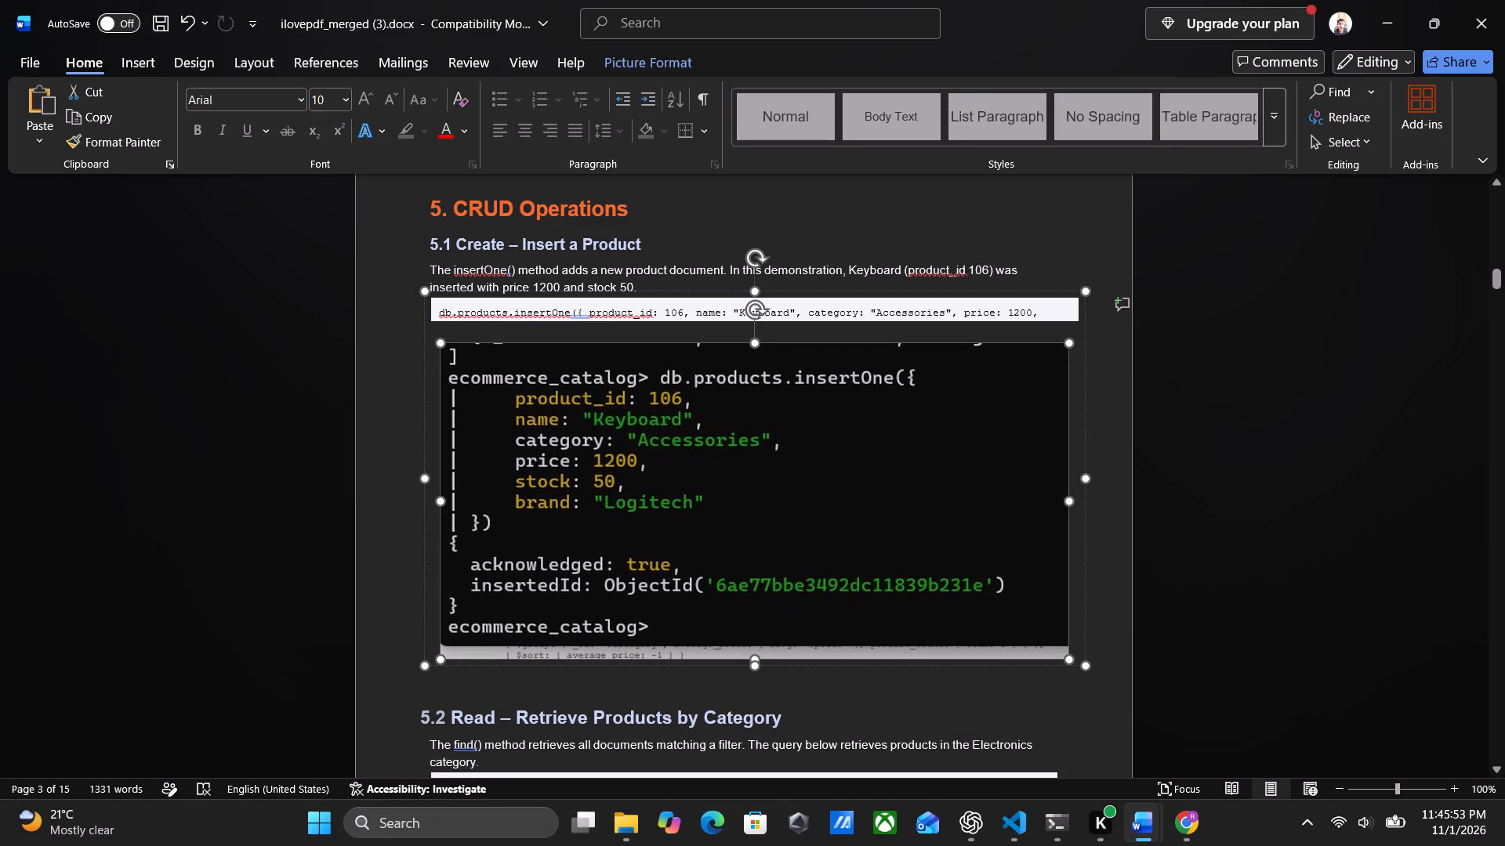
Scale the section 5.1 screenshot down slightly from its lower corner so that it is a little narrower.
drag(425, 665, 455, 604)
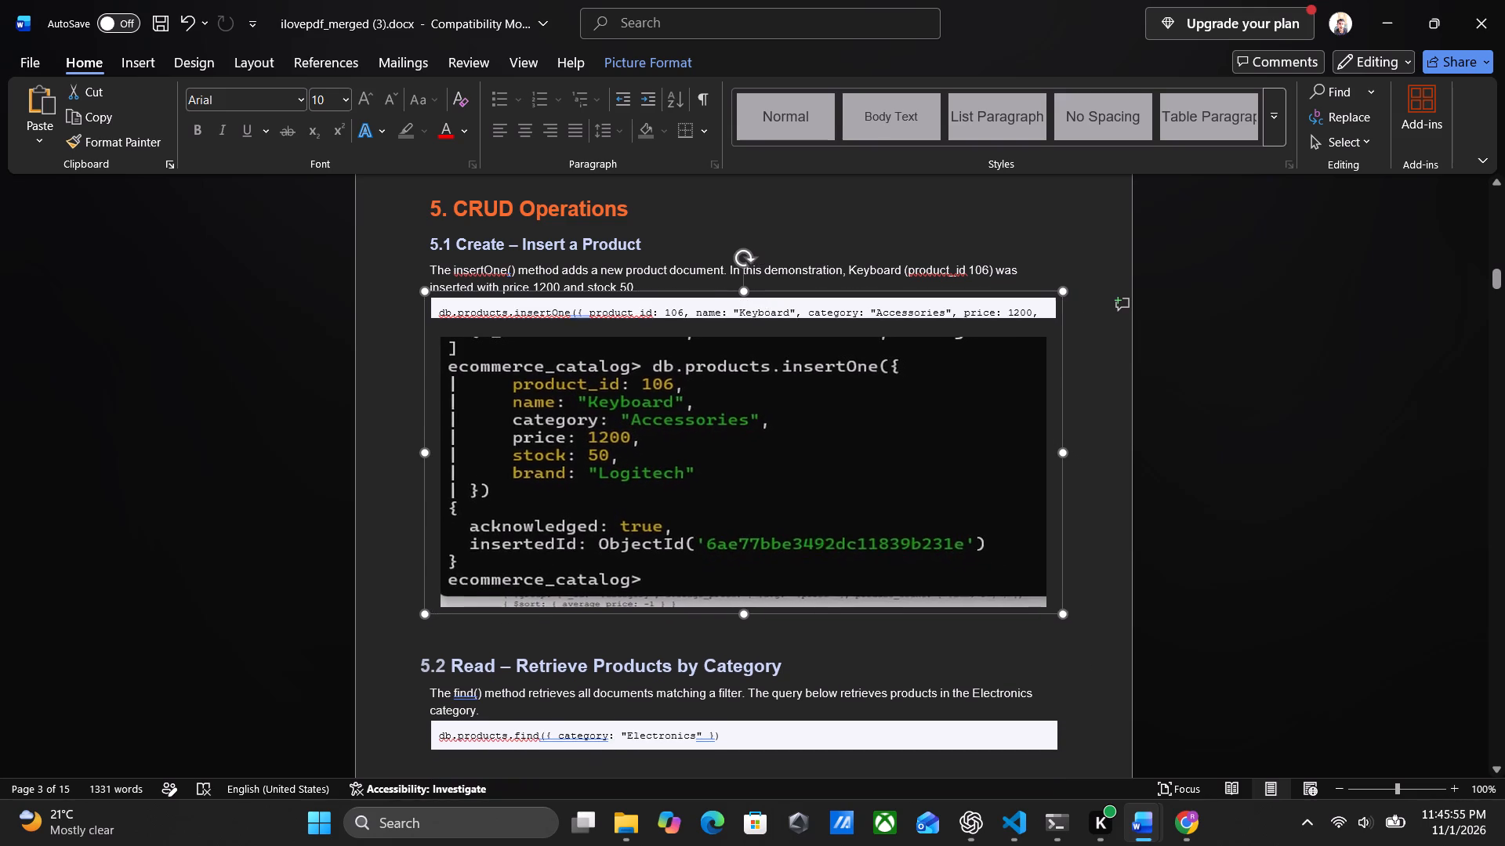
drag(455, 604, 442, 668)
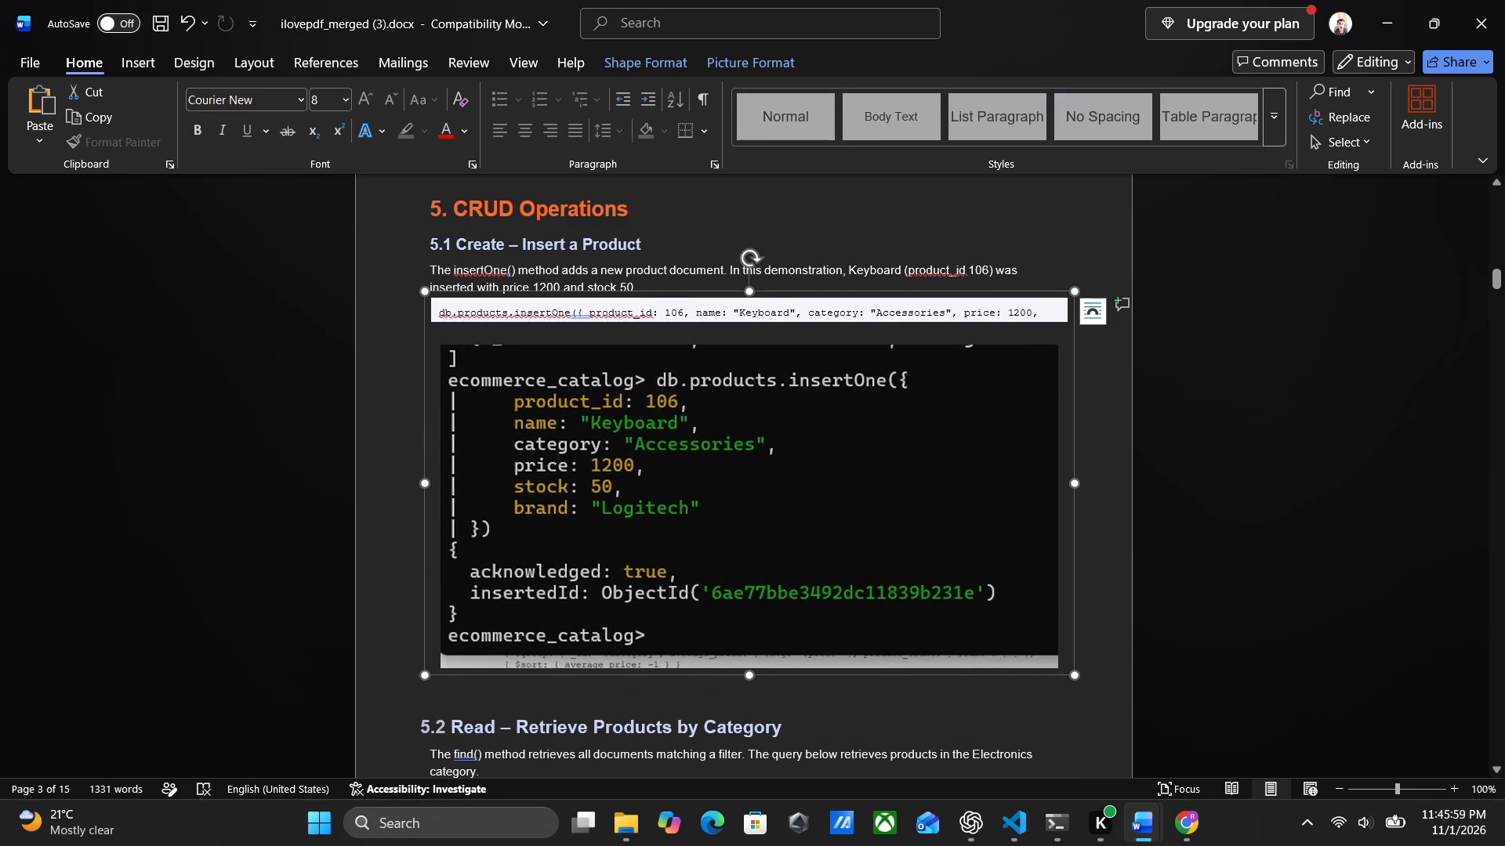
click(857, 450)
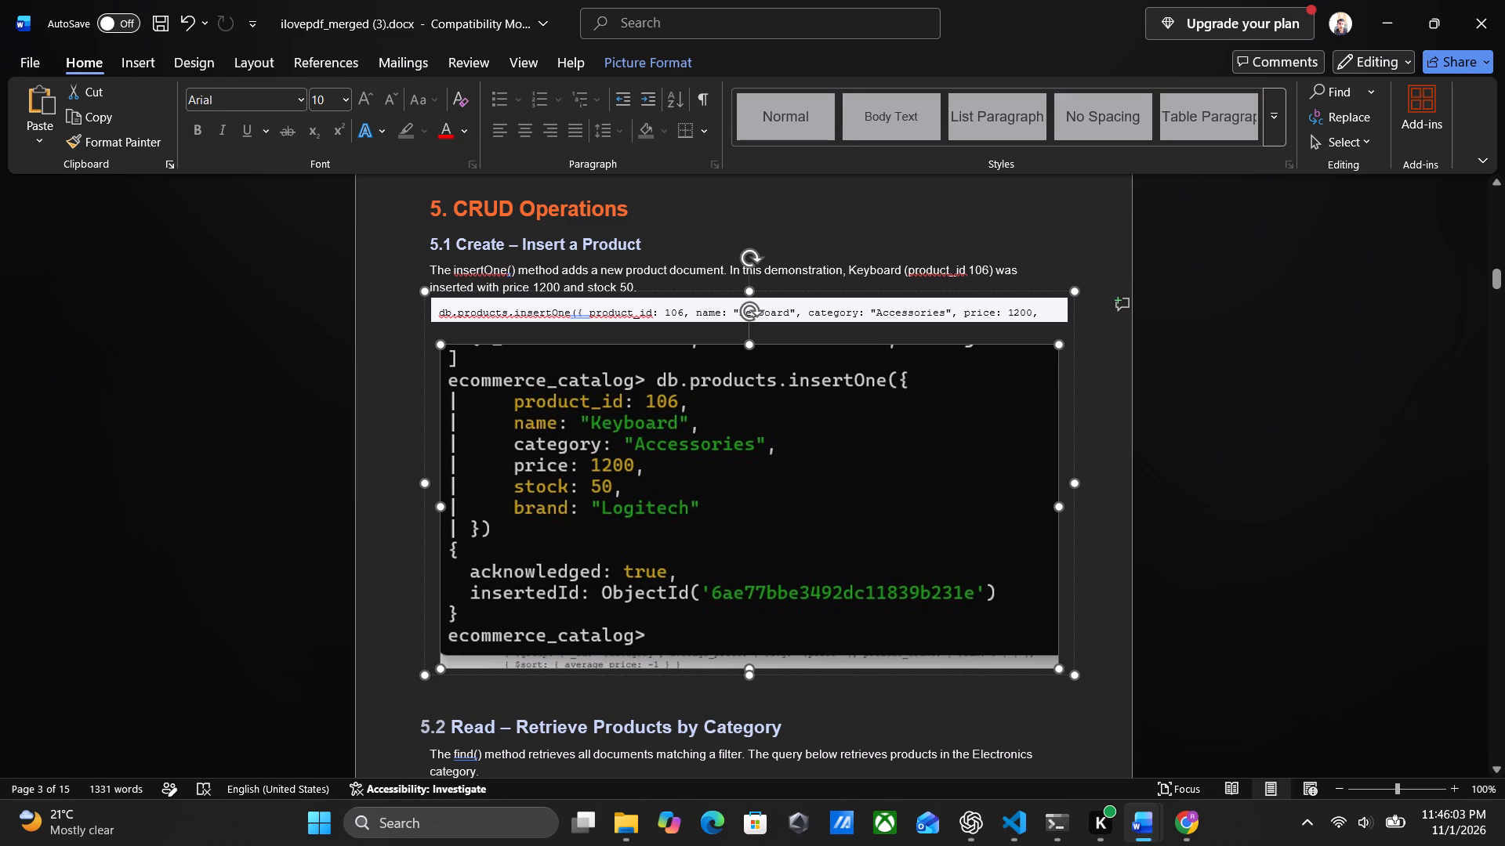
drag(441, 667, 461, 653)
click(423, 658)
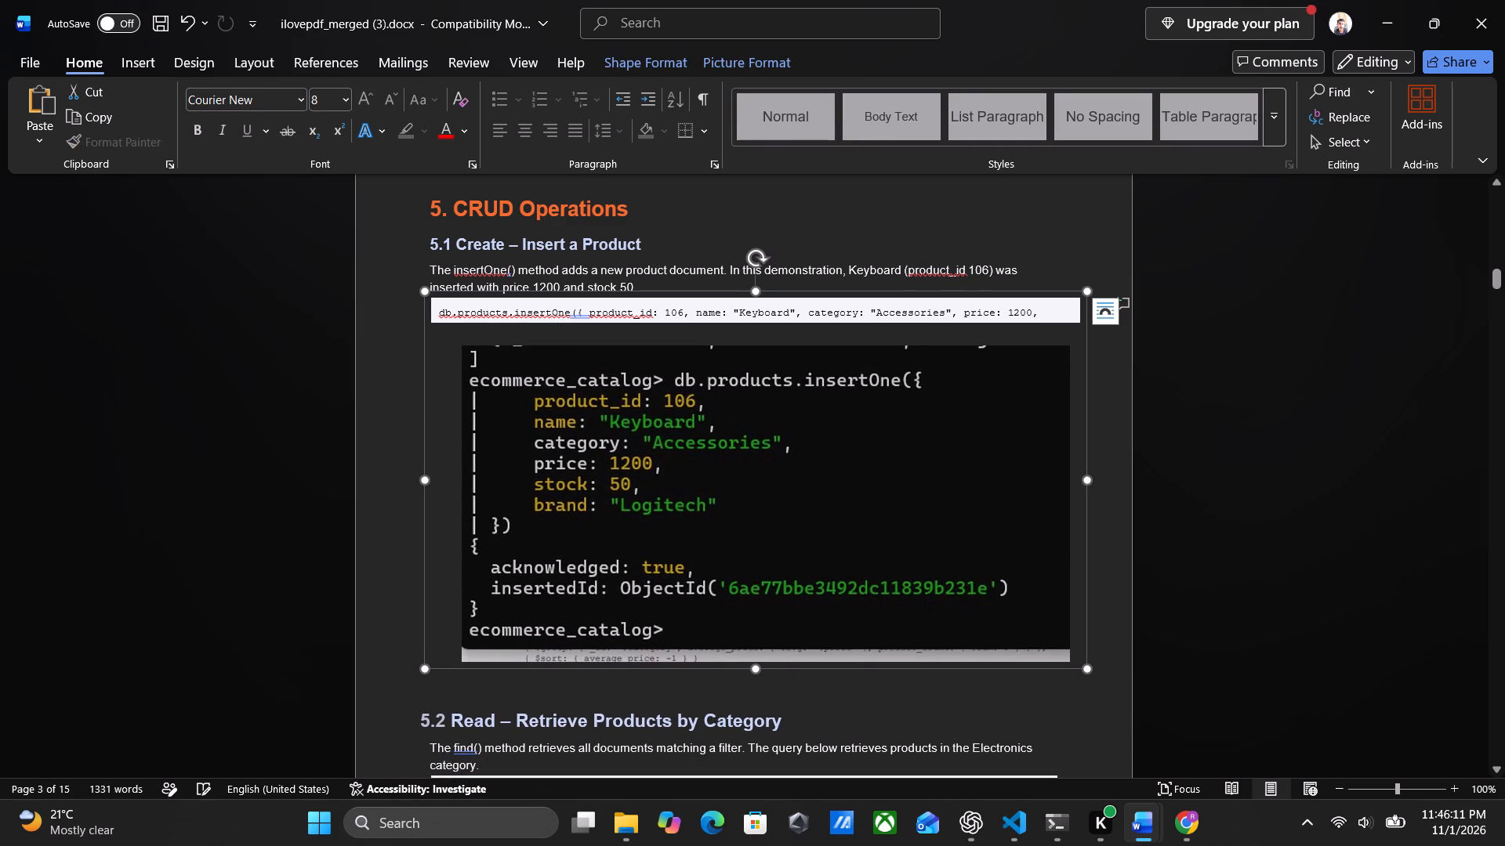
click(872, 450)
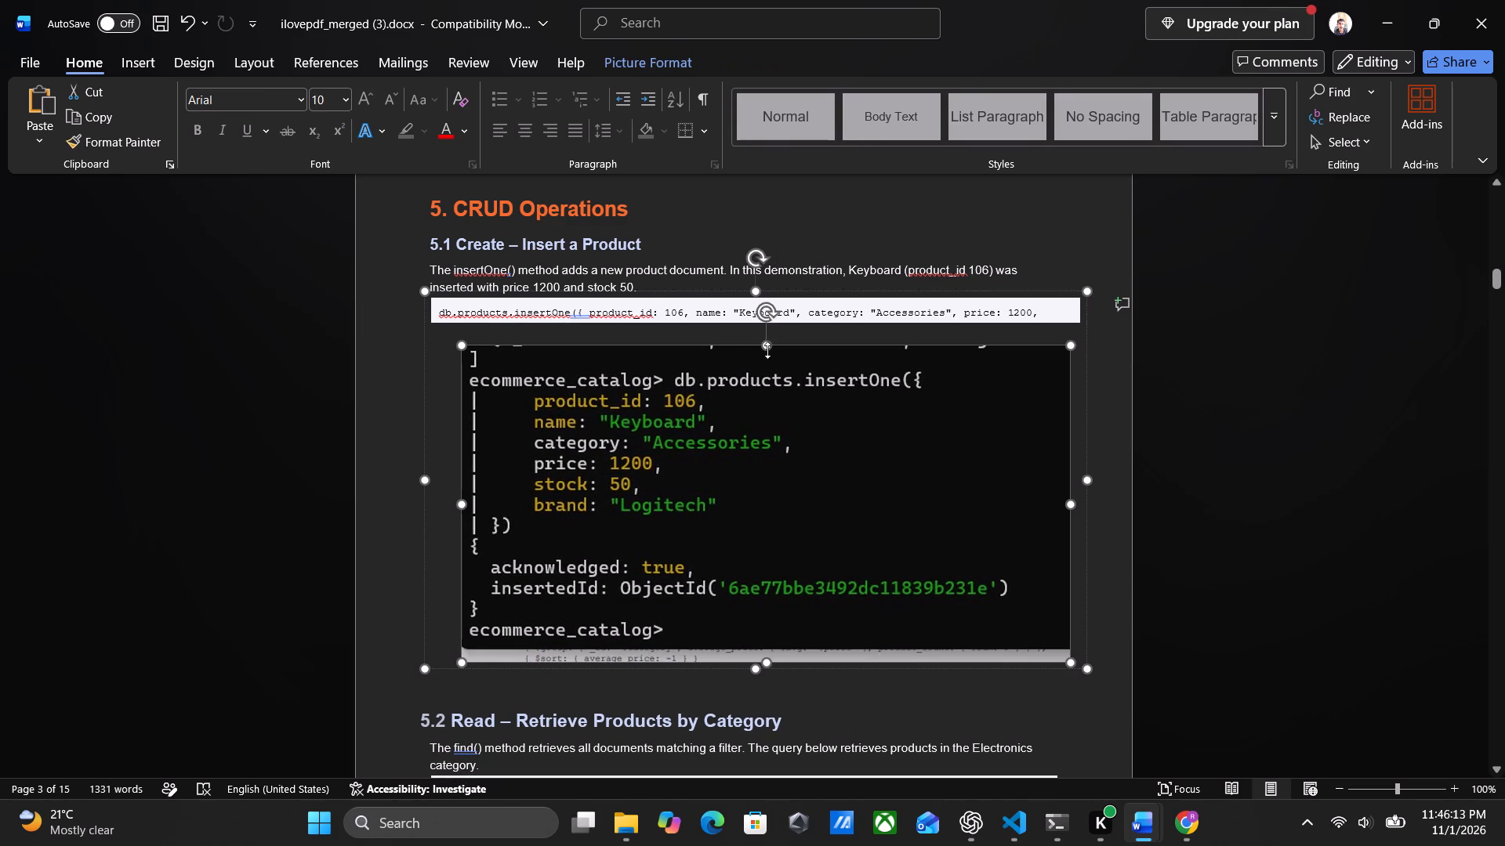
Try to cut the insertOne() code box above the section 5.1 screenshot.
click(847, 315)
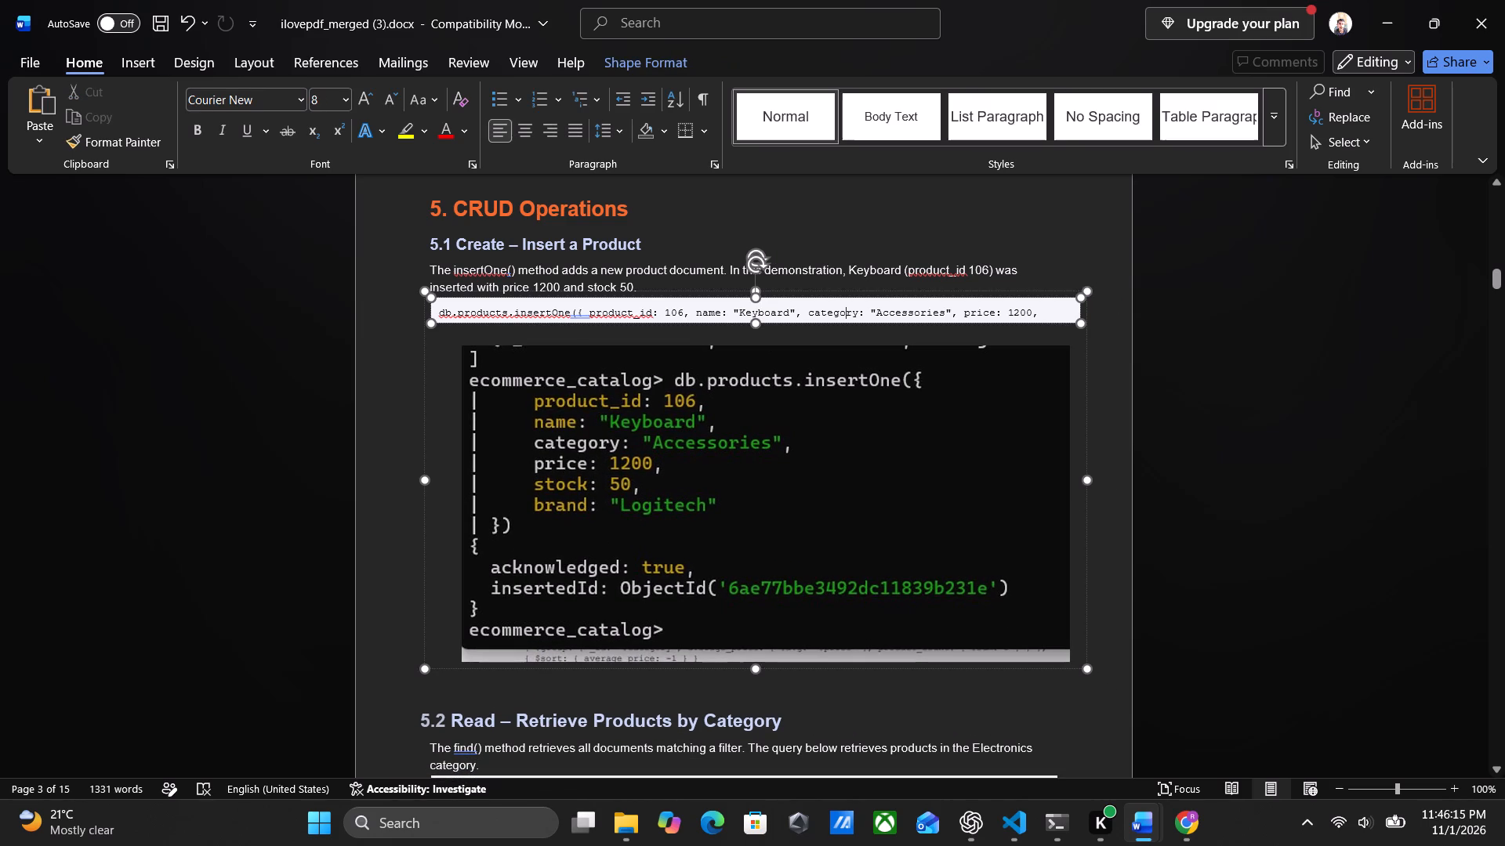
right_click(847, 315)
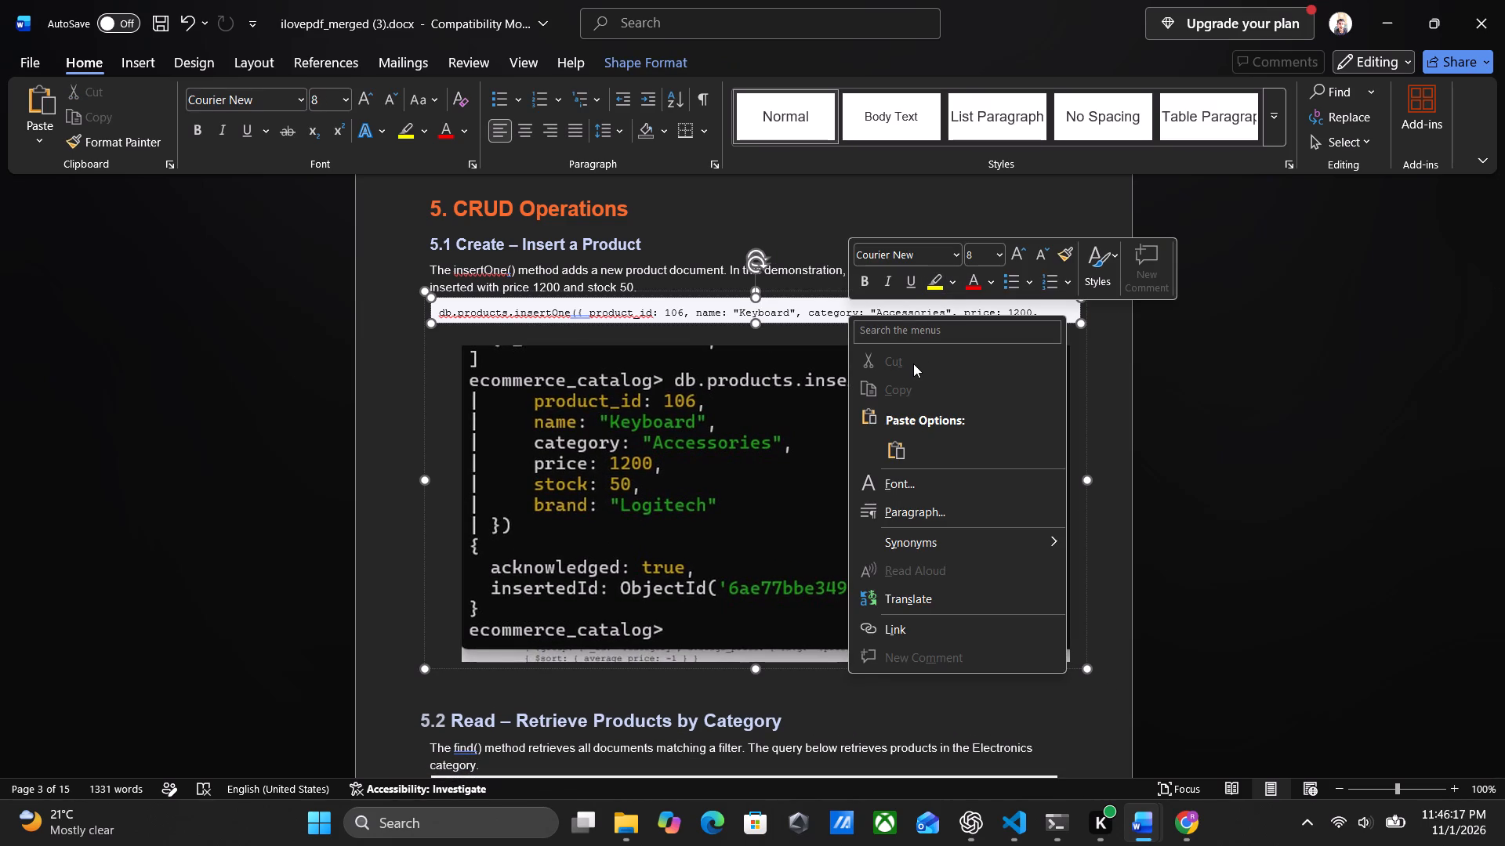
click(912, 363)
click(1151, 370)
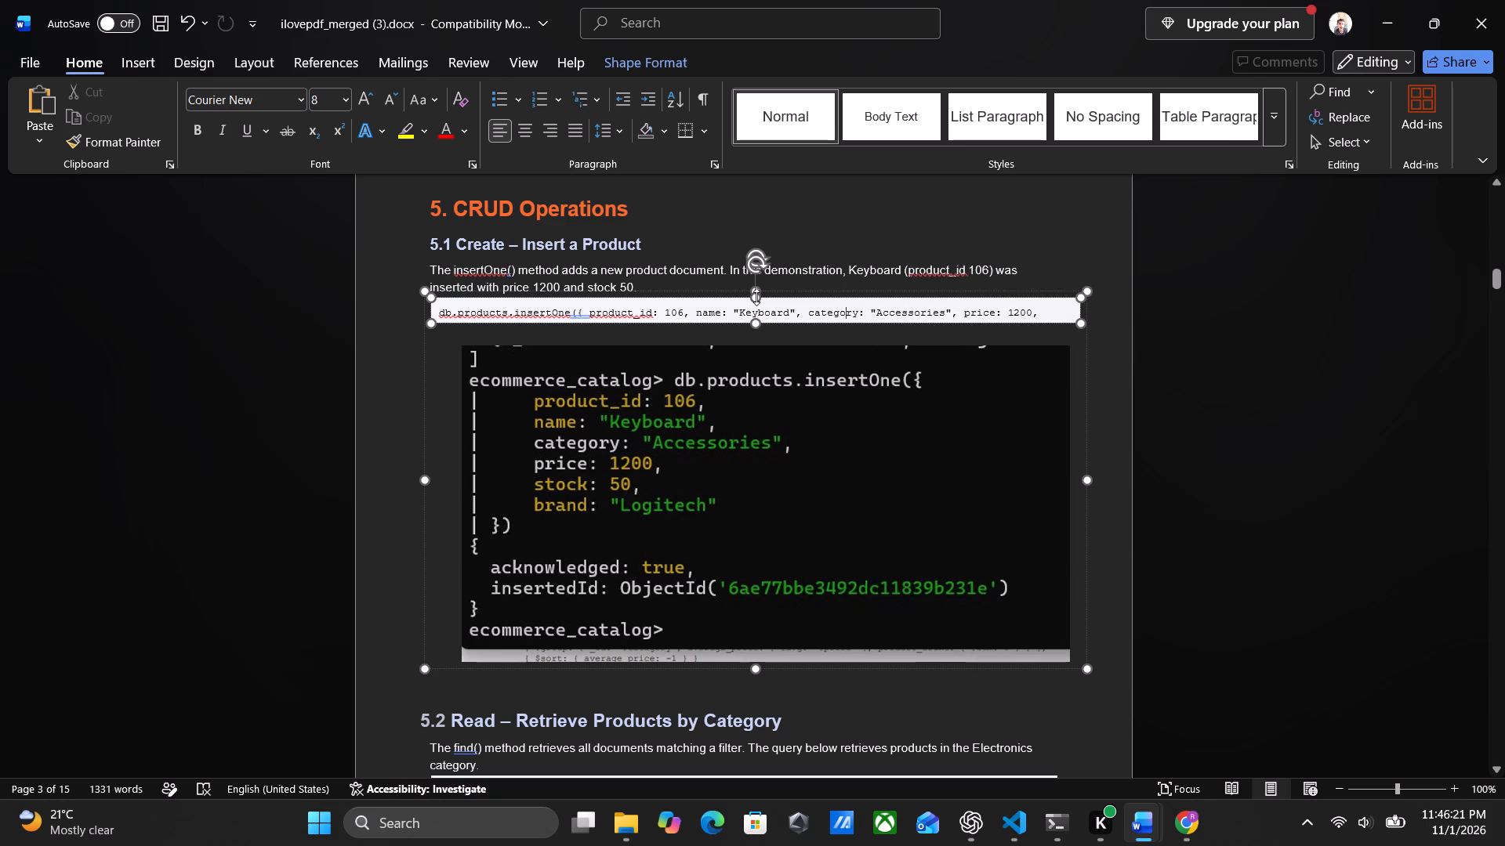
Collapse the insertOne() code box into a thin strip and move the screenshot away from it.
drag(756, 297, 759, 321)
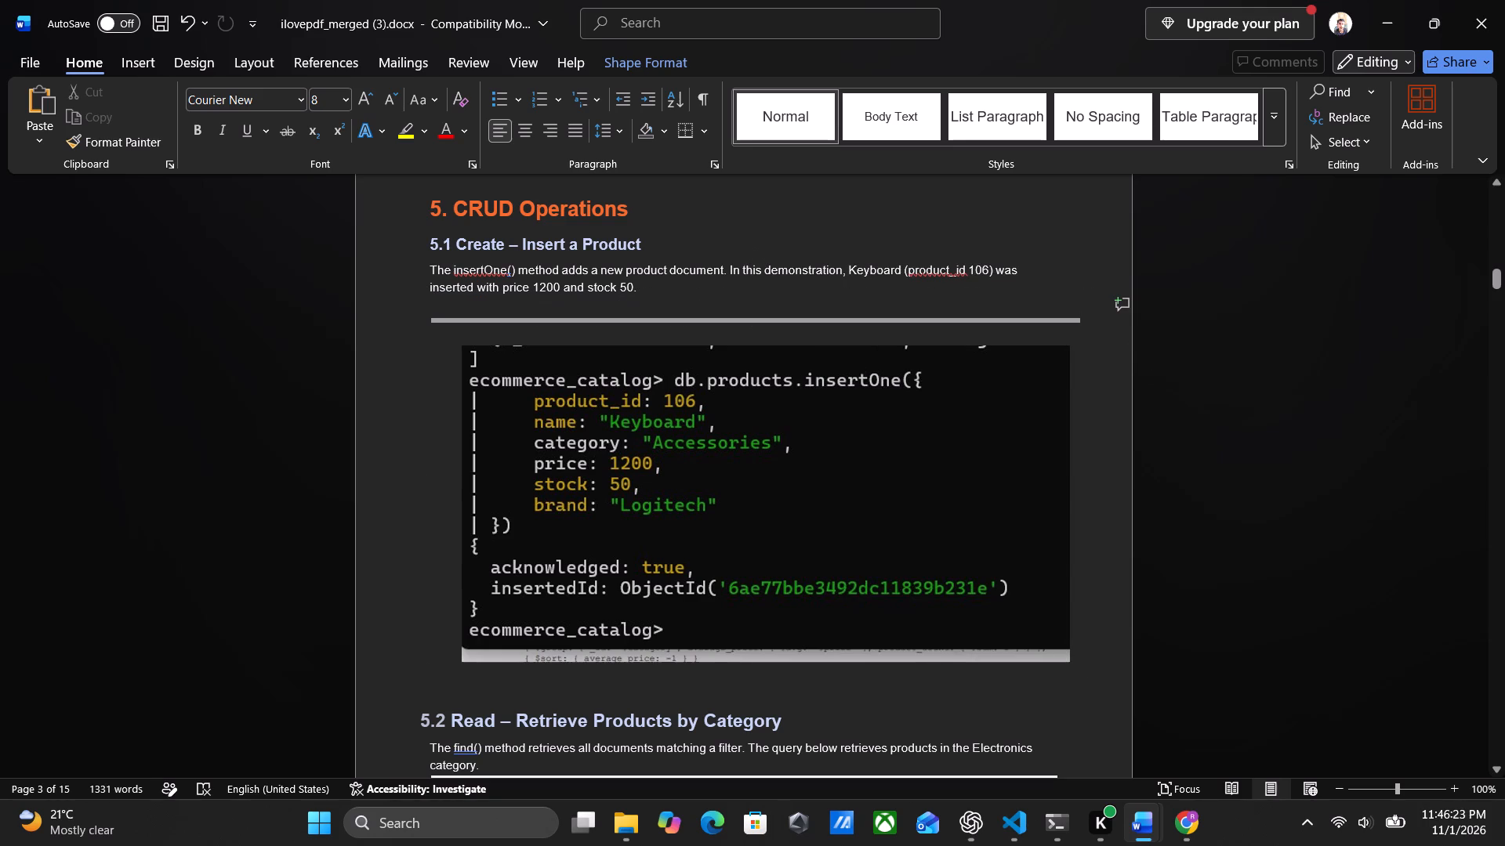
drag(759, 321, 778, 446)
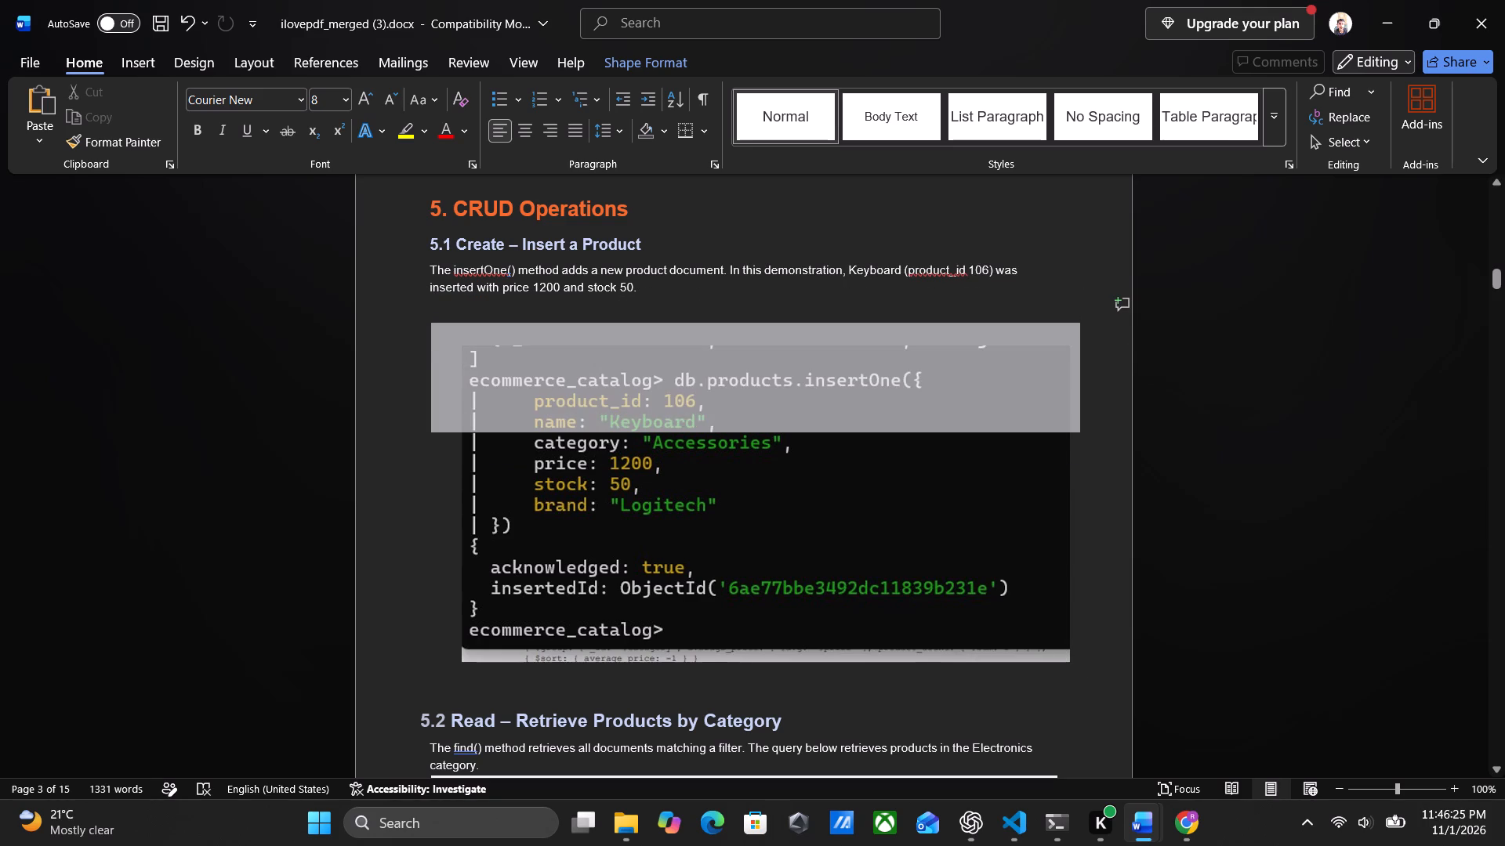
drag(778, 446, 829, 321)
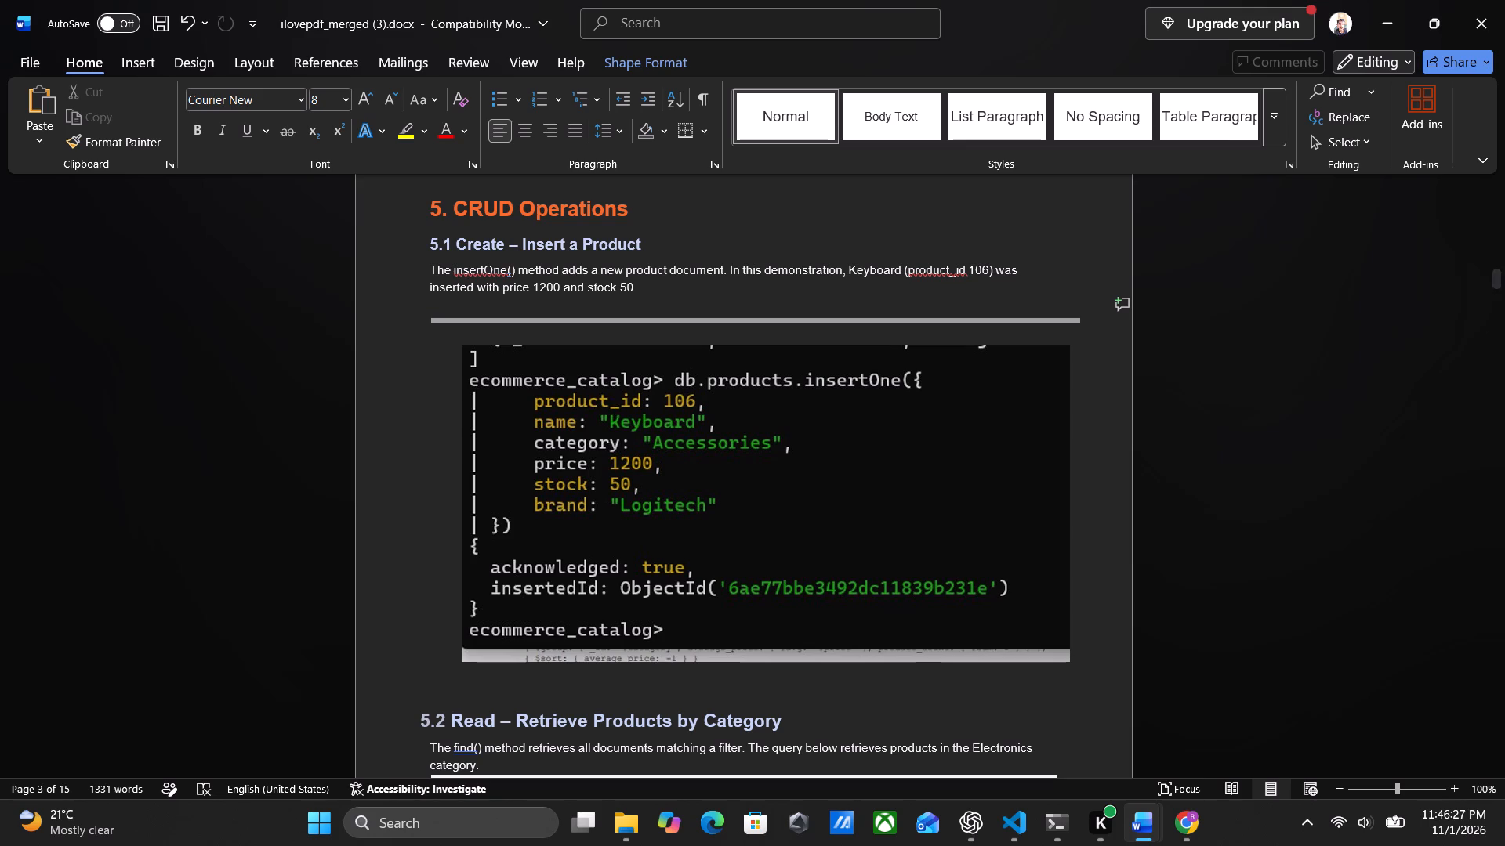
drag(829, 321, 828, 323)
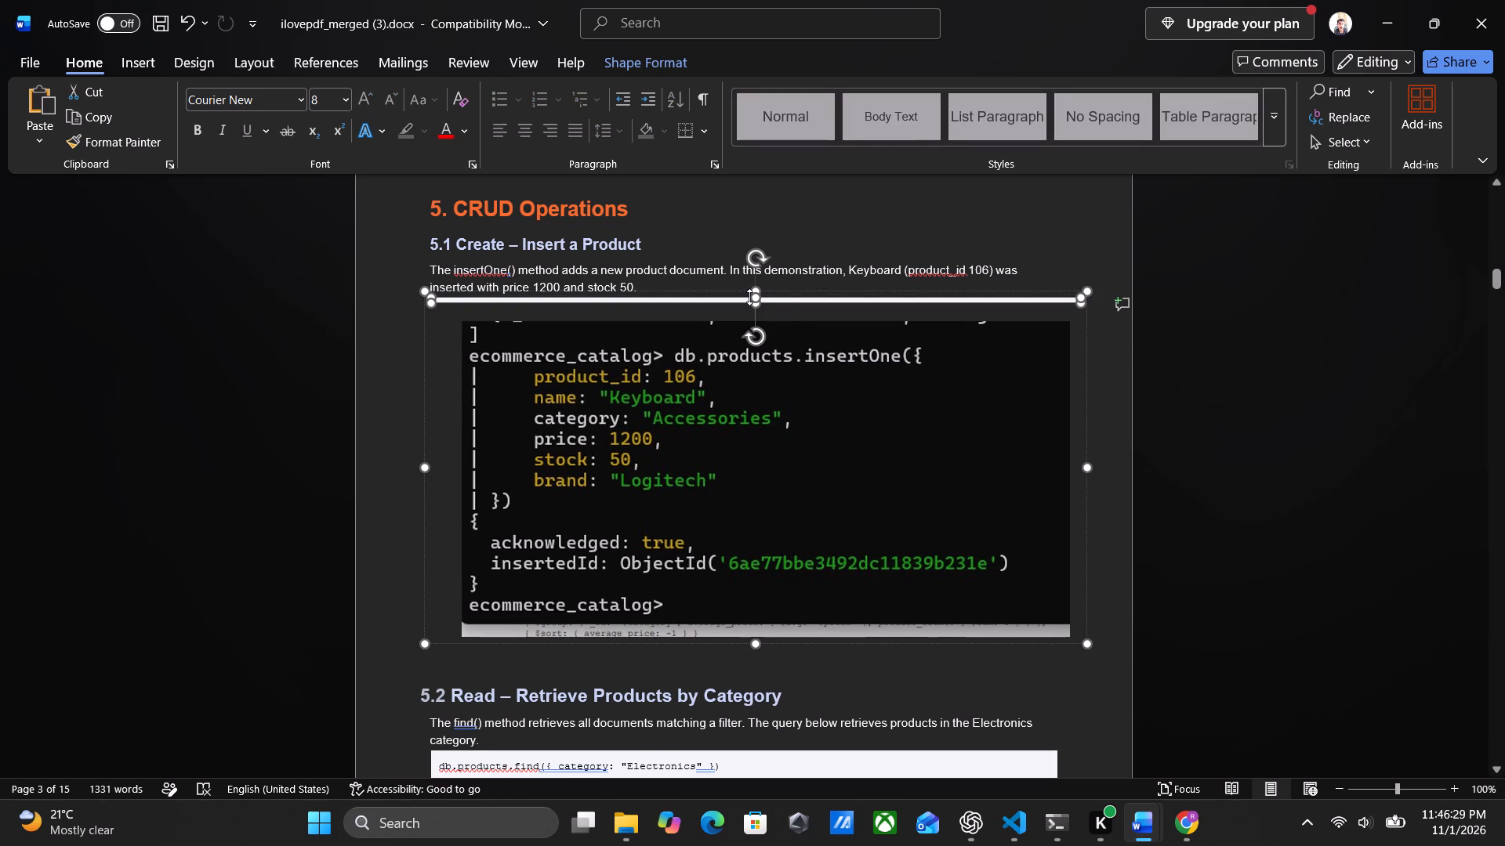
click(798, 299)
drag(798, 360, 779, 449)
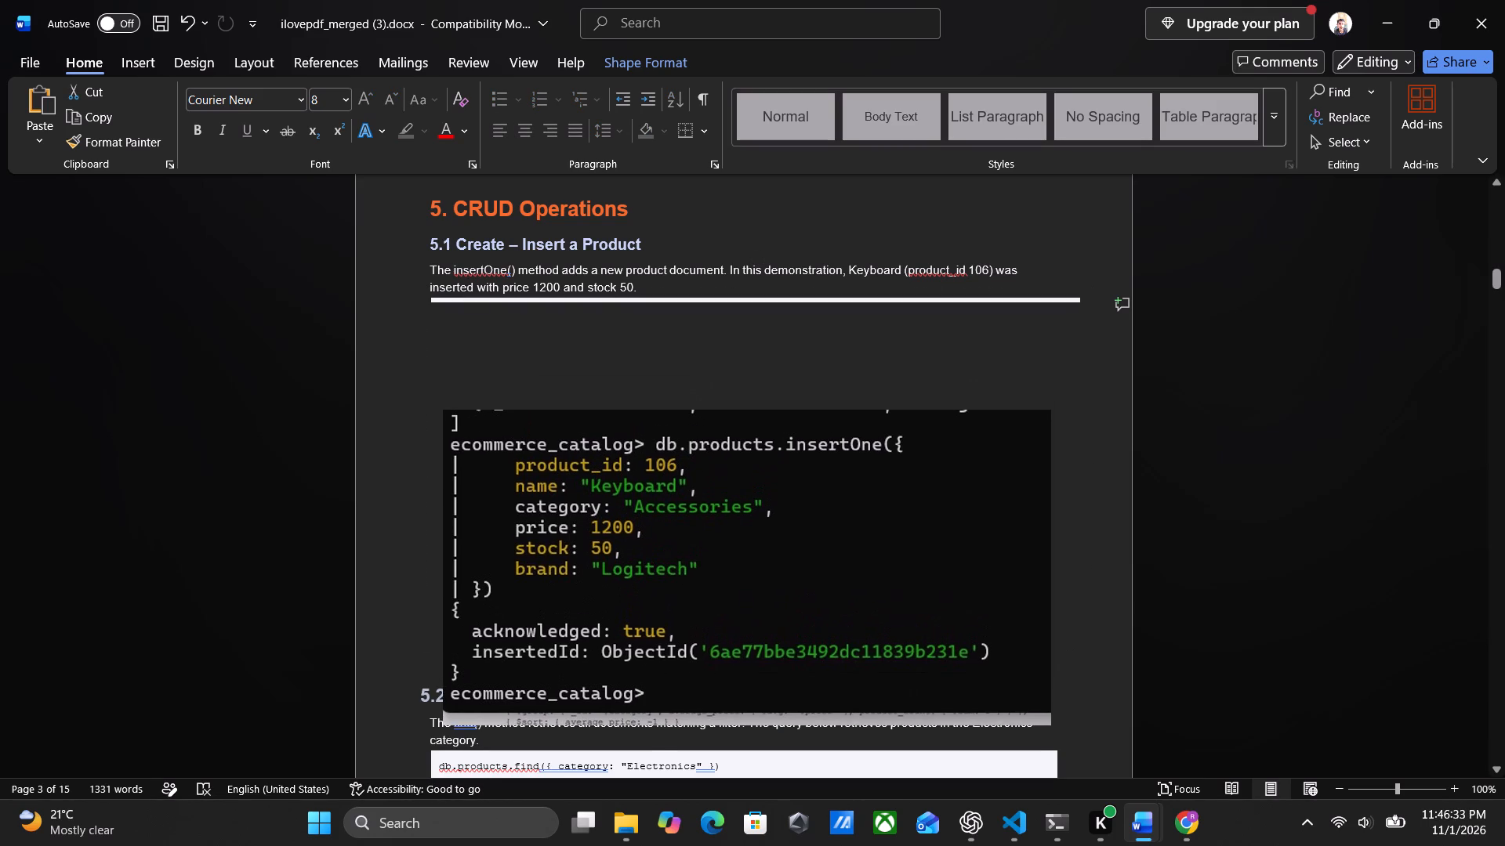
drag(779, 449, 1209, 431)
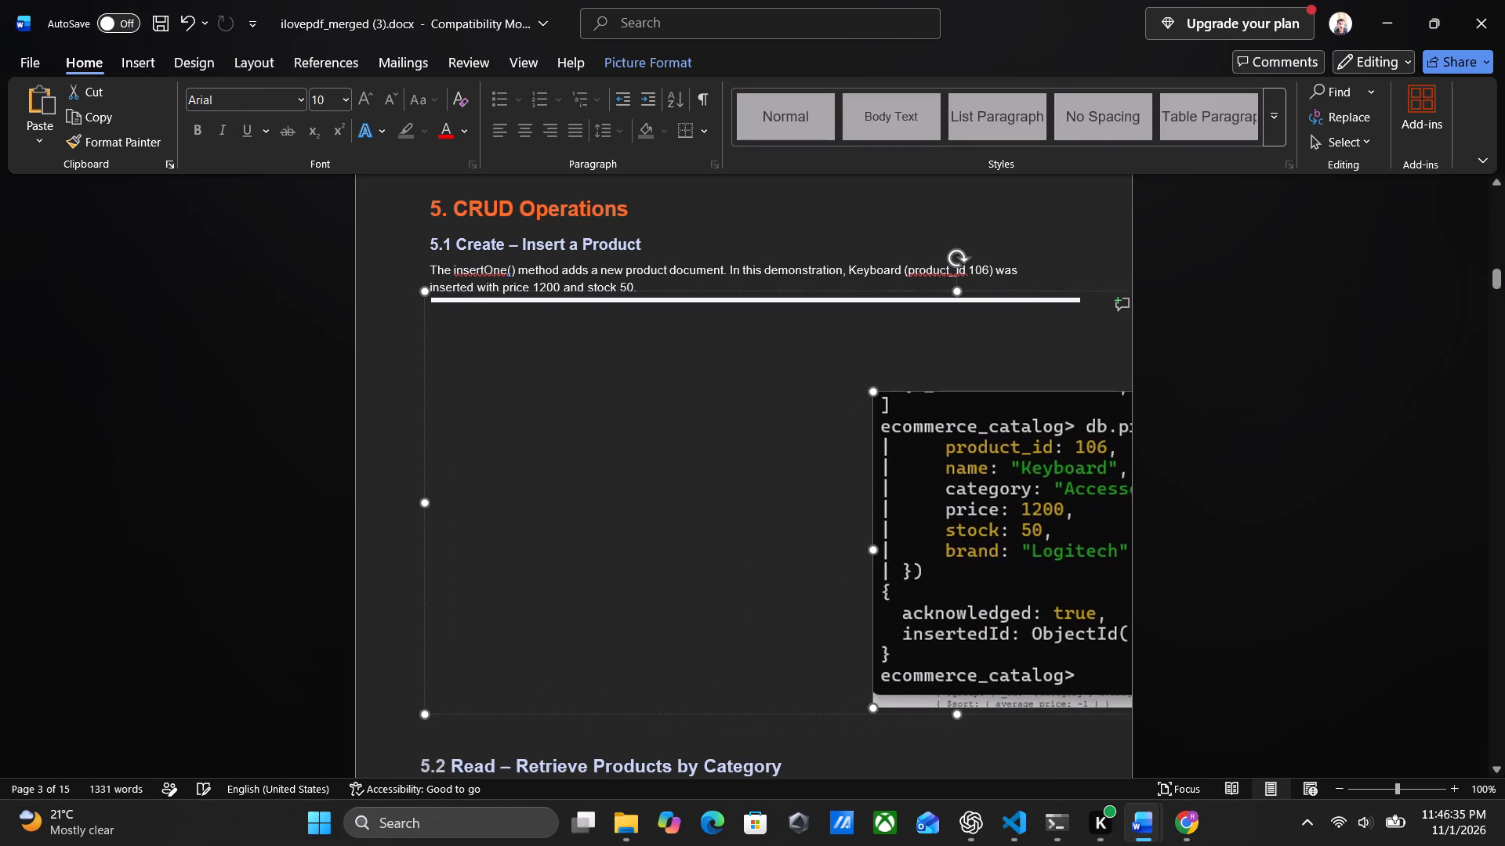
Cut the collapsed insertOne() code box out of section 5.1.
click(713, 300)
right_click(699, 300)
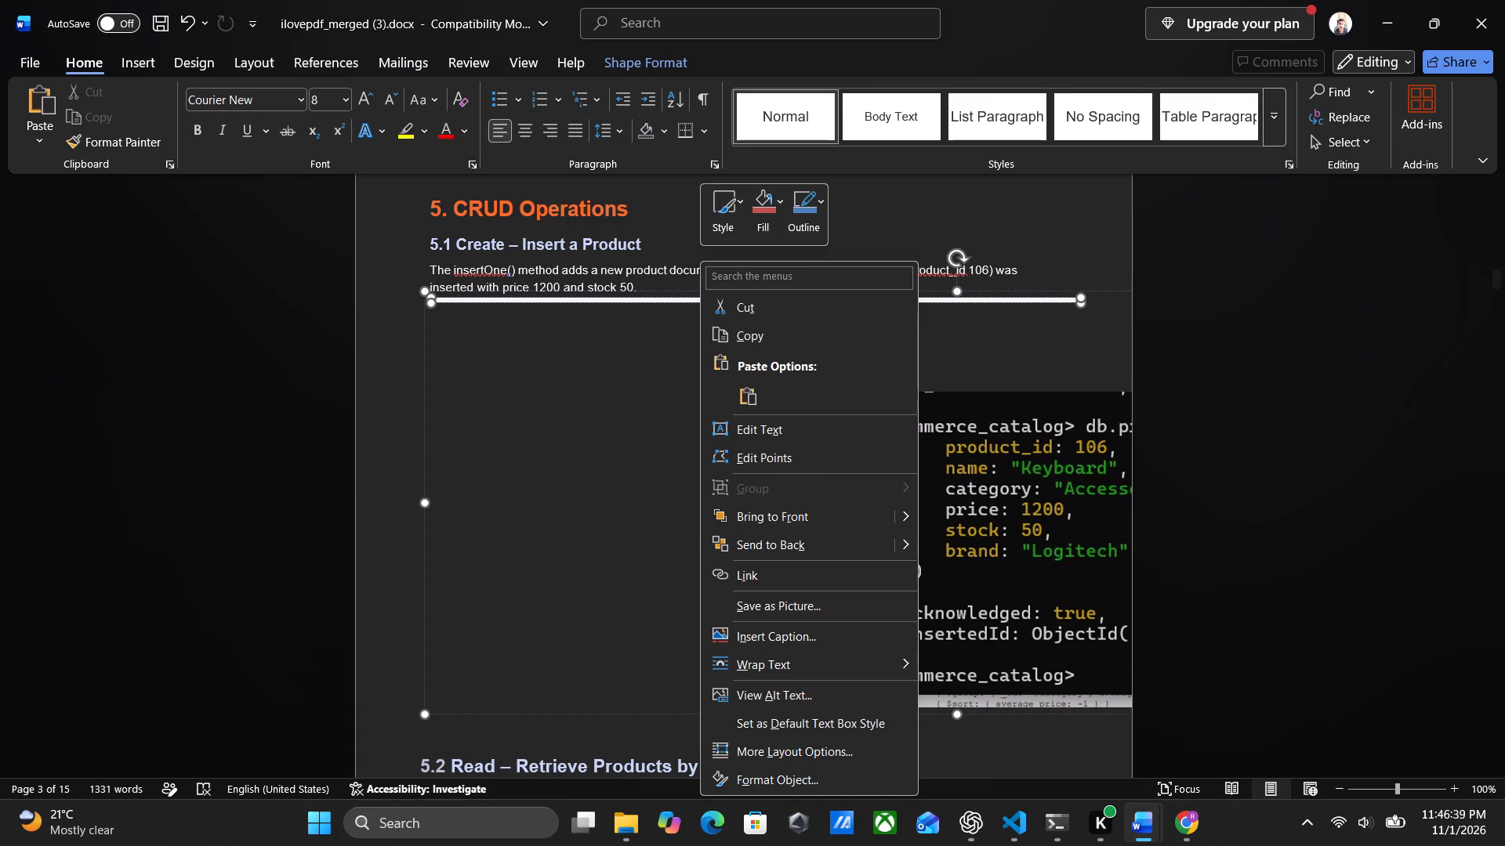
click(749, 309)
Resize the remaining section 5.1 screenshot to be slightly shorter and slightly wider, keeping it under the paragraph.
drag(799, 392, 850, 448)
click(813, 443)
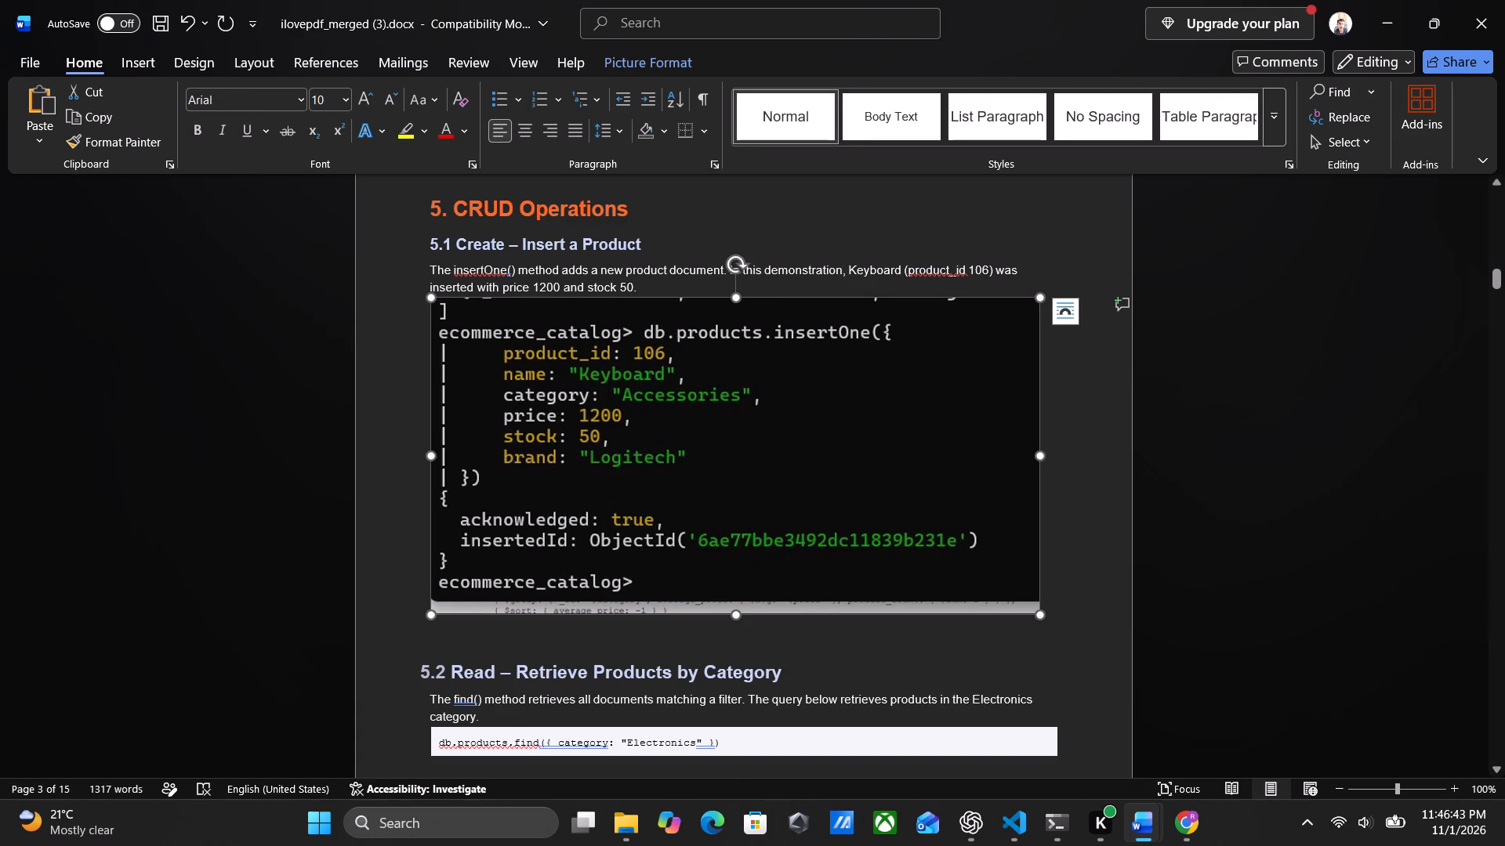
drag(813, 443, 883, 477)
drag(738, 302, 719, 307)
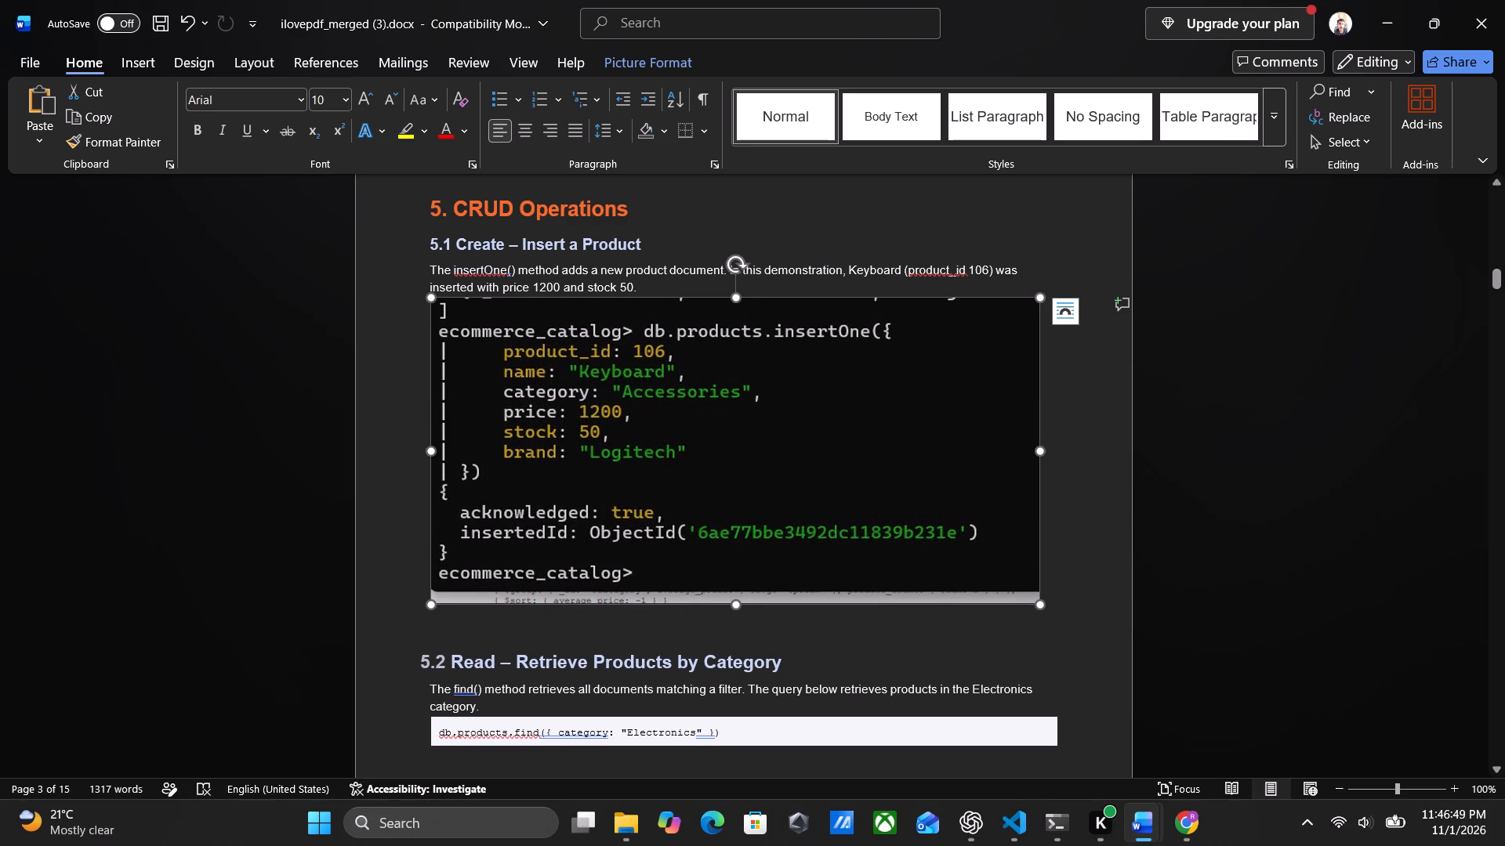
drag(430, 296, 422, 297)
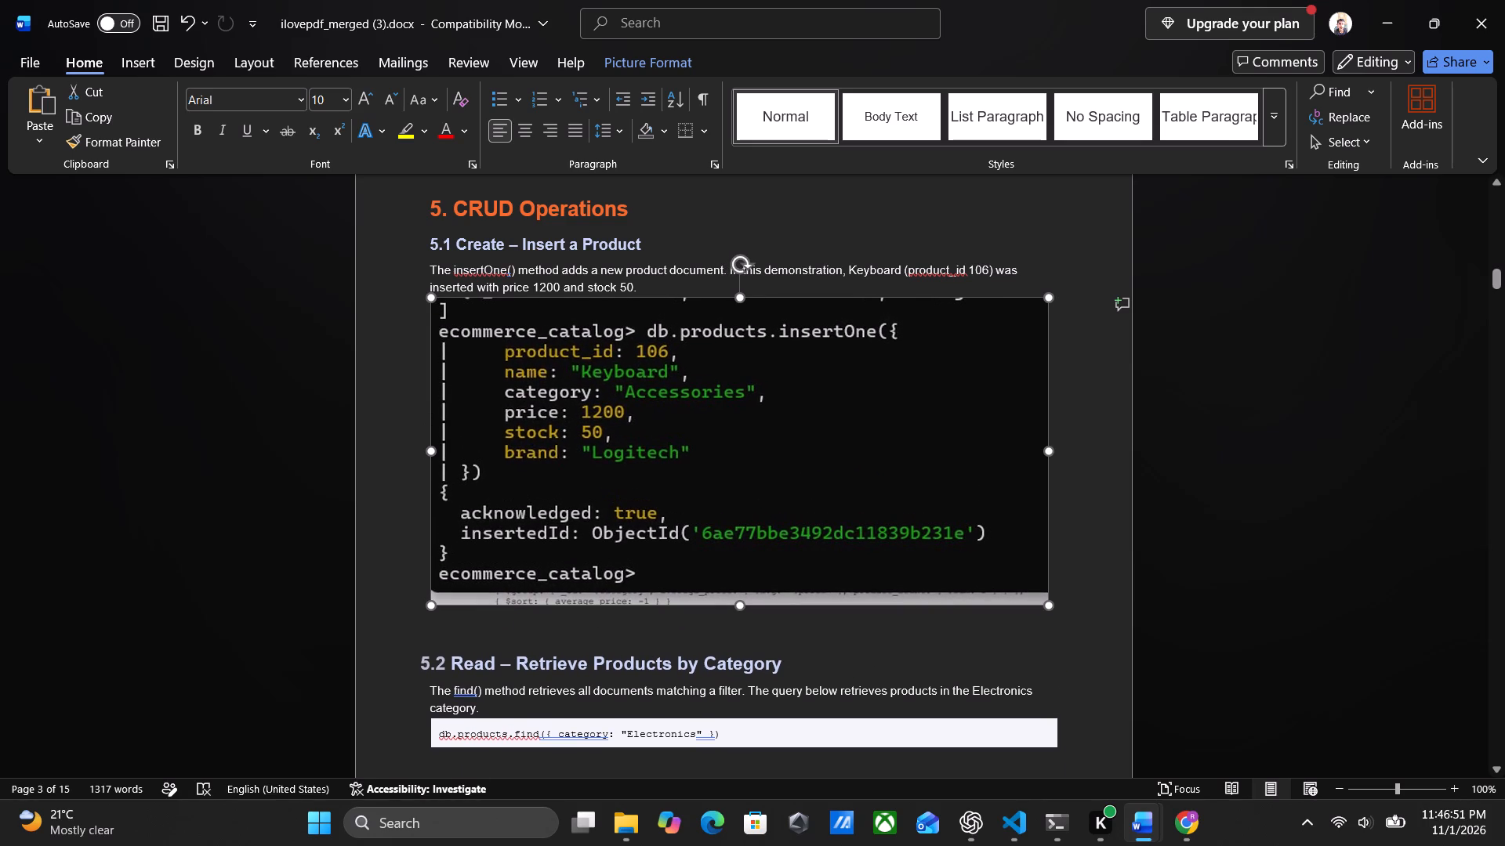
click(1185, 591)
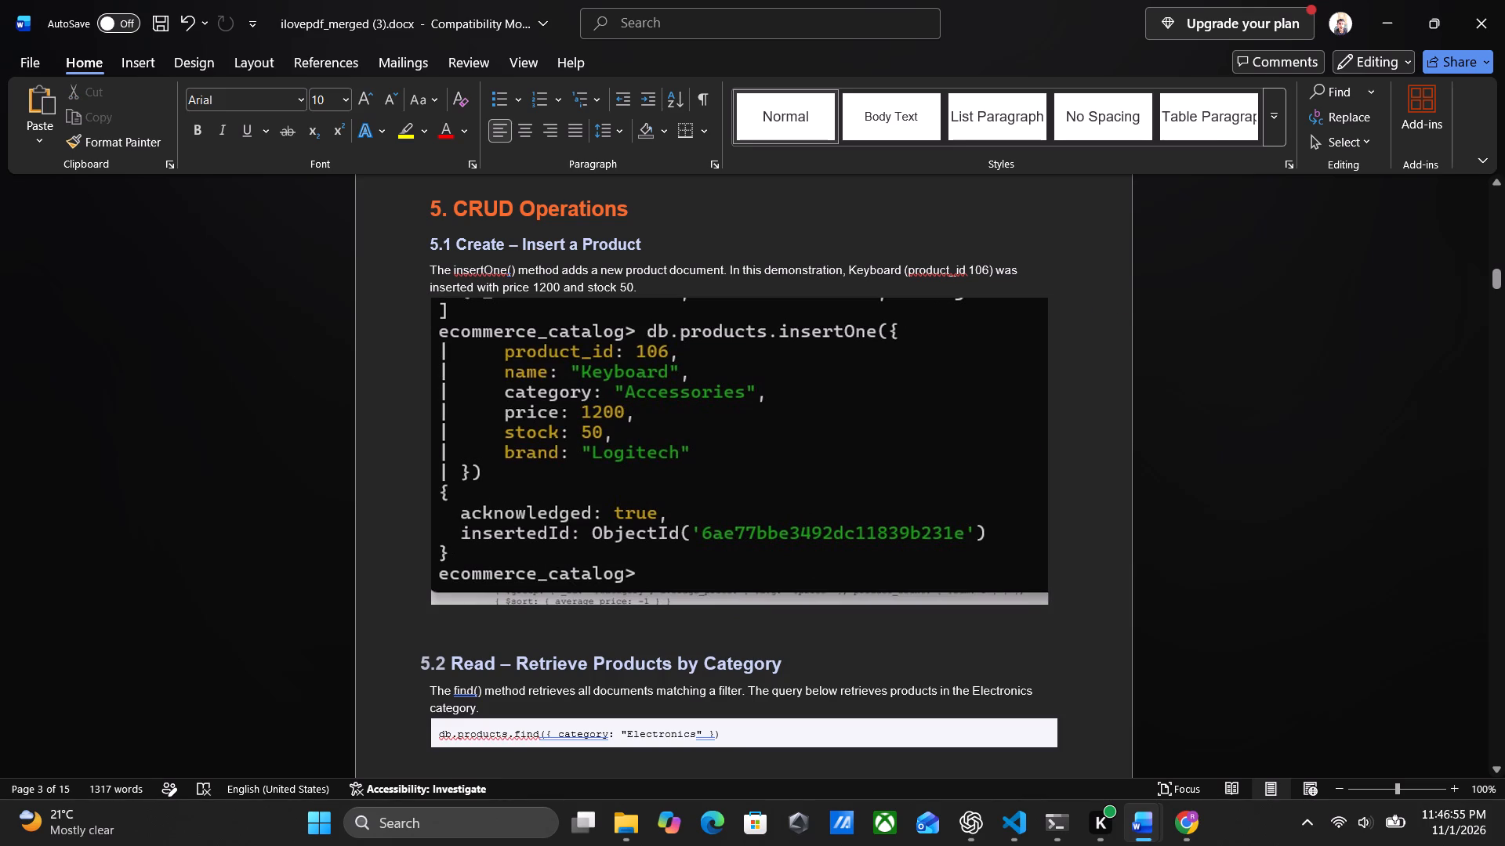
Insert a blank line between the insertOne() paragraph and its screenshot.
click(675, 286)
key(Return)
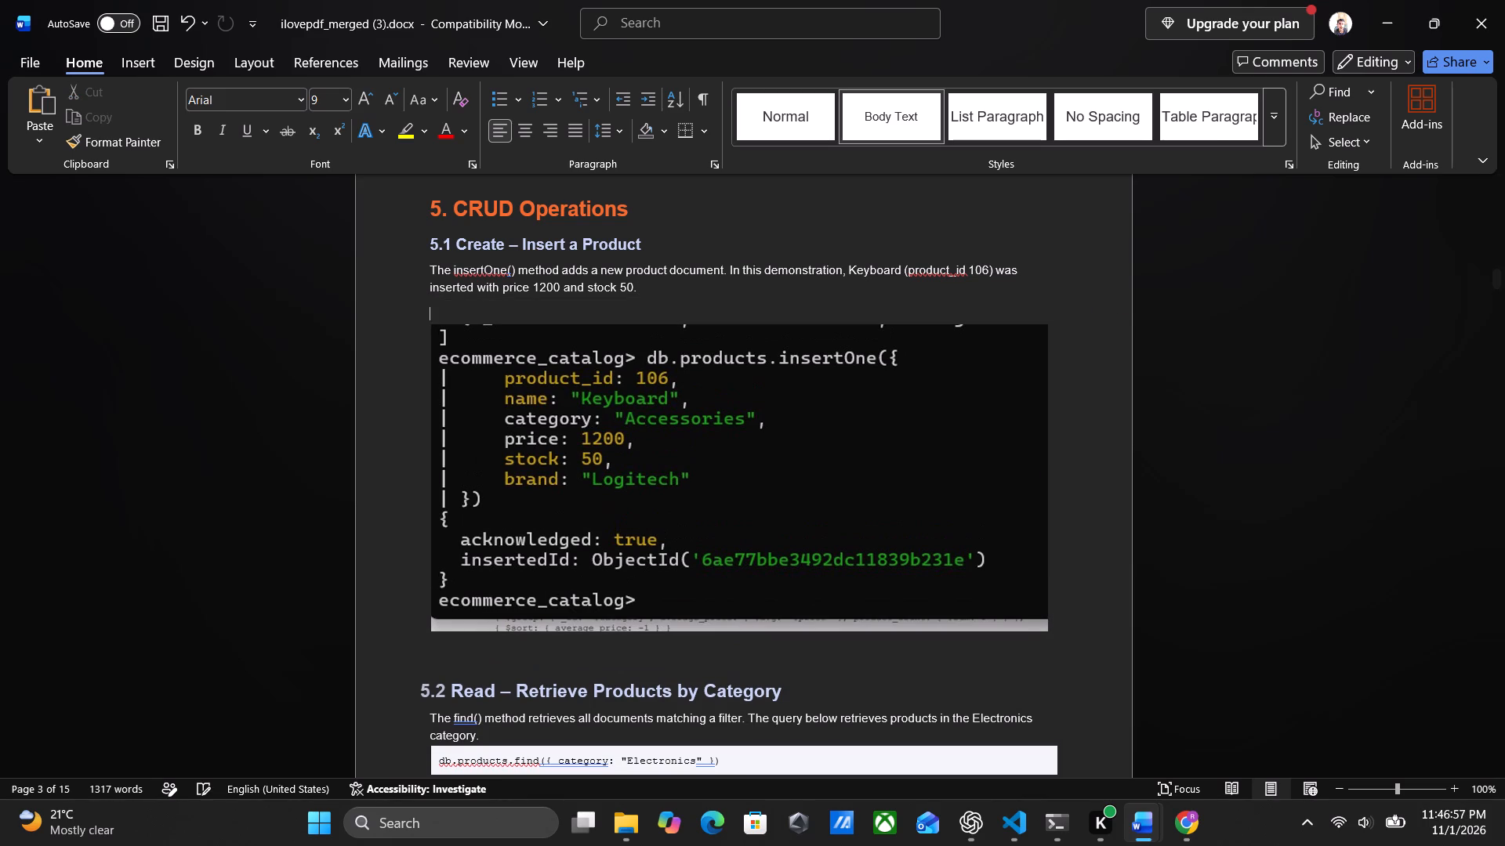
Insert four line breaks before the "5.2 Read – Retrieve Products by Category" heading.
scroll(795, 376, down, 2)
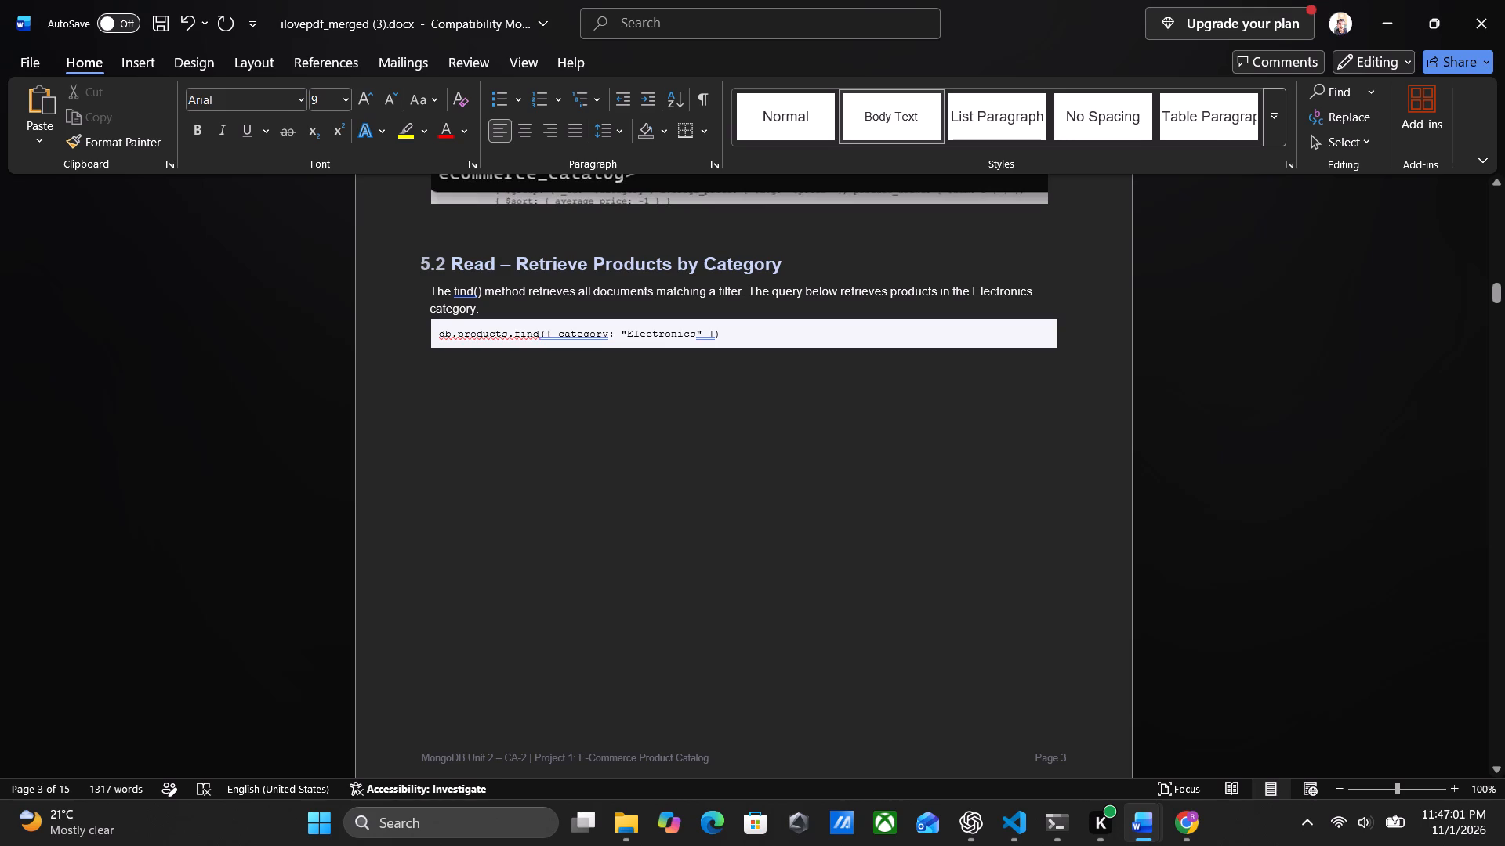
scroll(739, 342, down, 2)
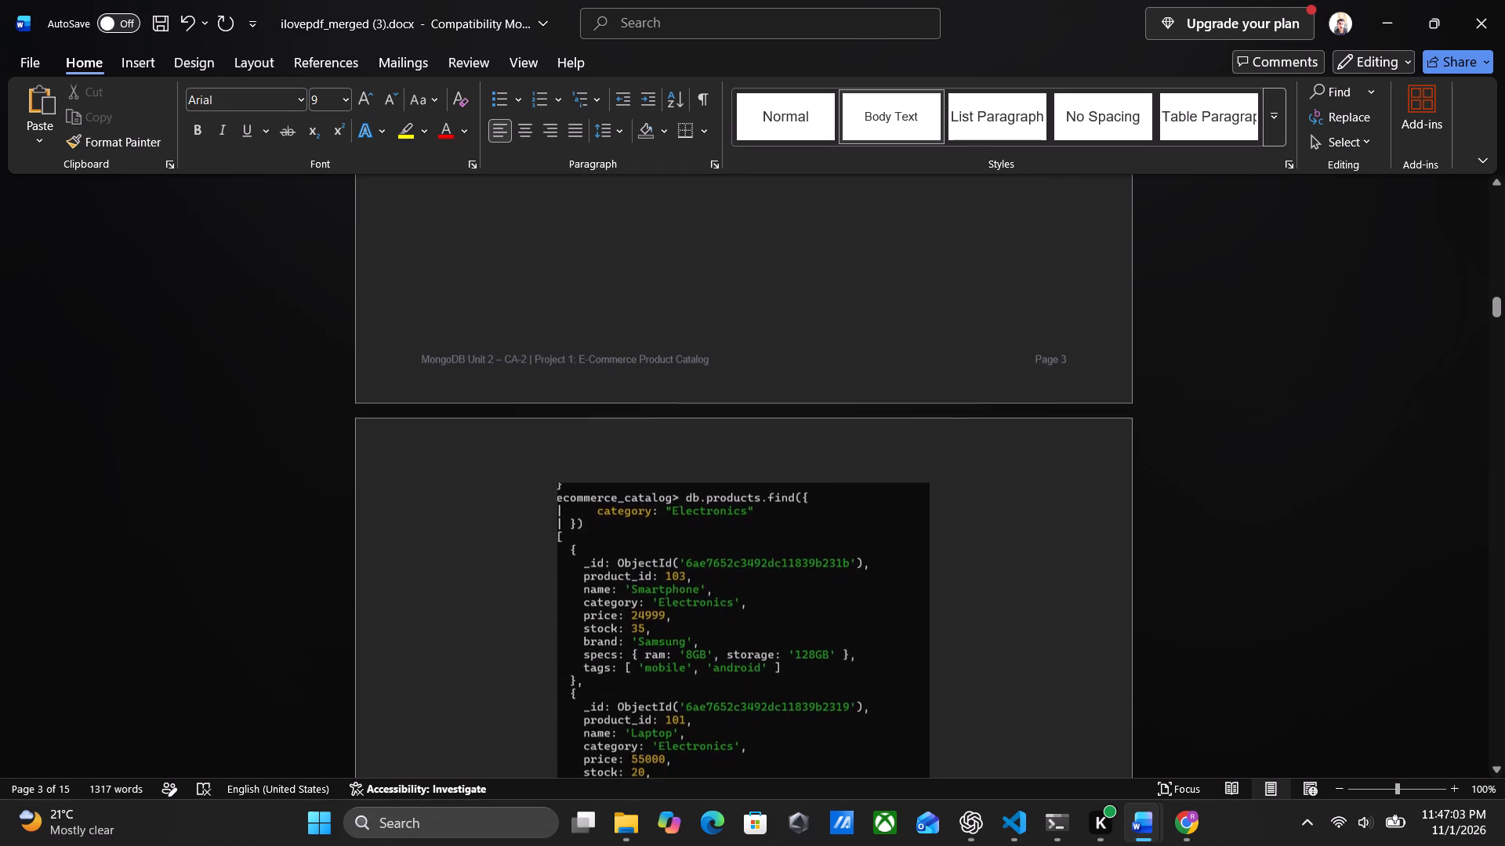
scroll(564, 465, up, 1)
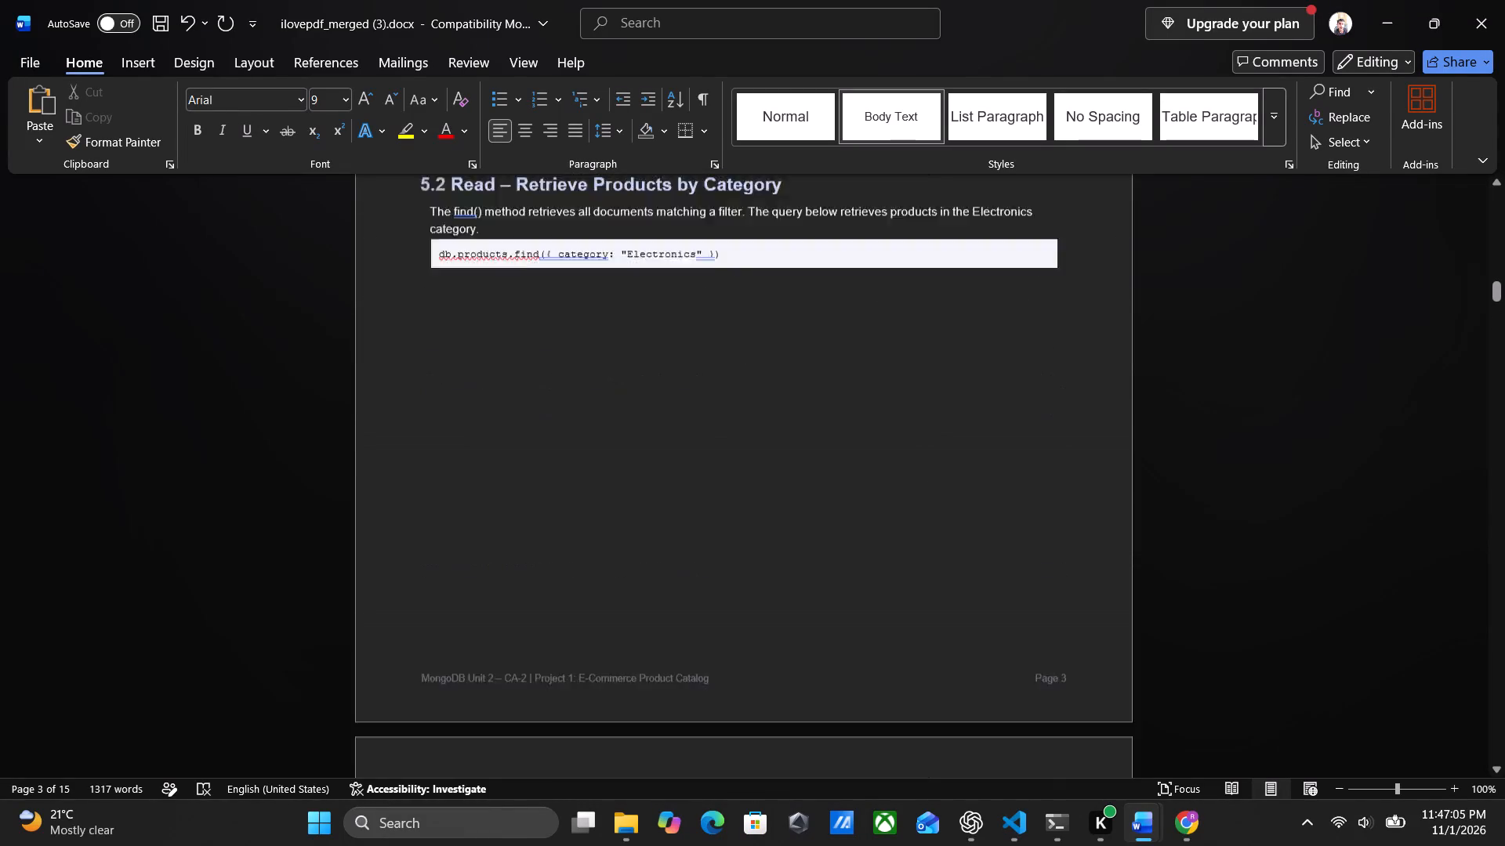
scroll(564, 465, up, 1)
click(415, 461)
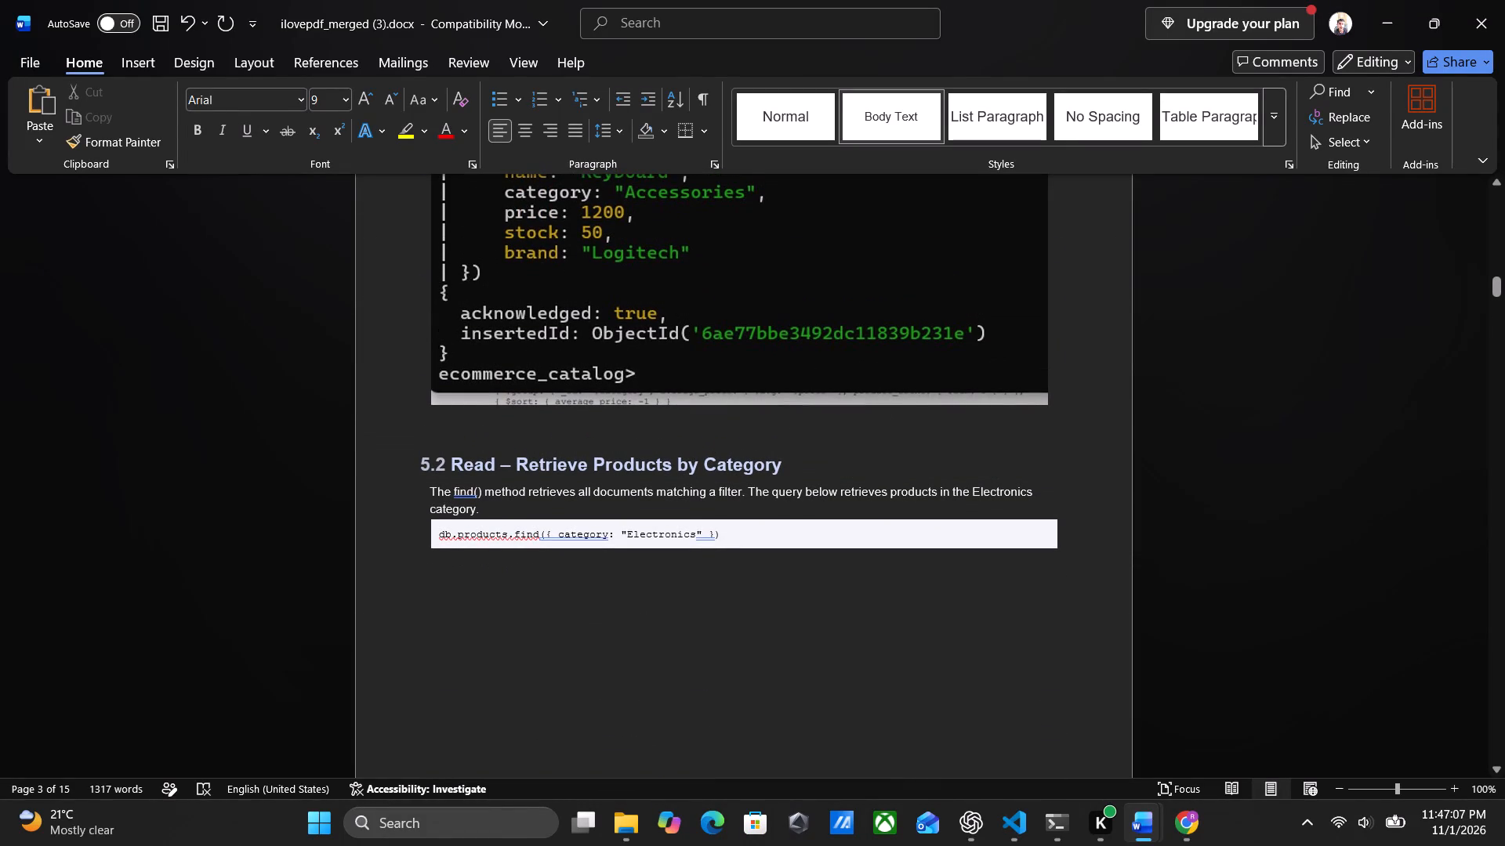
key(Return)
key(Return)
key(Return)
key(Return)
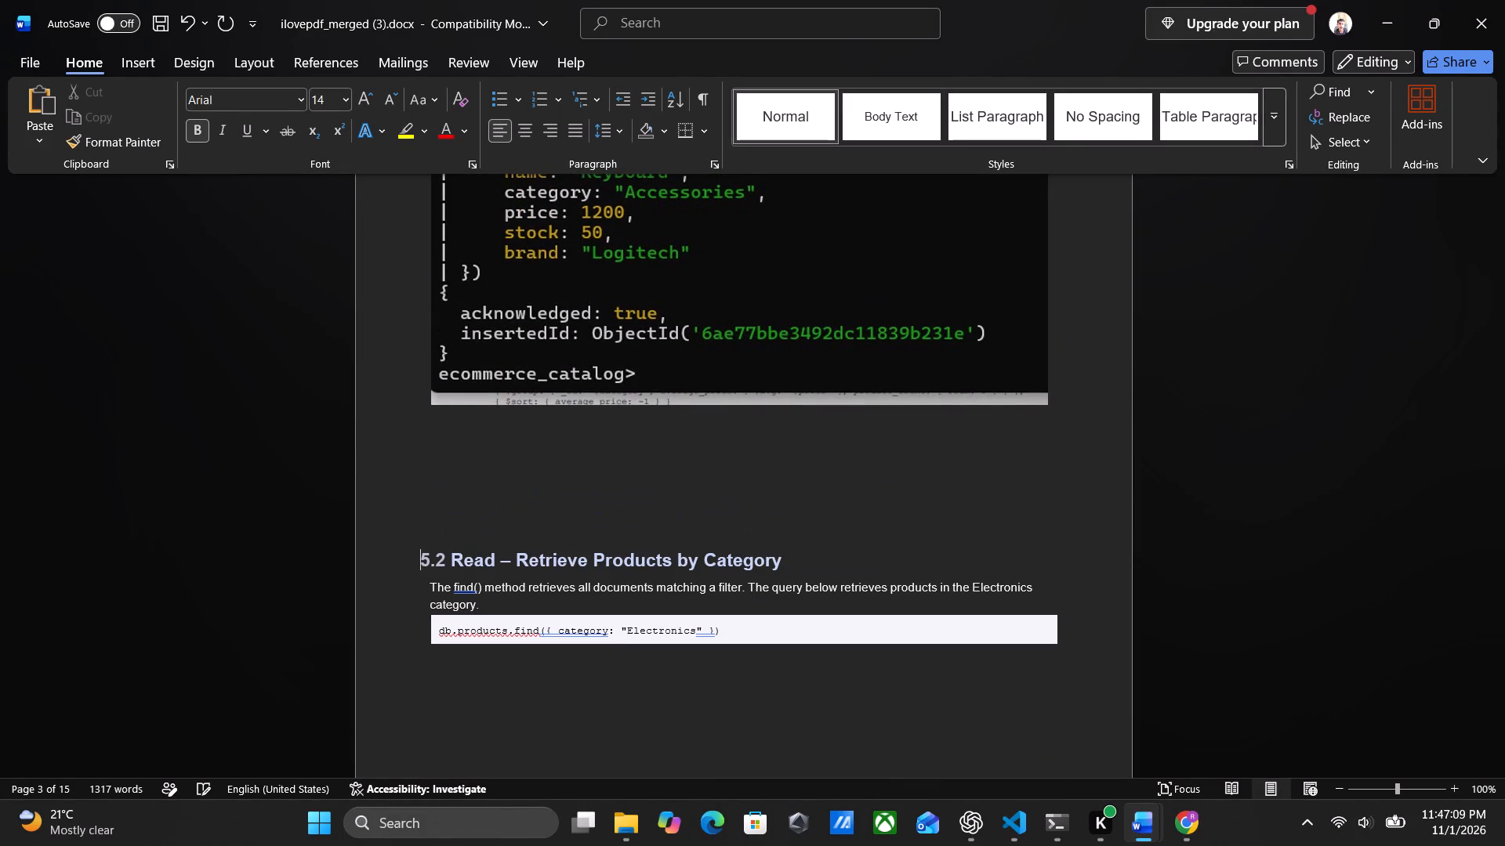
Push the "5.2 Read – Retrieve Products by Category" heading onto the following page by inserting 17 more line breaks before it.
scroll(415, 461, up, 1)
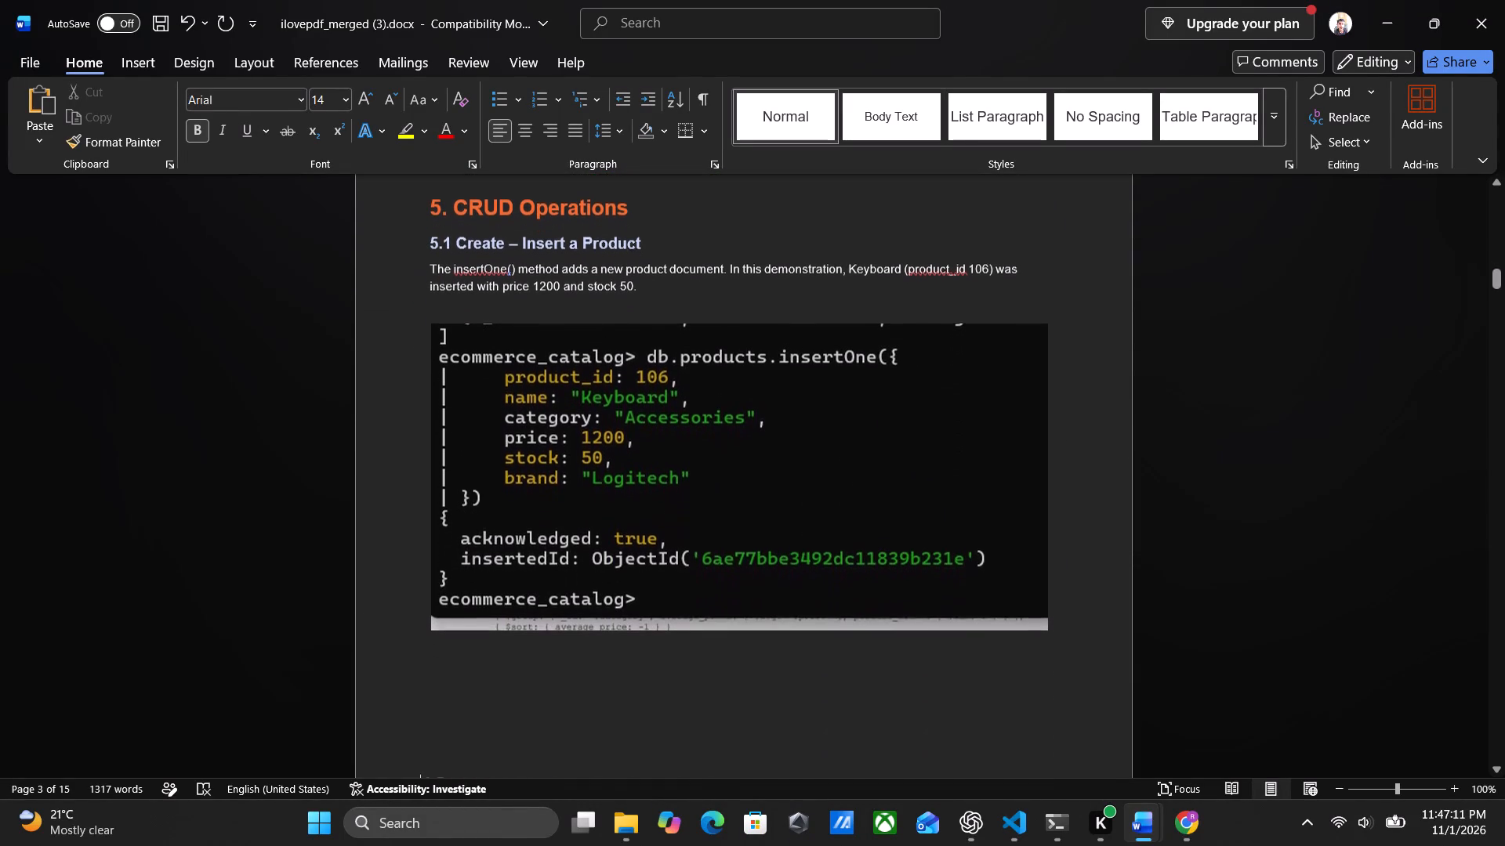
scroll(415, 461, up, 1)
key(Return)
key(Return)
key(Return)
key(Return)
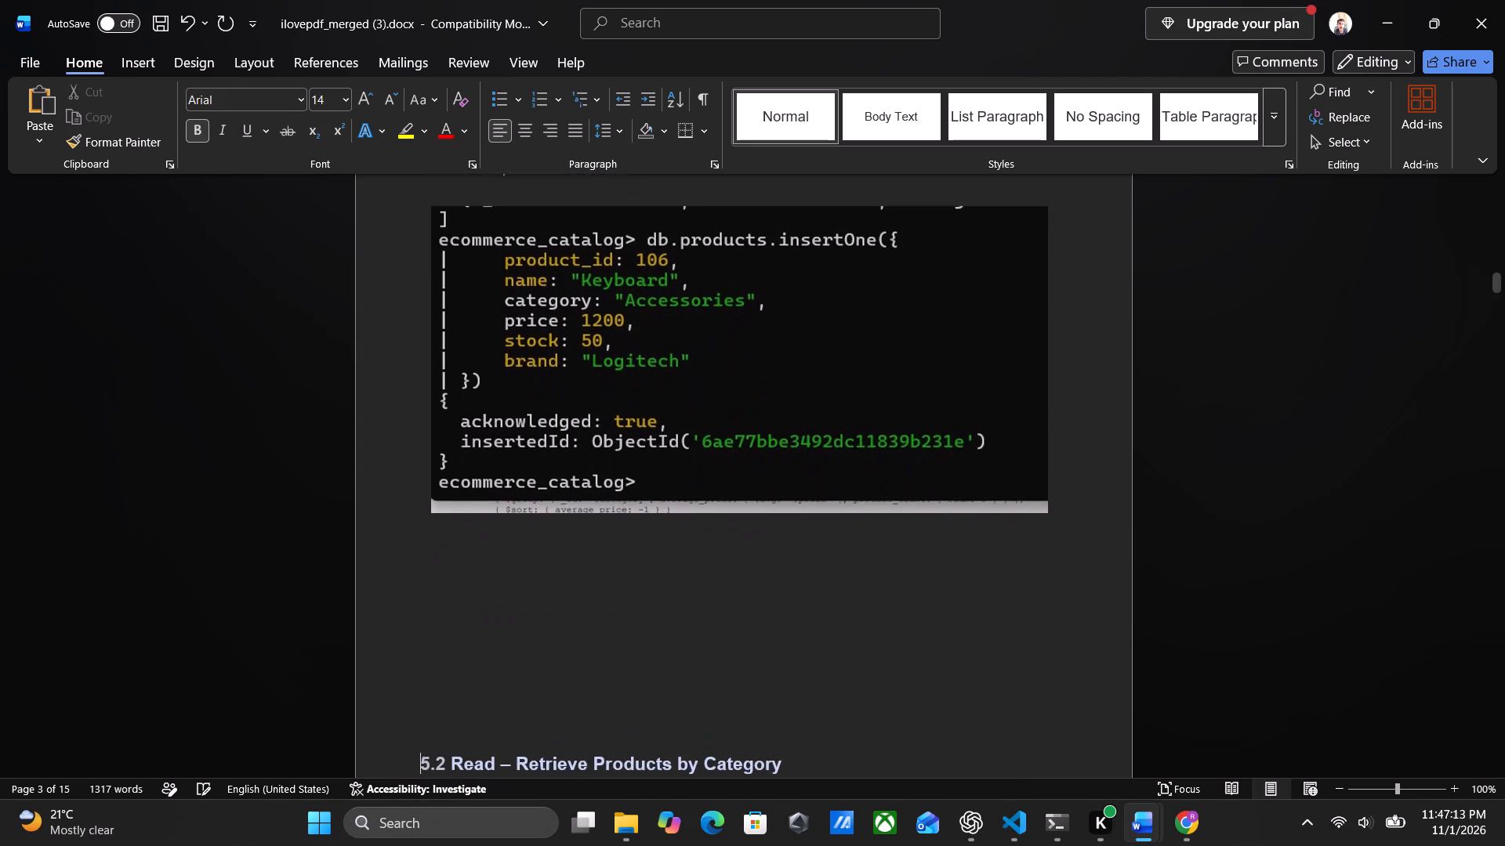
key(Return)
key(Return)
key(Return)
key(Return)
key(Return)
key(Return)
key(Return)
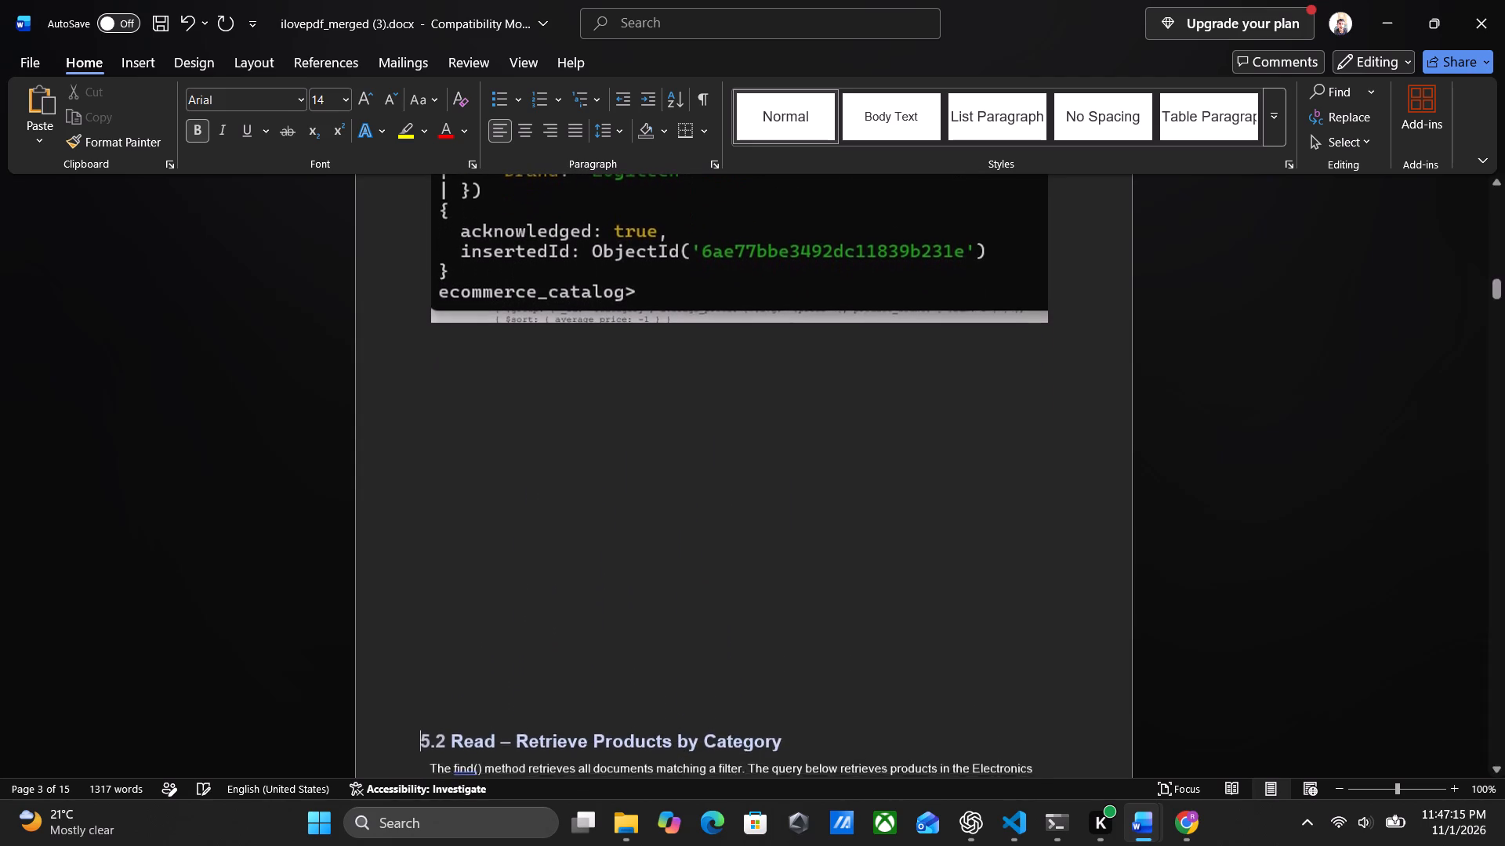
key(Return)
key(Return)
key(Return)
key(Return)
key(Return)
key(Return)
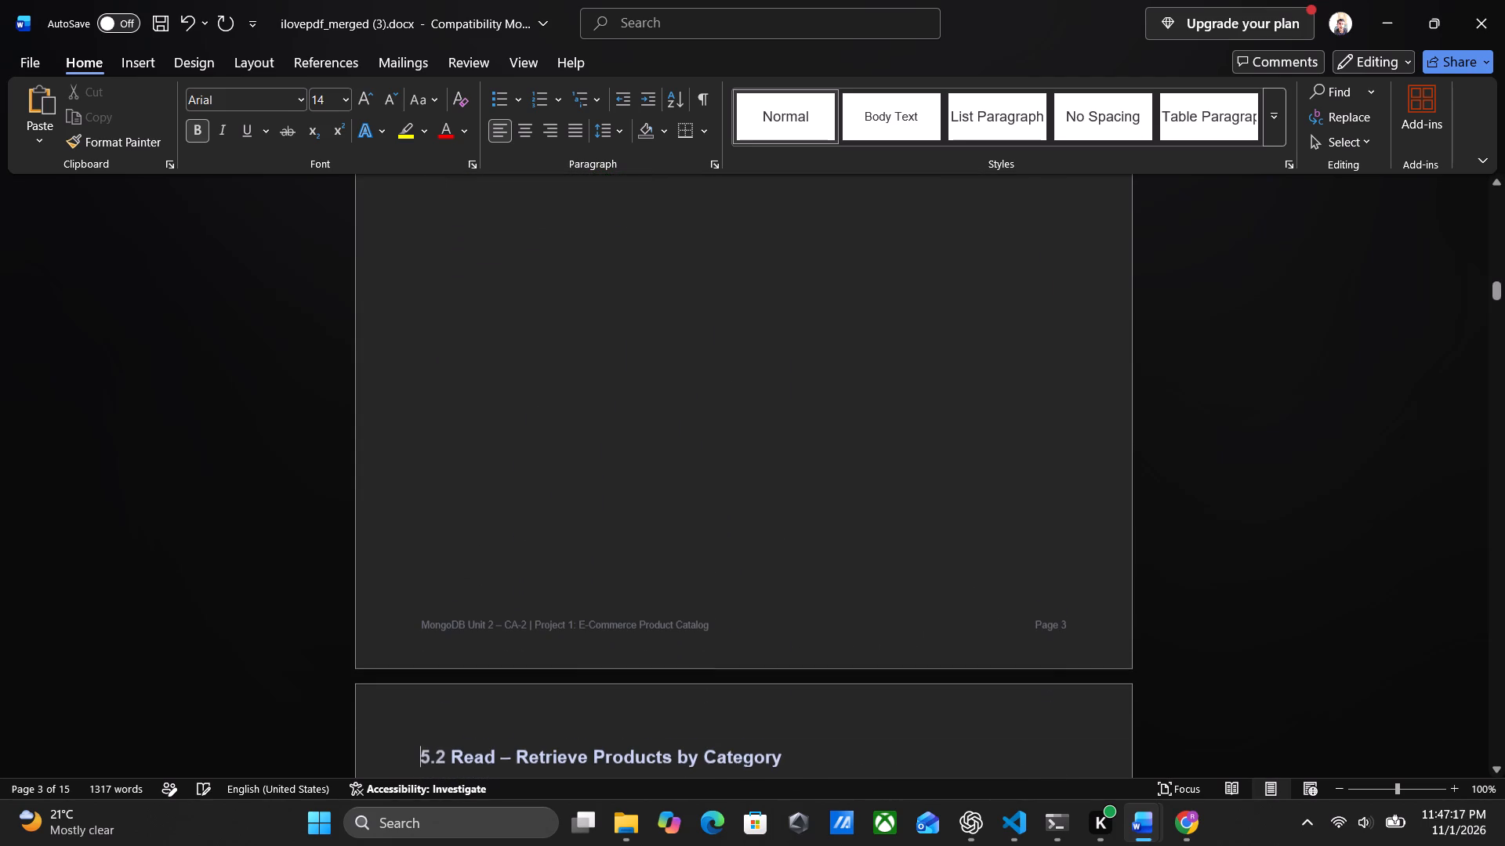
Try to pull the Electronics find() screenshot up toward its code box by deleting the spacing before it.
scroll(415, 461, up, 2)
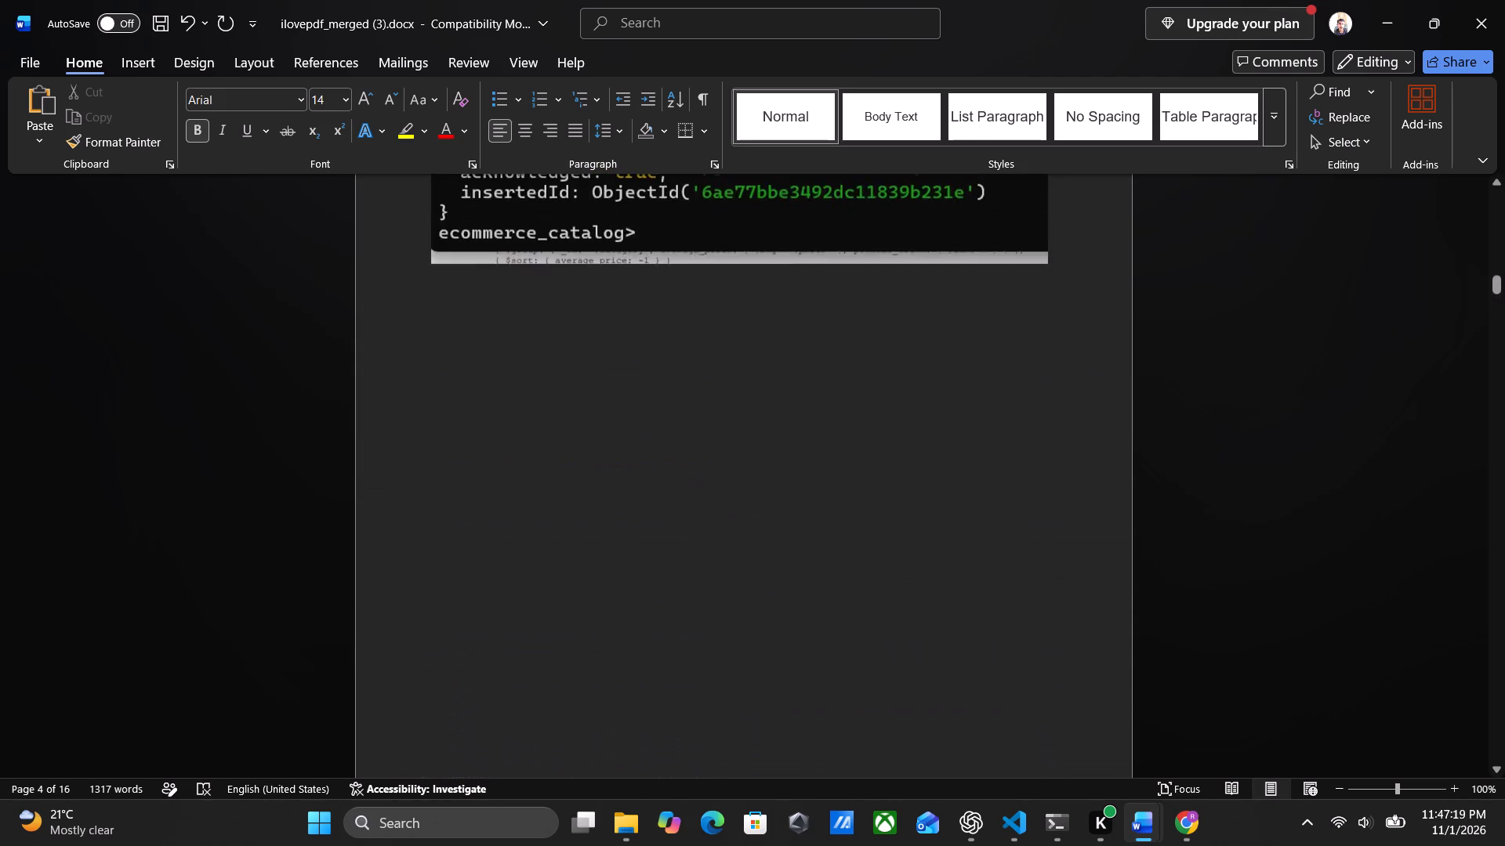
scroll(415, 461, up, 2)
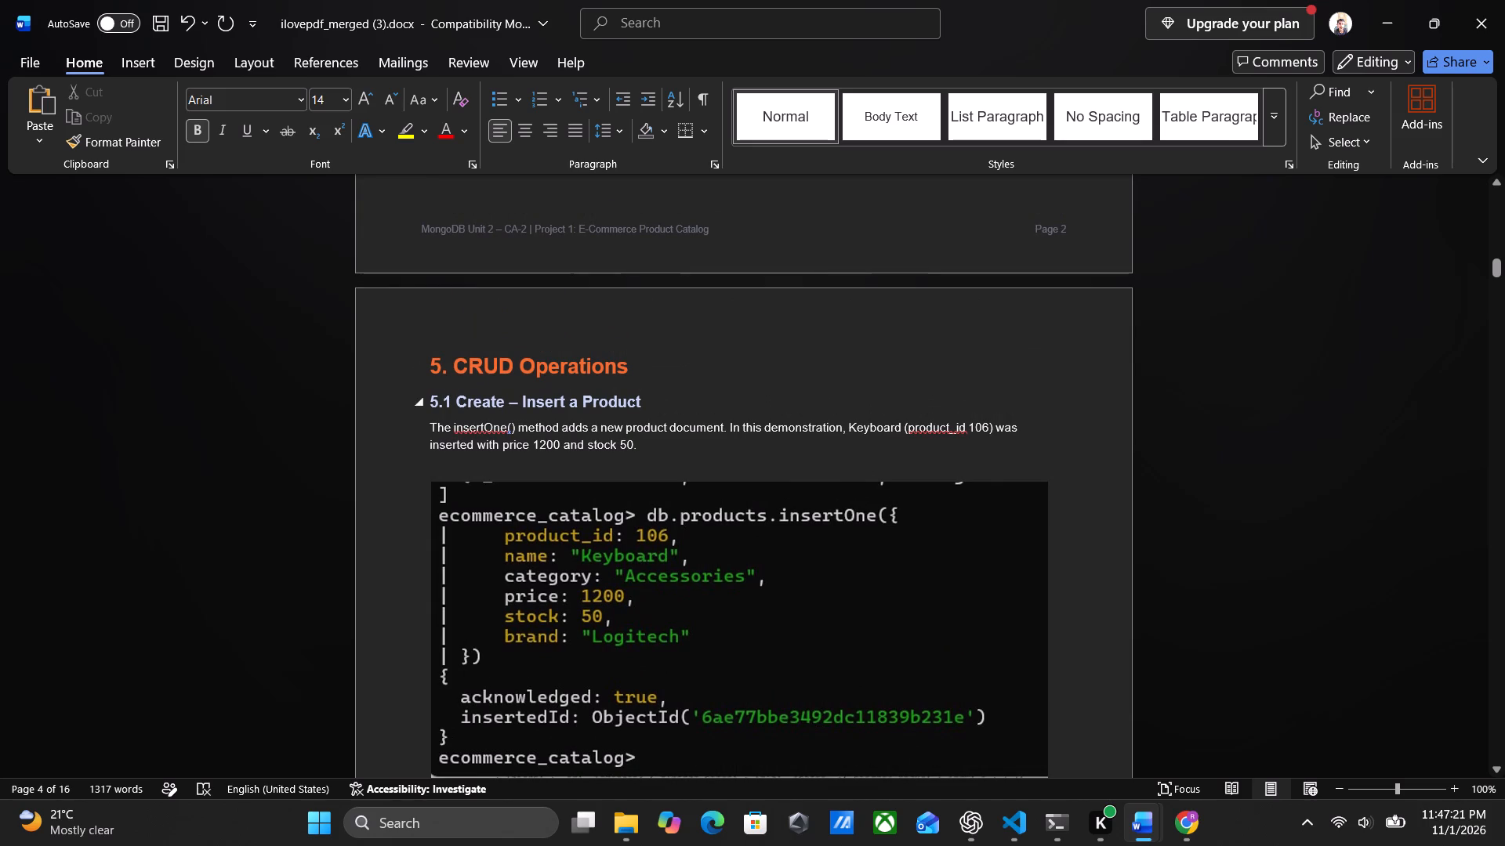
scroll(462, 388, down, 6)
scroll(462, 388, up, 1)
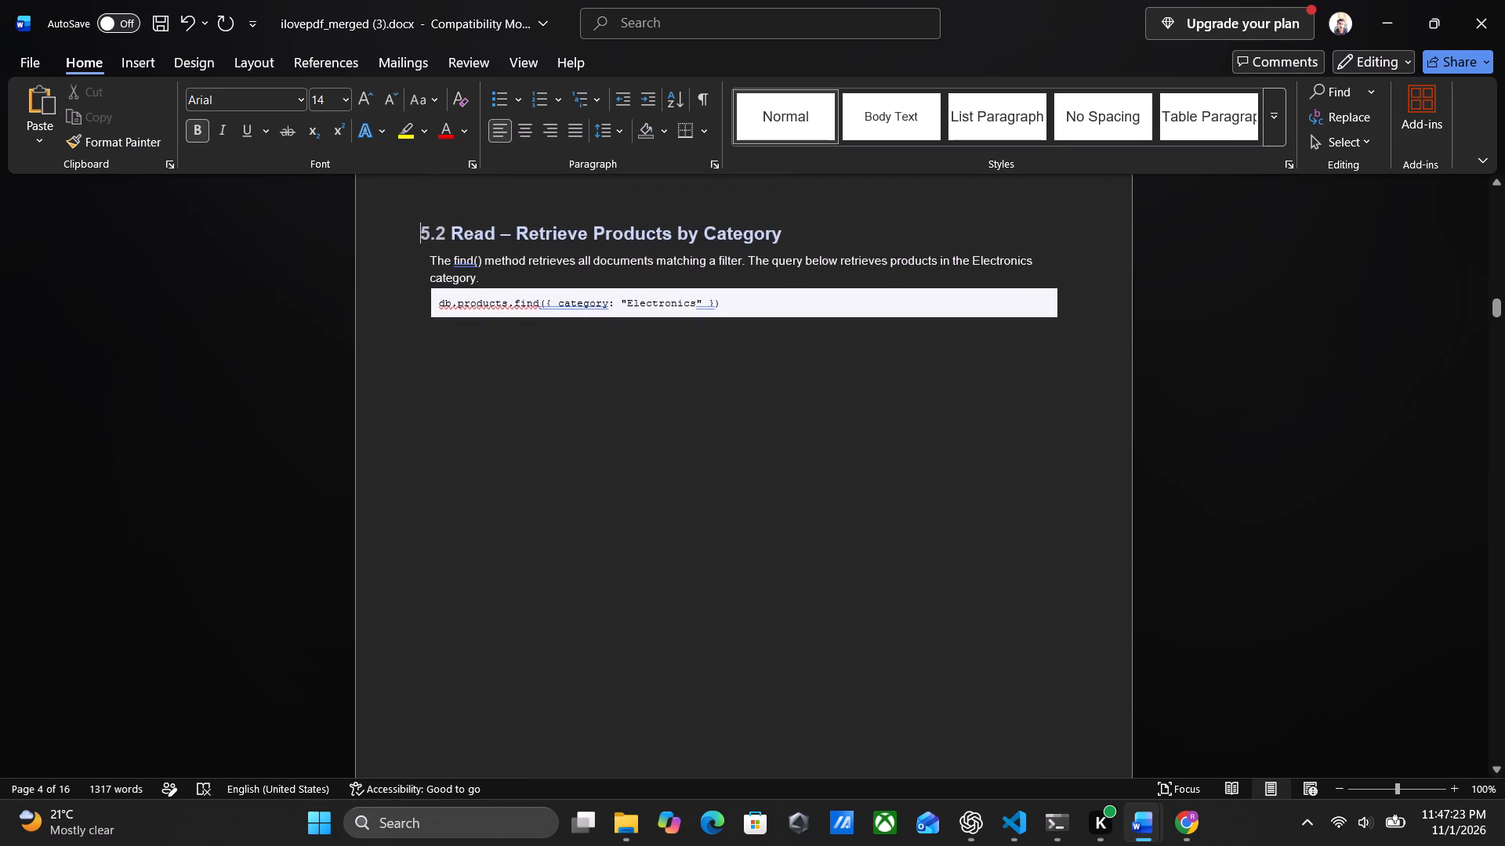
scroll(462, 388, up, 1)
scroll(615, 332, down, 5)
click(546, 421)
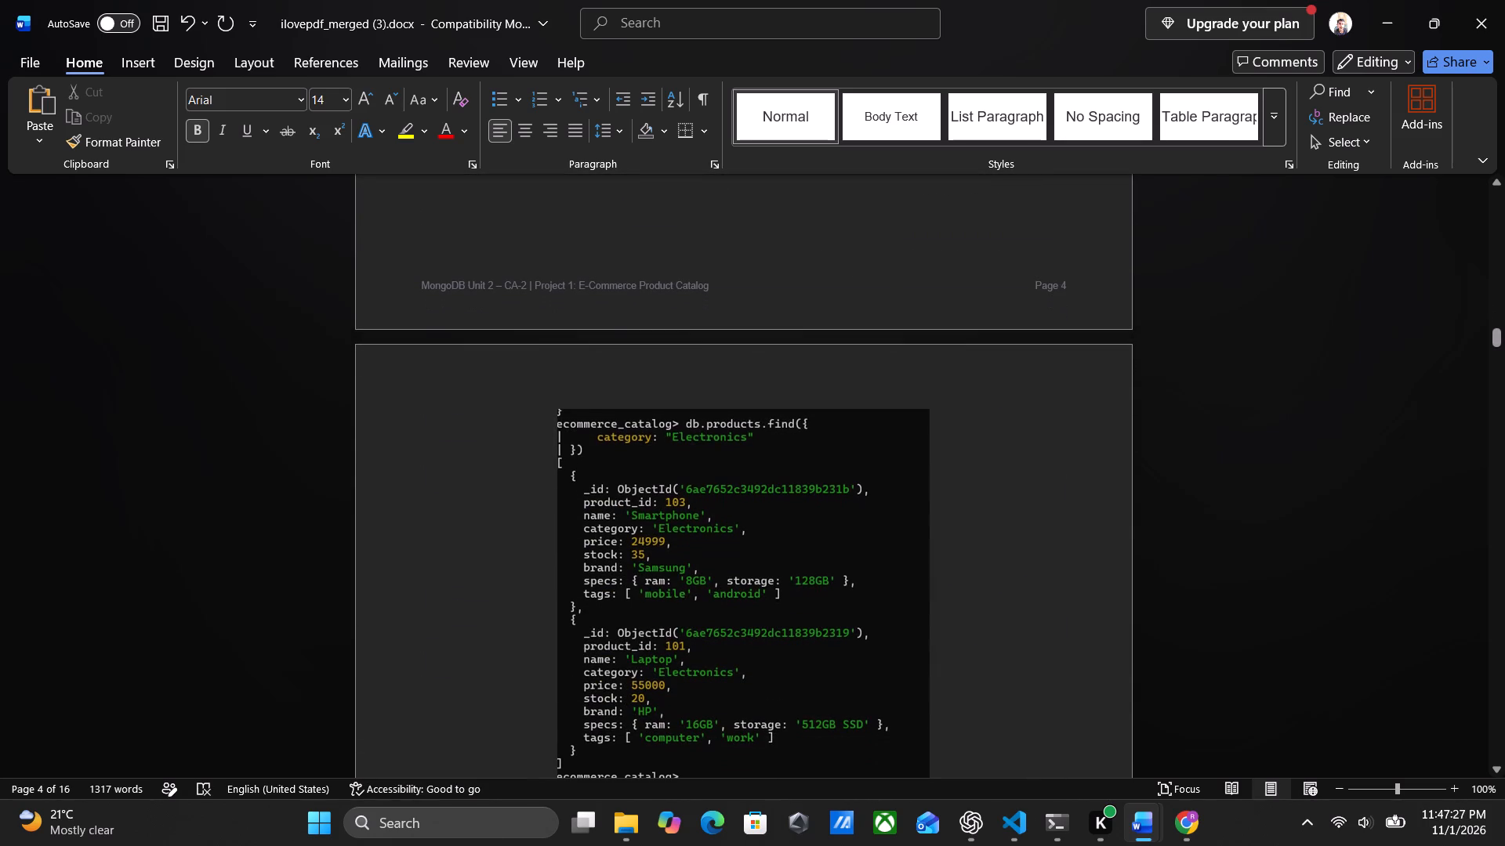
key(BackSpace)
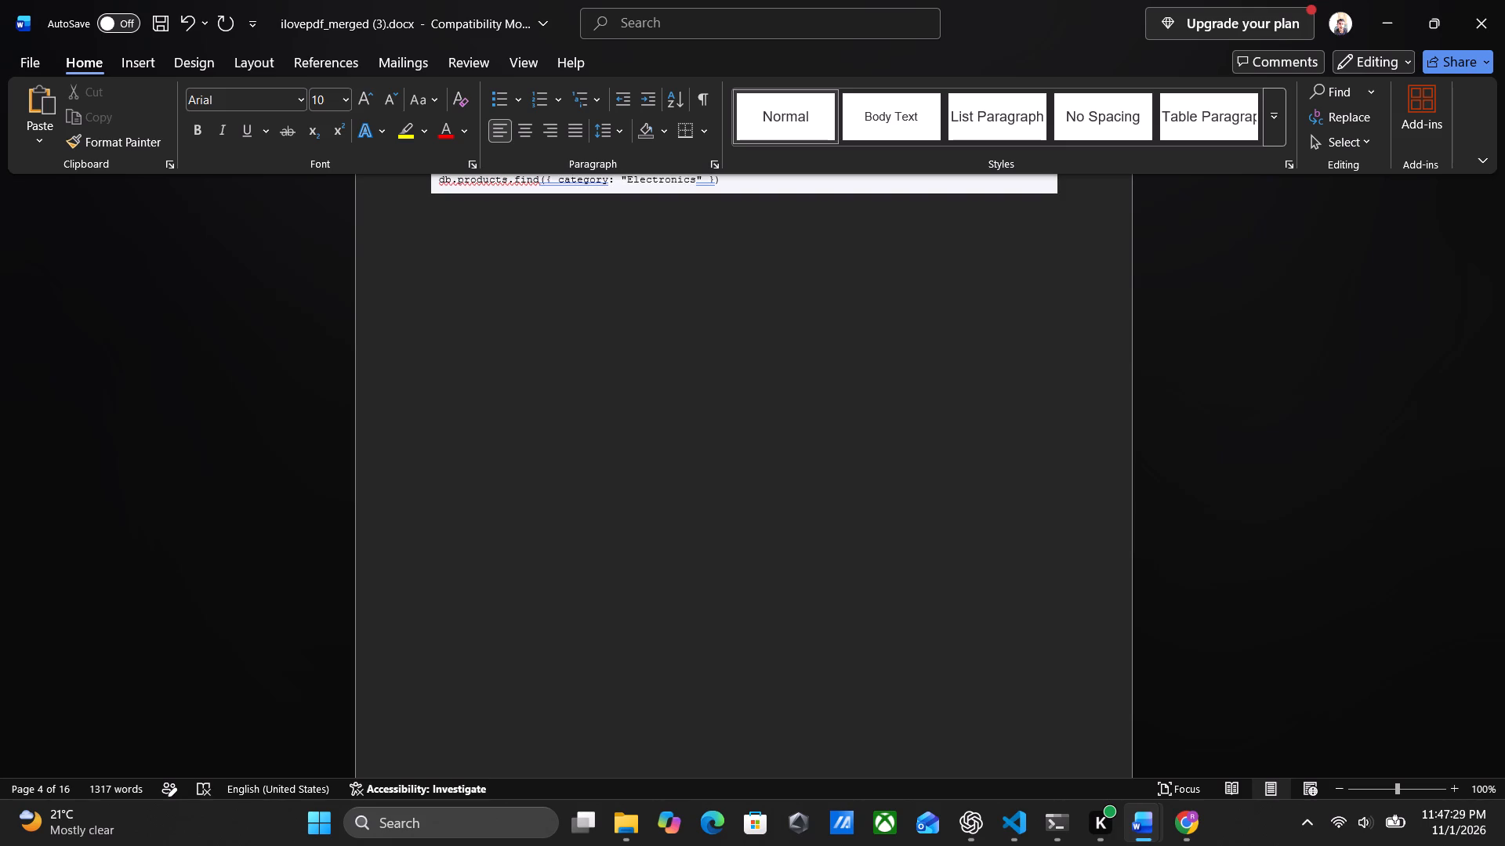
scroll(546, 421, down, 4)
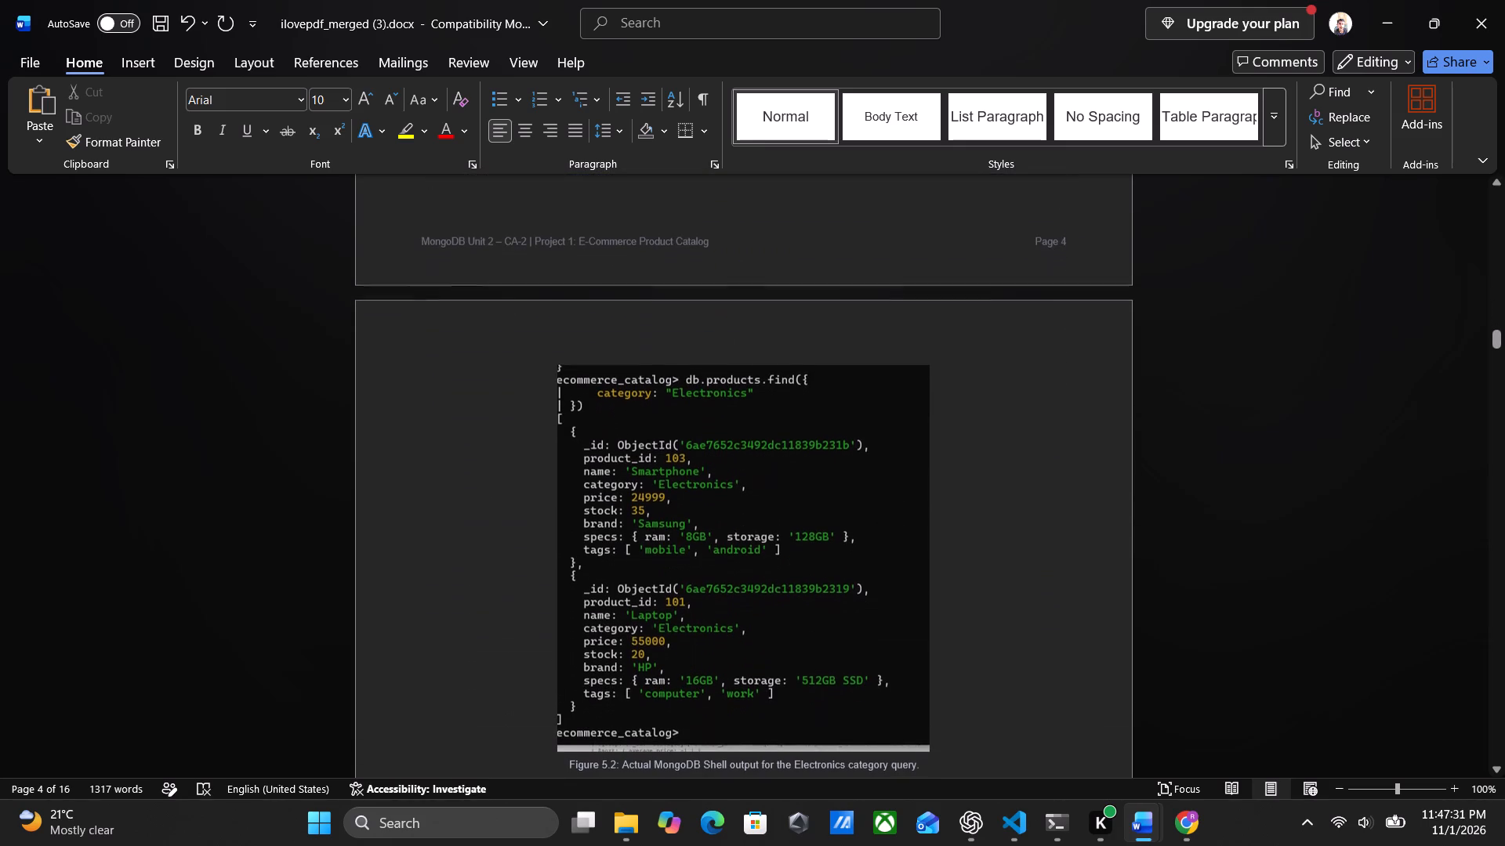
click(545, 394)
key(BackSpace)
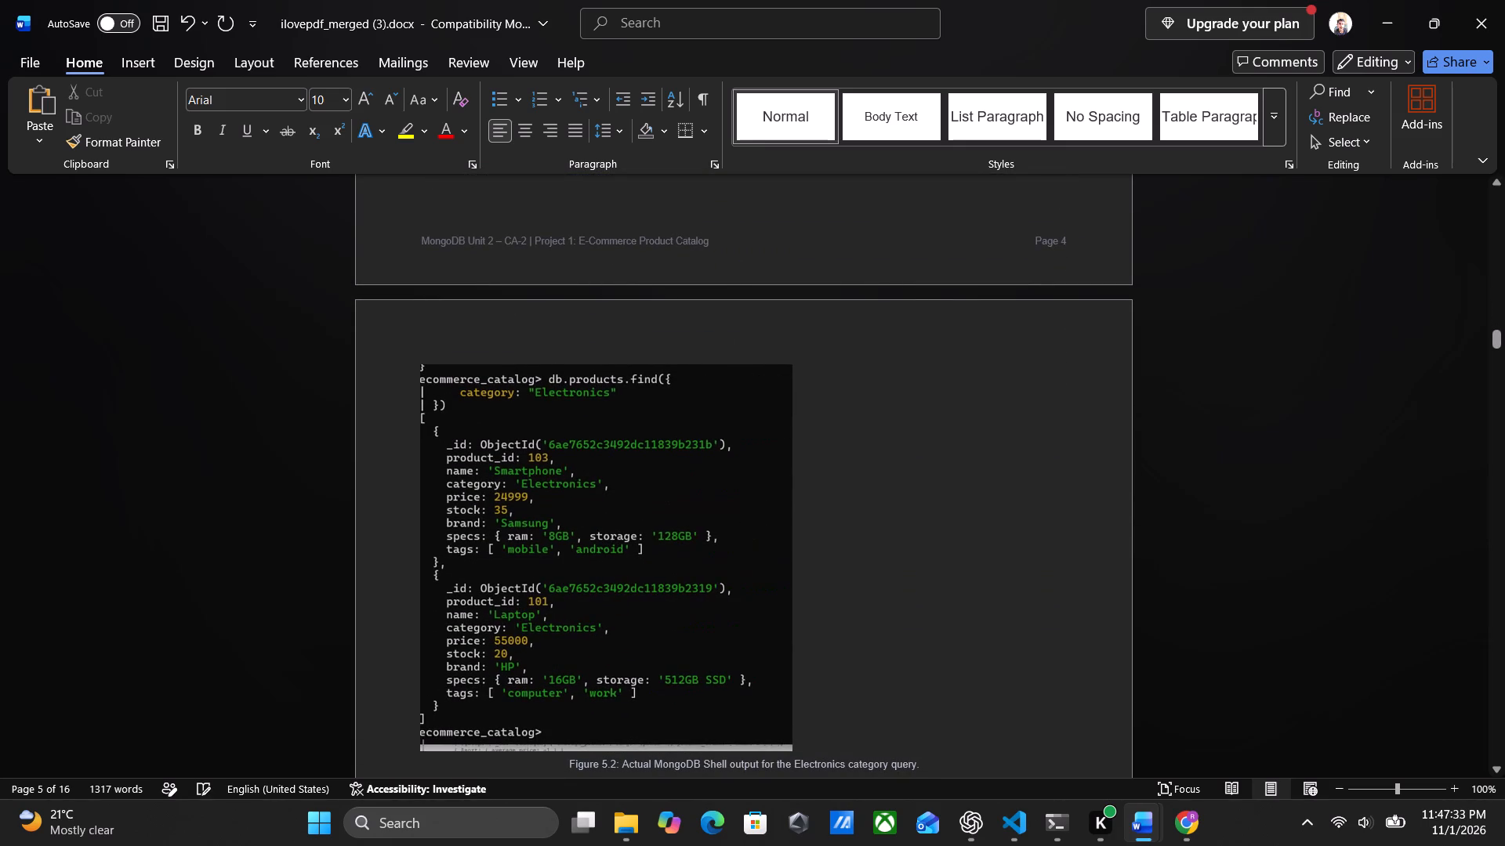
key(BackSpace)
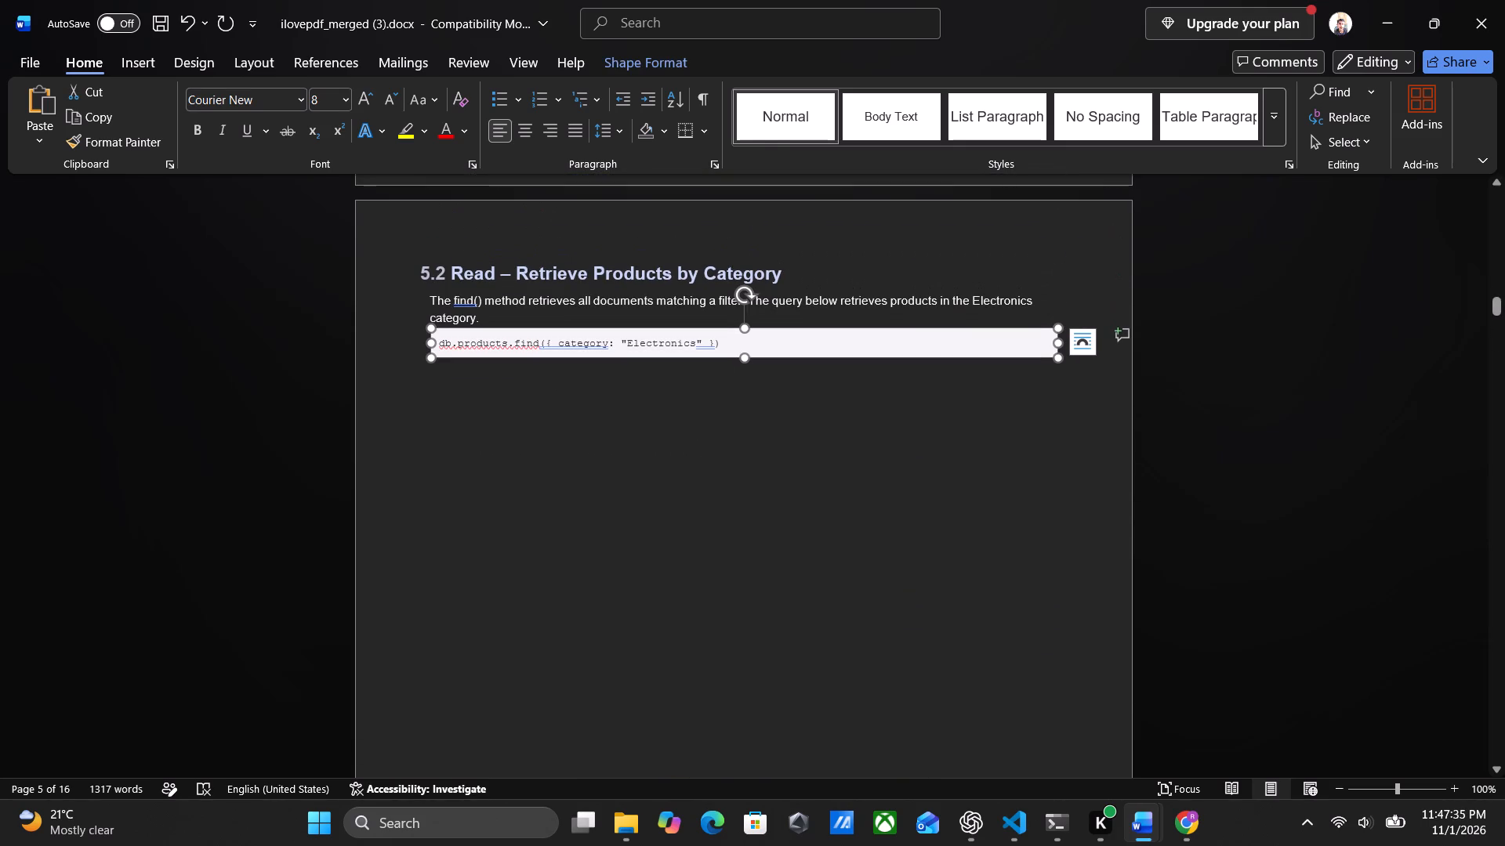
Delete the "Figure 5.2: Actual MongoDB Shell output for the Electronics category query." caption below the screenshot.
scroll(696, 458, down, 4)
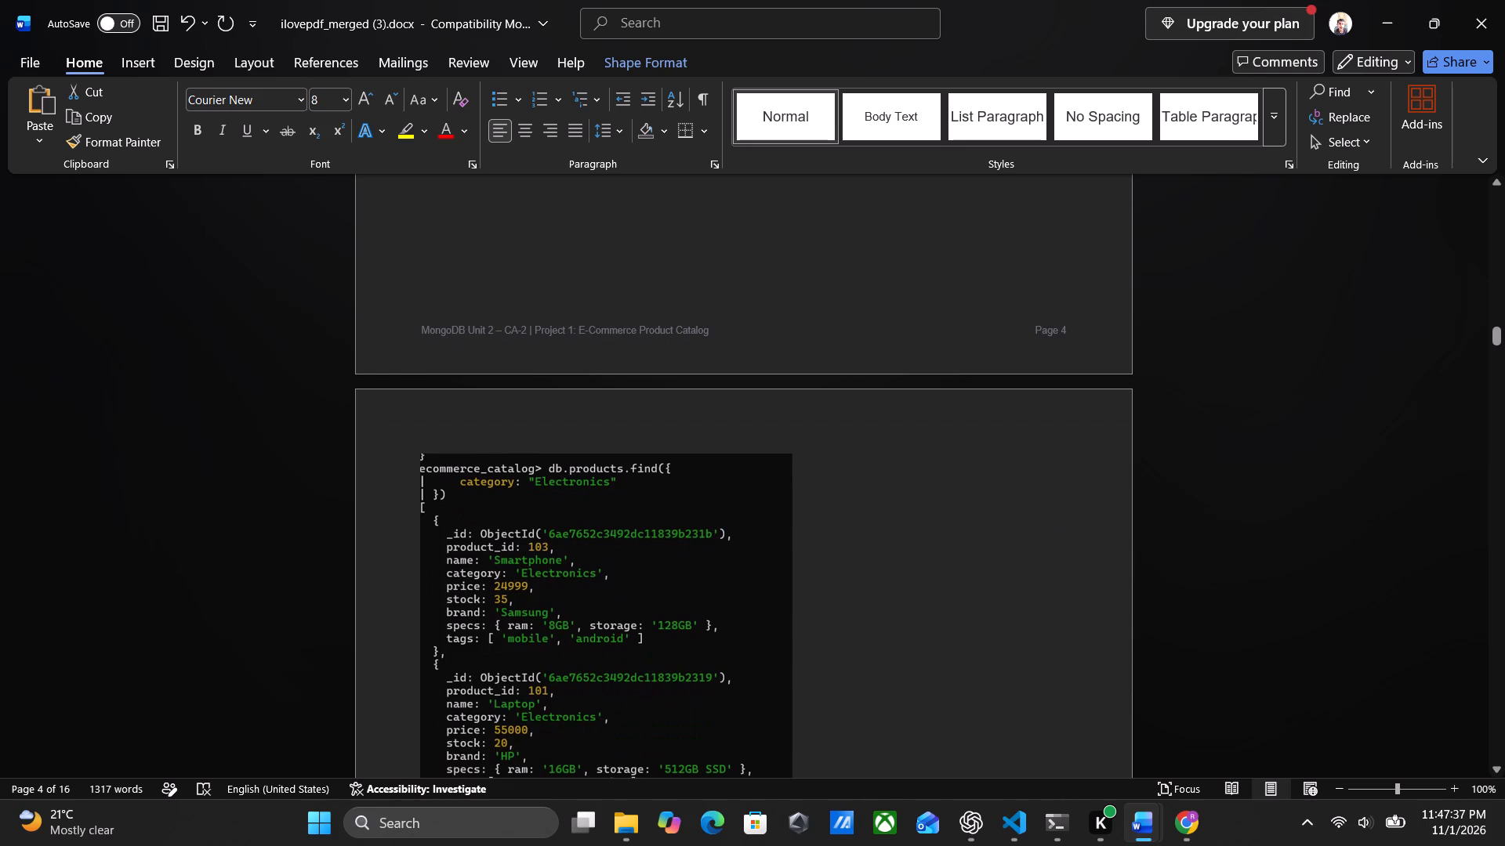
scroll(539, 500, down, 5)
scroll(539, 500, up, 1)
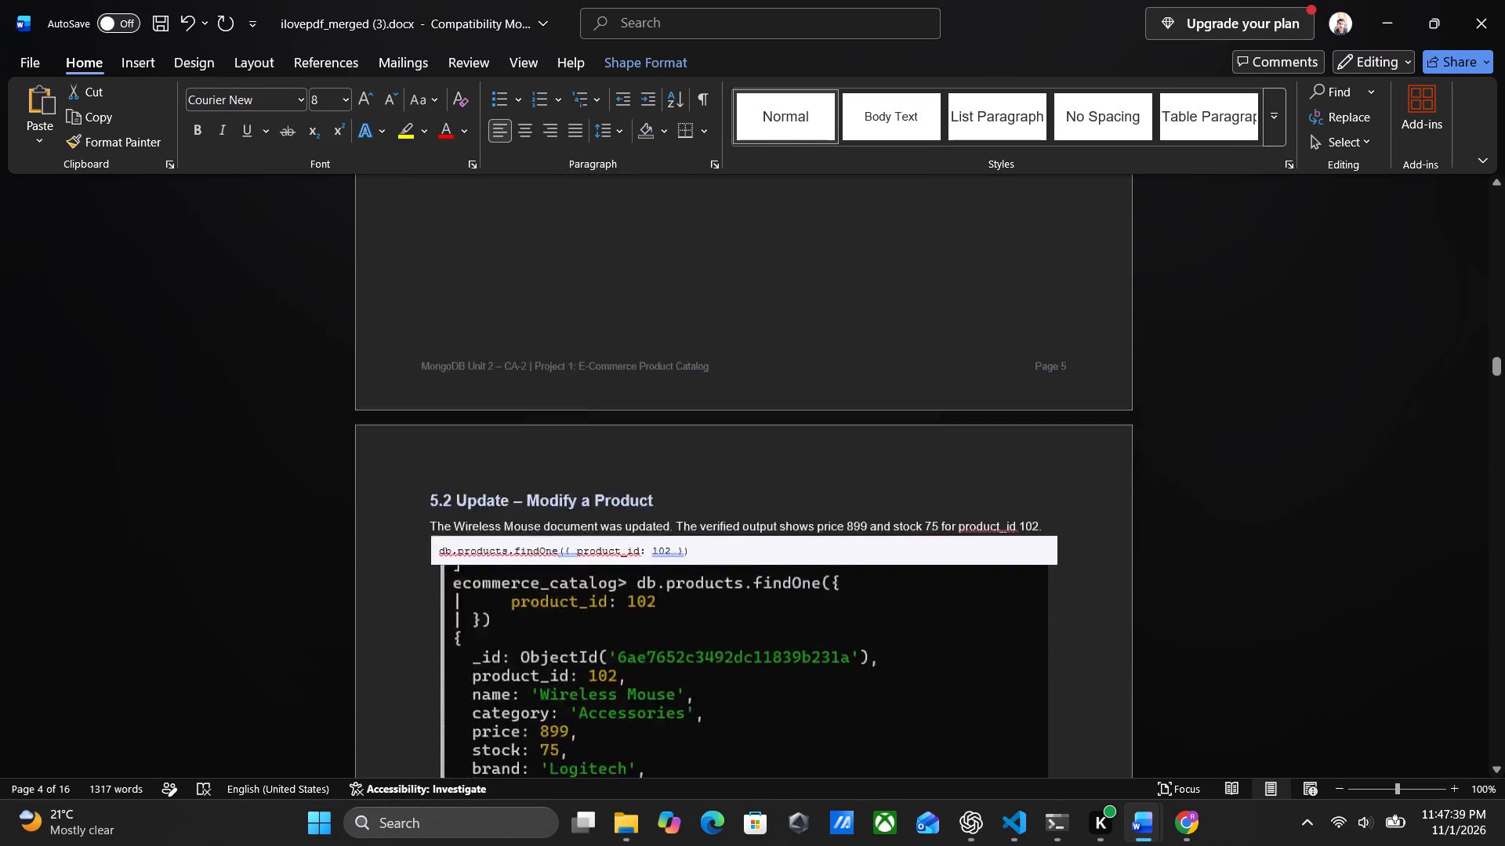
scroll(539, 500, up, 5)
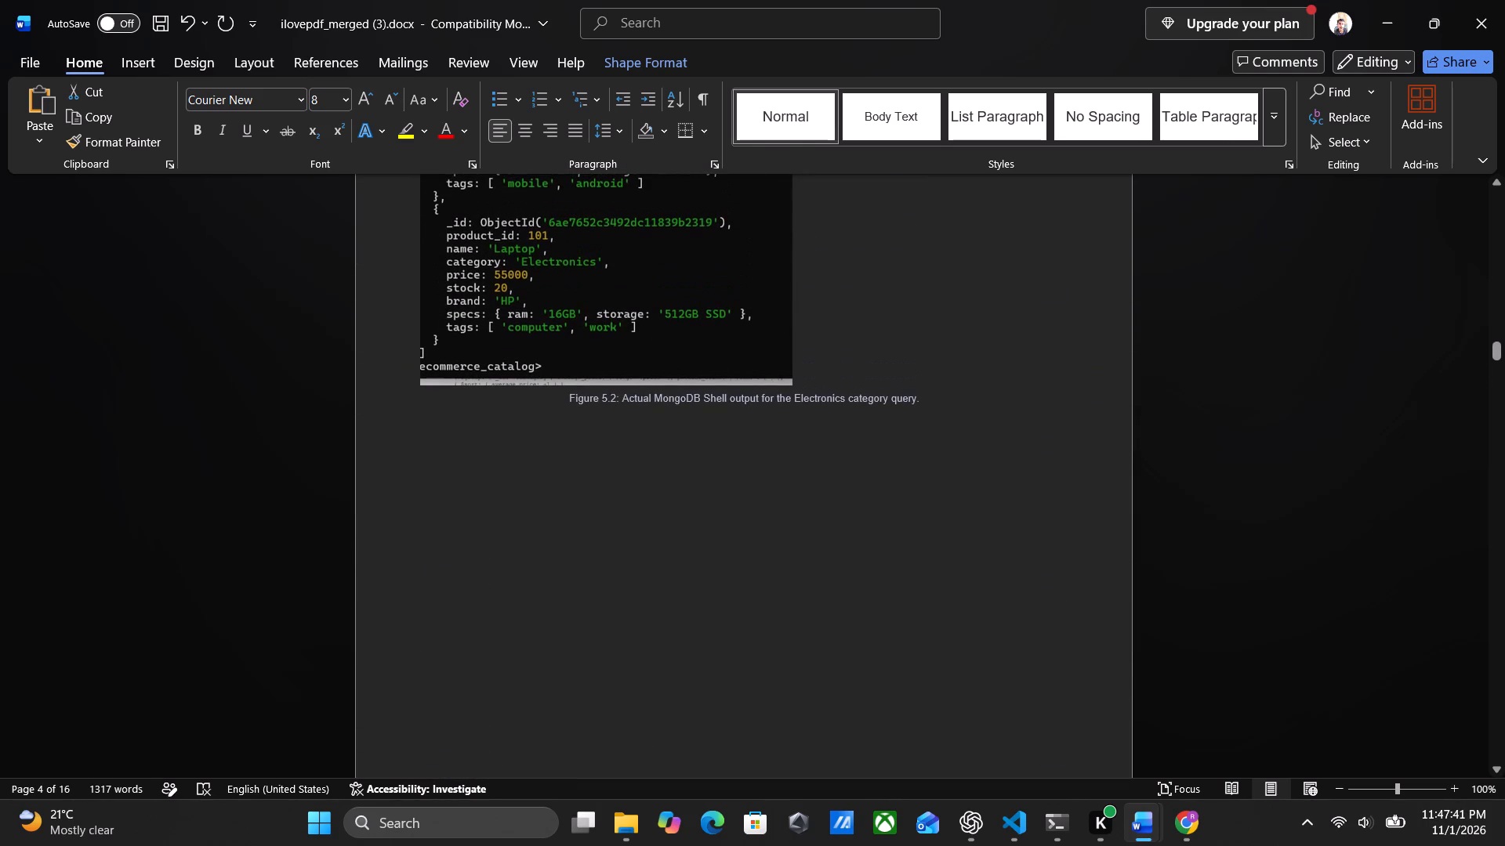
drag(559, 394, 945, 403)
key(BackSpace)
Copy the Electronics find() screenshot and paste it below the section 5.2 Read code box, leaving a few blank lines between them.
scroll(945, 403, up, 1)
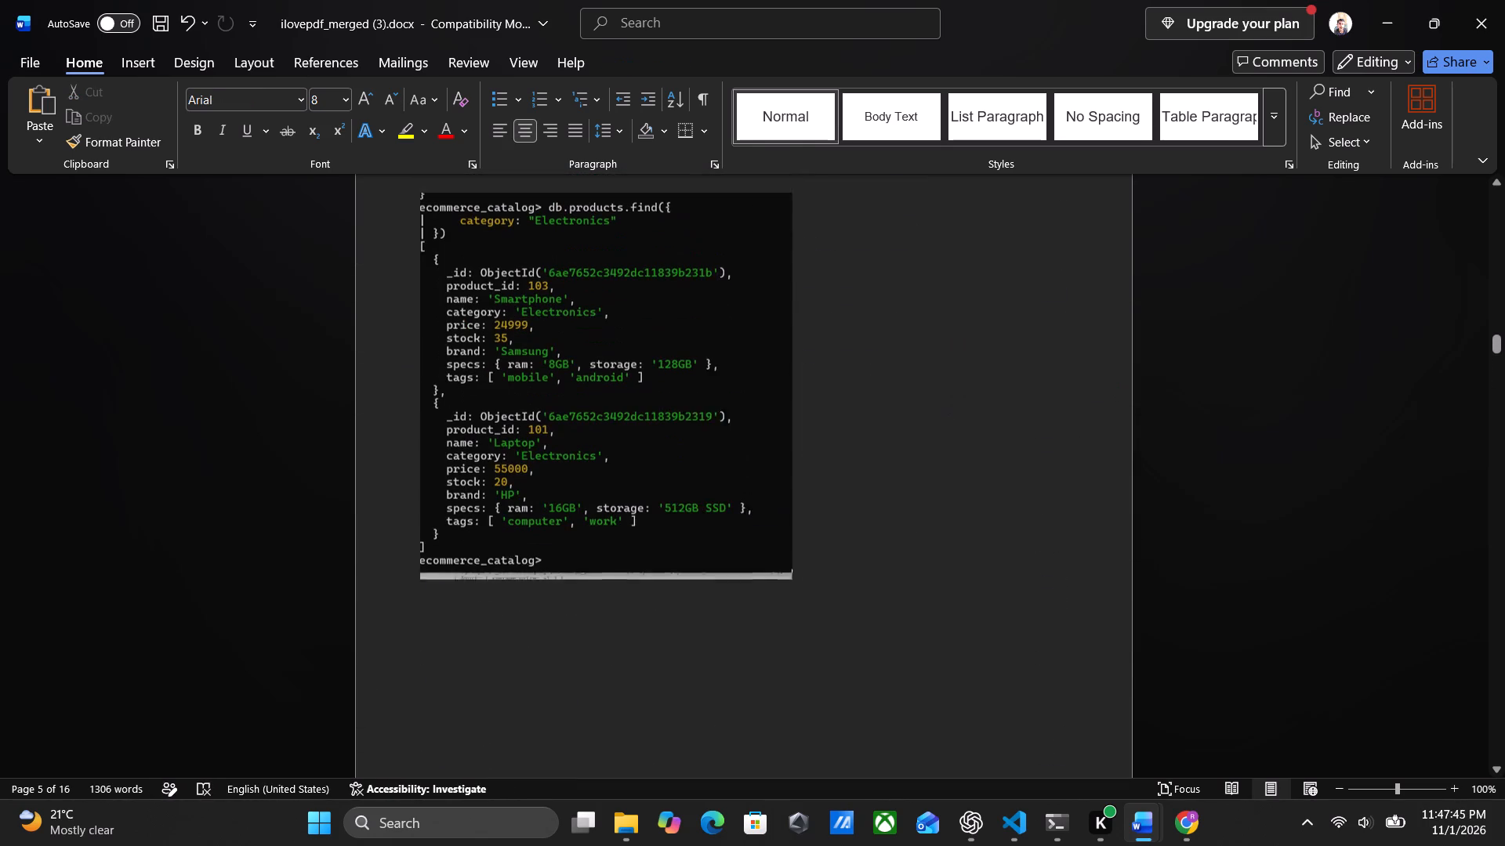
scroll(945, 403, up, 1)
click(850, 573)
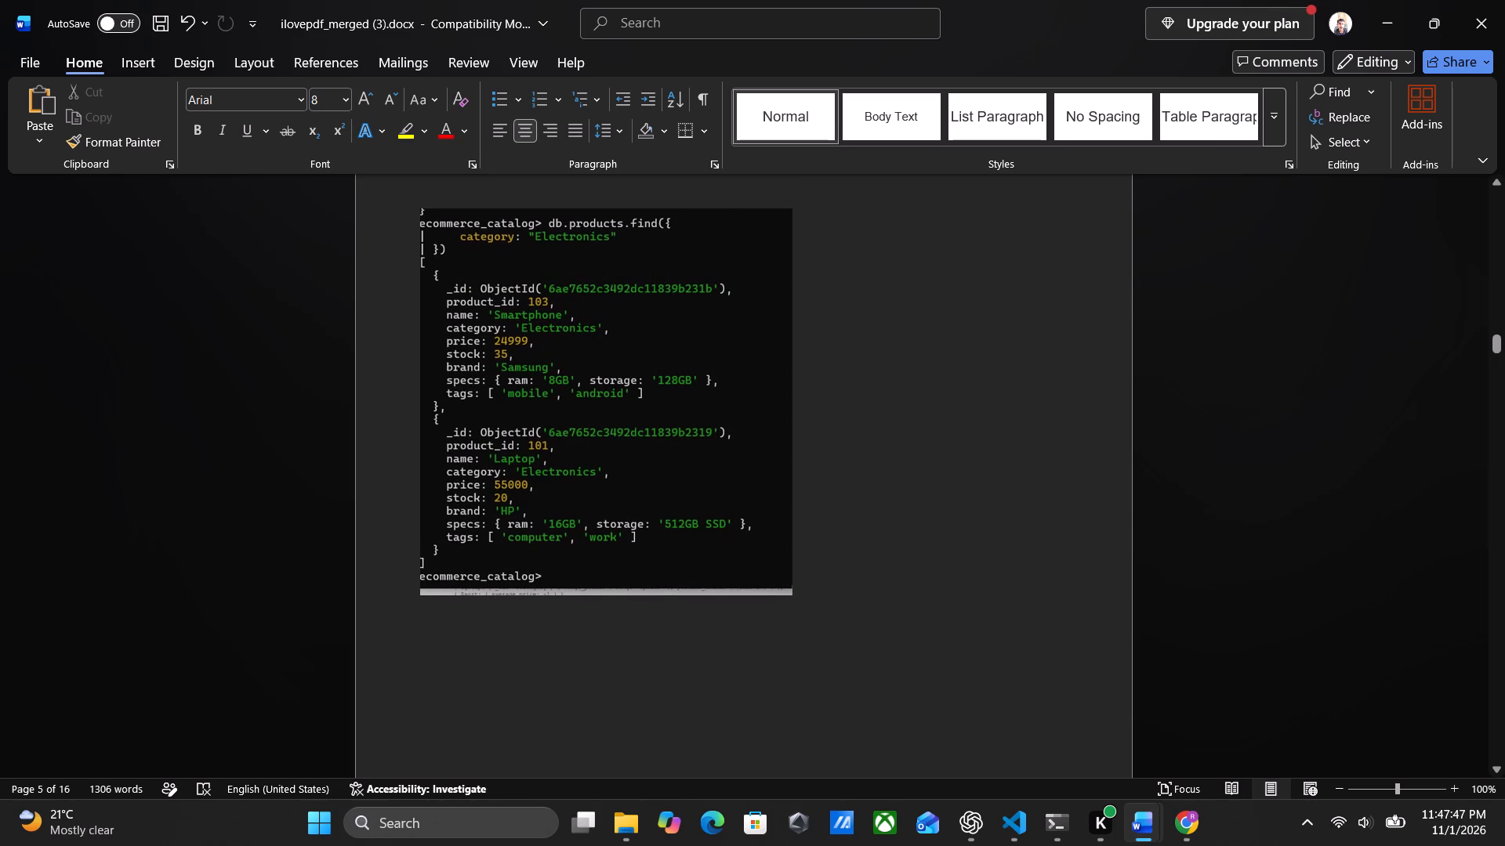
click(653, 501)
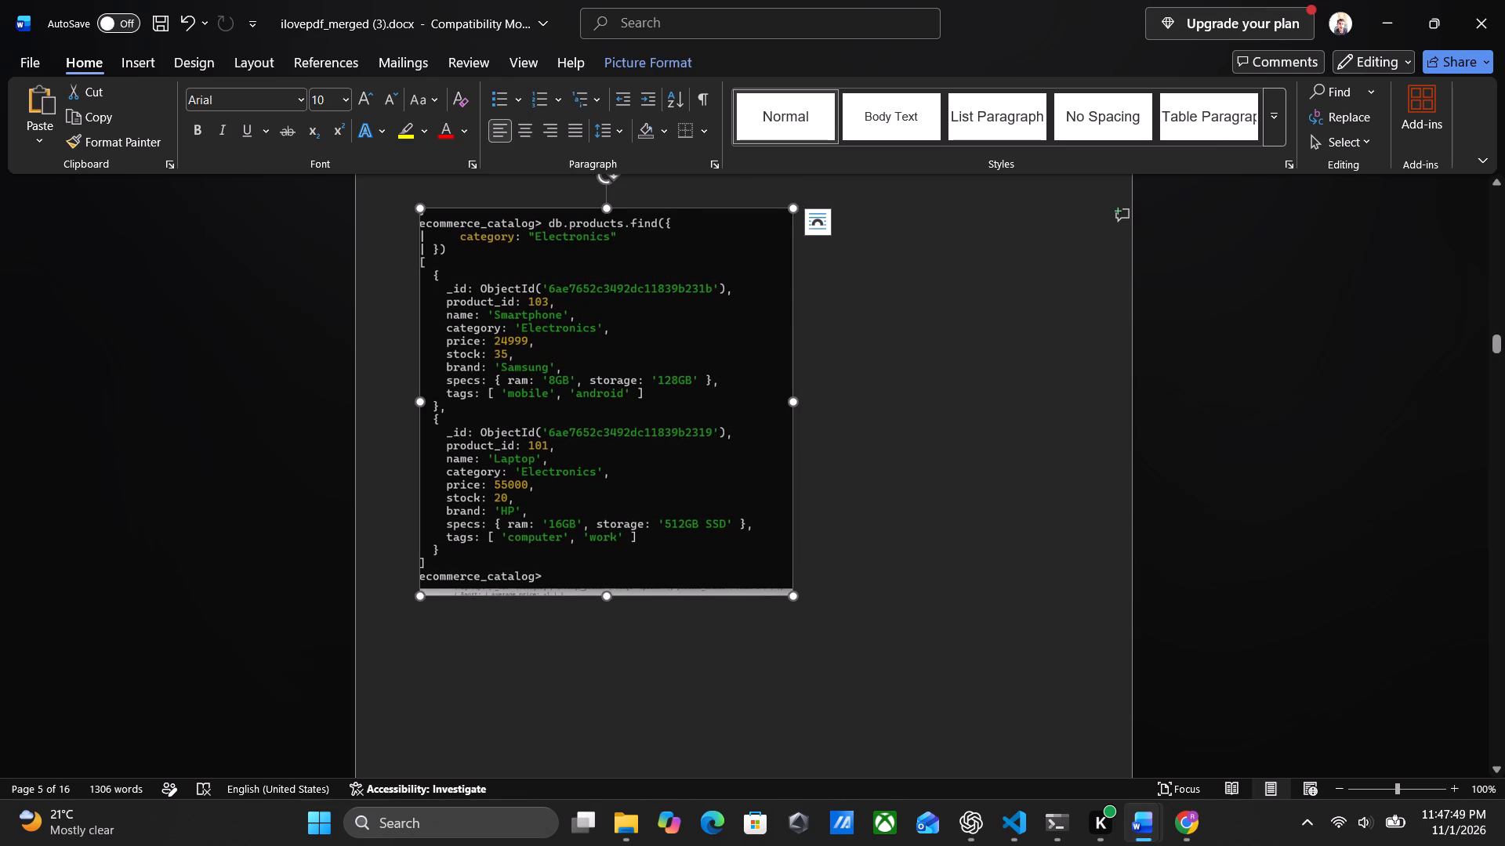
right_click(653, 501)
click(723, 309)
scroll(723, 309, up, 6)
click(562, 357)
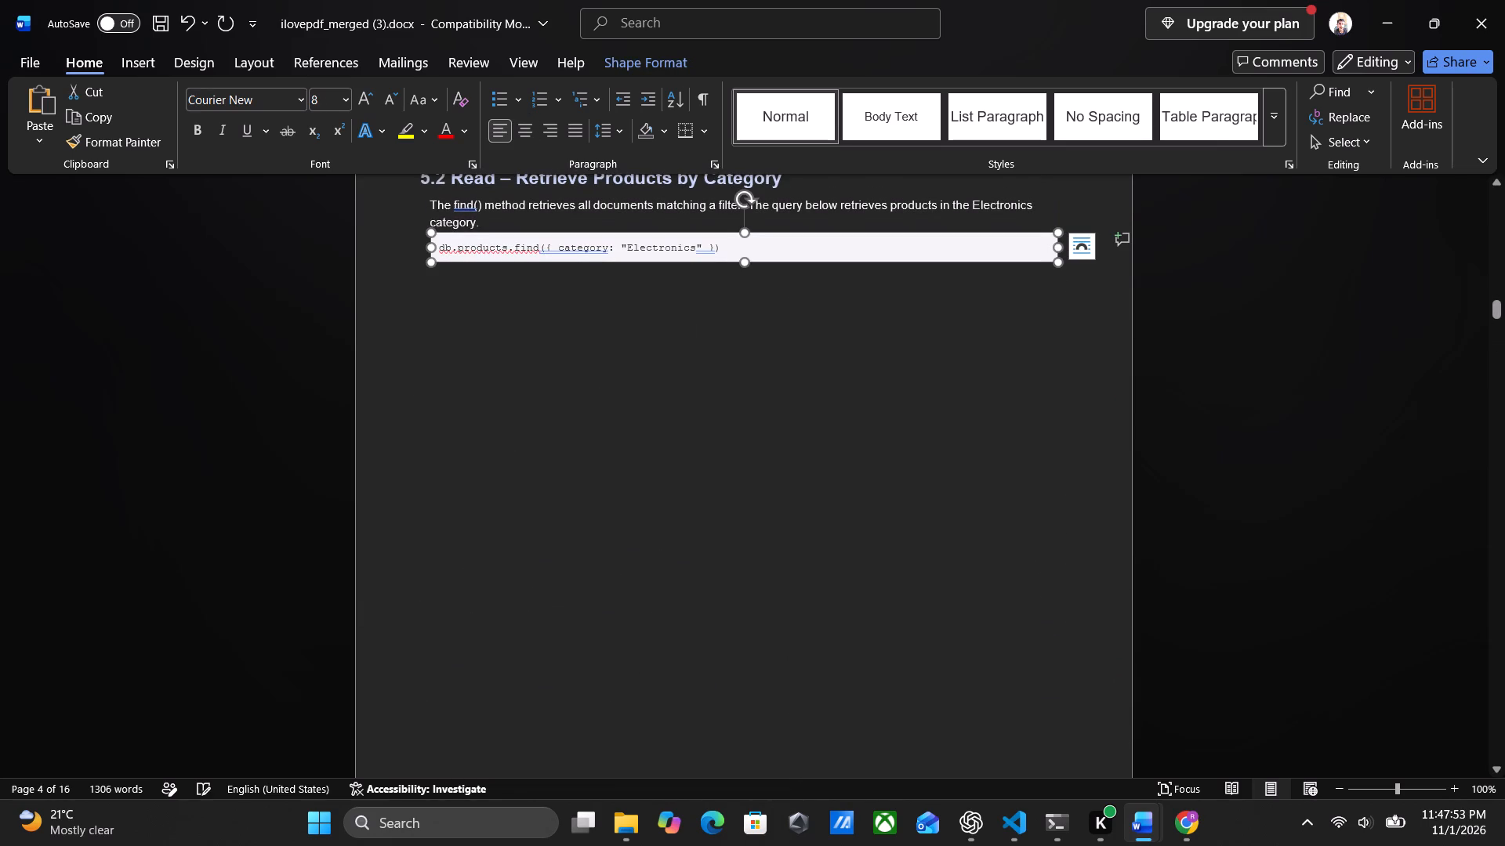
click(1014, 309)
click(1083, 268)
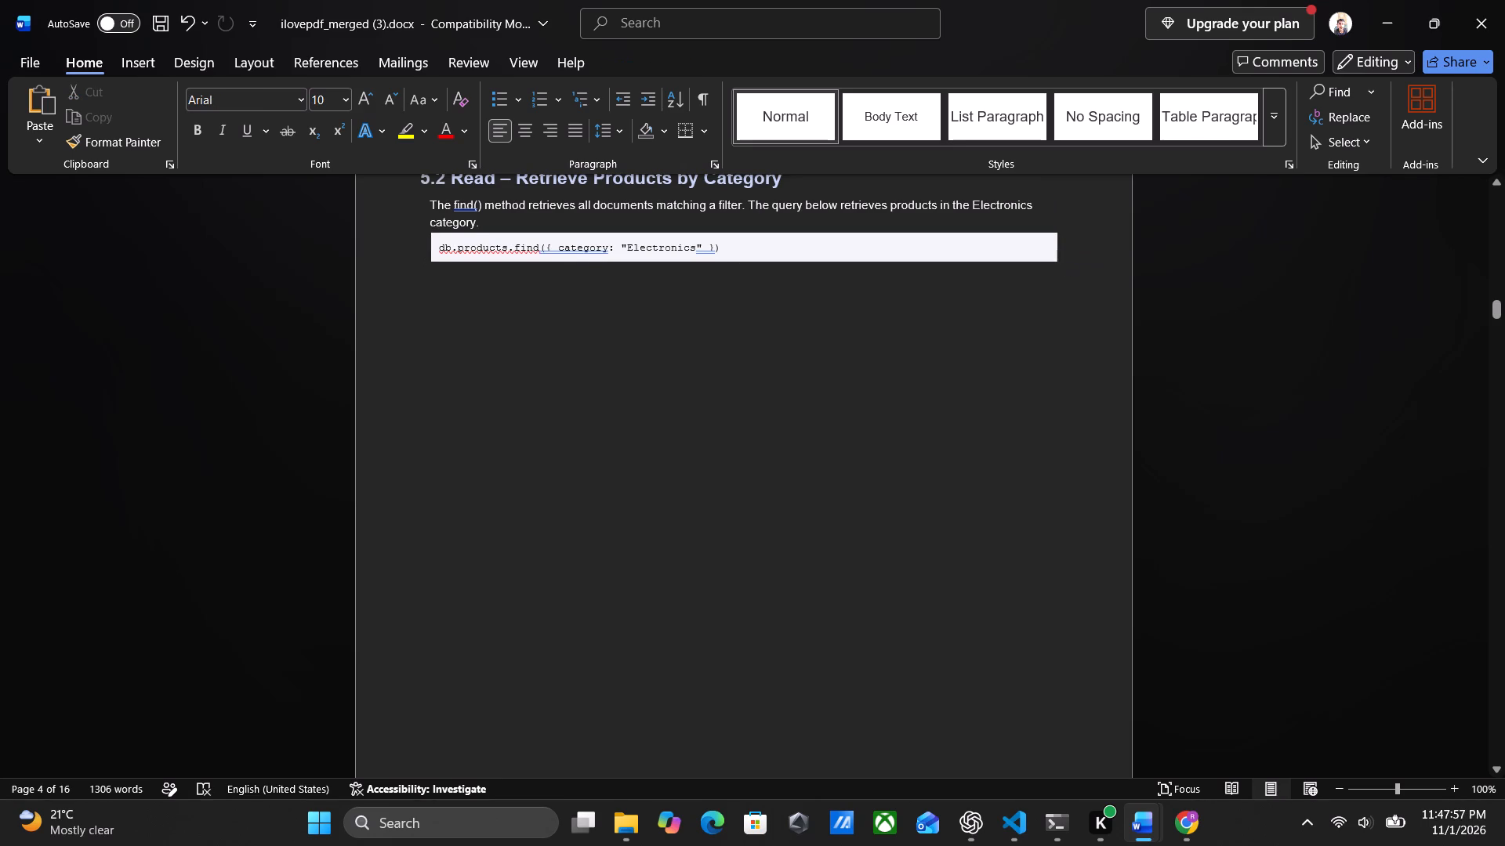
key(Return)
key(Return)
key(Return)
key(Return)
key(Return)
key(ctrl+v)
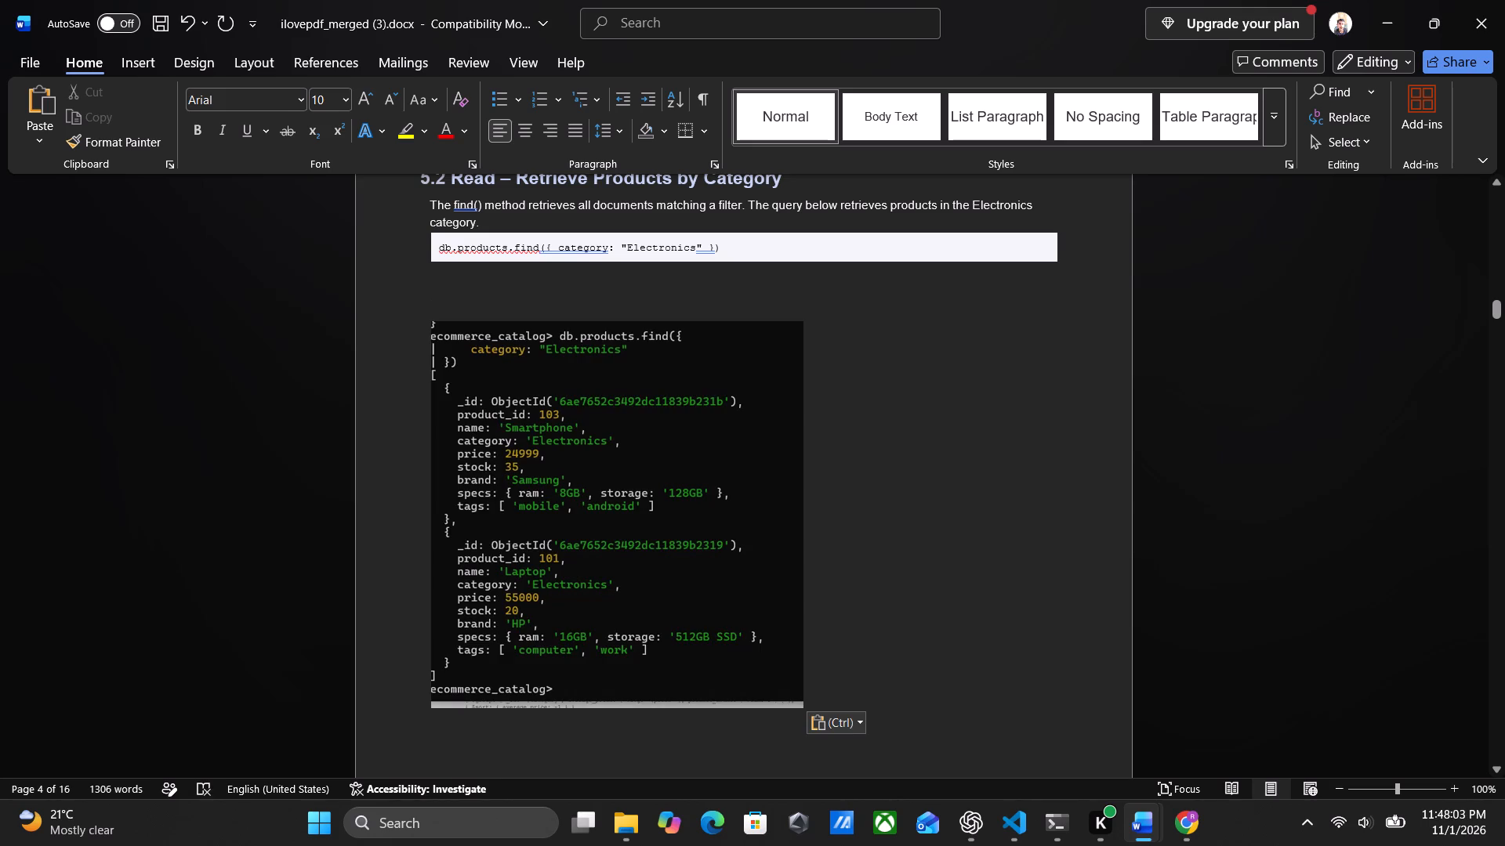
Cut the original Electronics find() screenshot from the page after section 5.2 Read.
scroll(908, 479, down, 4)
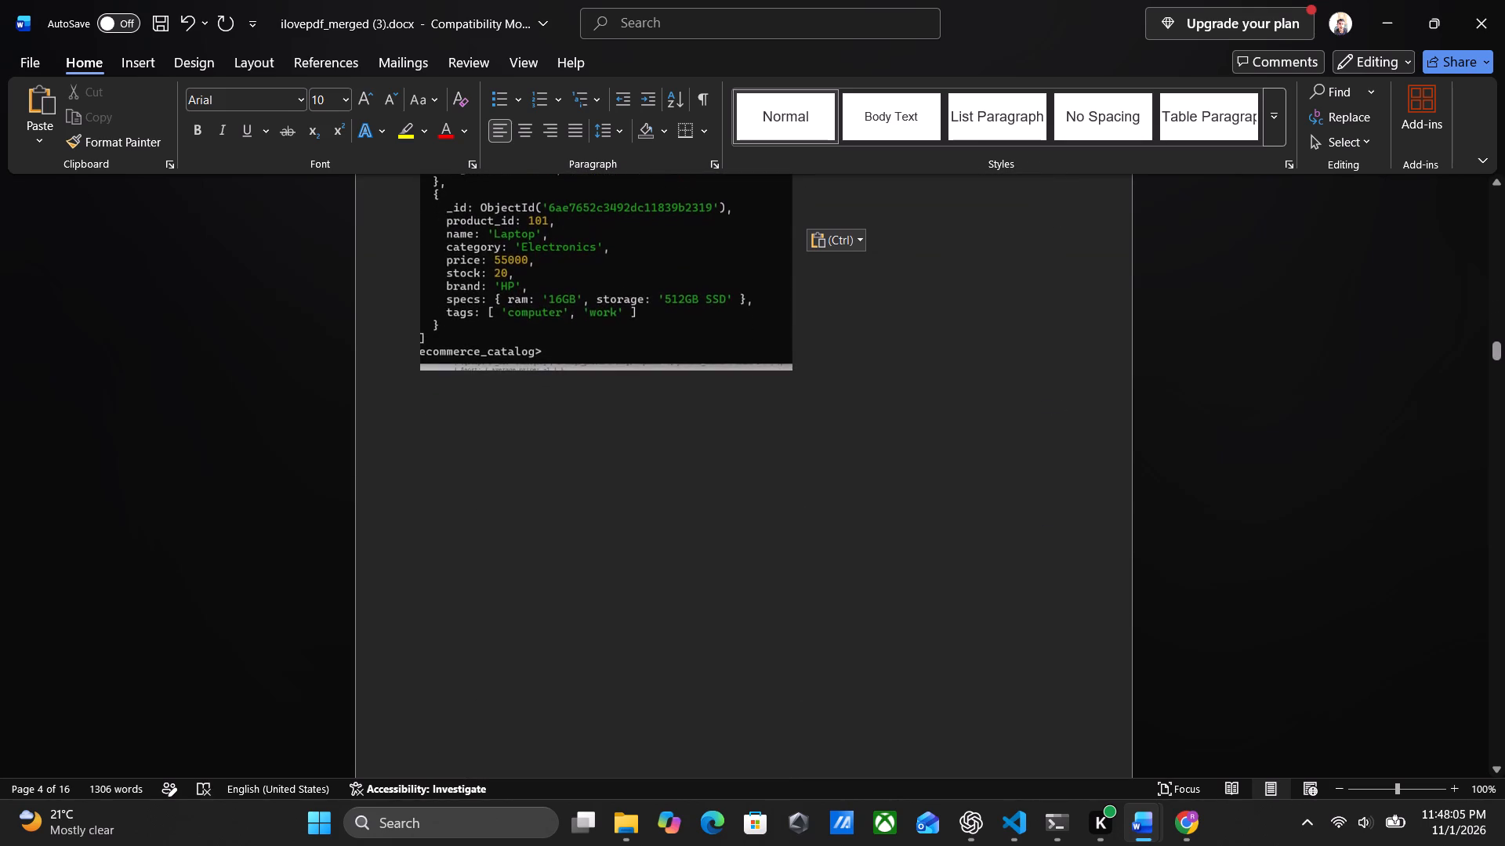
scroll(662, 432, up, 2)
click(614, 445)
right_click(614, 445)
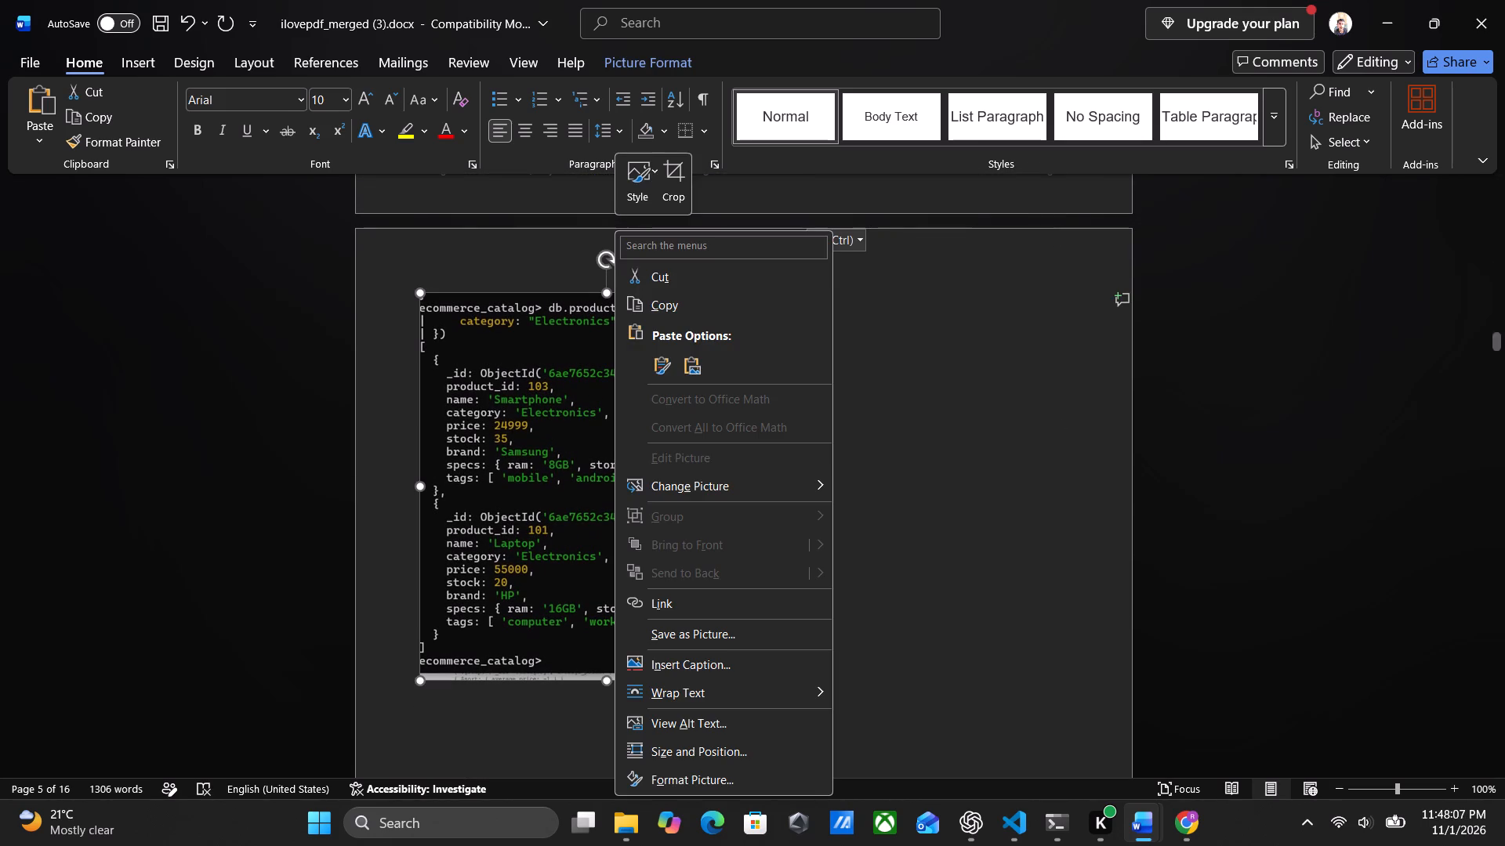
click(699, 278)
Review the page layout from section 5.1 to "5.2 Update – Modify a Product", including the emptied page between the 5.2 sections.
scroll(699, 278, up, 3)
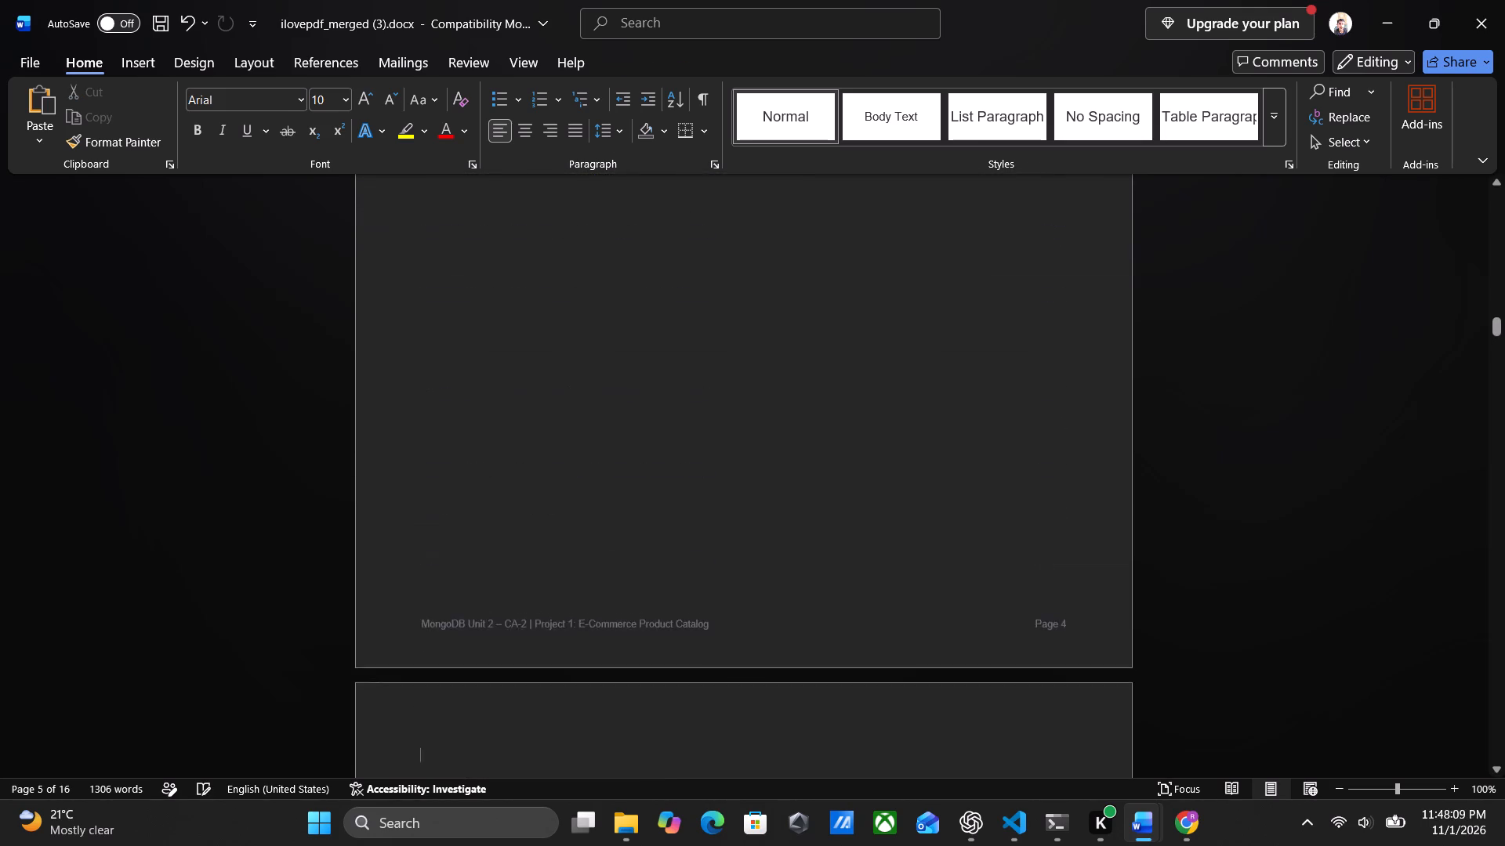
scroll(699, 278, up, 2)
scroll(699, 278, right, 1)
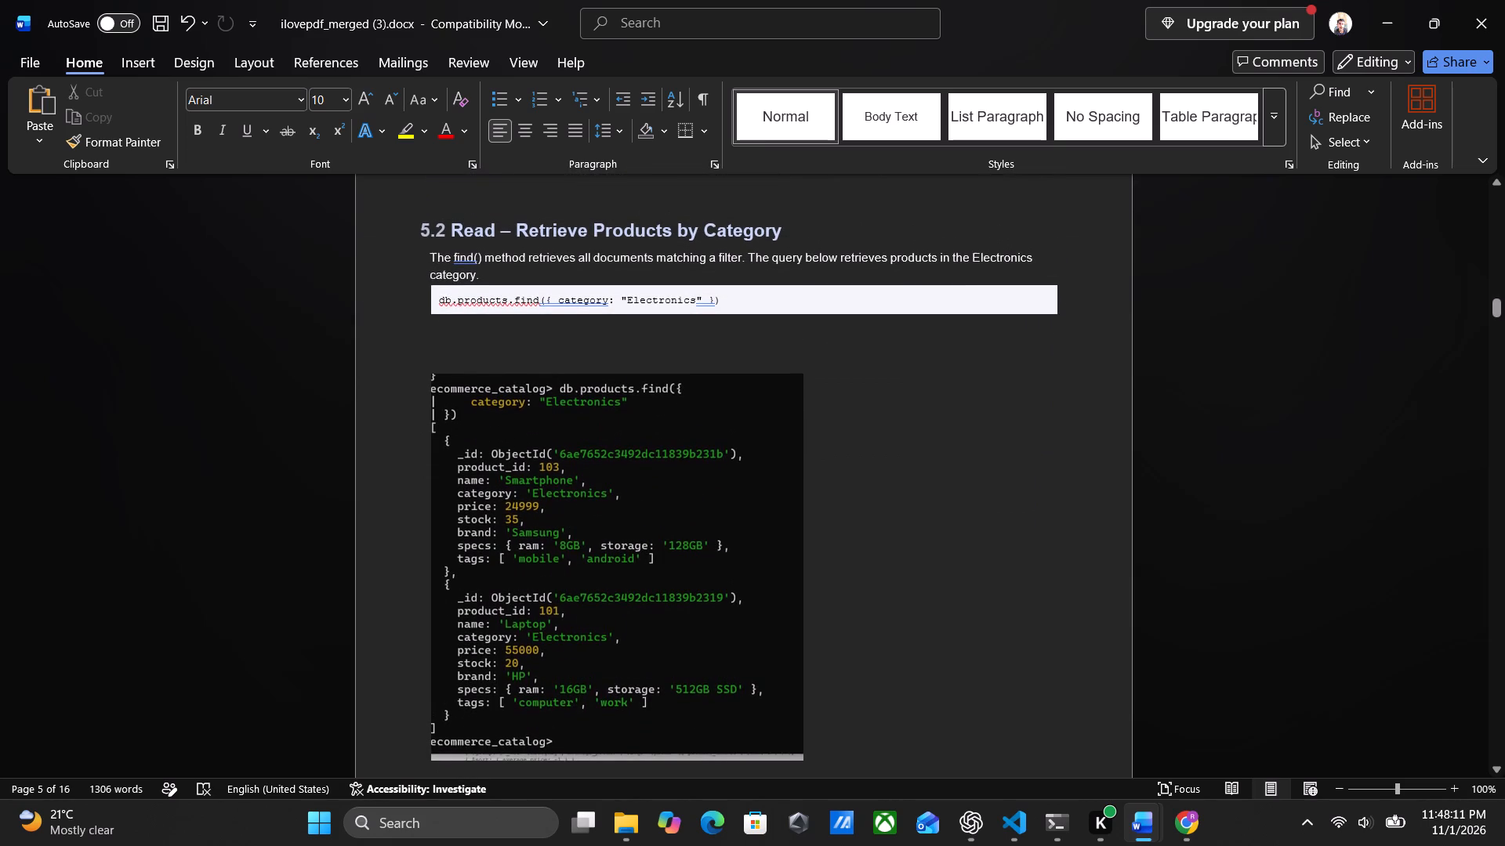
scroll(699, 278, down, 3)
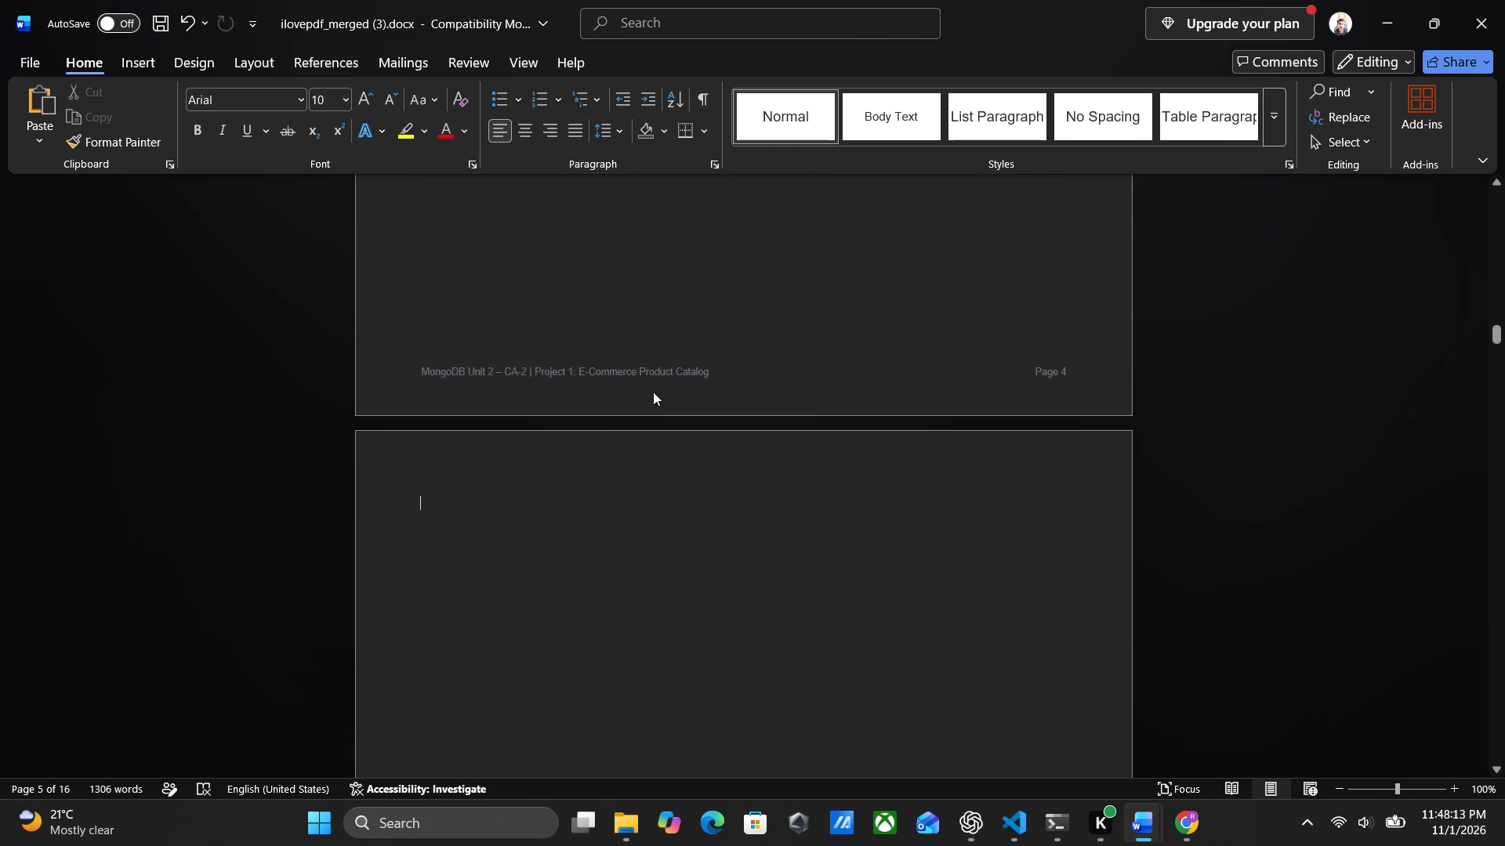
scroll(653, 392, down, 6)
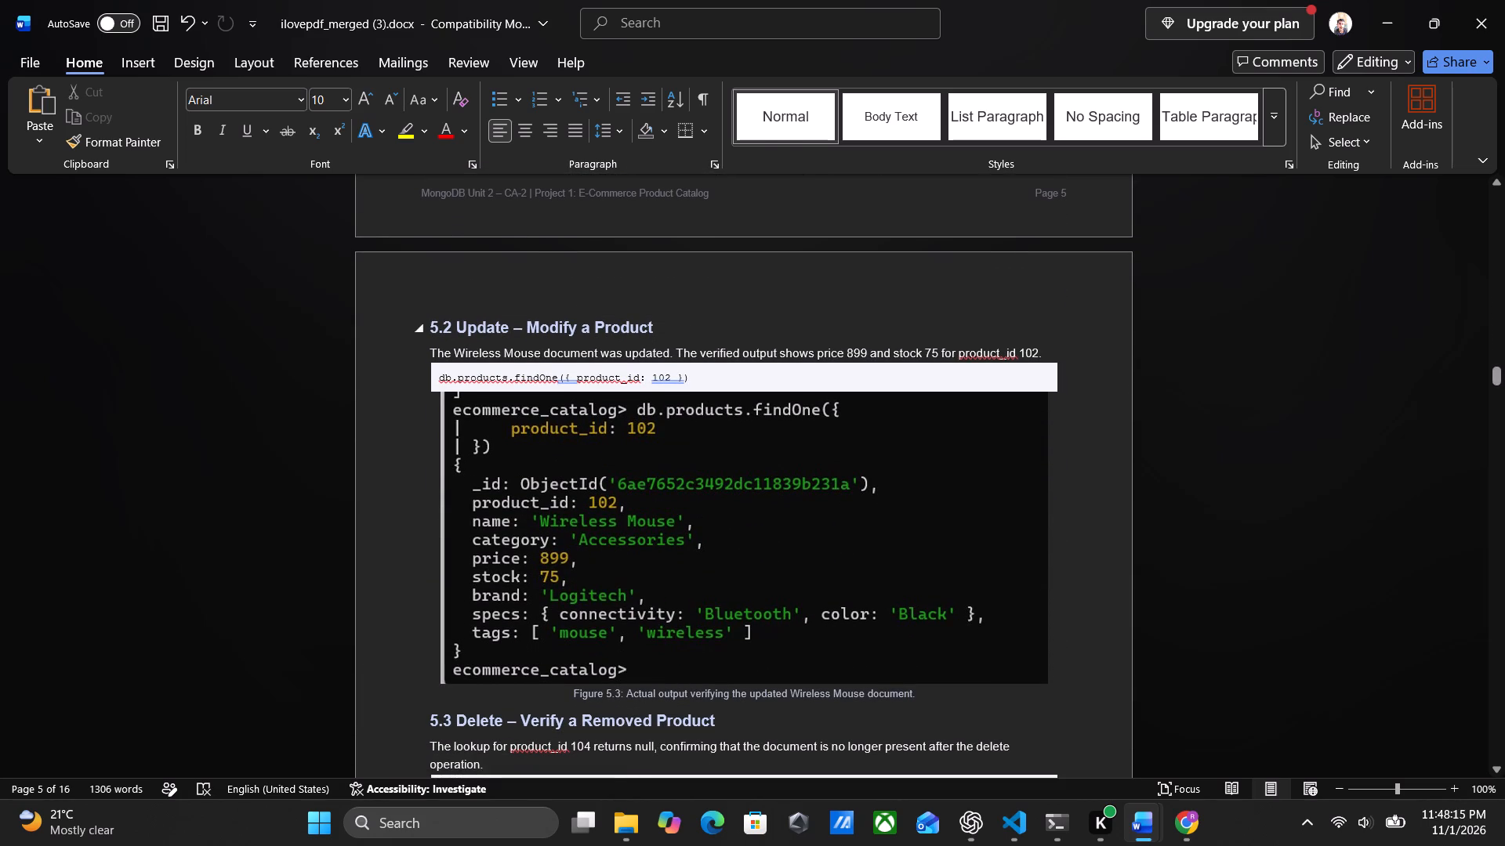
click(426, 324)
scroll(426, 324, up, 4)
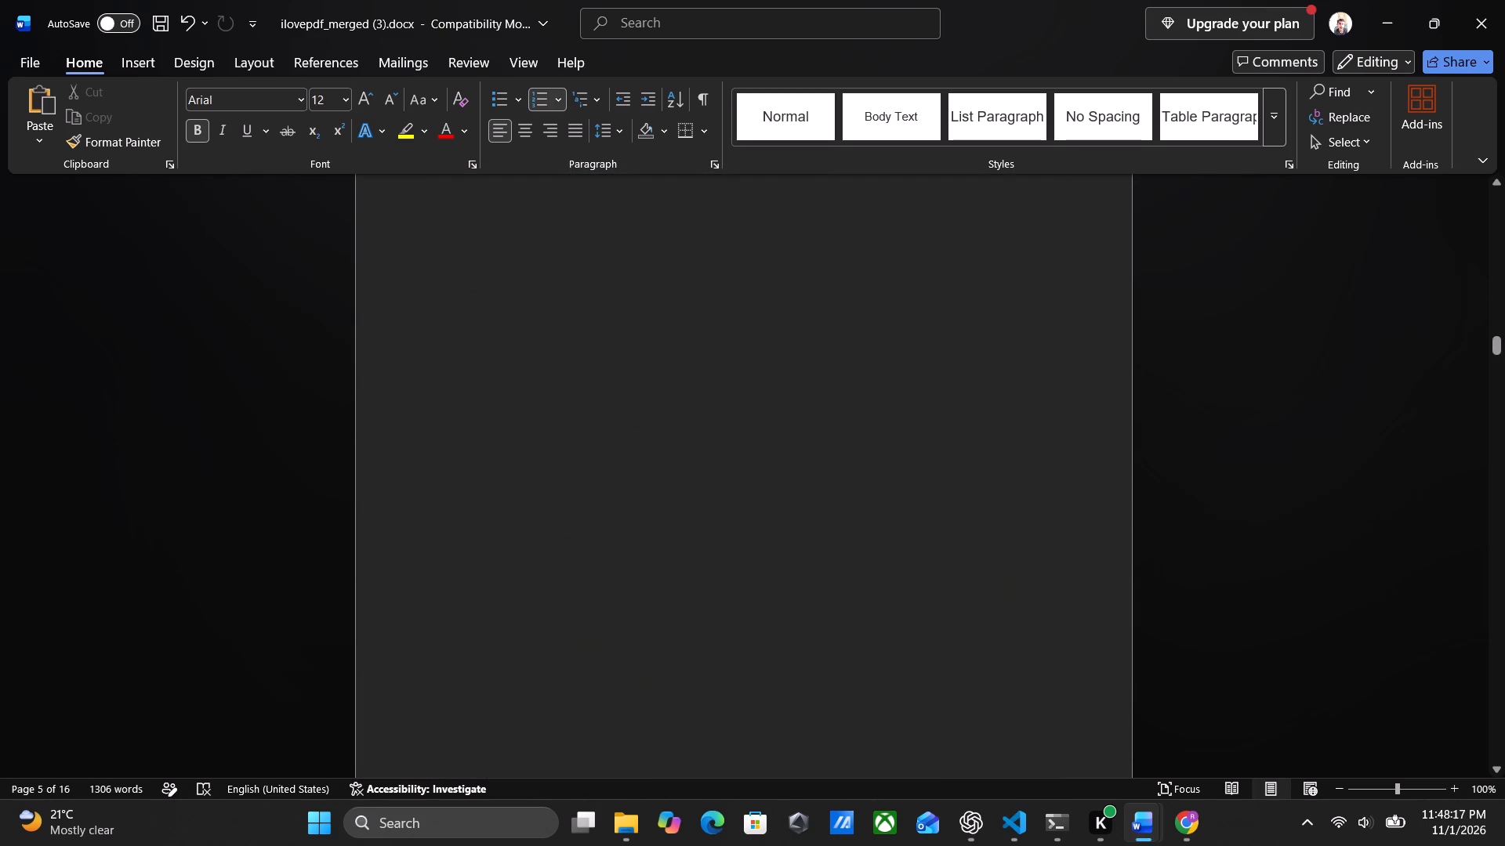
click(550, 413)
right_click(550, 413)
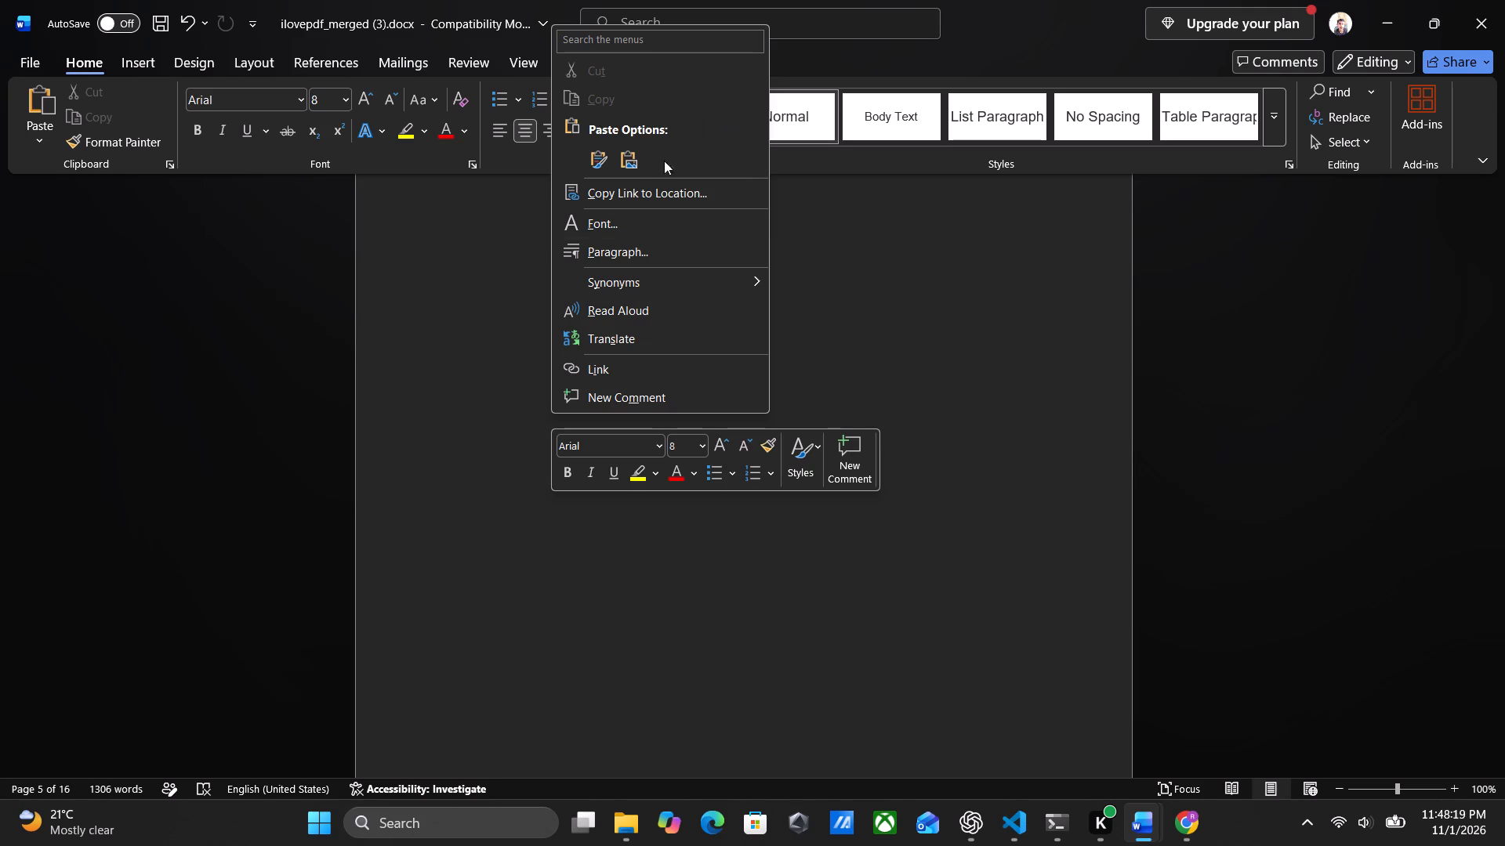
click(909, 333)
scroll(909, 333, up, 2)
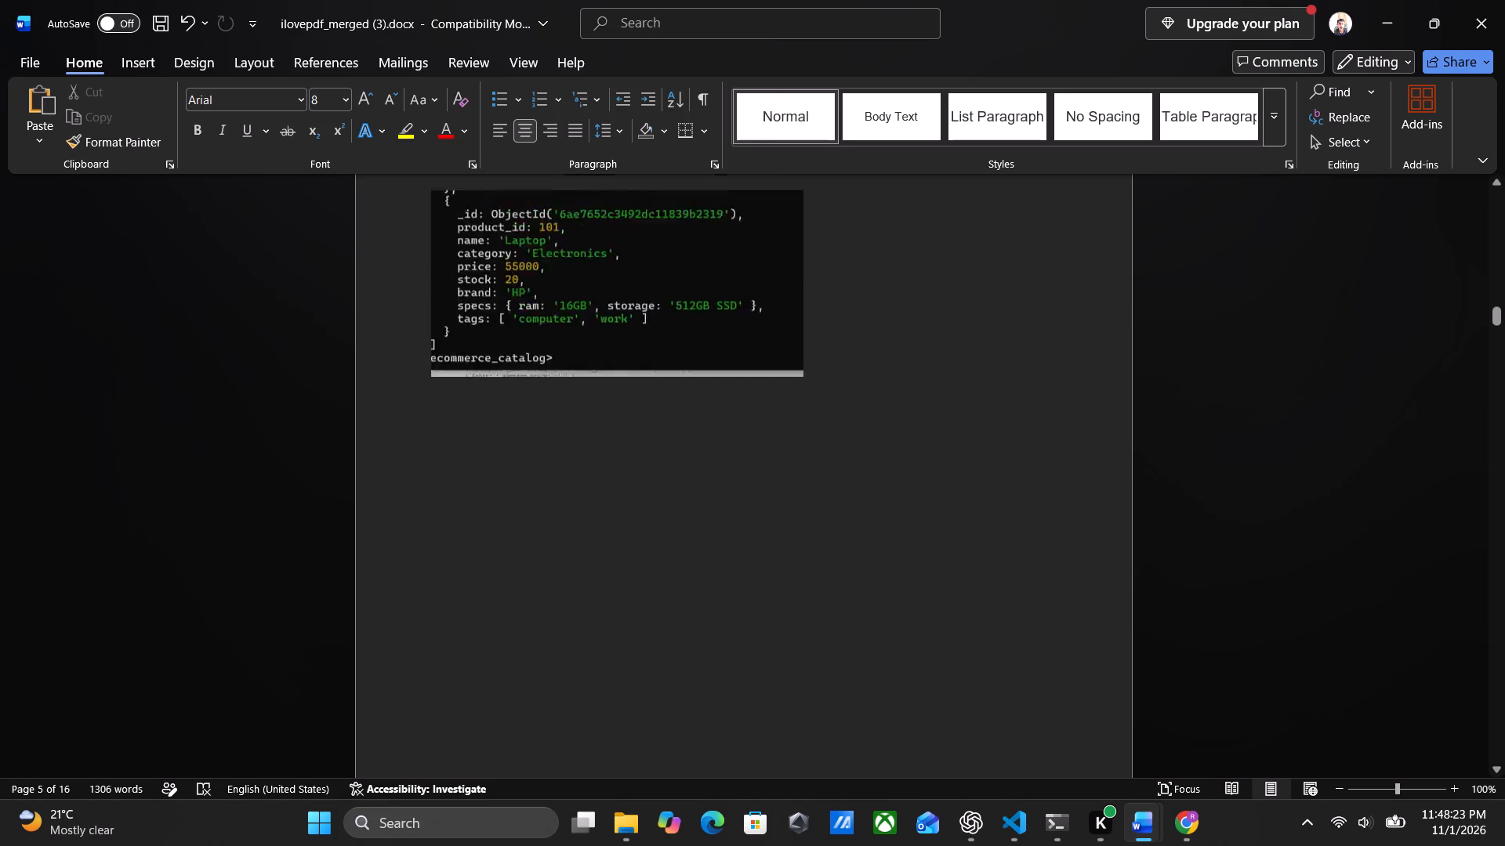
scroll(909, 333, down, 2)
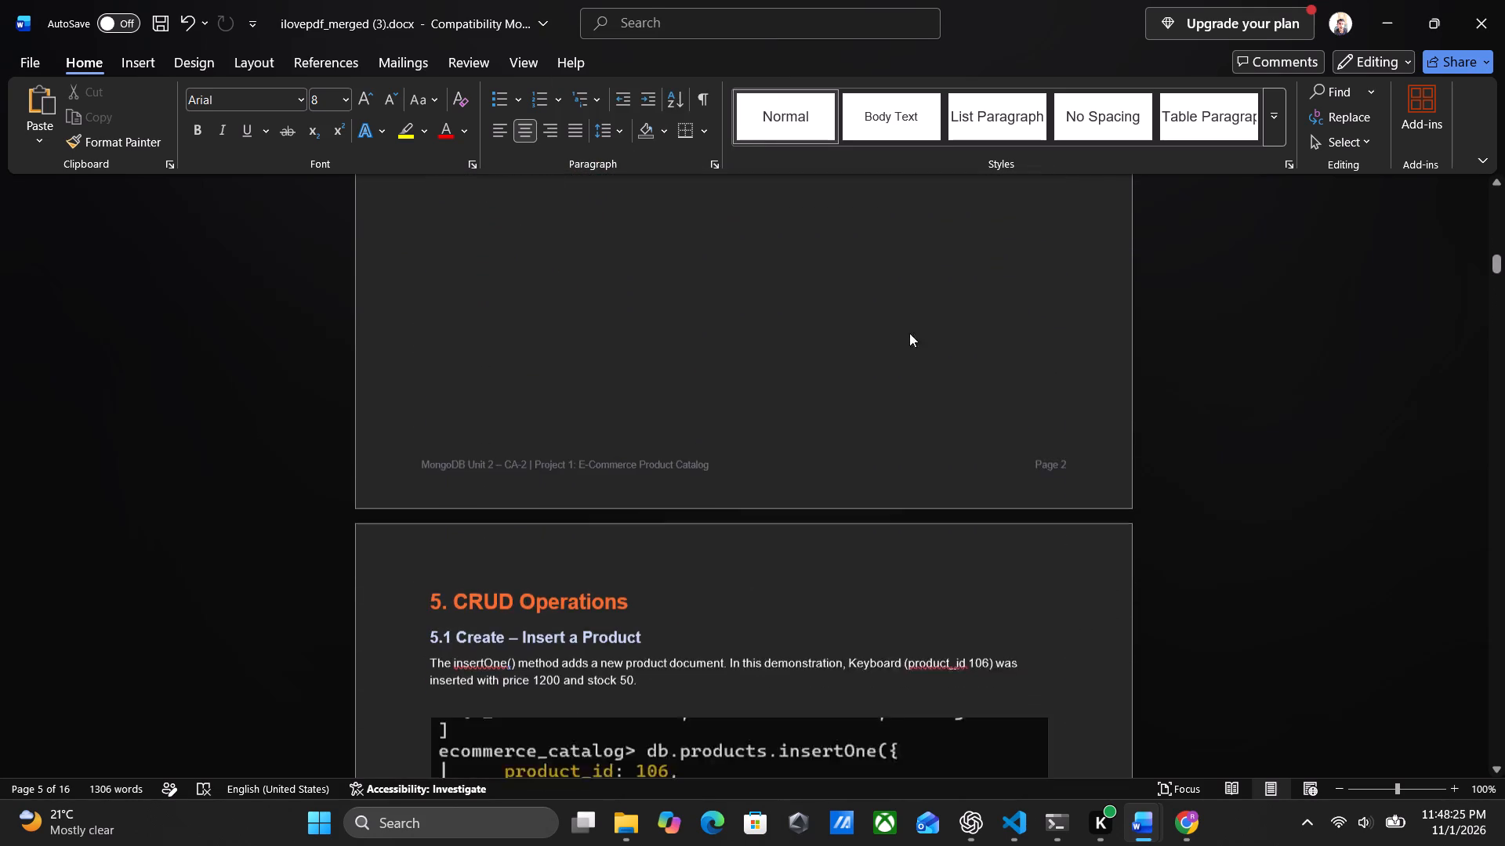
Delete the "Figure 5.3: Actual output verifying the updated Wireless Mouse document." caption below the Wireless Mouse screenshot.
scroll(909, 333, down, 5)
scroll(909, 333, up, 1)
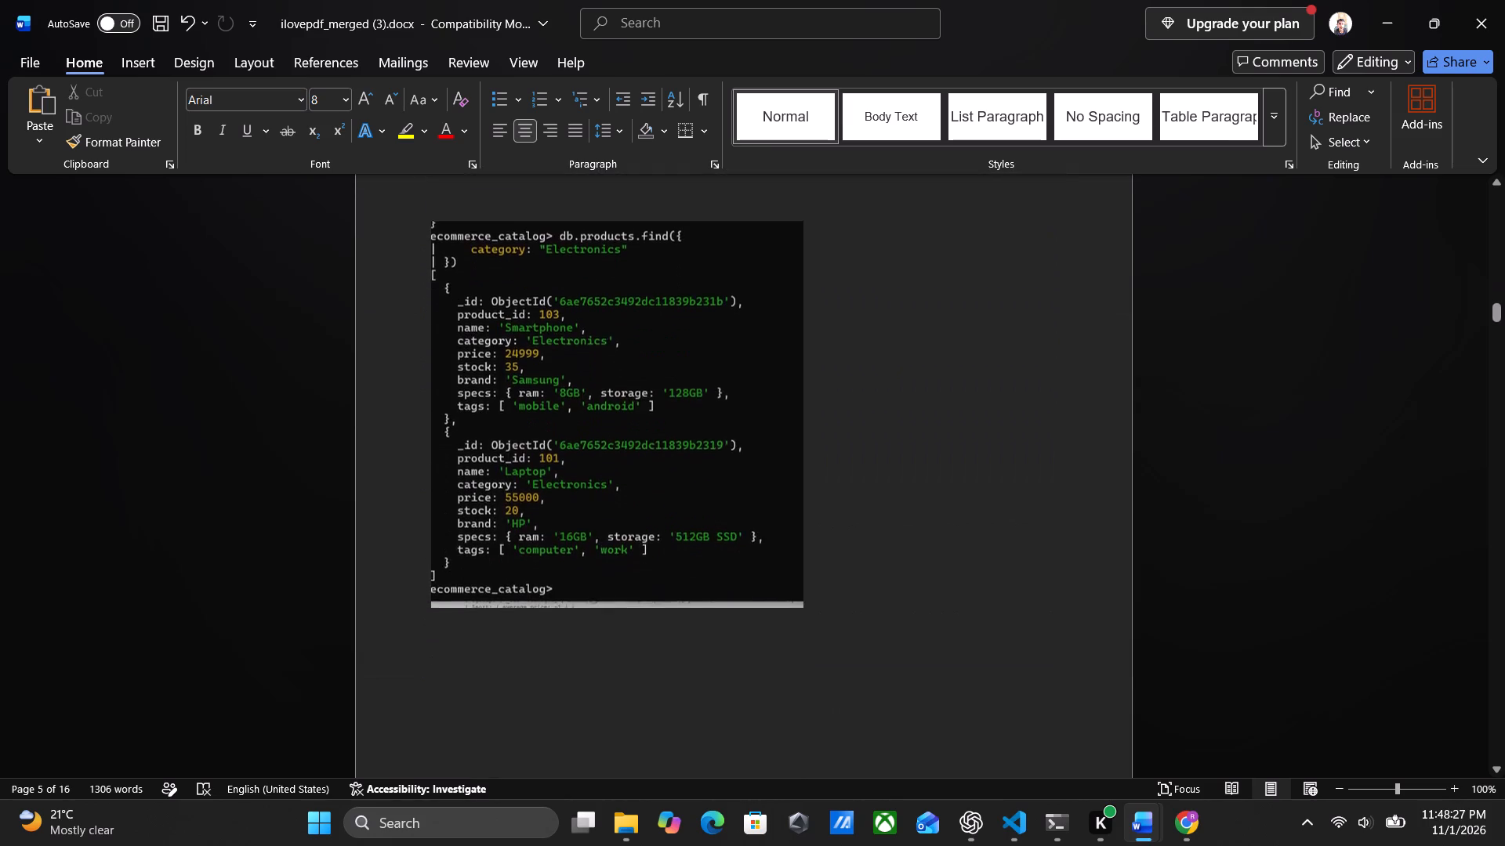
scroll(909, 333, up, 1)
scroll(909, 333, down, 4)
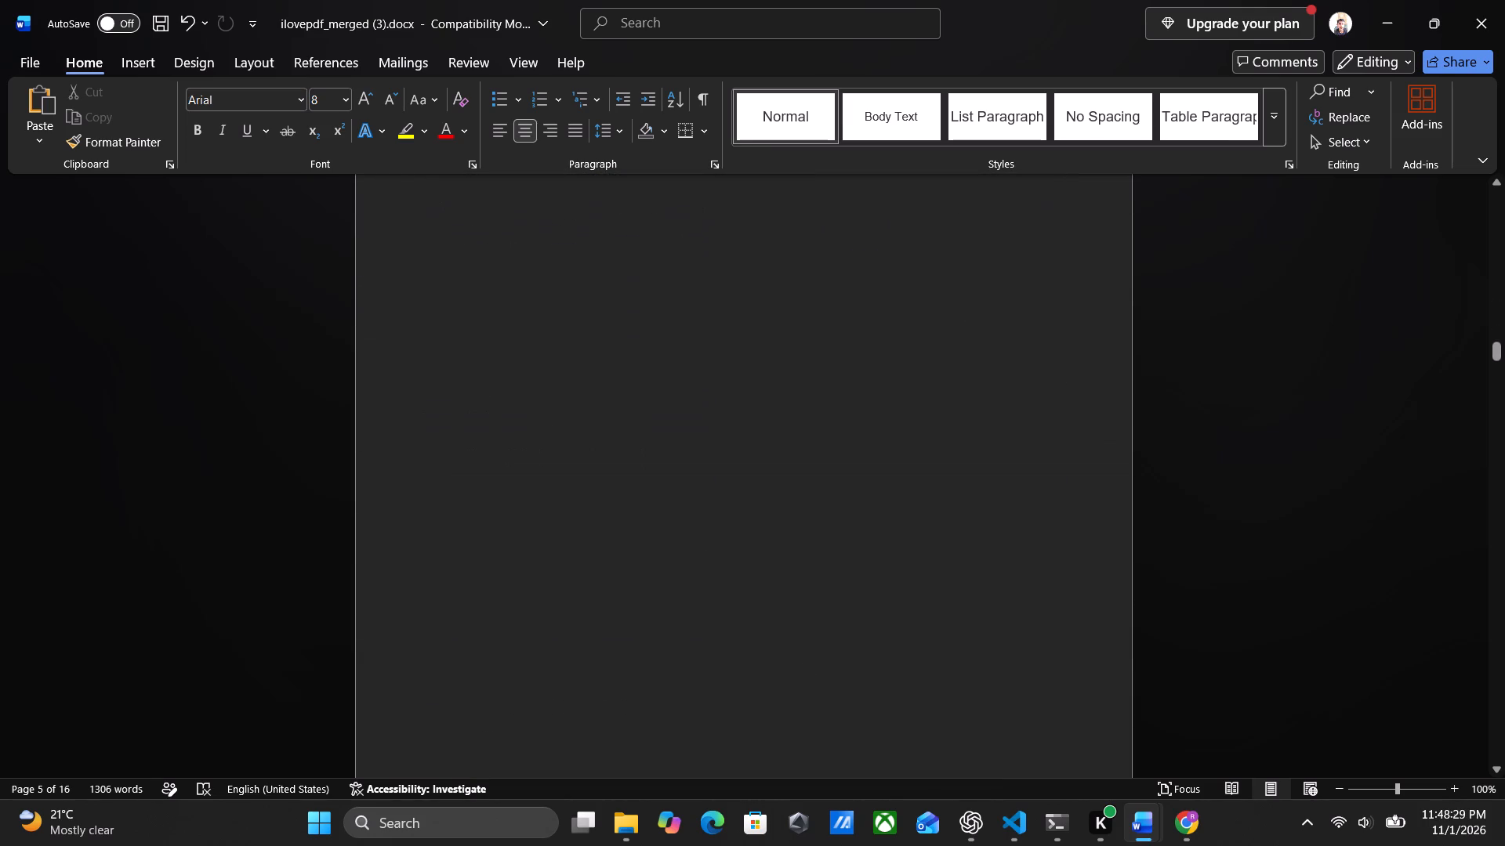
scroll(909, 333, down, 5)
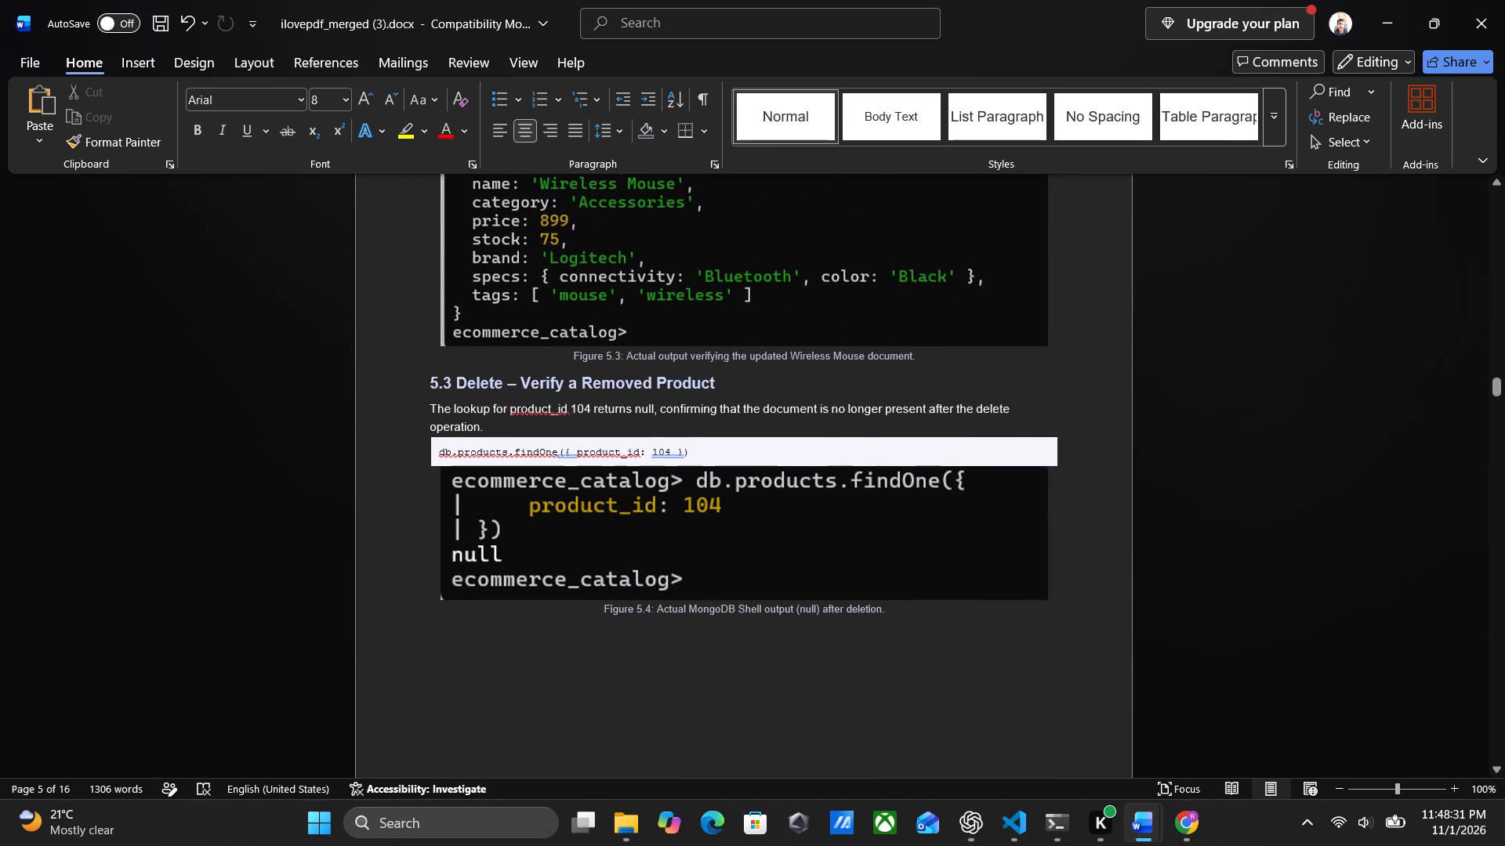
scroll(909, 333, down, 1)
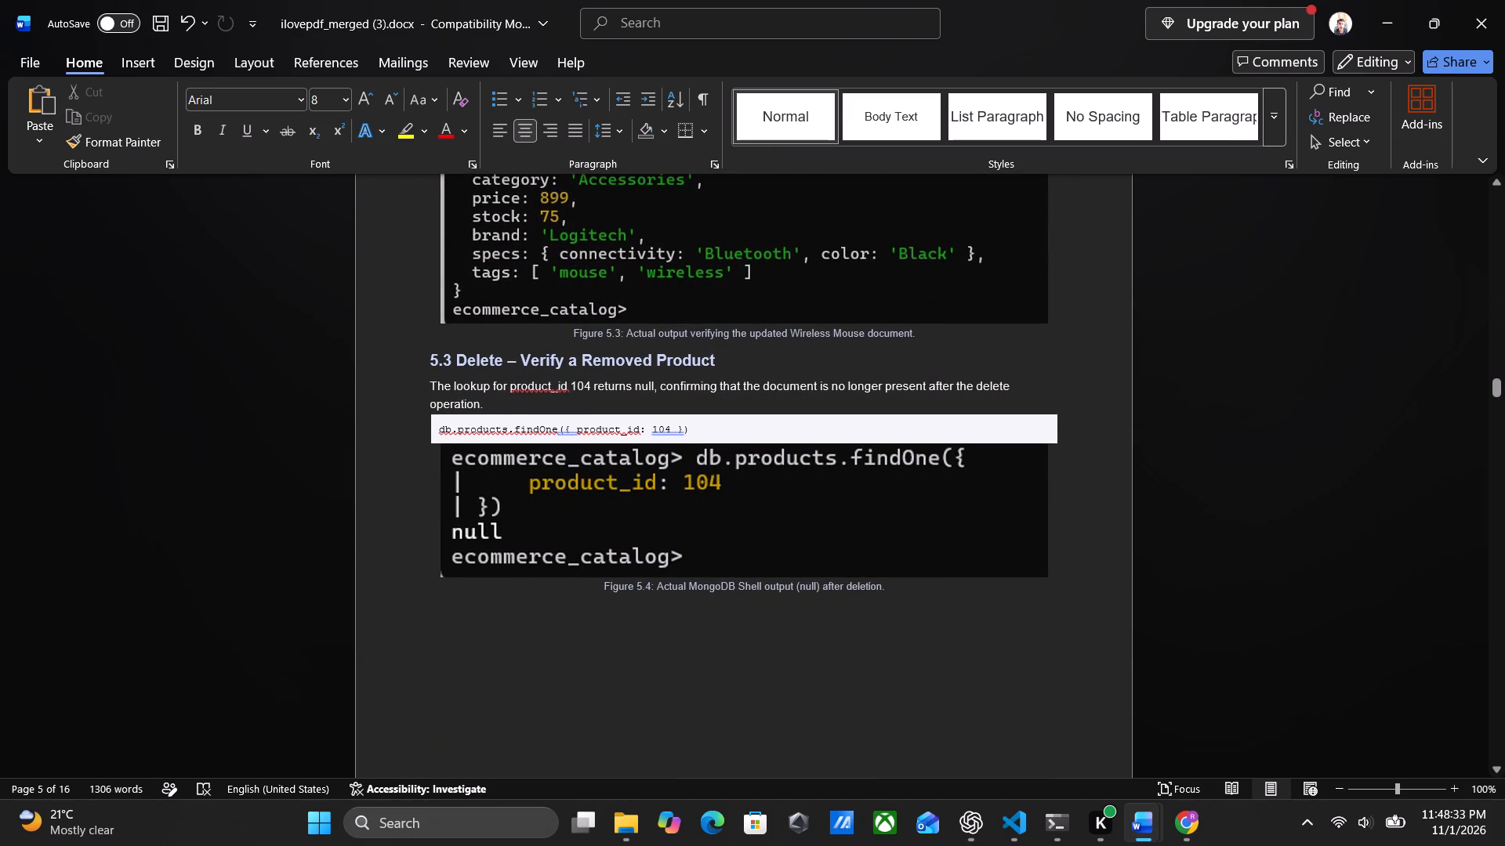
drag(934, 335, 481, 331)
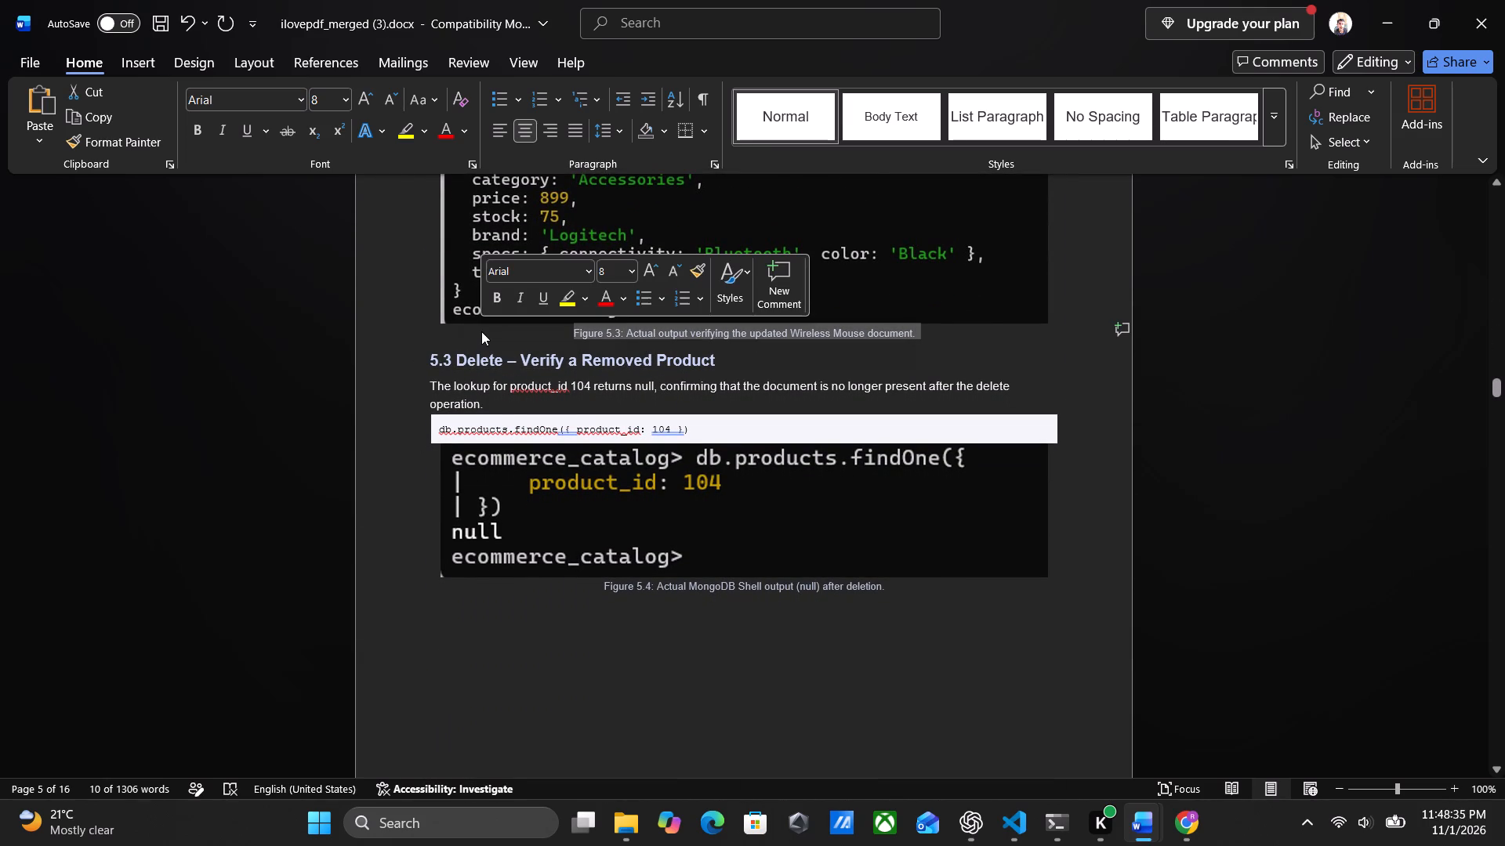
key(BackSpace)
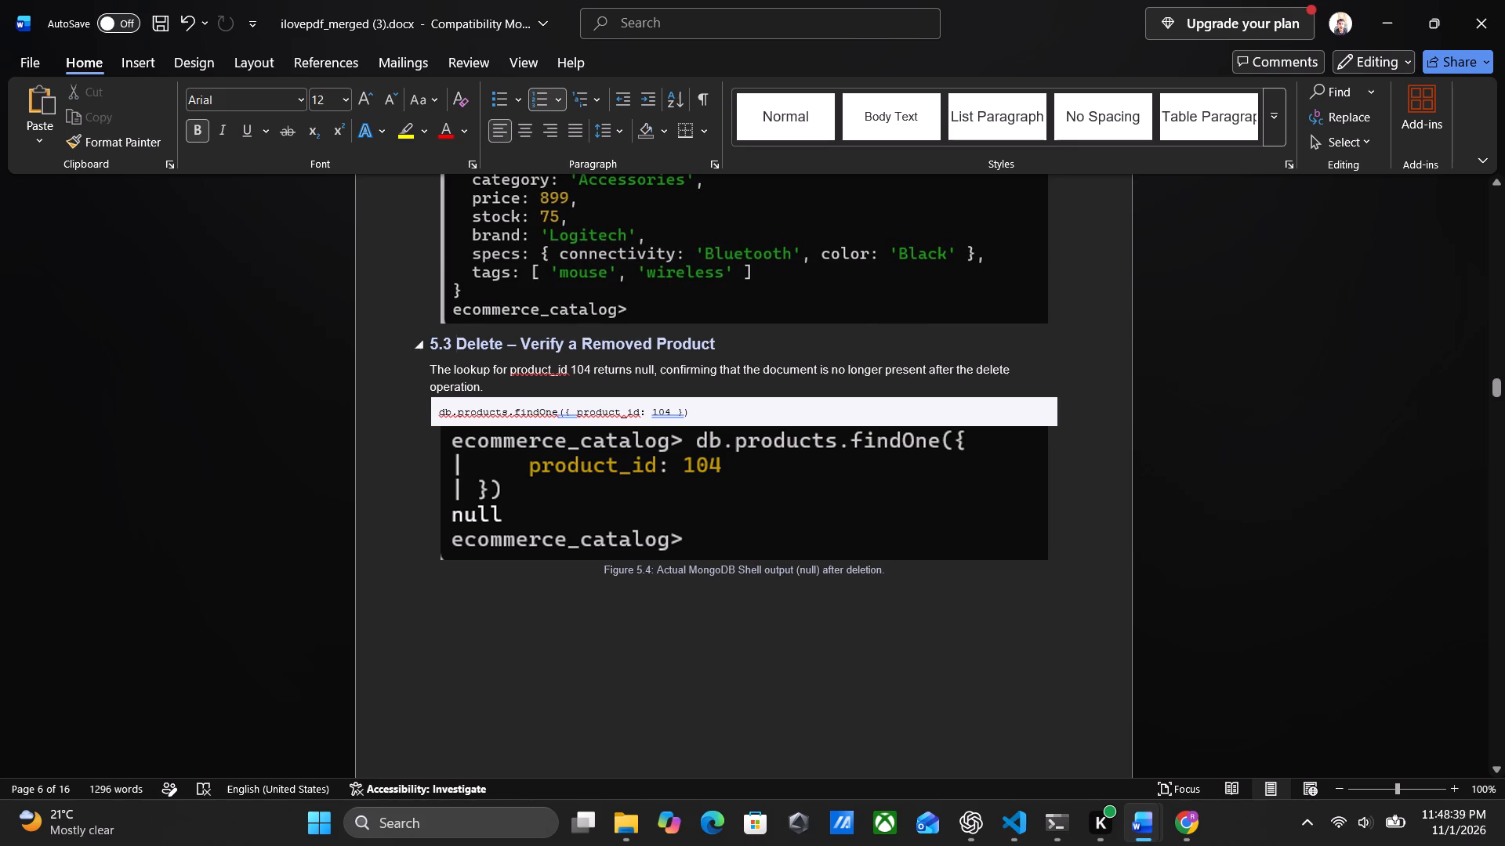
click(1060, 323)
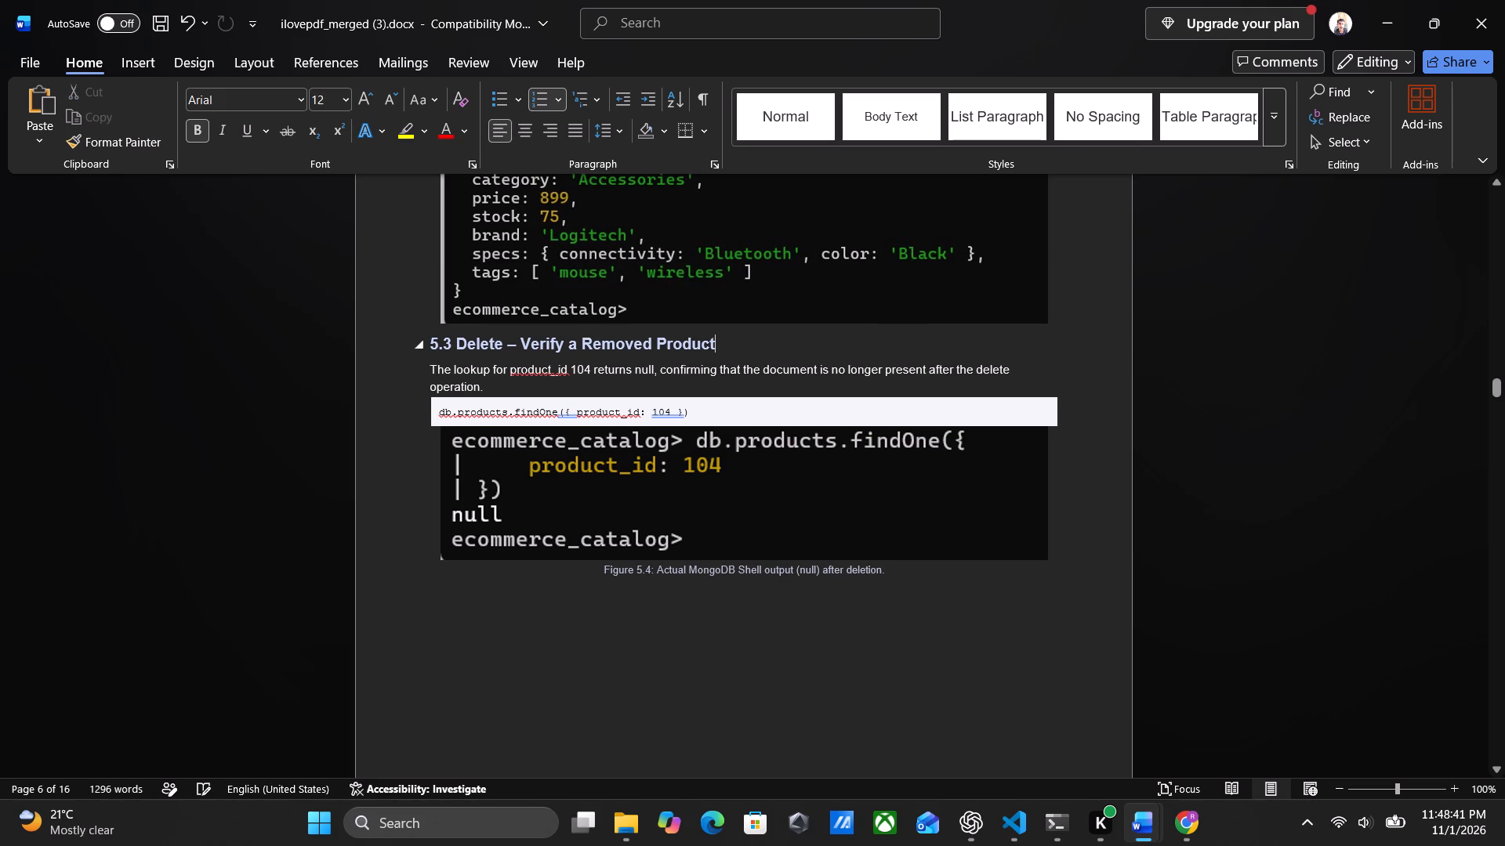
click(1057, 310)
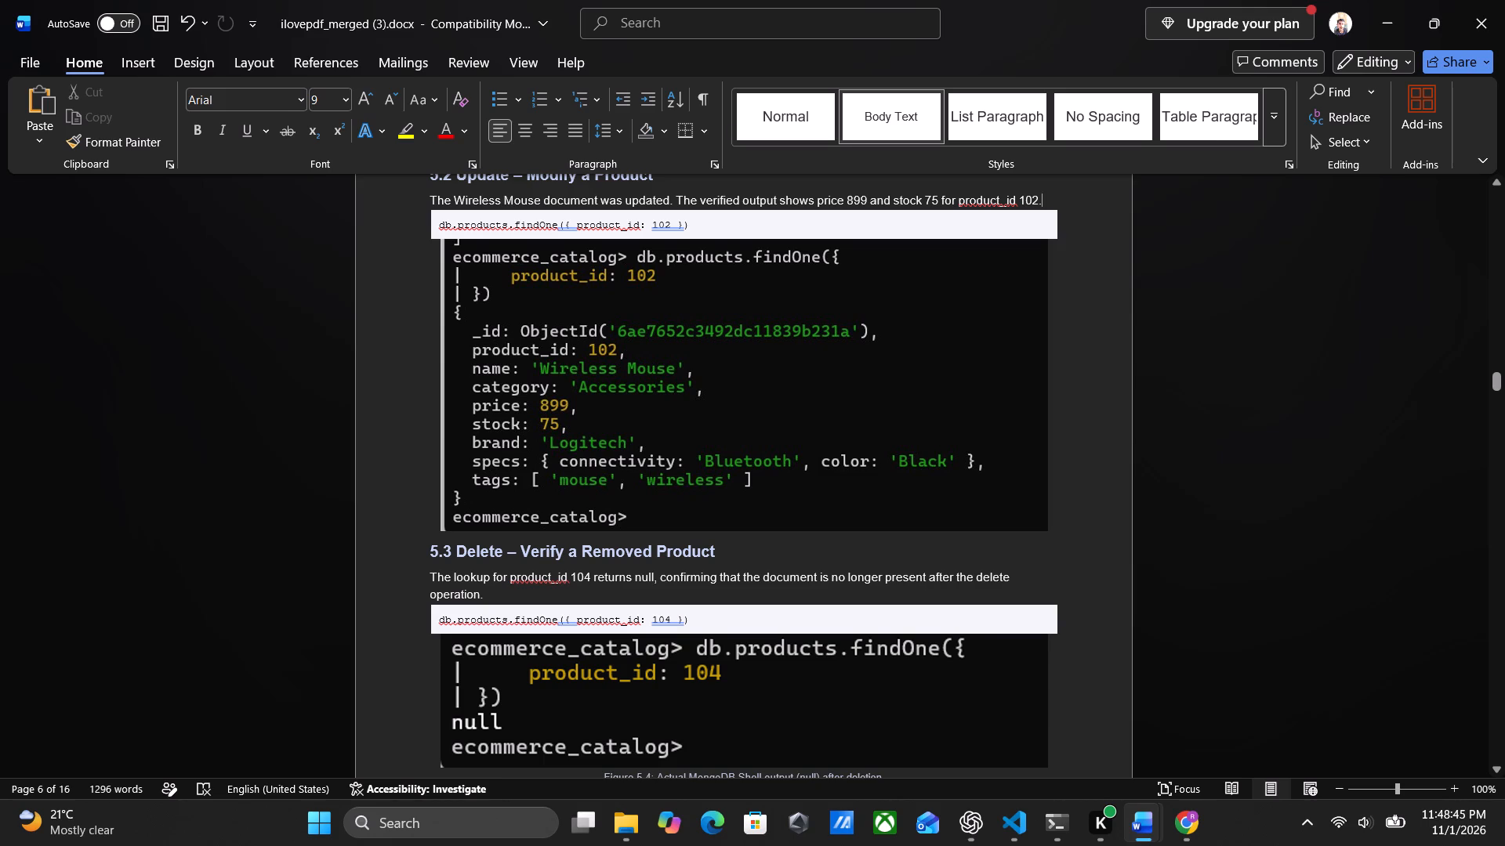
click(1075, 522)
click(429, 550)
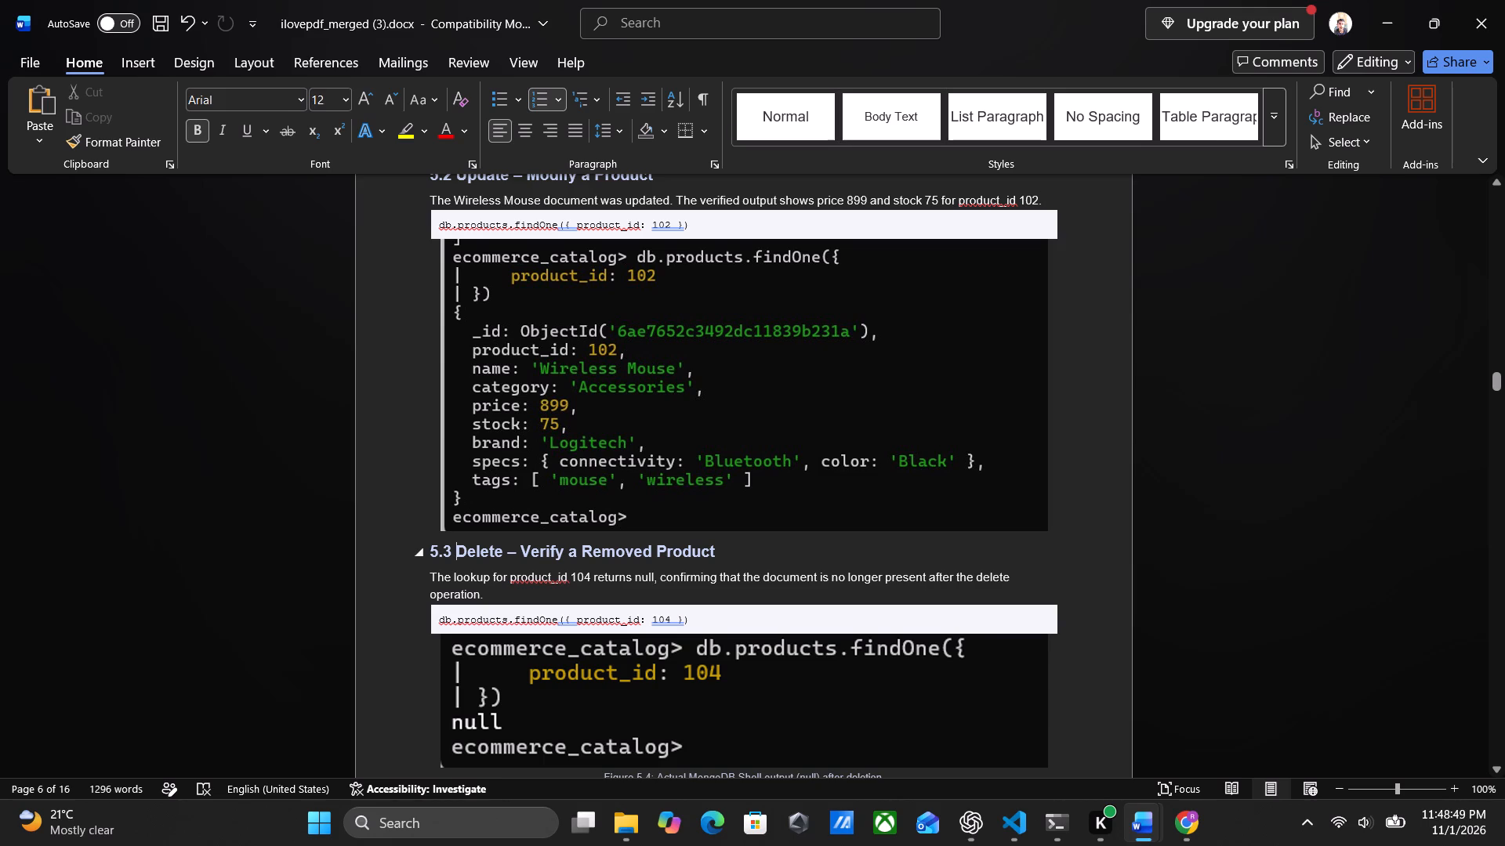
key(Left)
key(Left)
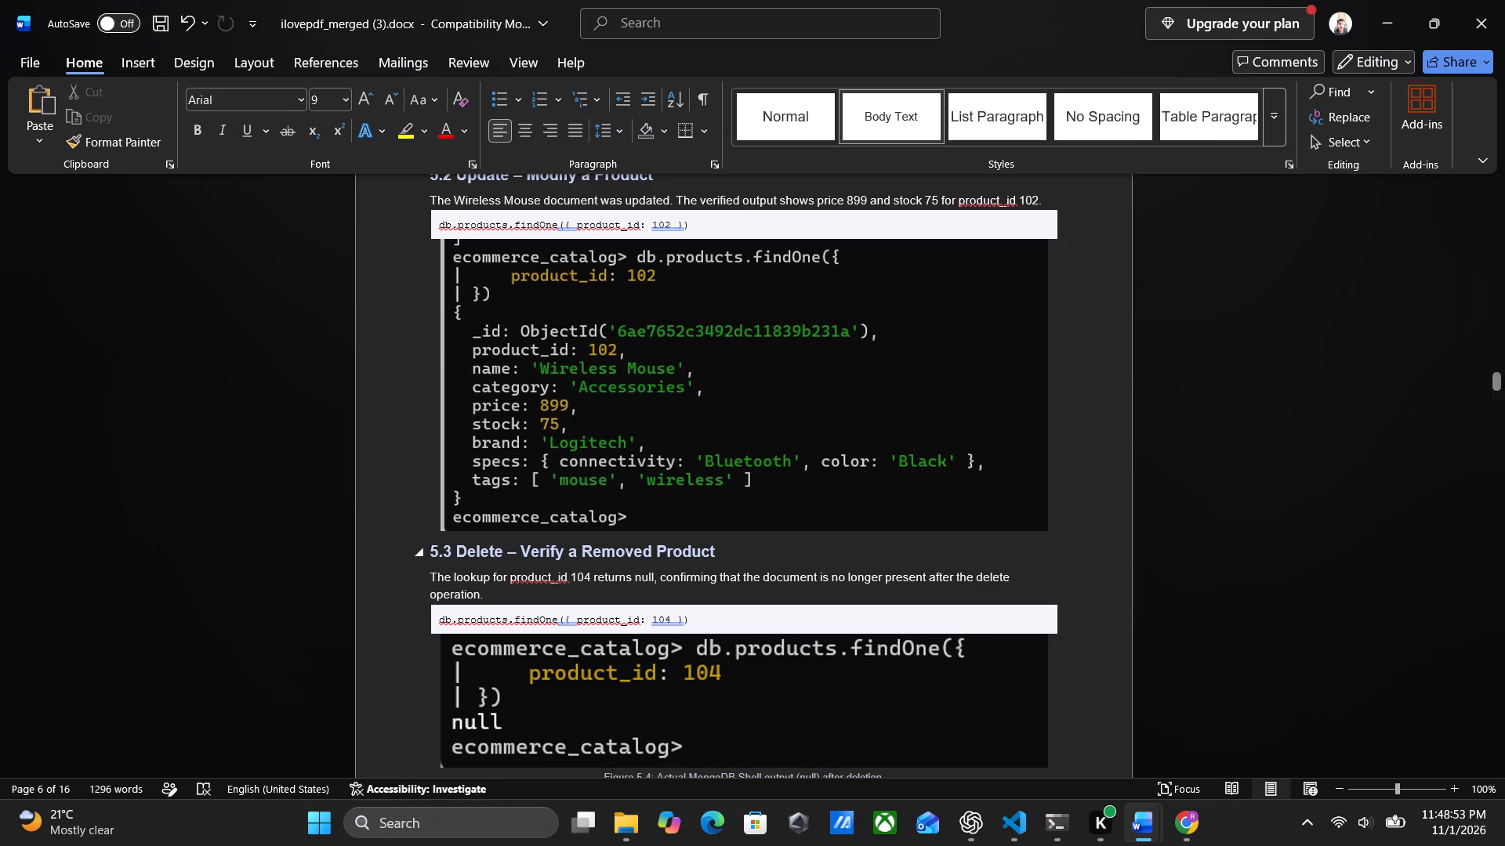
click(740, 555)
Delete the "Figure 5.4: Actual MongoDB Shell output (null) after deletion." caption below the product_id 104 screenshot.
scroll(740, 555, down, 2)
drag(903, 470, 601, 473)
key(BackSpace)
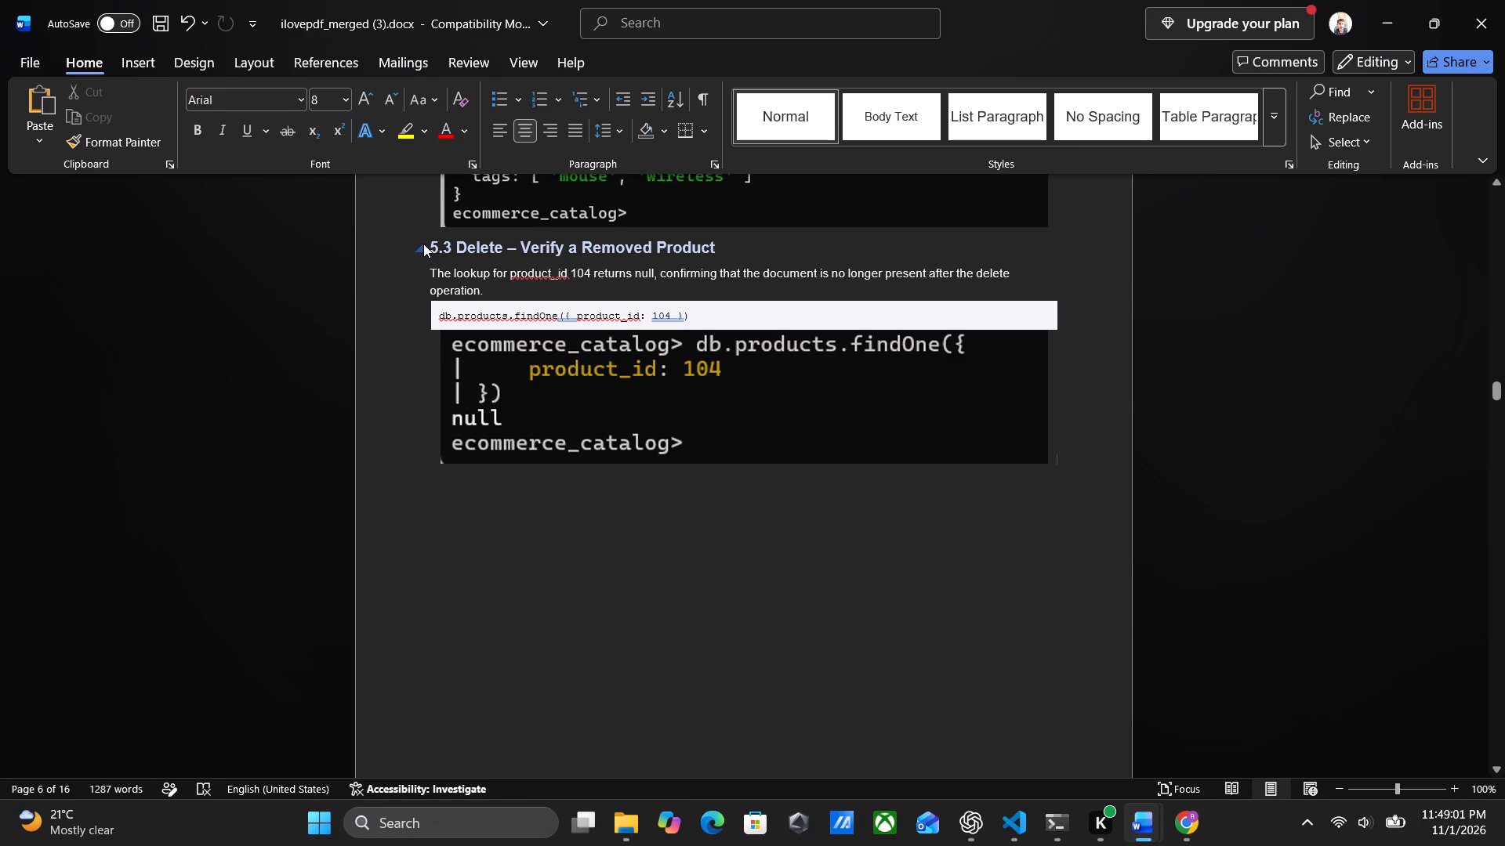
Move the "Delete – Verify a Removed Product" heading down by three blank lines below the Wireless Mouse screenshot, replacing its 5.3 number with the line breaks.
click(448, 244)
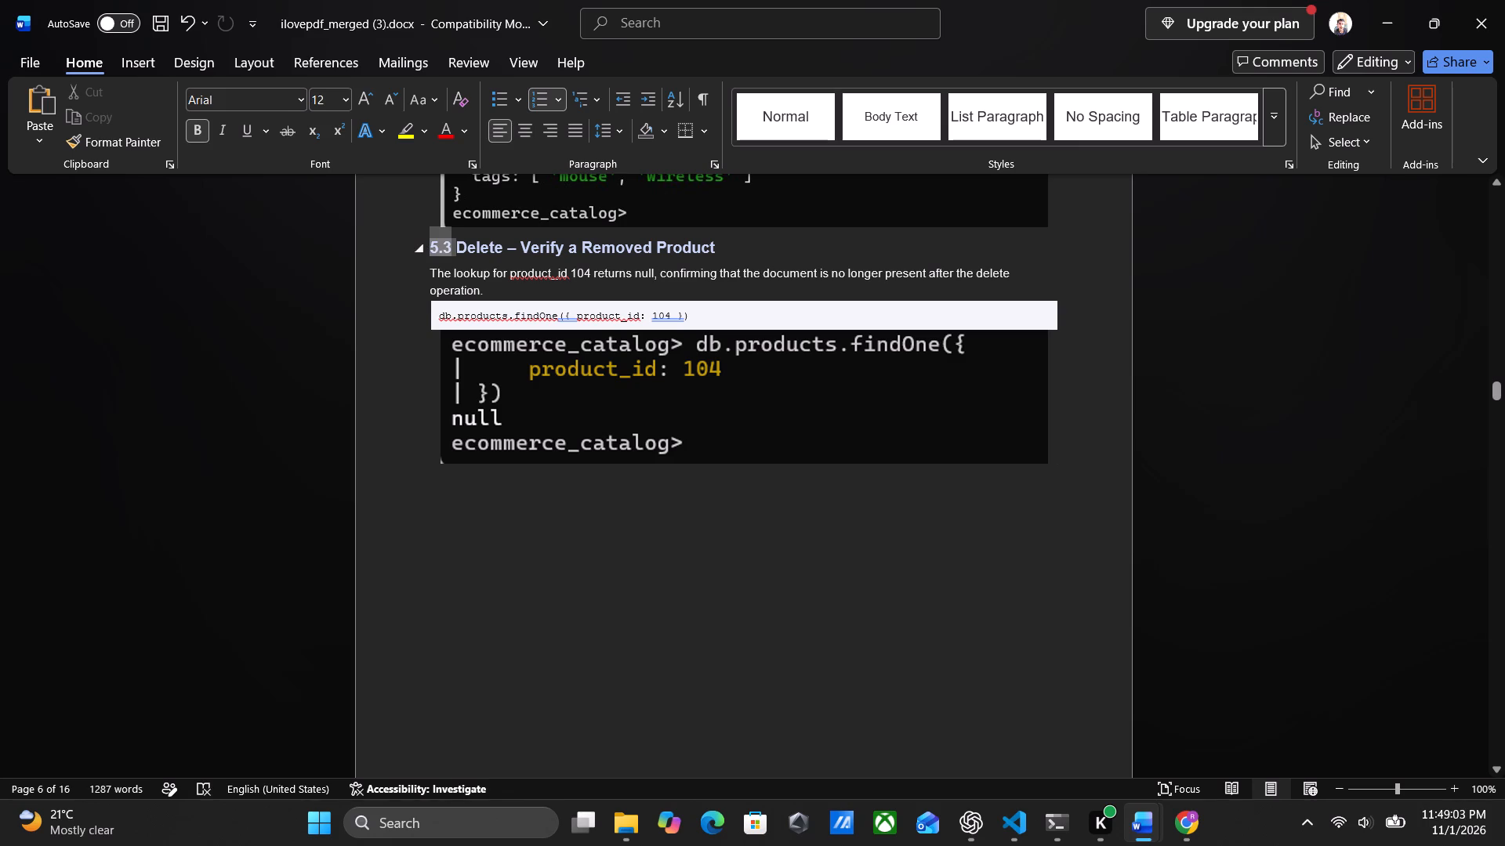
key(Return)
key(Return)
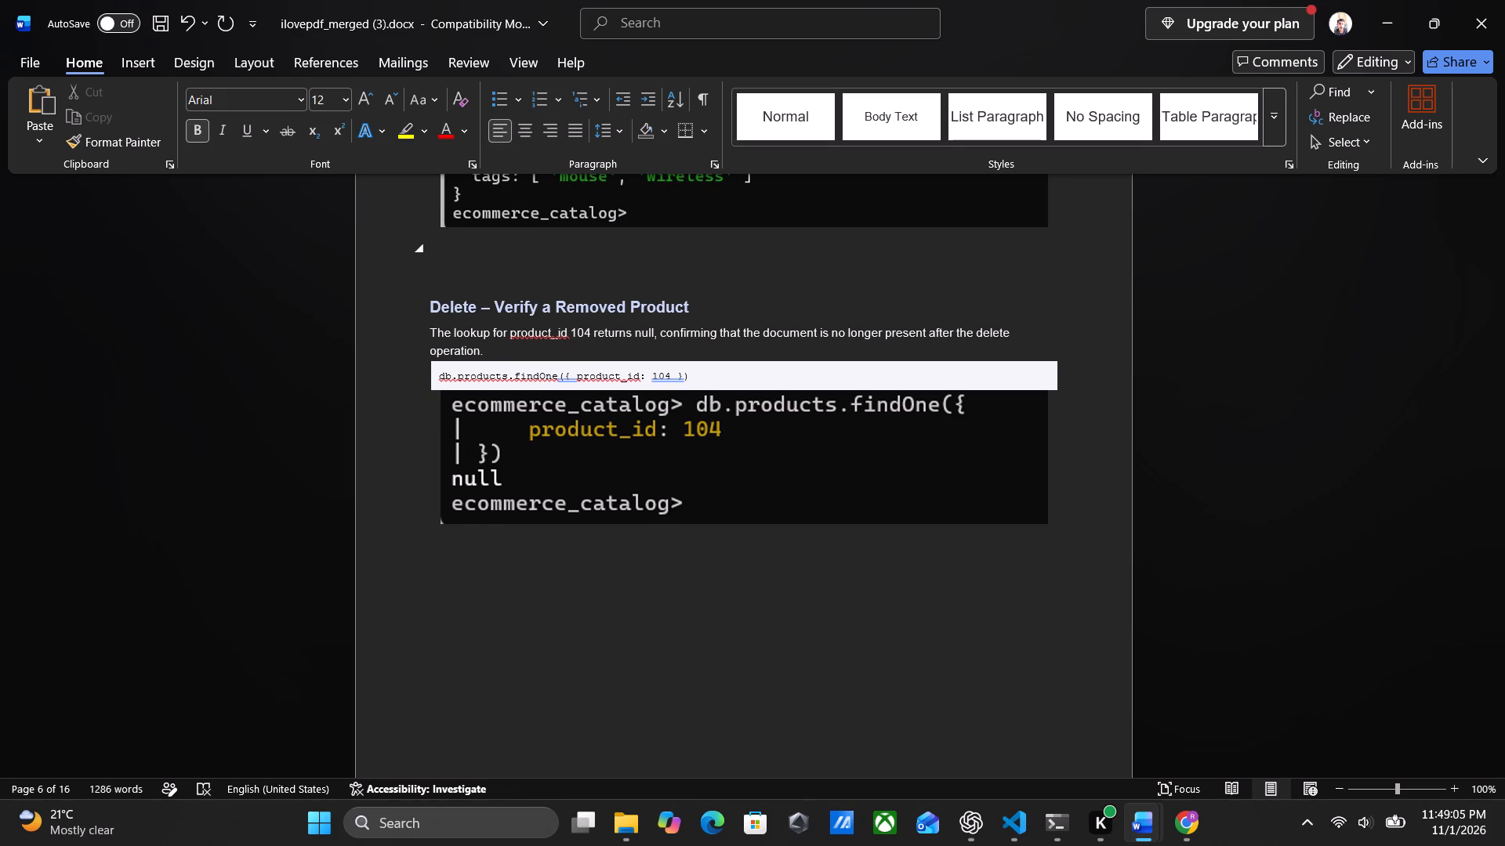
key(Return)
Renumber the "Delete – Verify a Removed Product" heading as 5.3, with a gap before its text.
key(5)
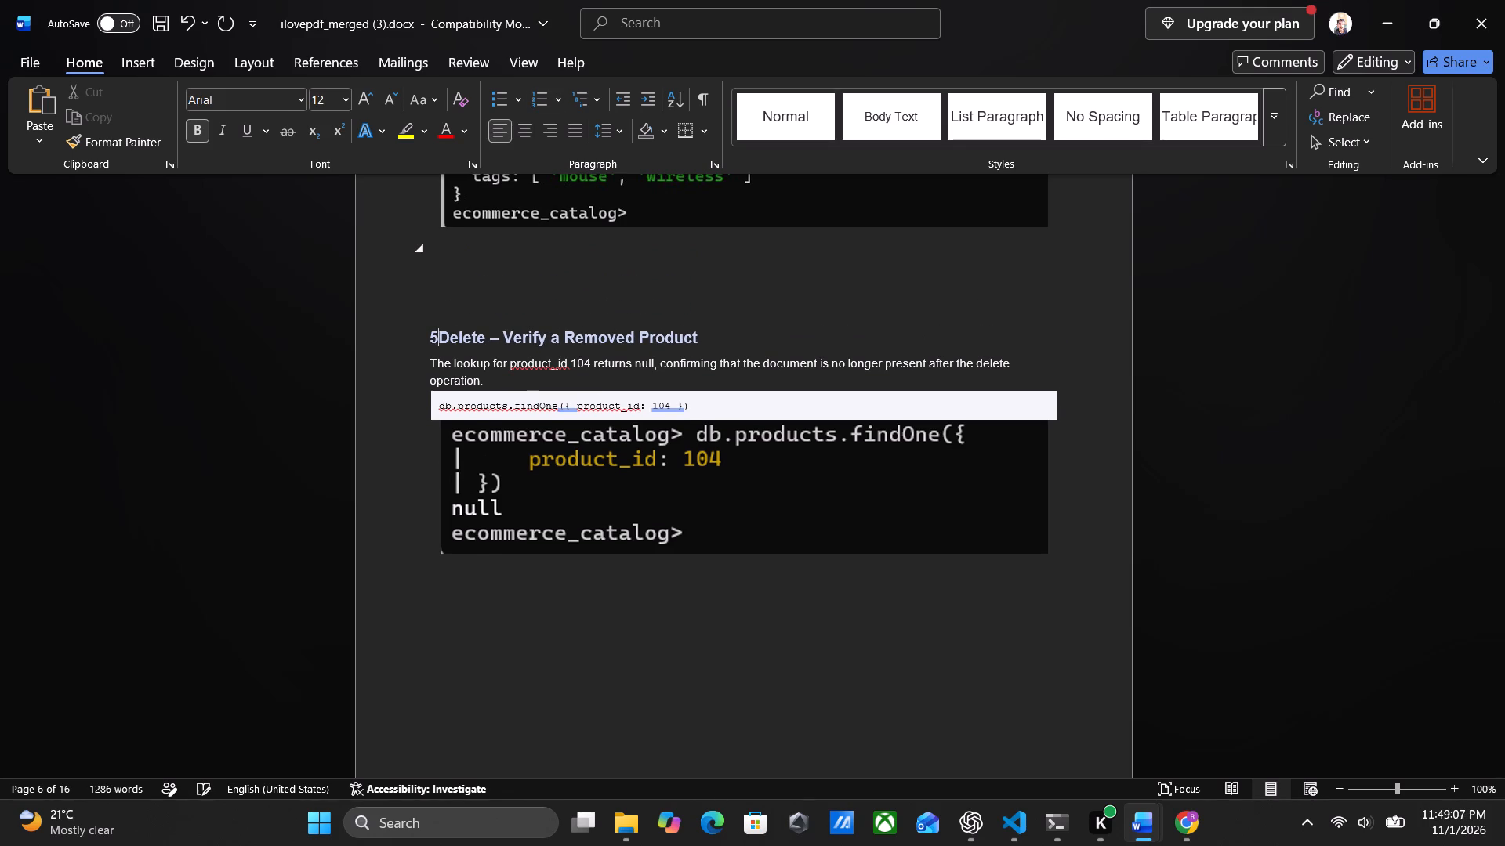
key(3)
key(BackSpace)
text(.3)
key(space)
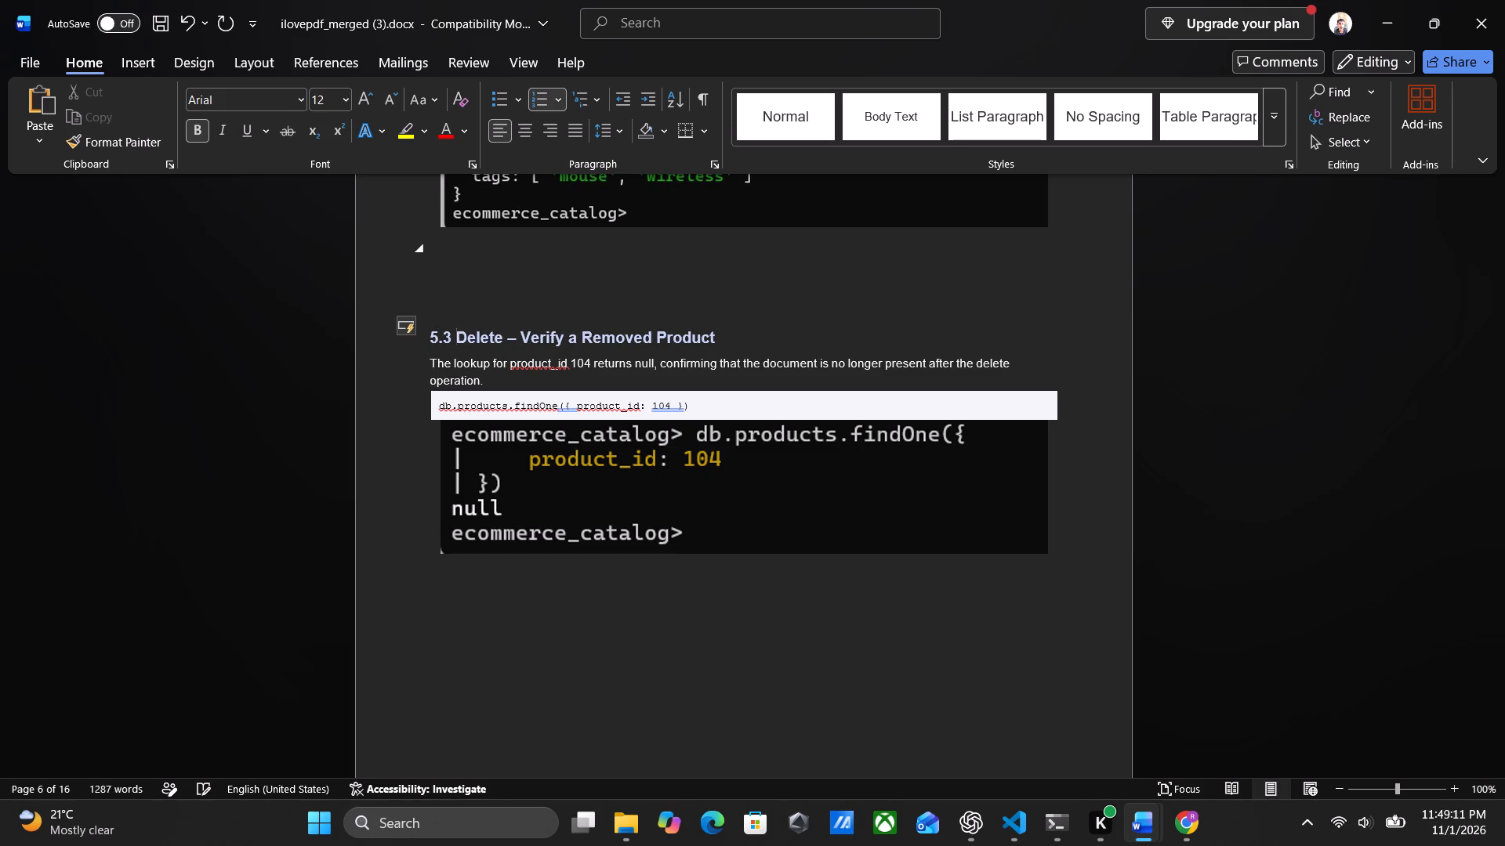
key(space)
click(674, 642)
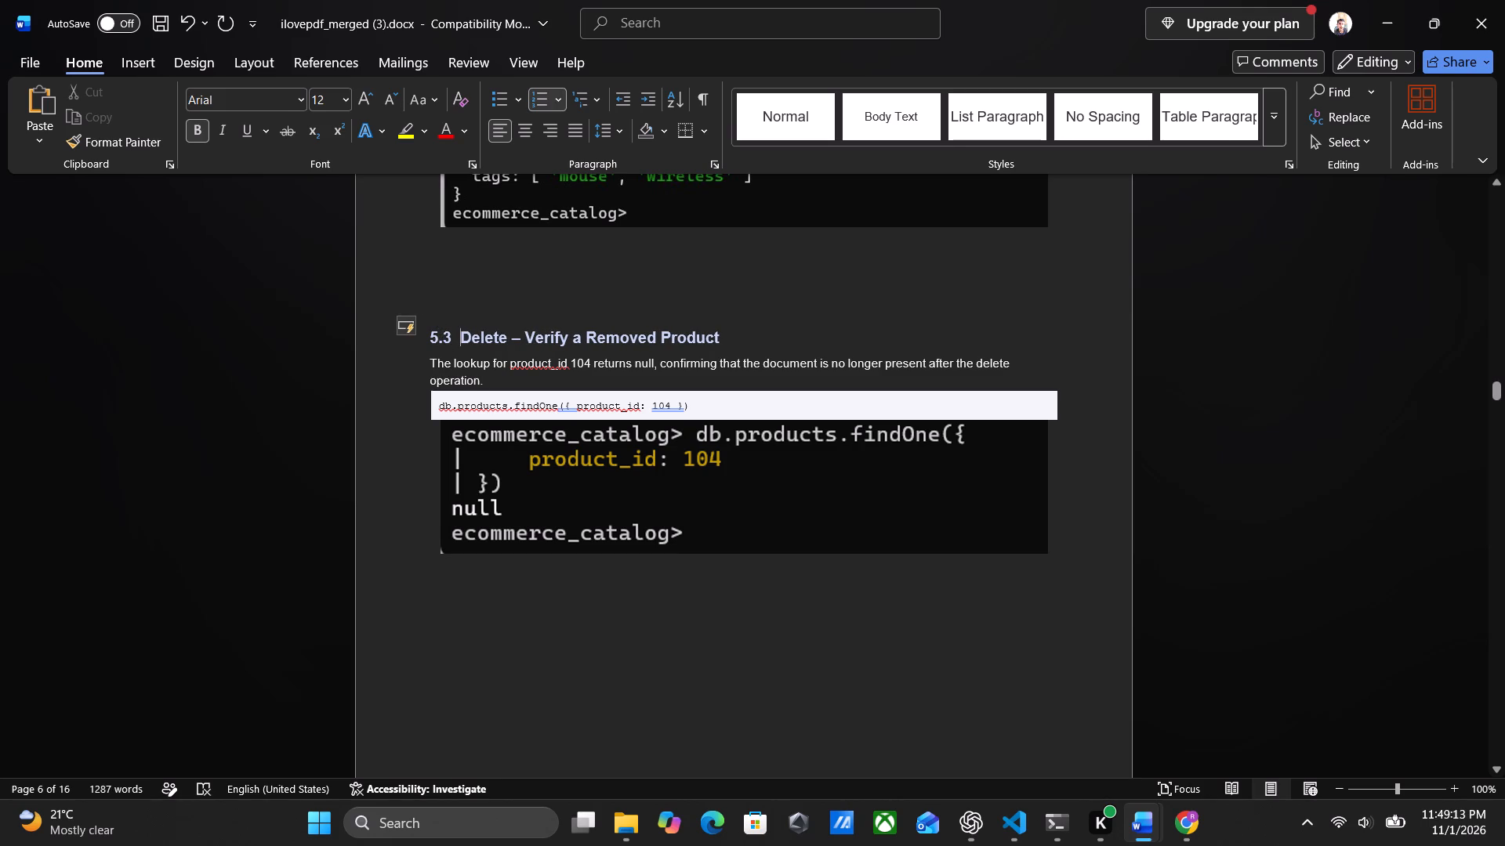
Delete sections 6 to 9 (Indexing, Aggregation with its table, Conclusion and References) from the page following section 5.3.
scroll(674, 642, down, 3)
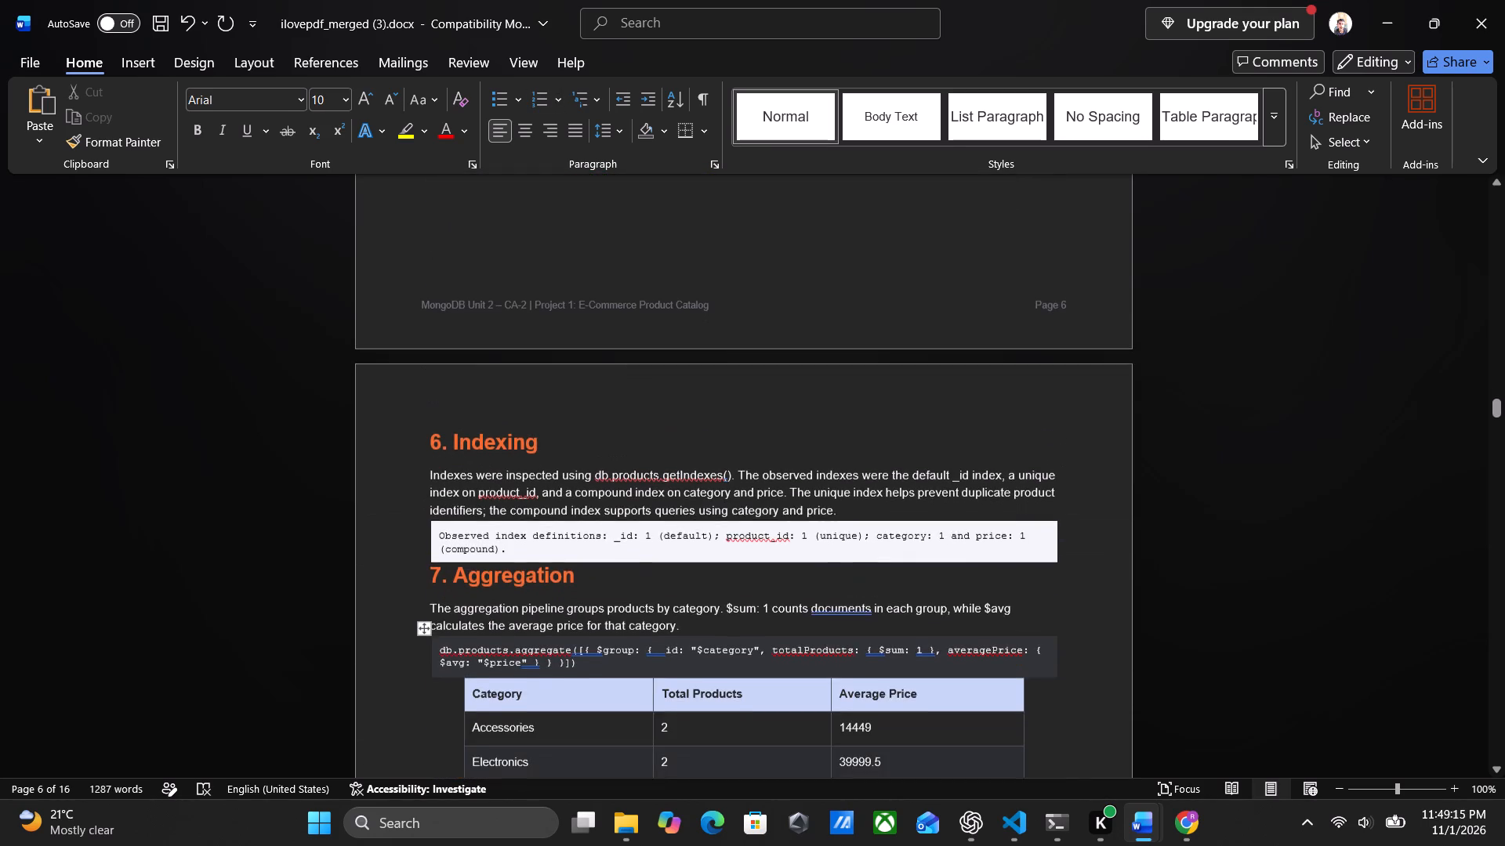
scroll(674, 642, down, 3)
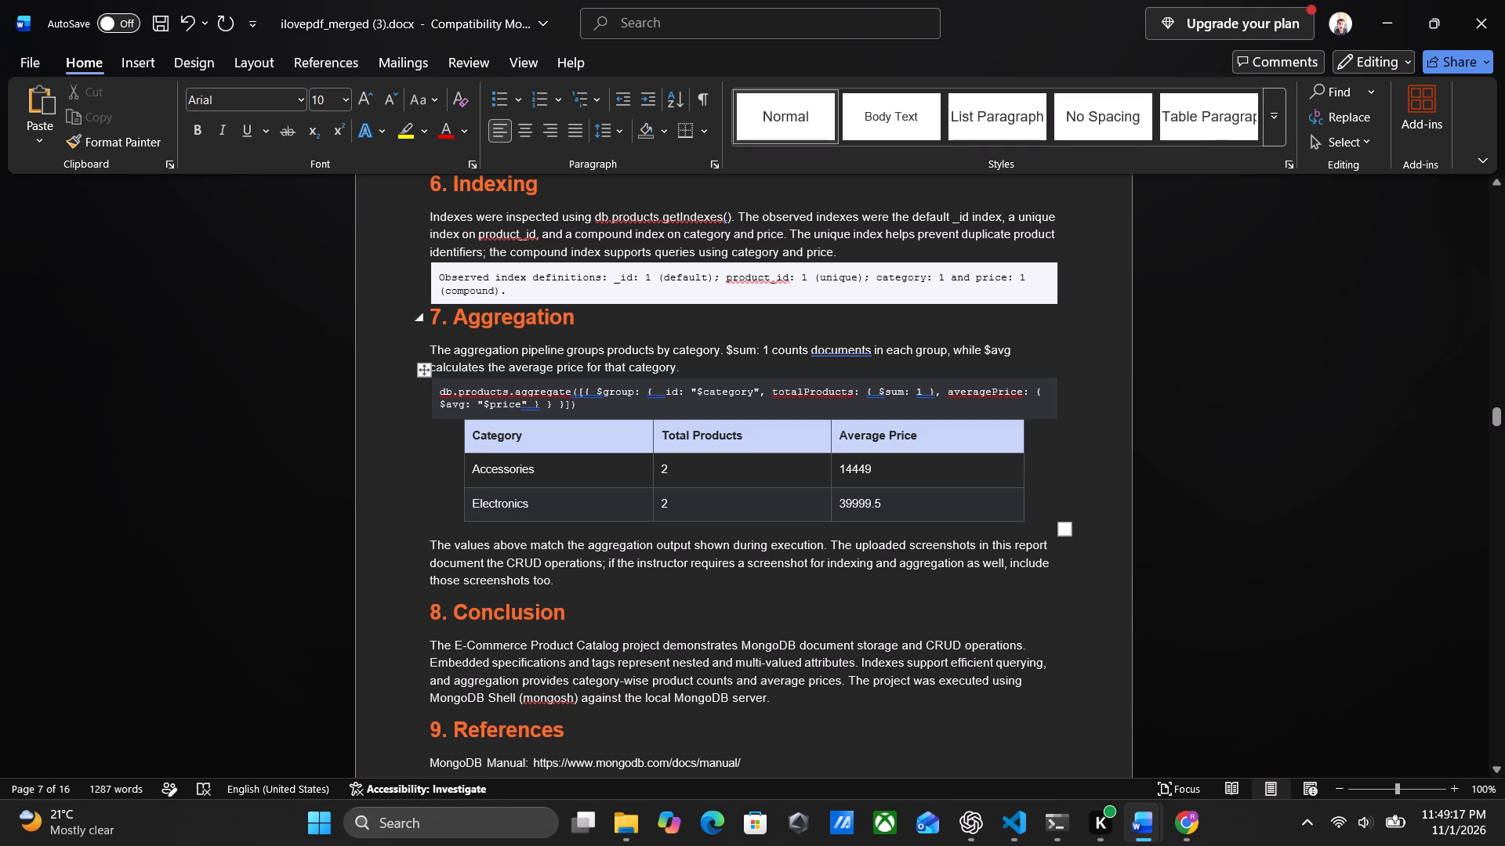
scroll(626, 376, down, 5)
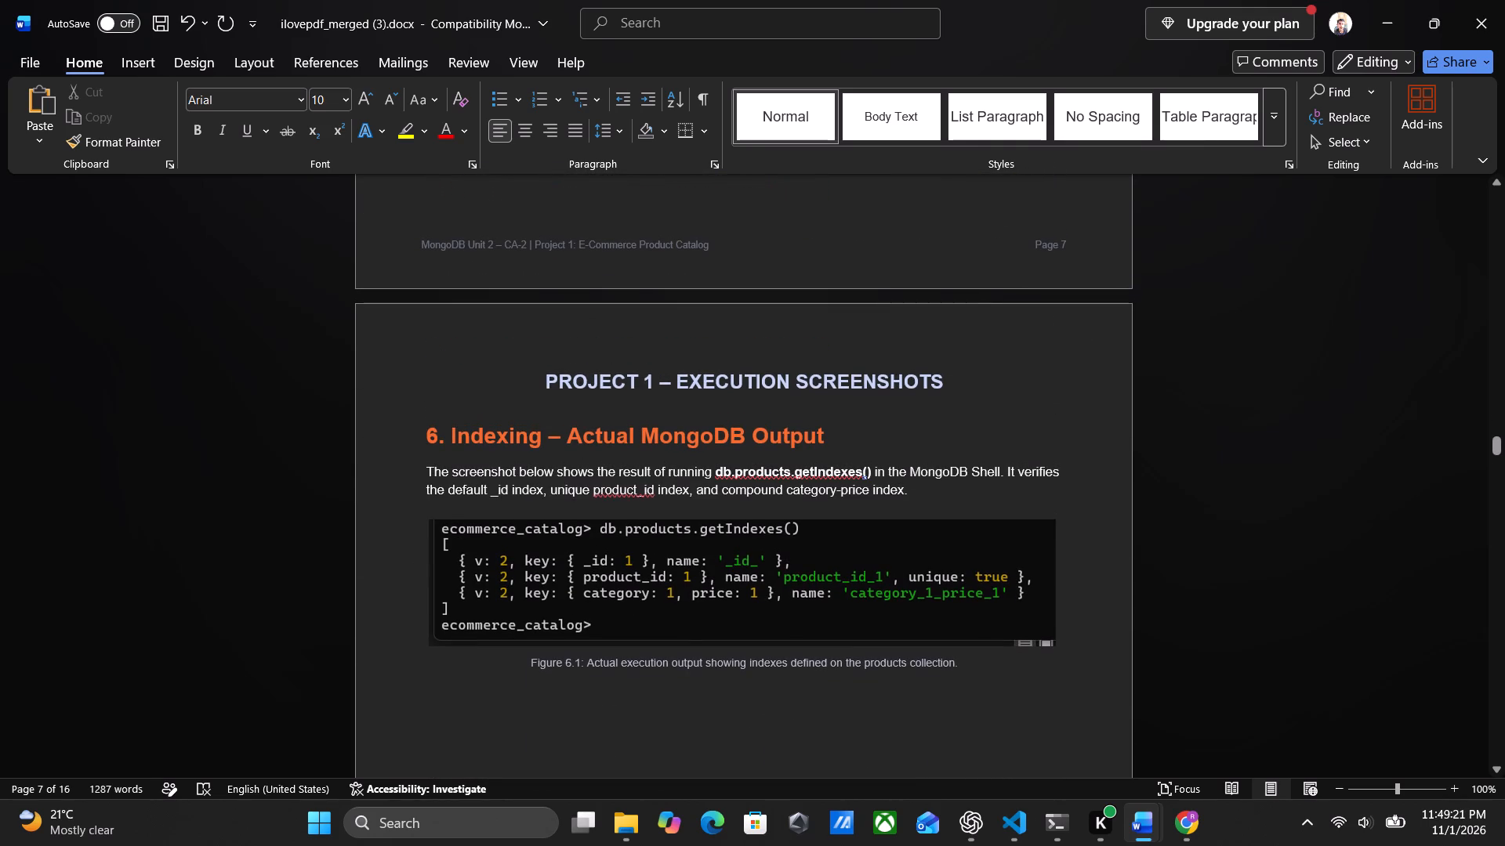
scroll(626, 376, up, 4)
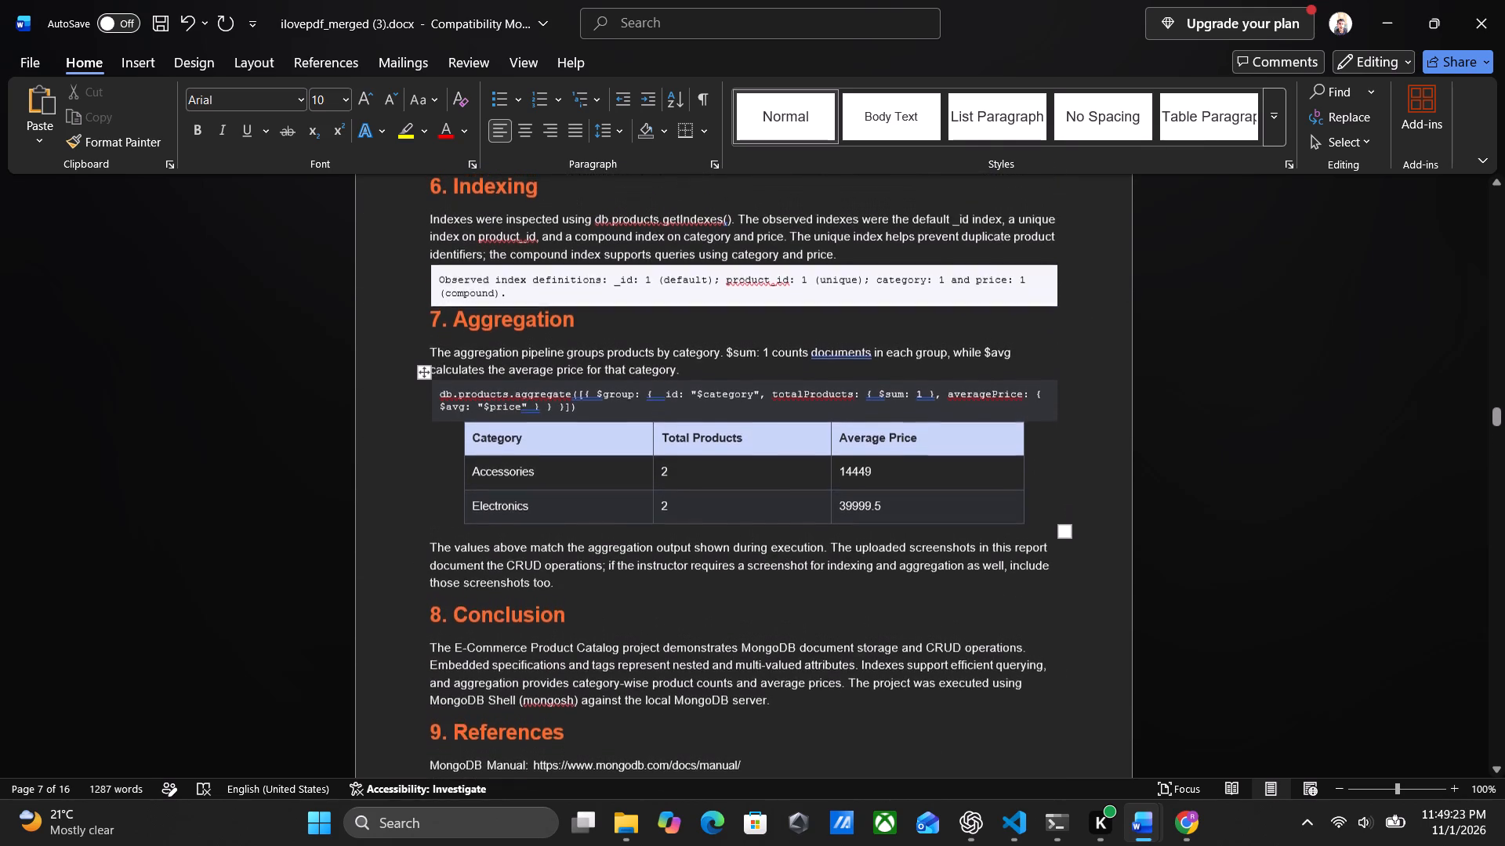
scroll(626, 376, up, 2)
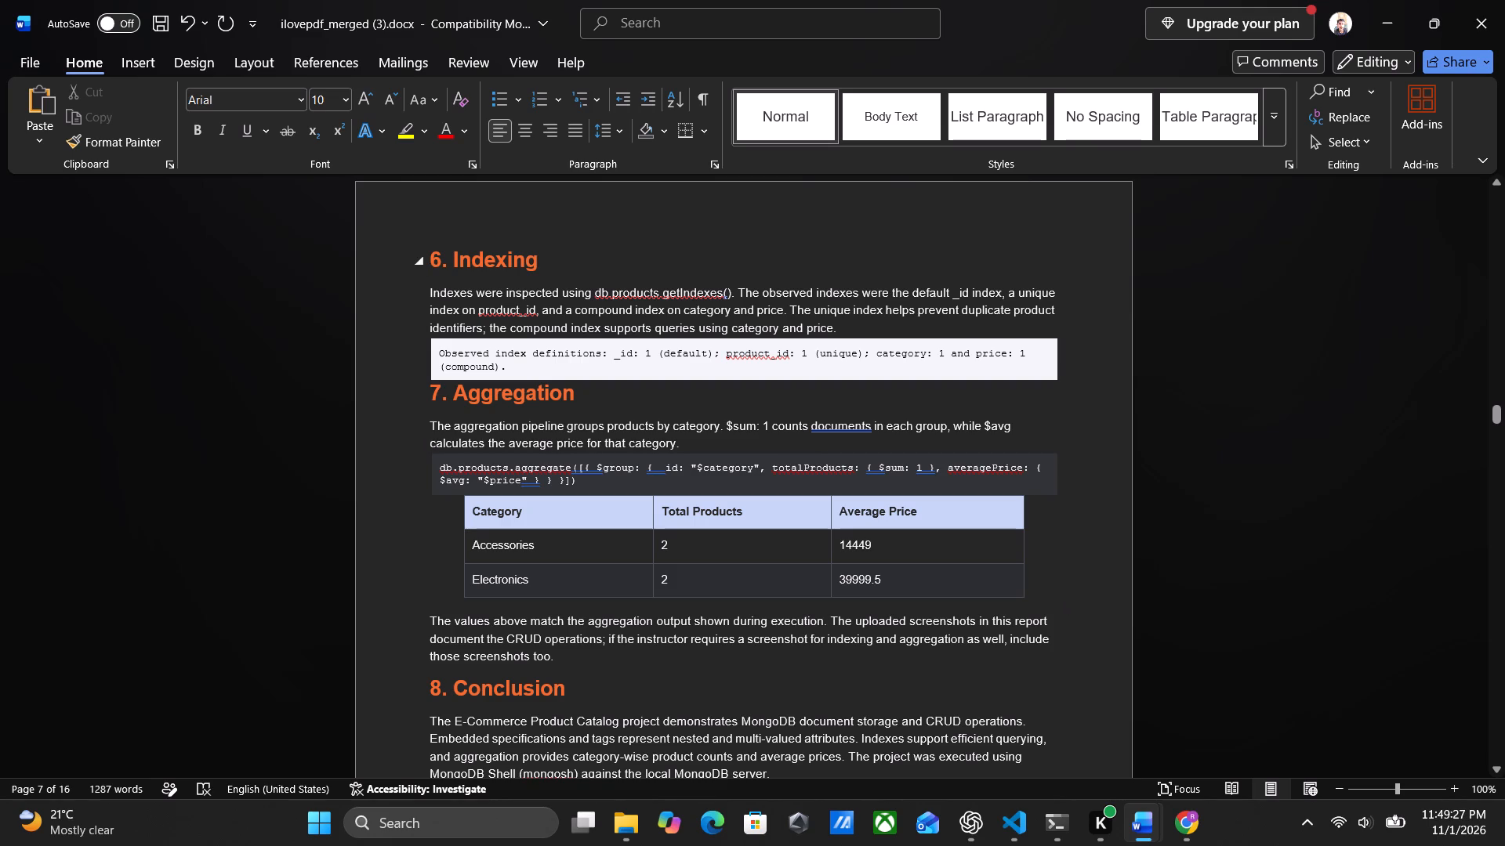
drag(430, 257, 612, 676)
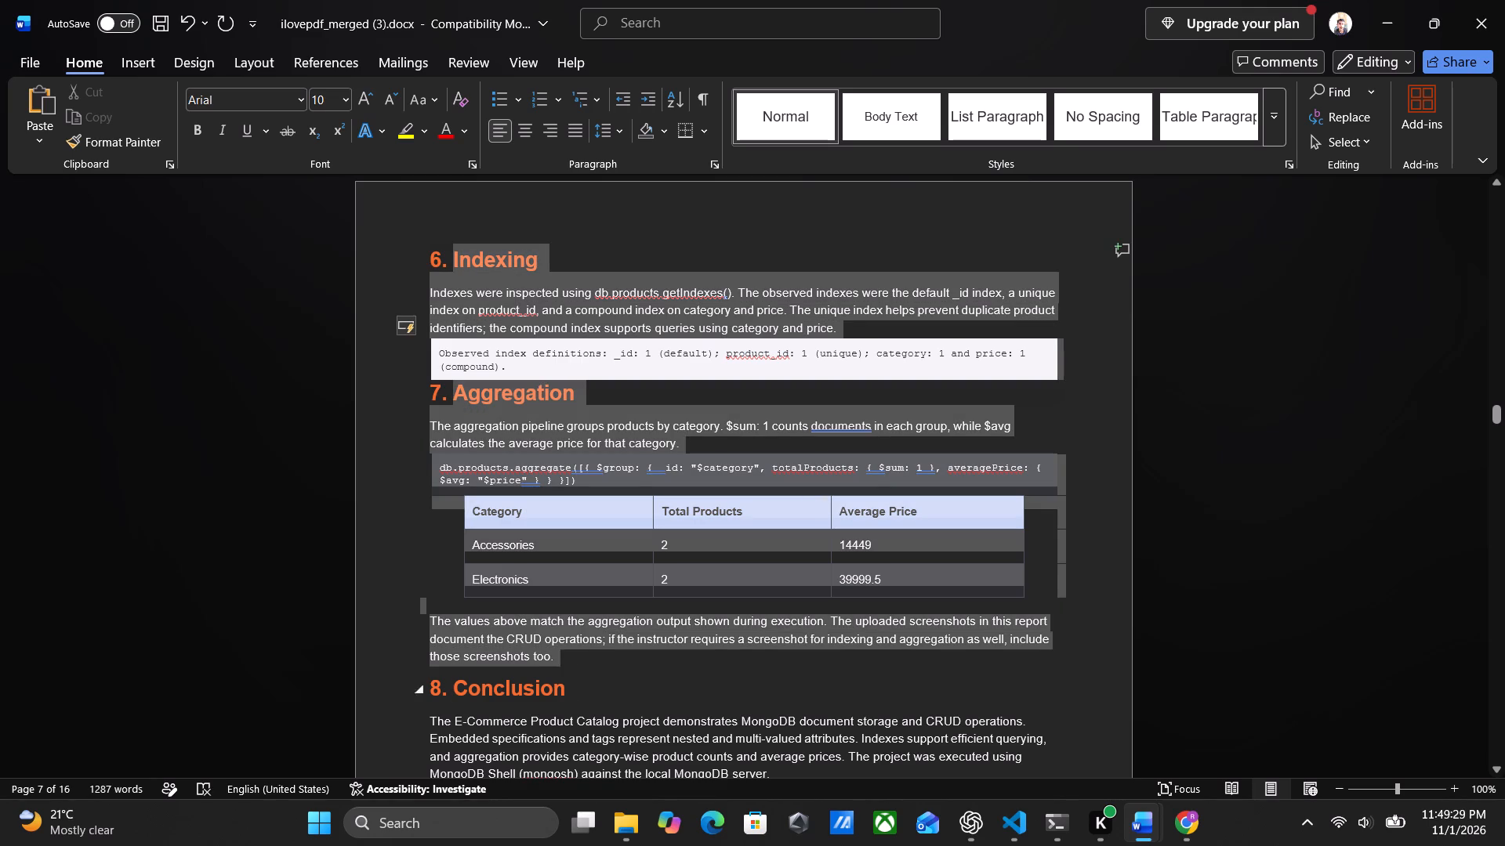
drag(612, 676, 614, 809)
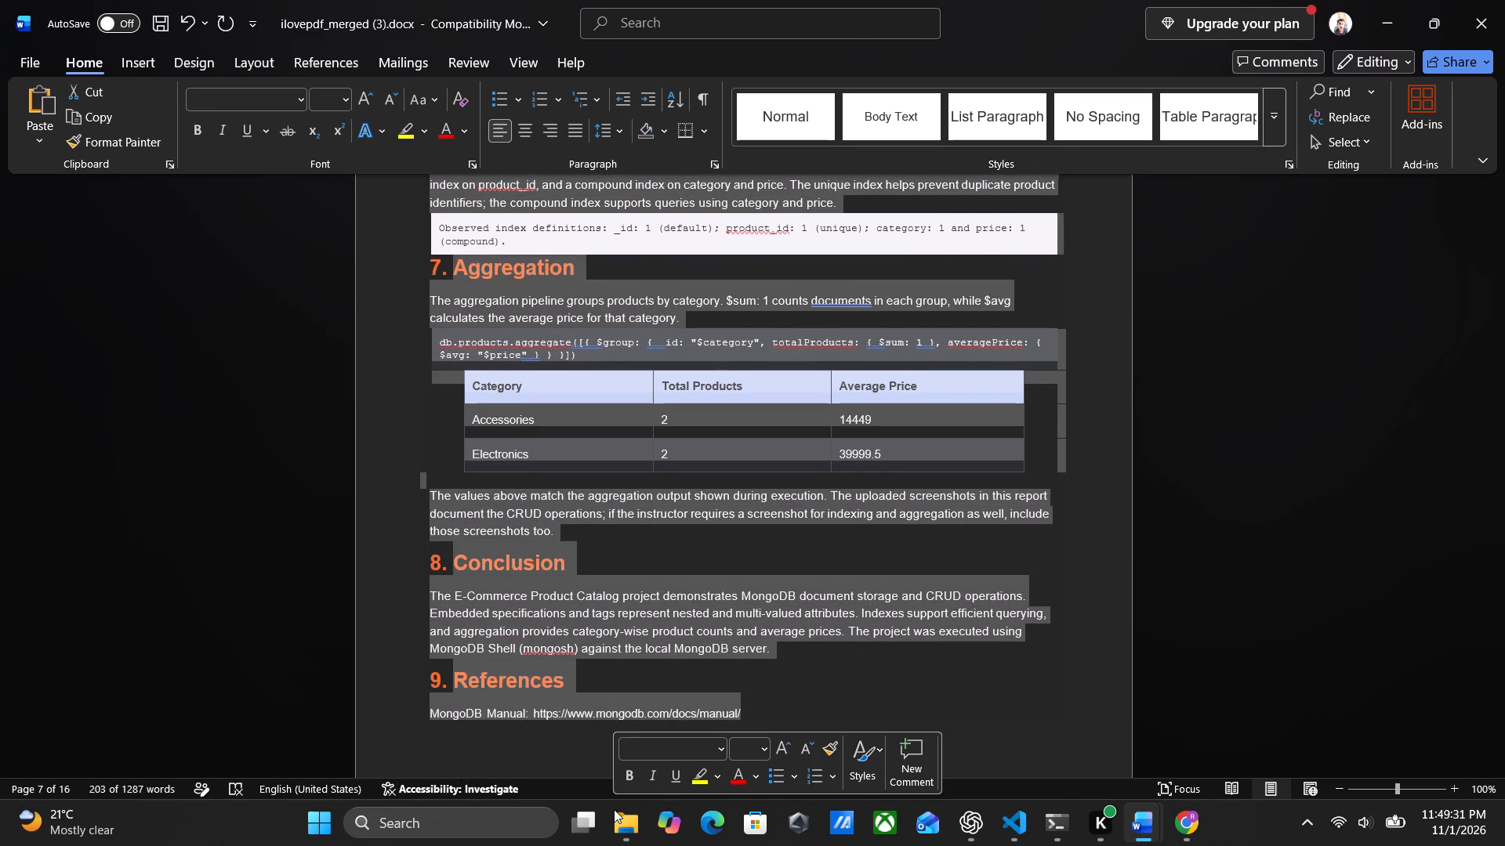
key(BackSpace)
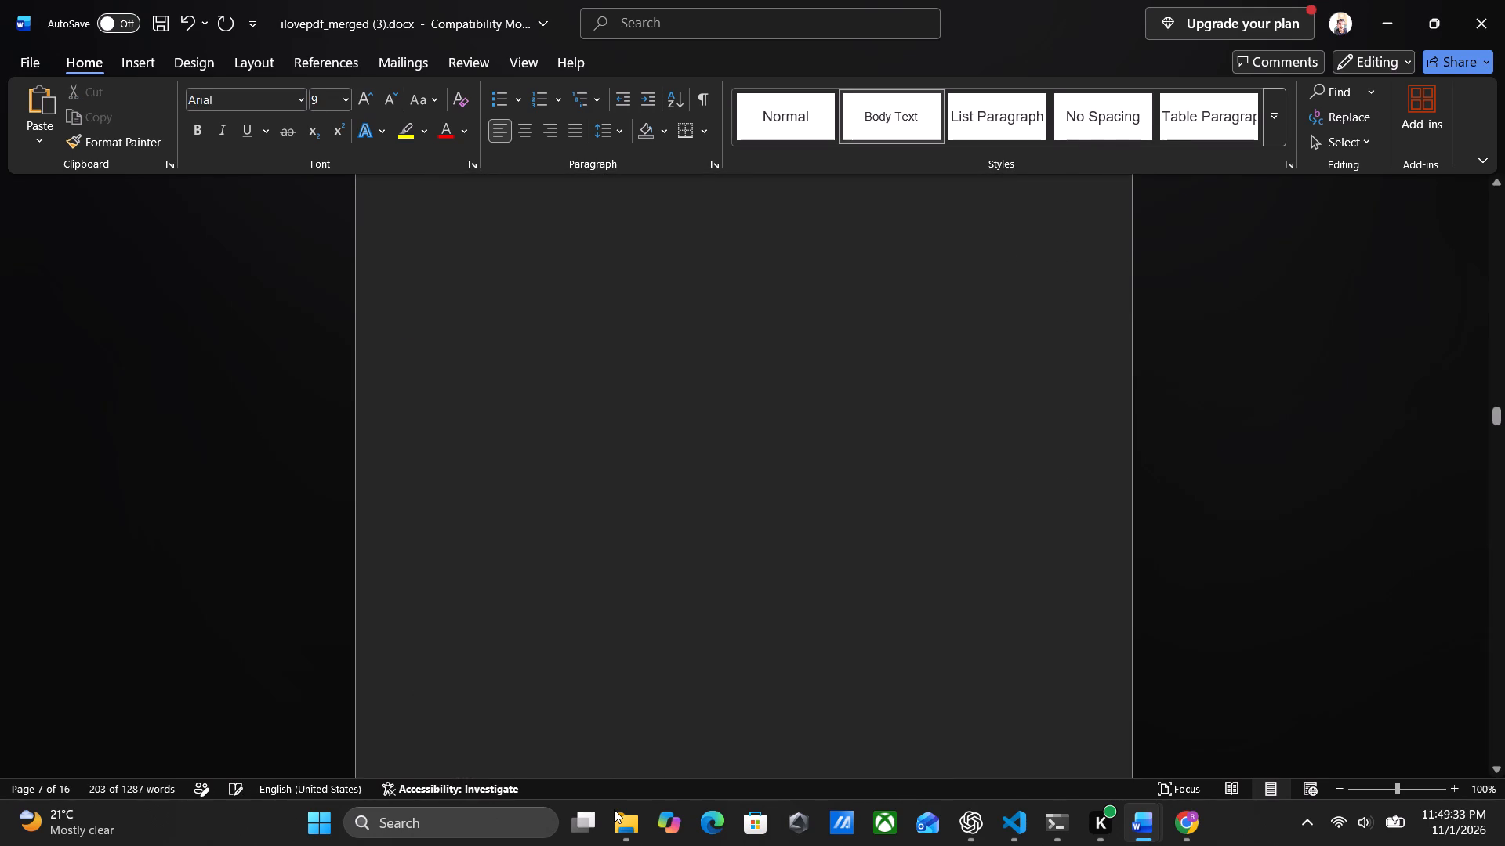
Delete the "PROJECT 1 – EXECUTION SCREENSHOTS" title above the "6. Indexing – Actual MongoDB Output" heading.
scroll(614, 809, up, 4)
scroll(609, 561, up, 1)
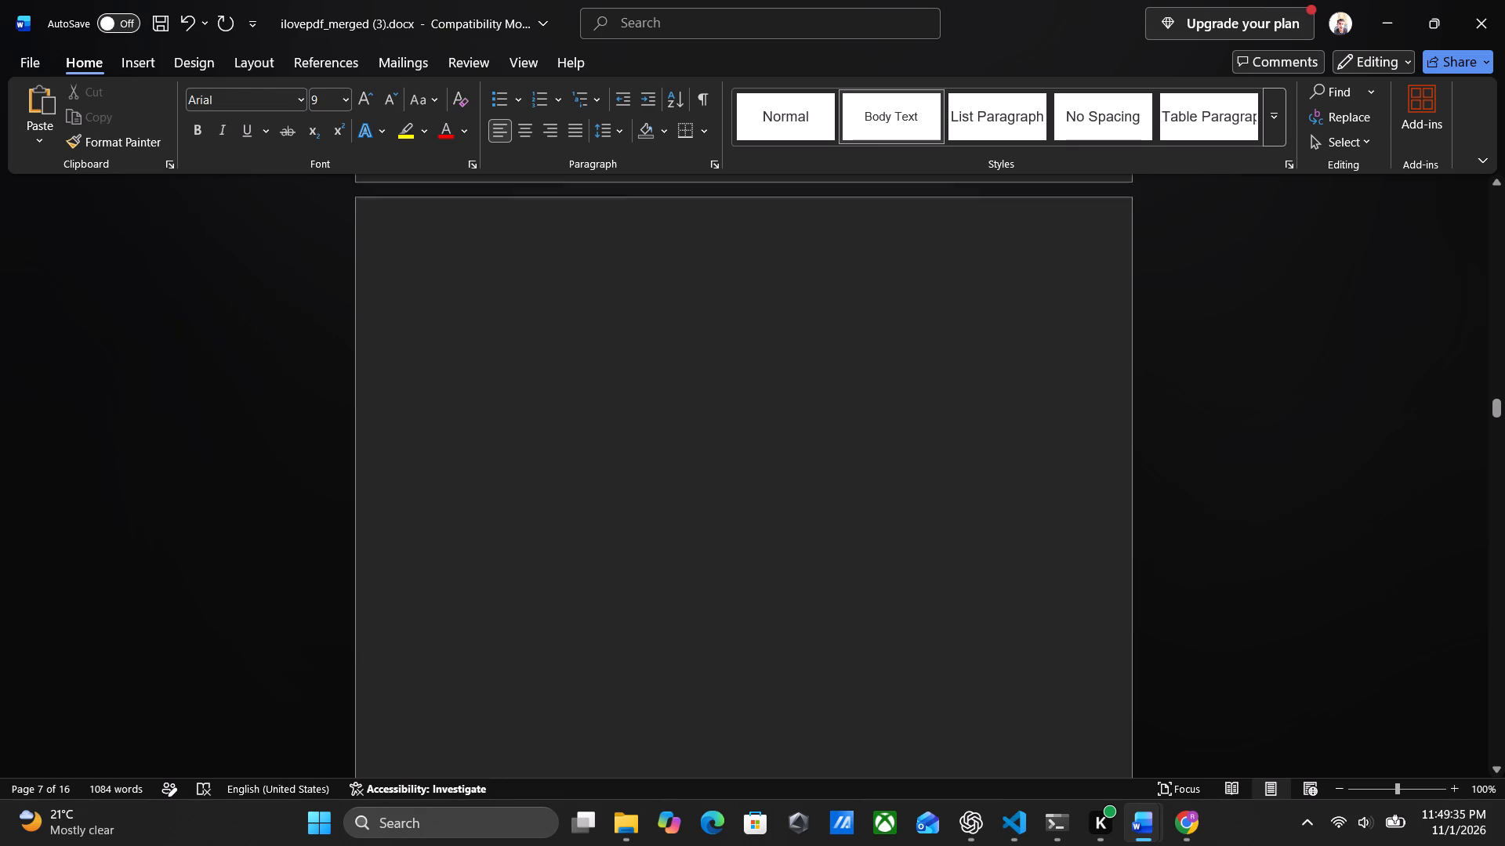
scroll(609, 561, up, 2)
scroll(609, 561, down, 2)
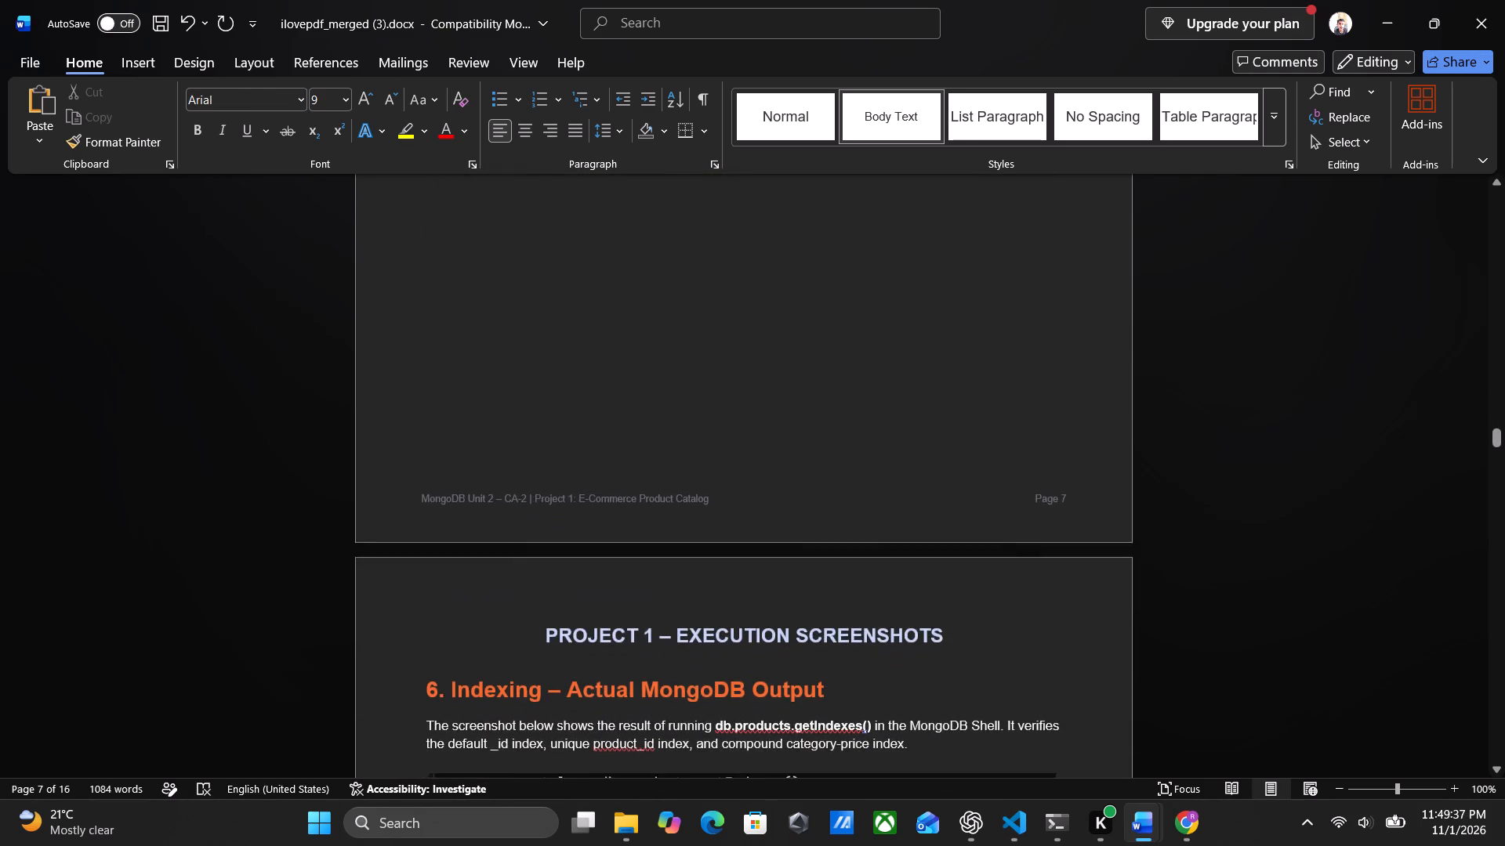
scroll(609, 561, down, 1)
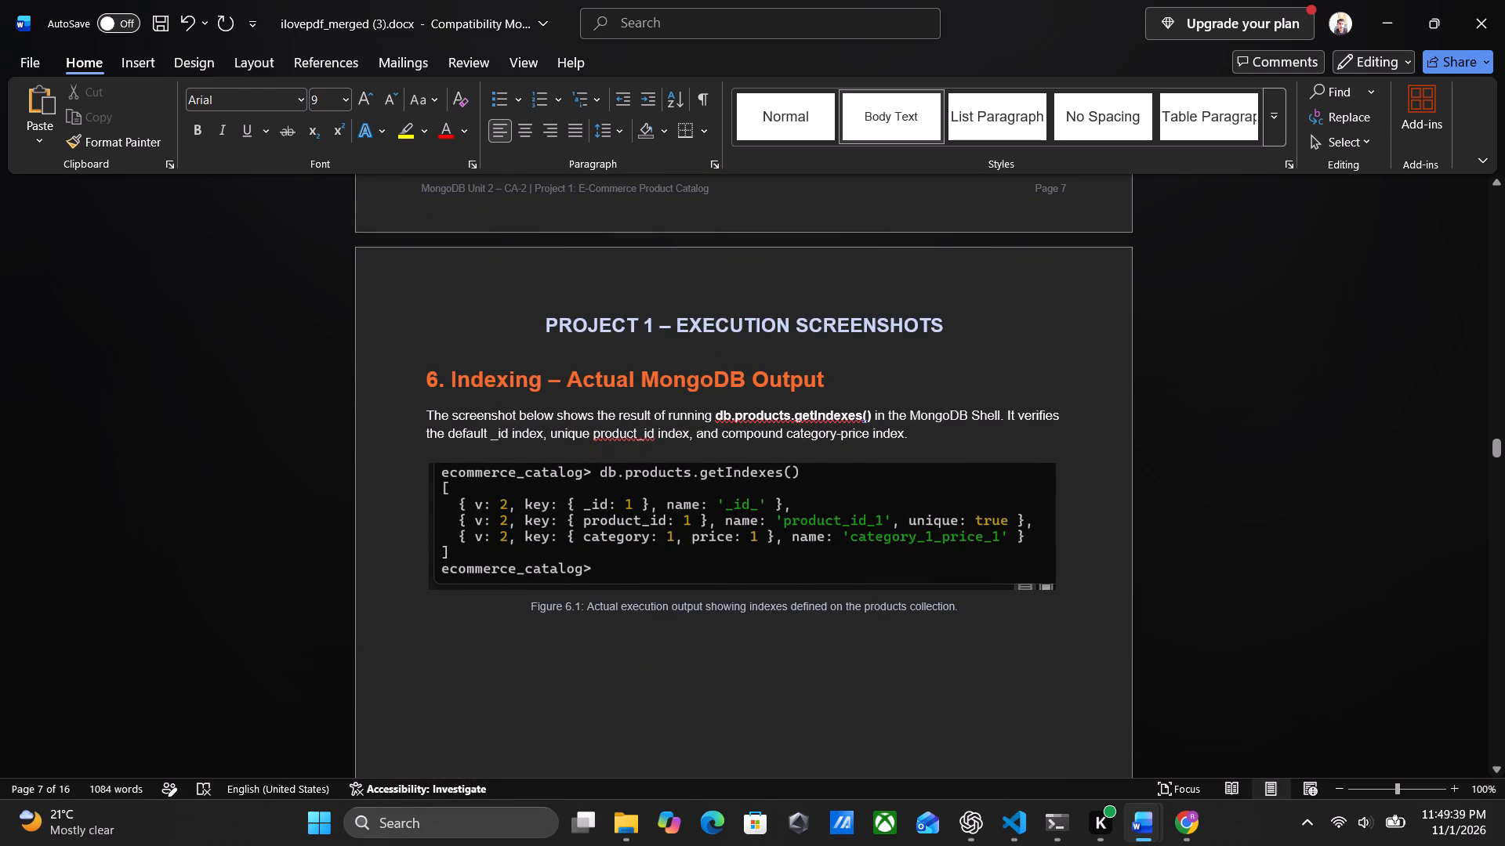
drag(546, 319, 906, 330)
key(BackSpace)
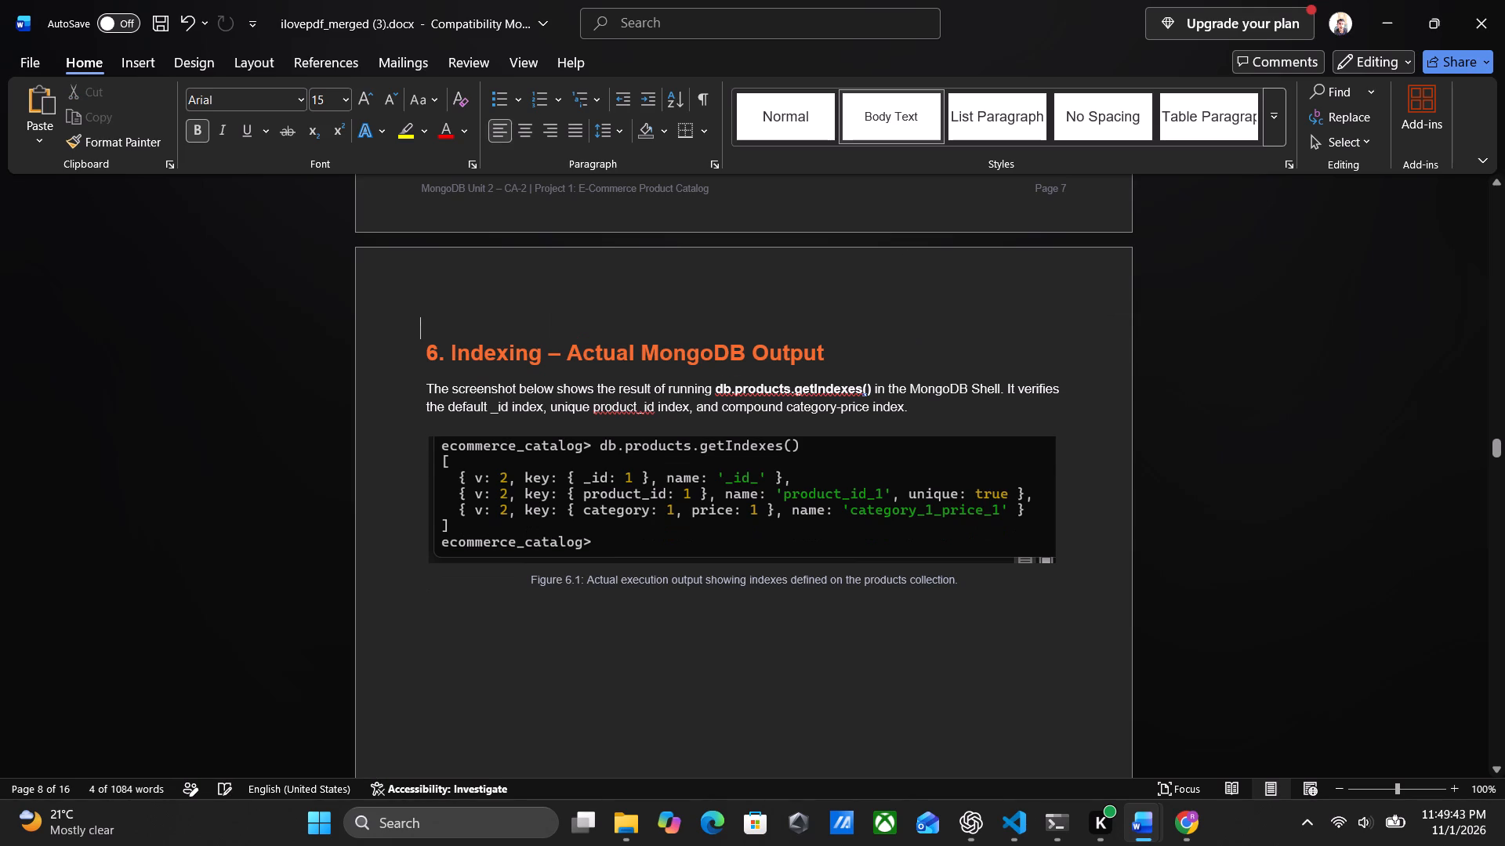
Review the pages from section 5.3 through the emptied page to the Indexing and Aggregation output sections and the Library Management cover.
scroll(887, 351, down, 5)
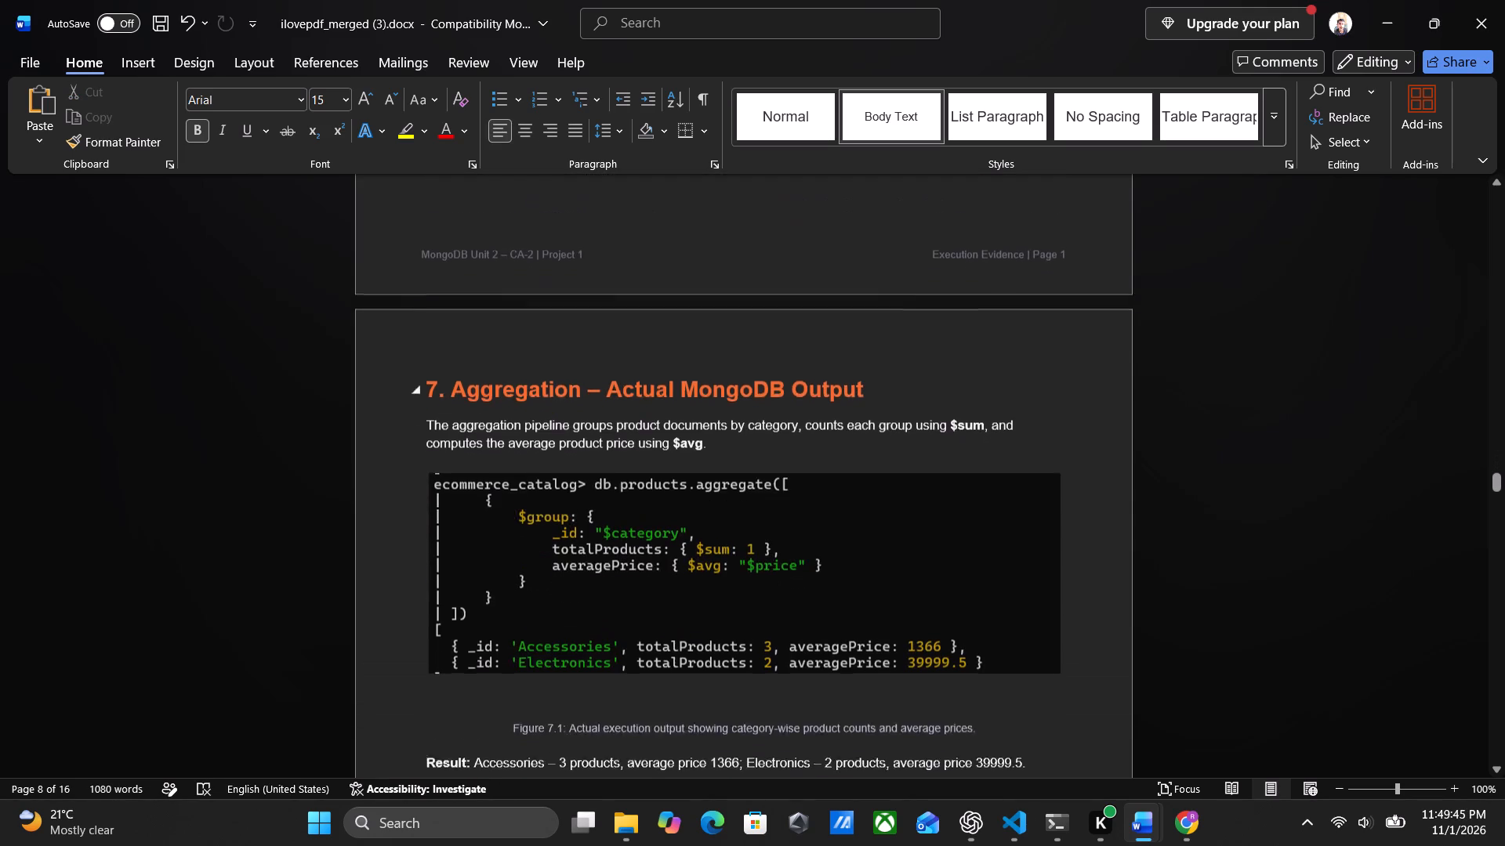
scroll(887, 351, down, 4)
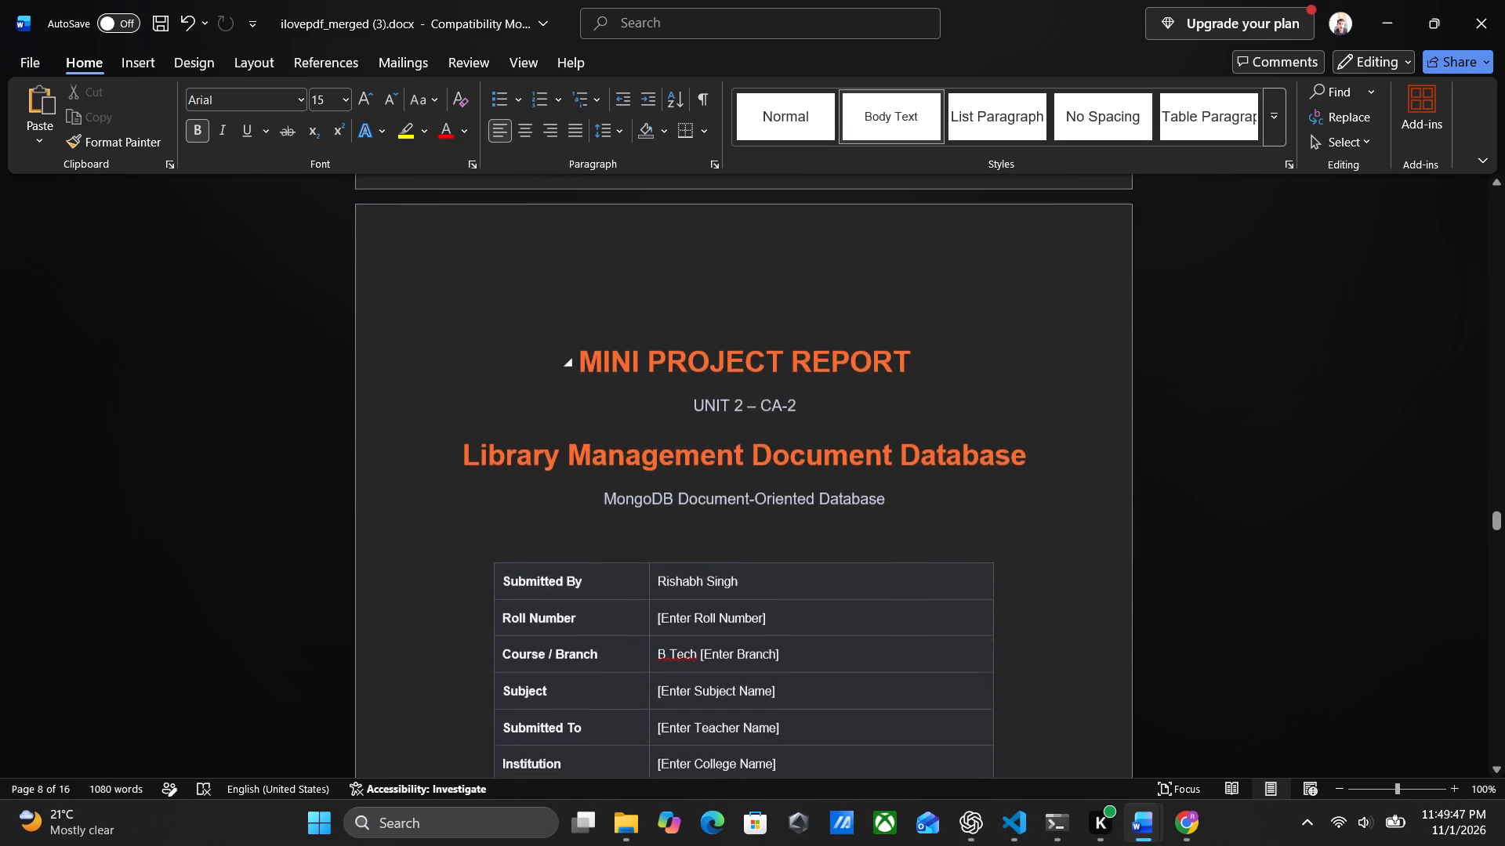
scroll(887, 351, up, 6)
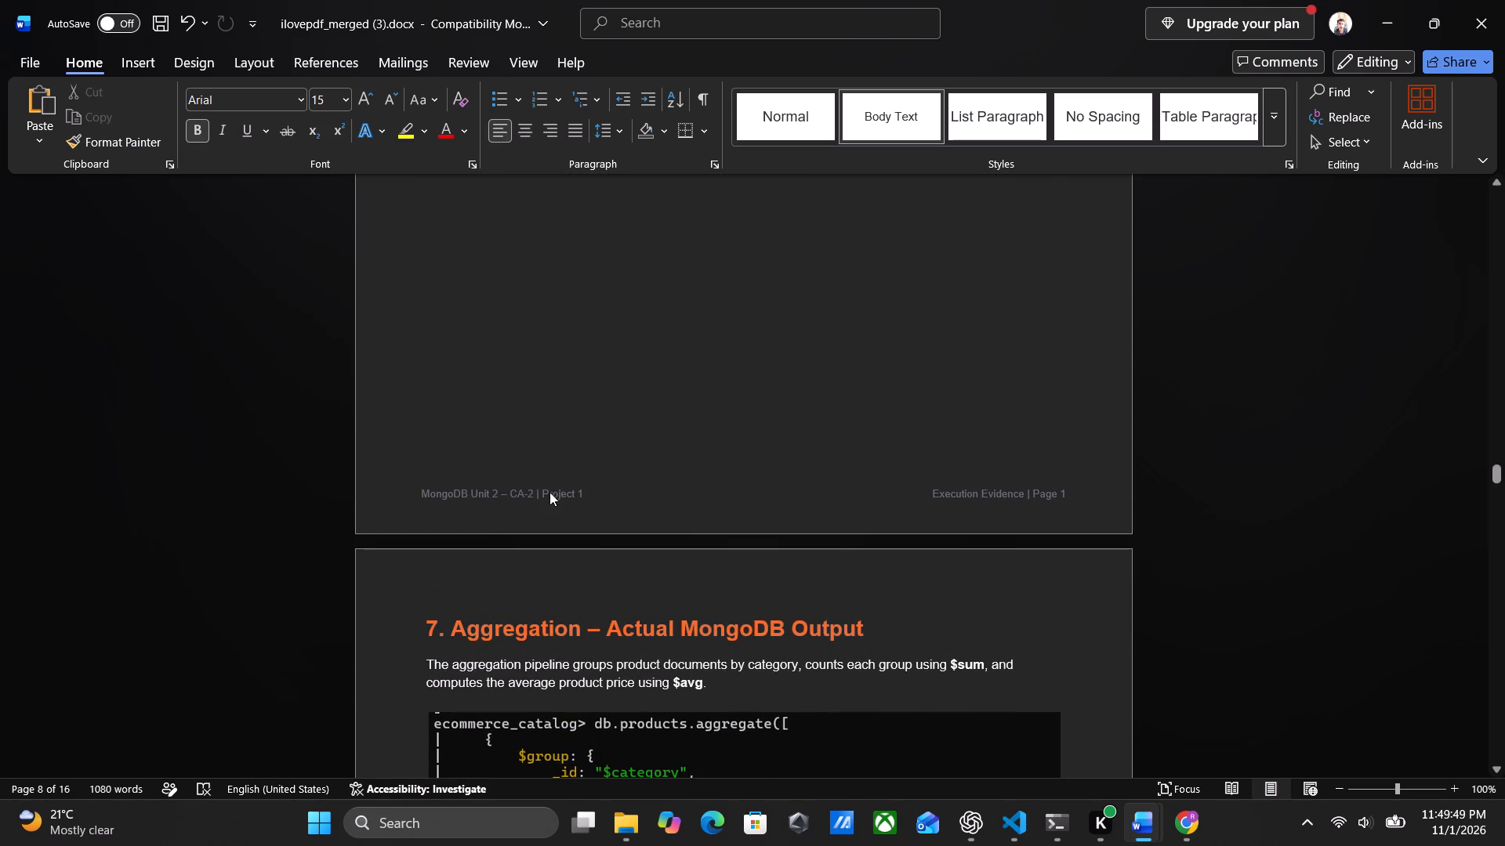
click(427, 620)
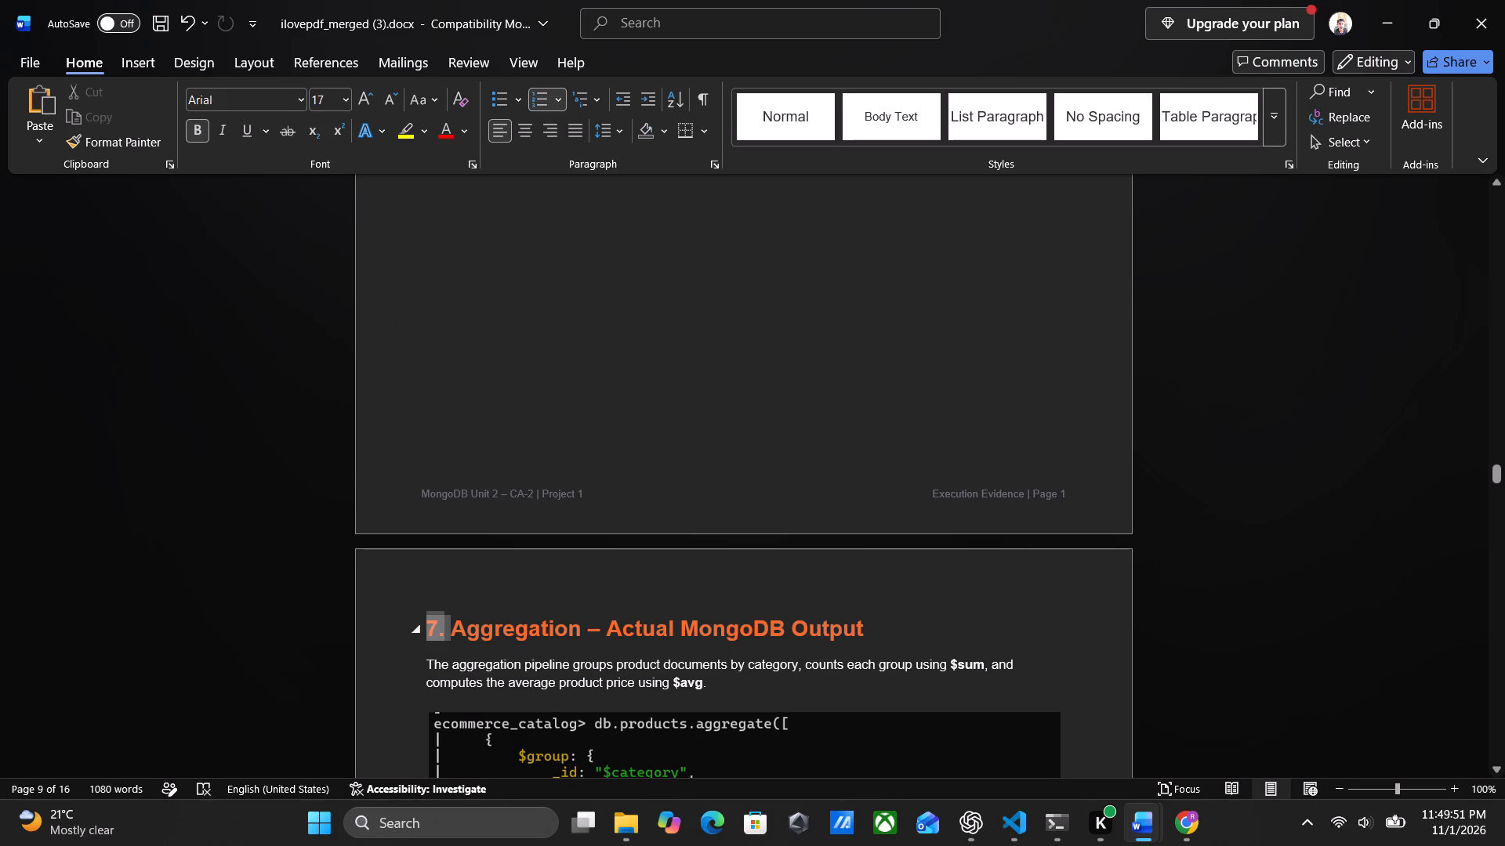
scroll(427, 620, up, 3)
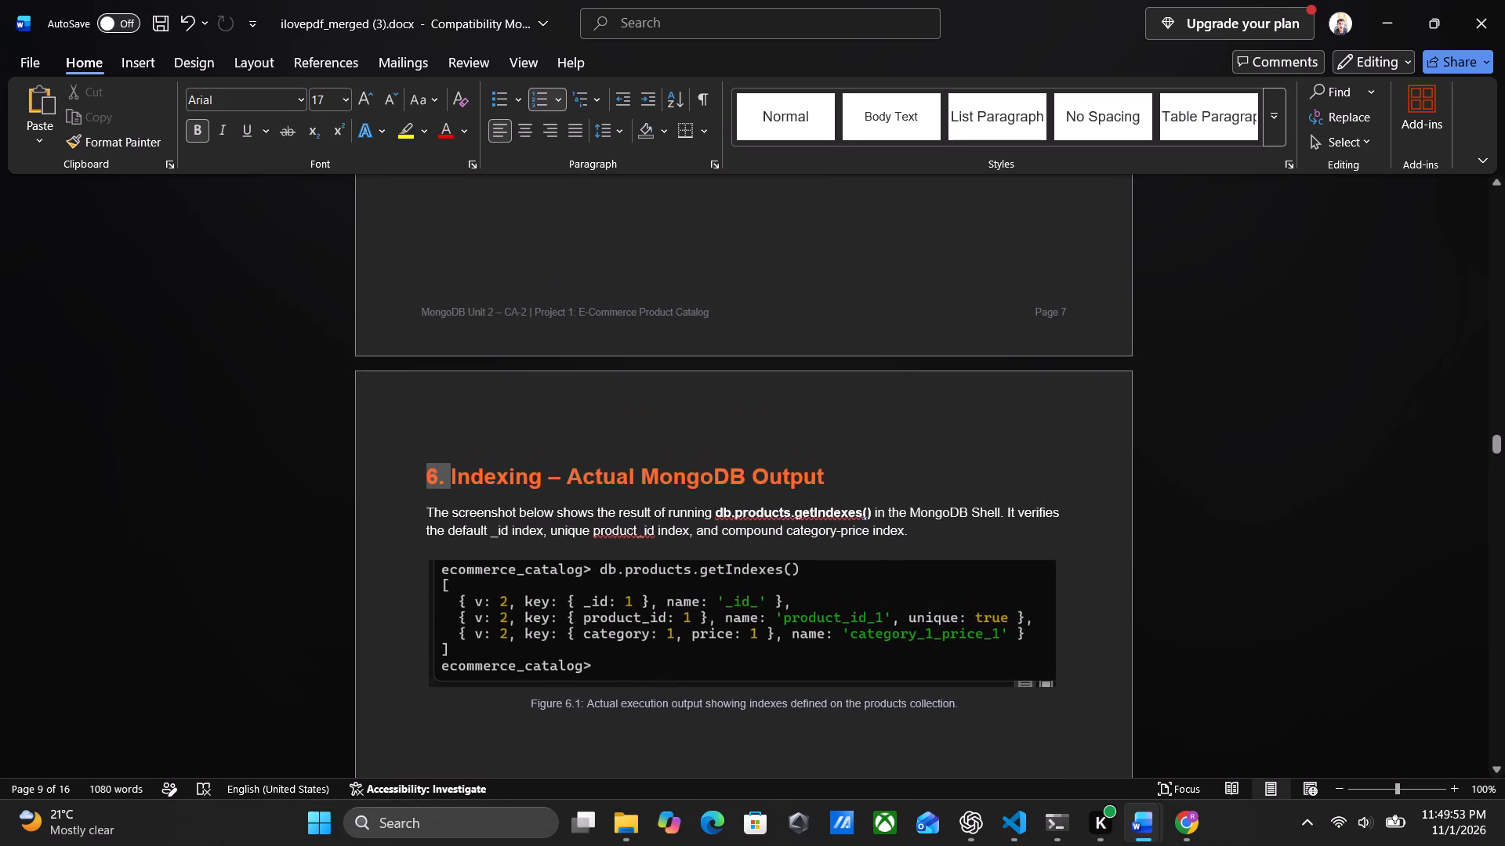
scroll(427, 620, up, 6)
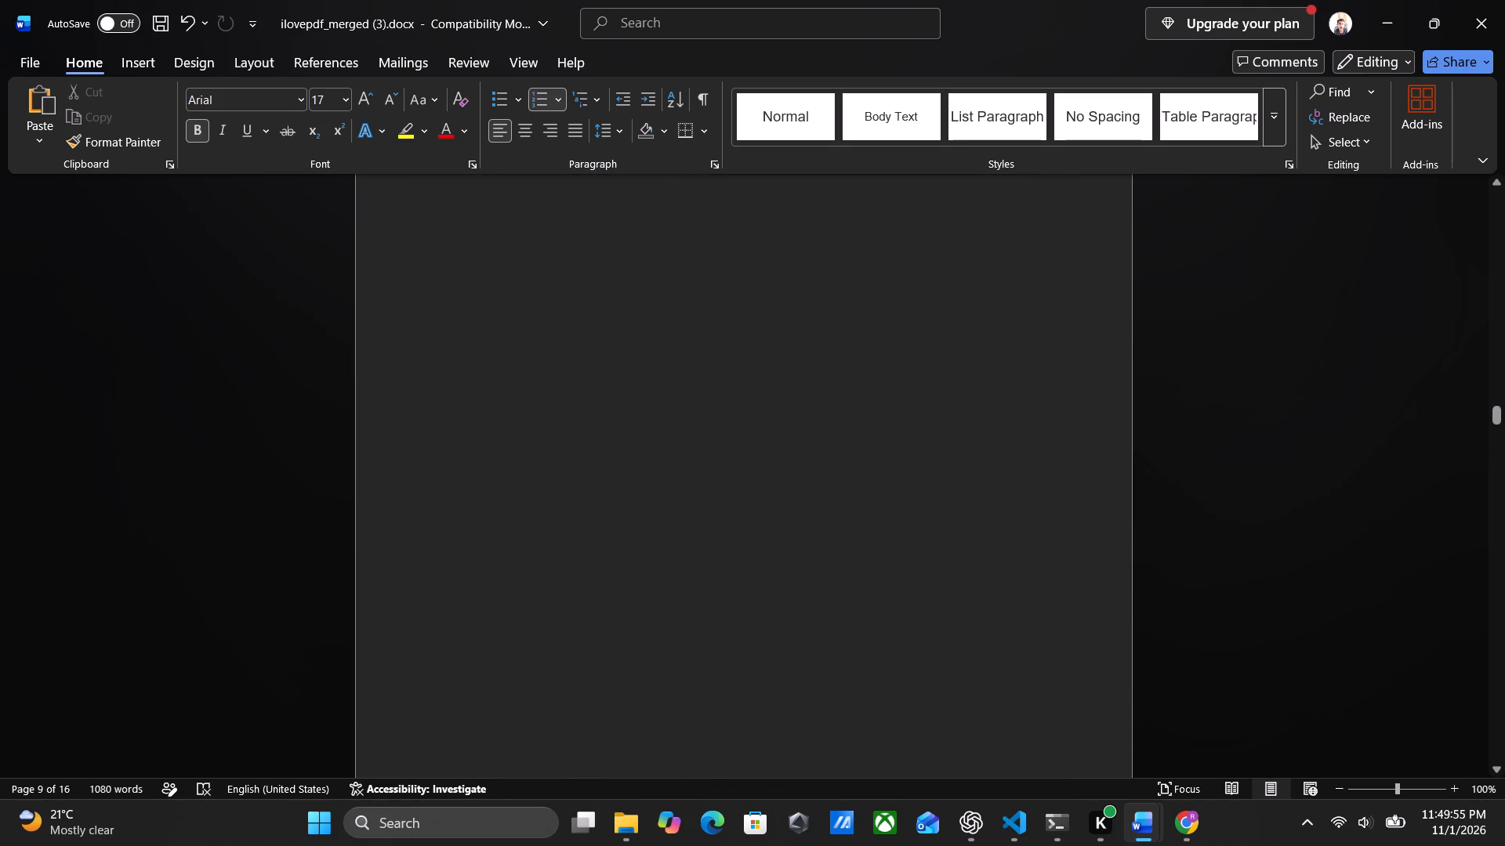
scroll(427, 620, up, 3)
scroll(427, 620, down, 4)
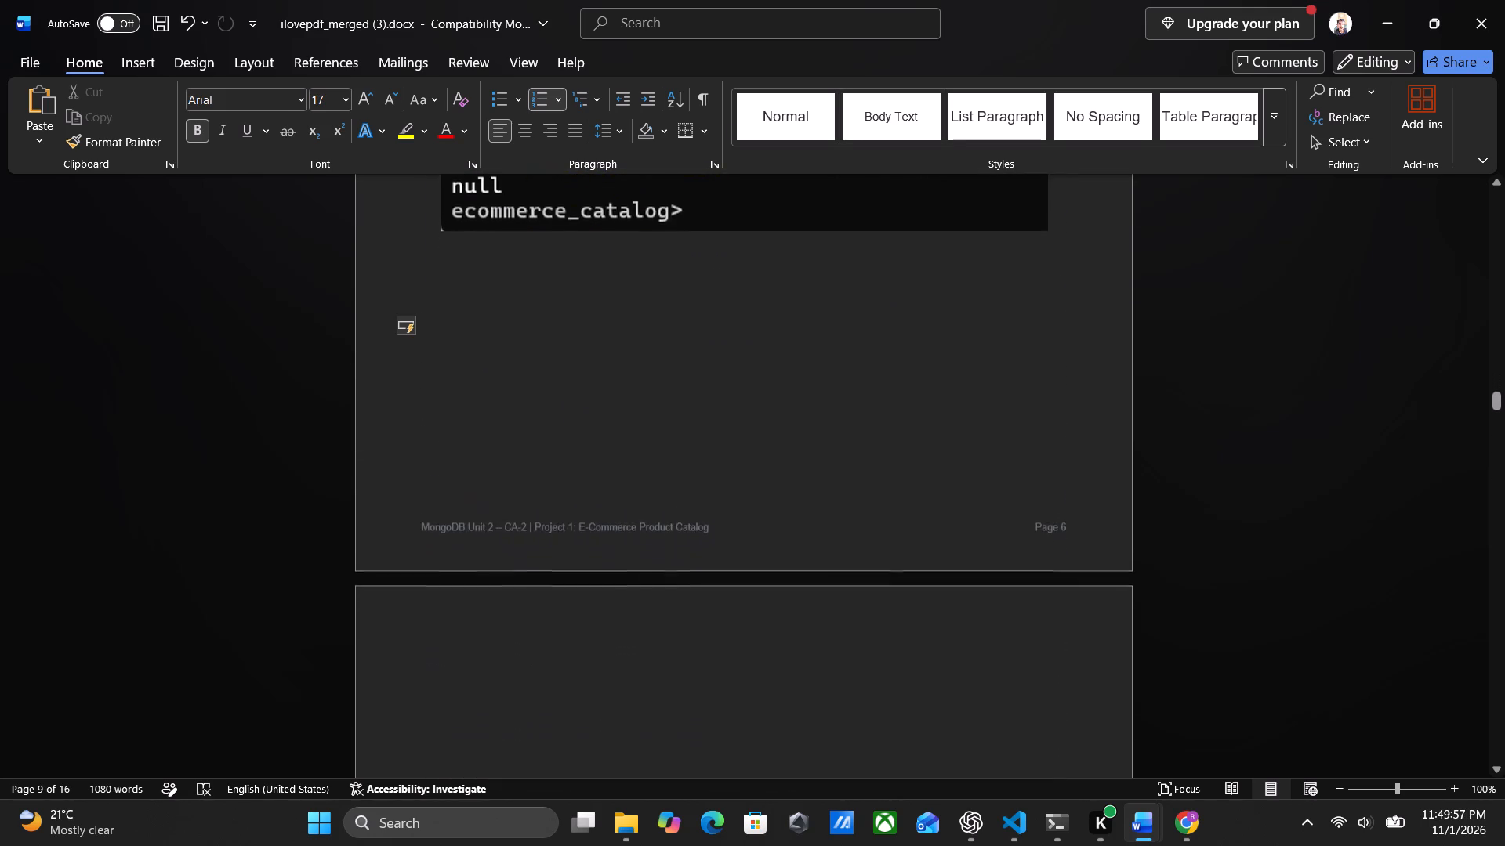
scroll(427, 620, down, 4)
scroll(427, 620, up, 1)
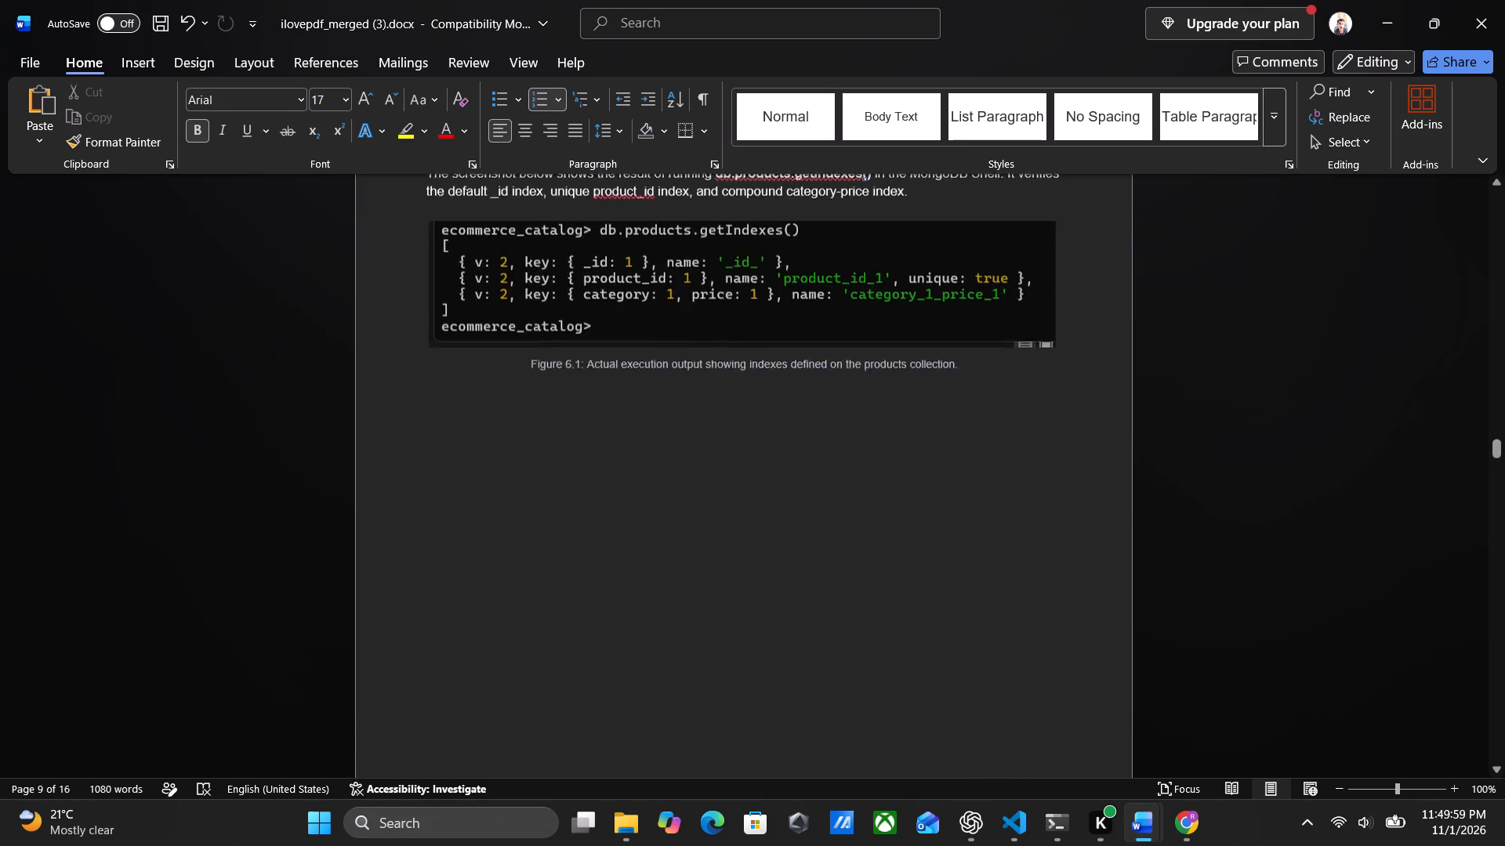
scroll(427, 620, up, 1)
scroll(427, 620, down, 2)
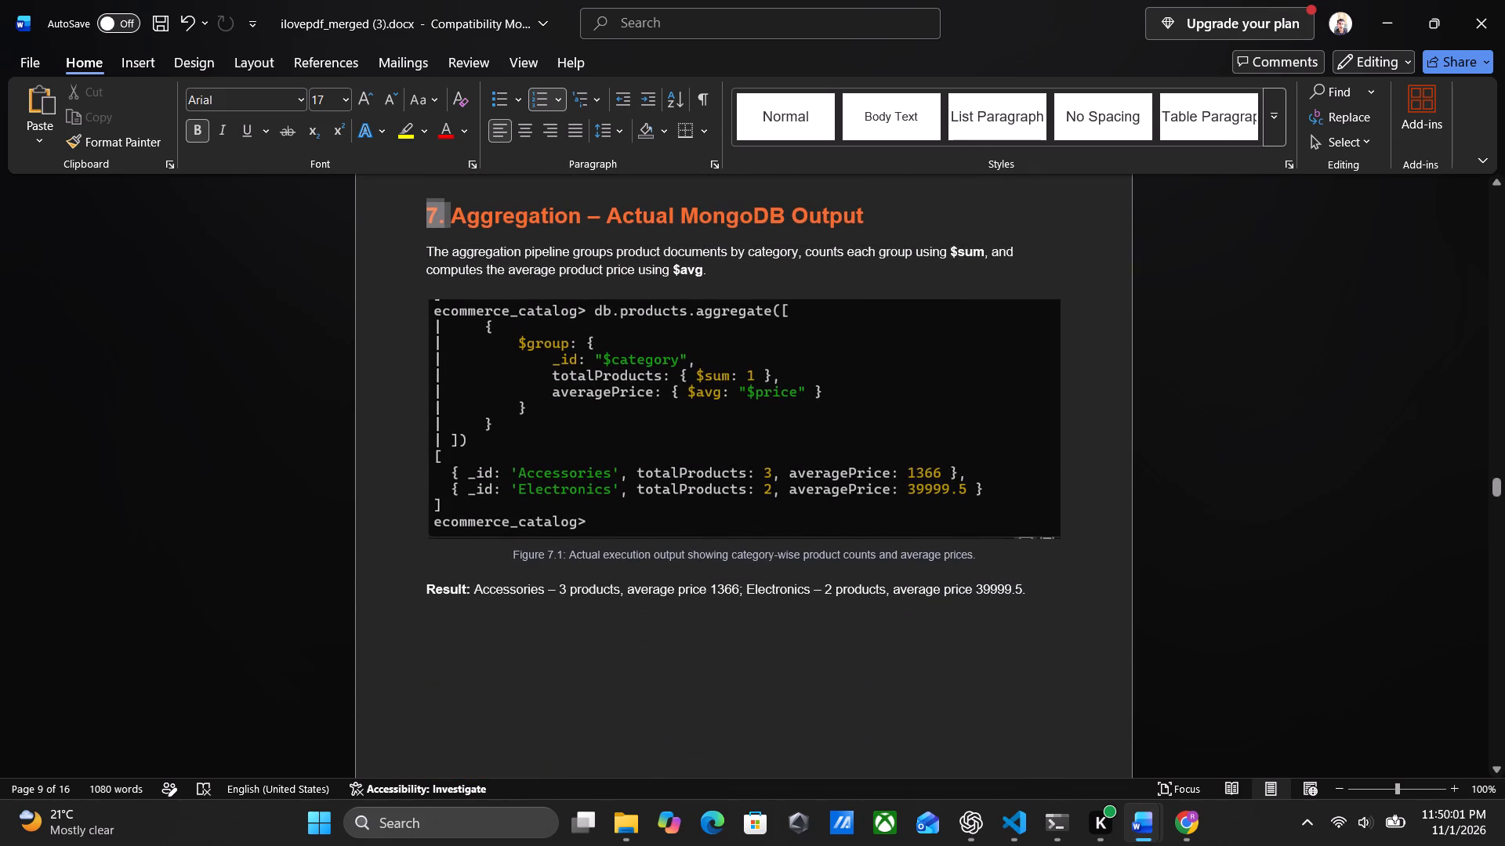
Remove the number and left indent from the "7. Aggregation – Actual MongoDB Output" heading at the top of its page.
scroll(418, 315, up, 1)
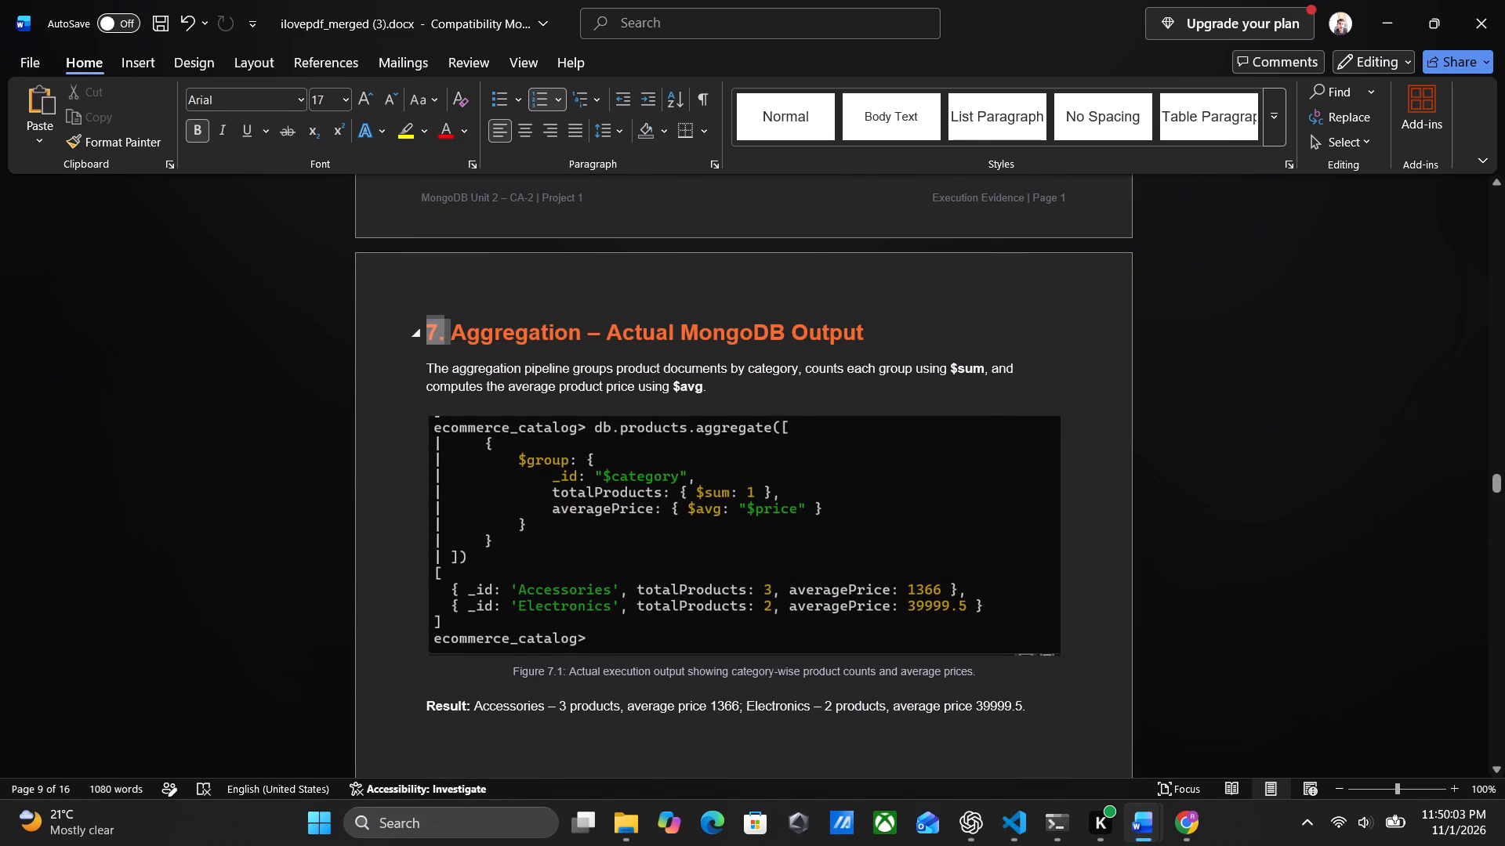
click(448, 324)
key(BackSpace)
key(BackSpace)
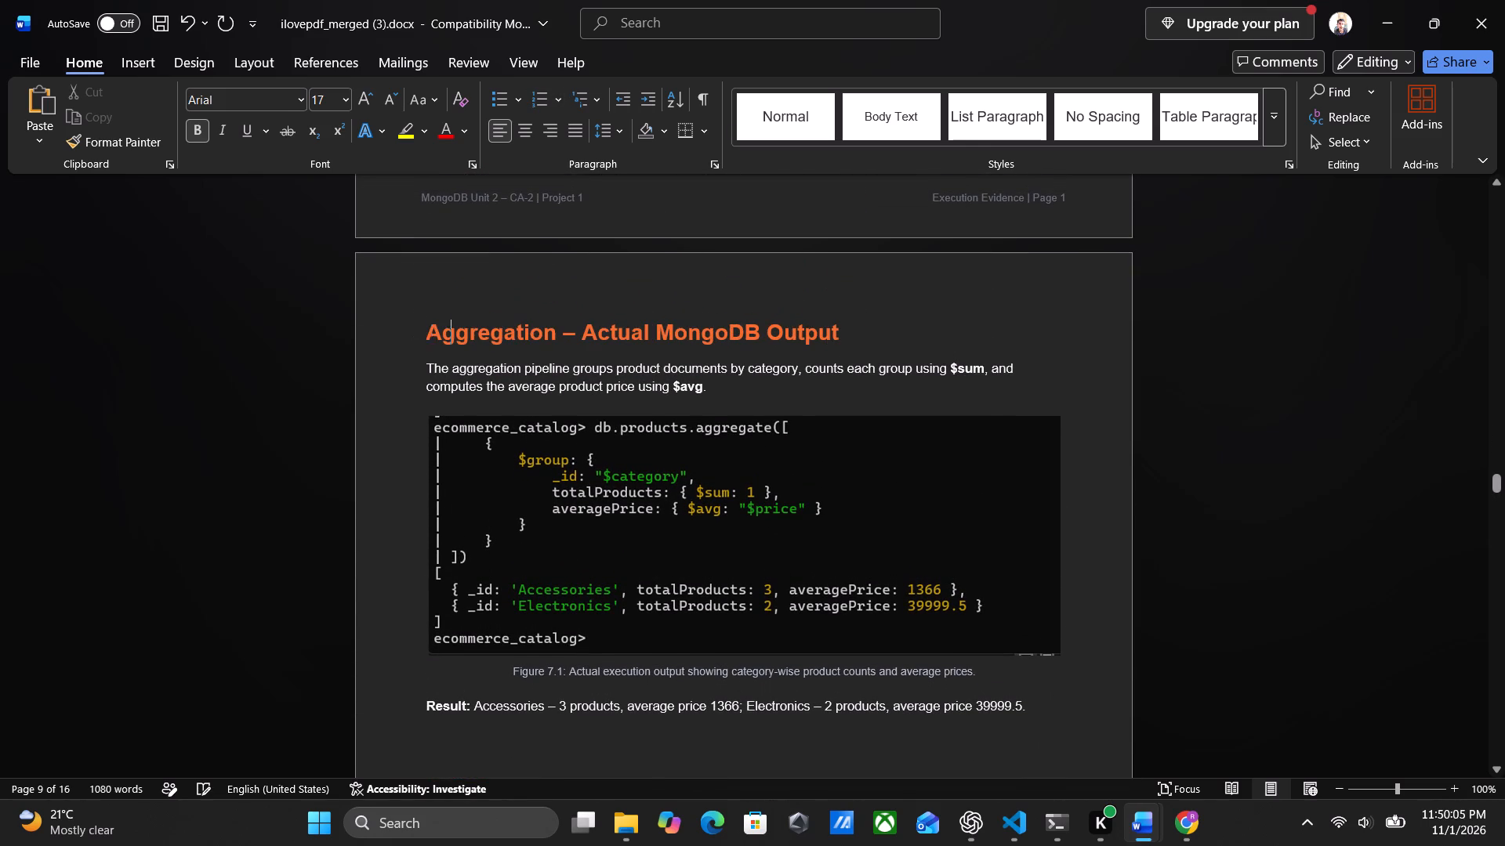
key(BackSpace)
key(BackSpace)
scroll(448, 324, up, 1)
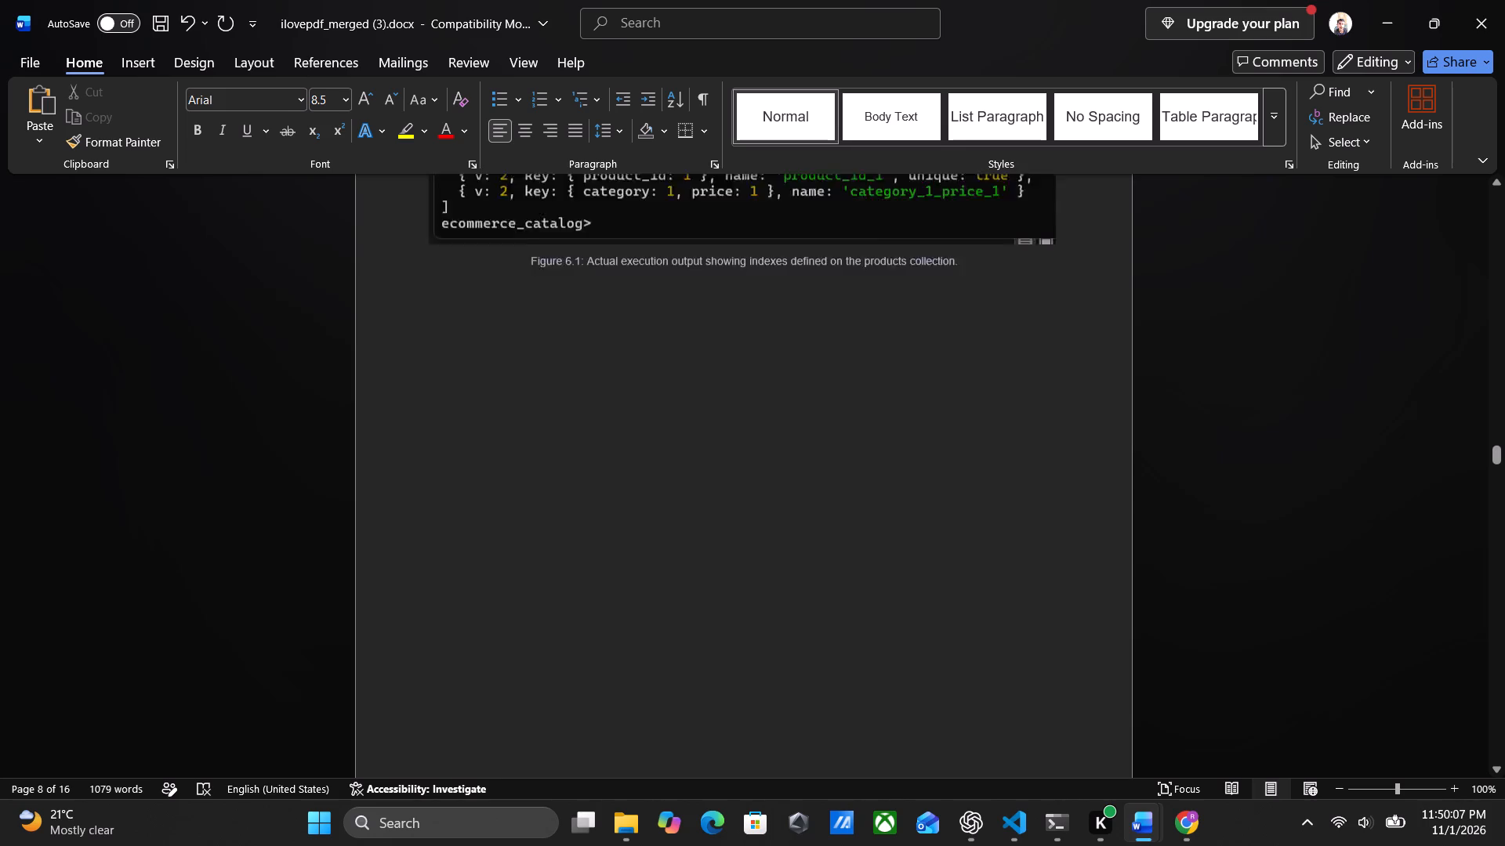
scroll(448, 324, up, 1)
scroll(448, 324, down, 1)
scroll(448, 324, right, 1)
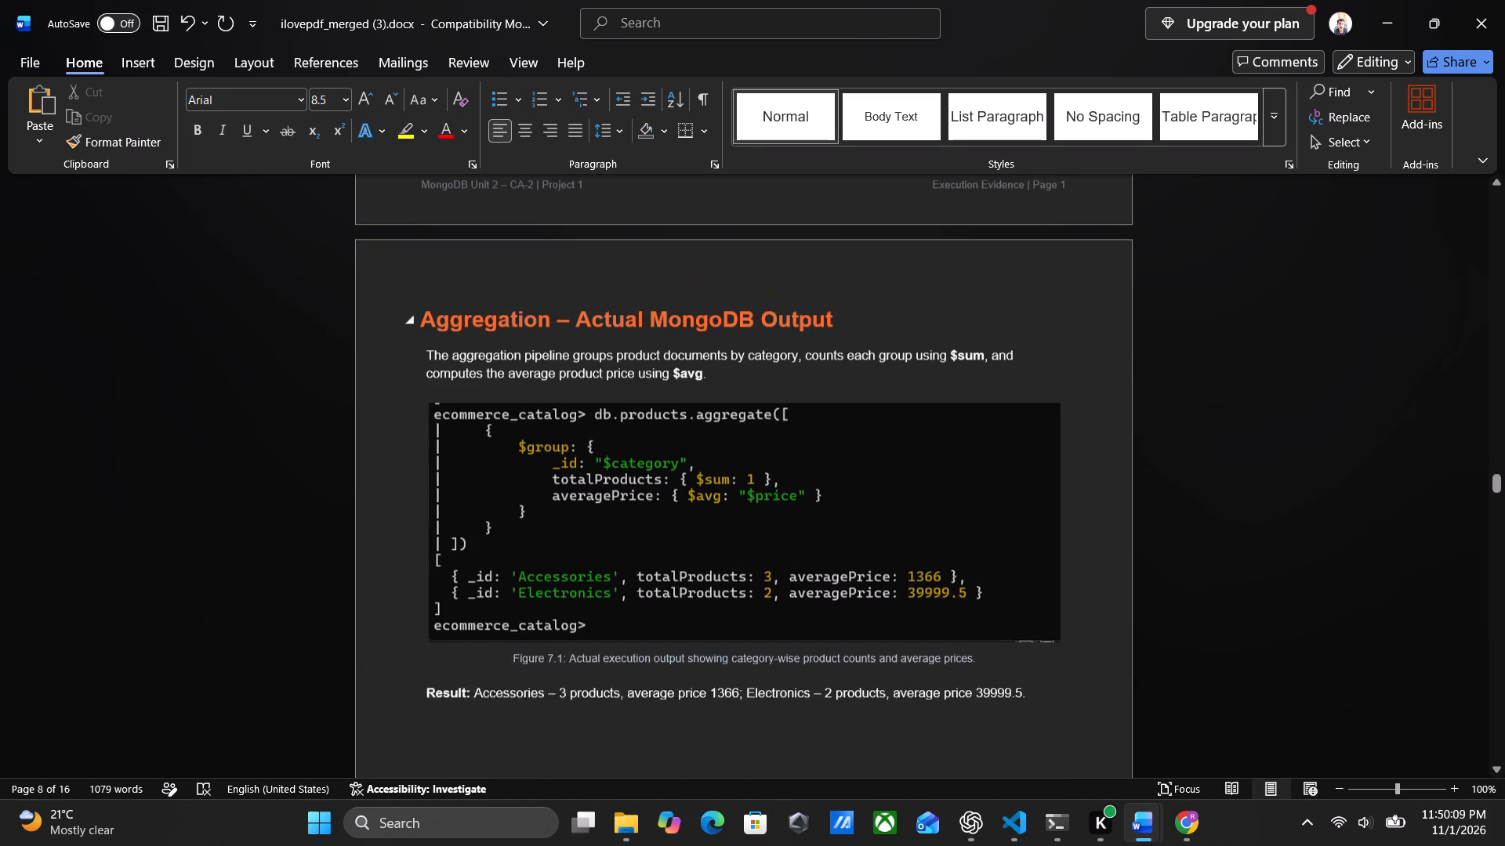
Renumber the "Aggregation – Actual MongoDB Output" heading by adding "7. " at its start.
scroll(448, 324, right, 1)
click(422, 347)
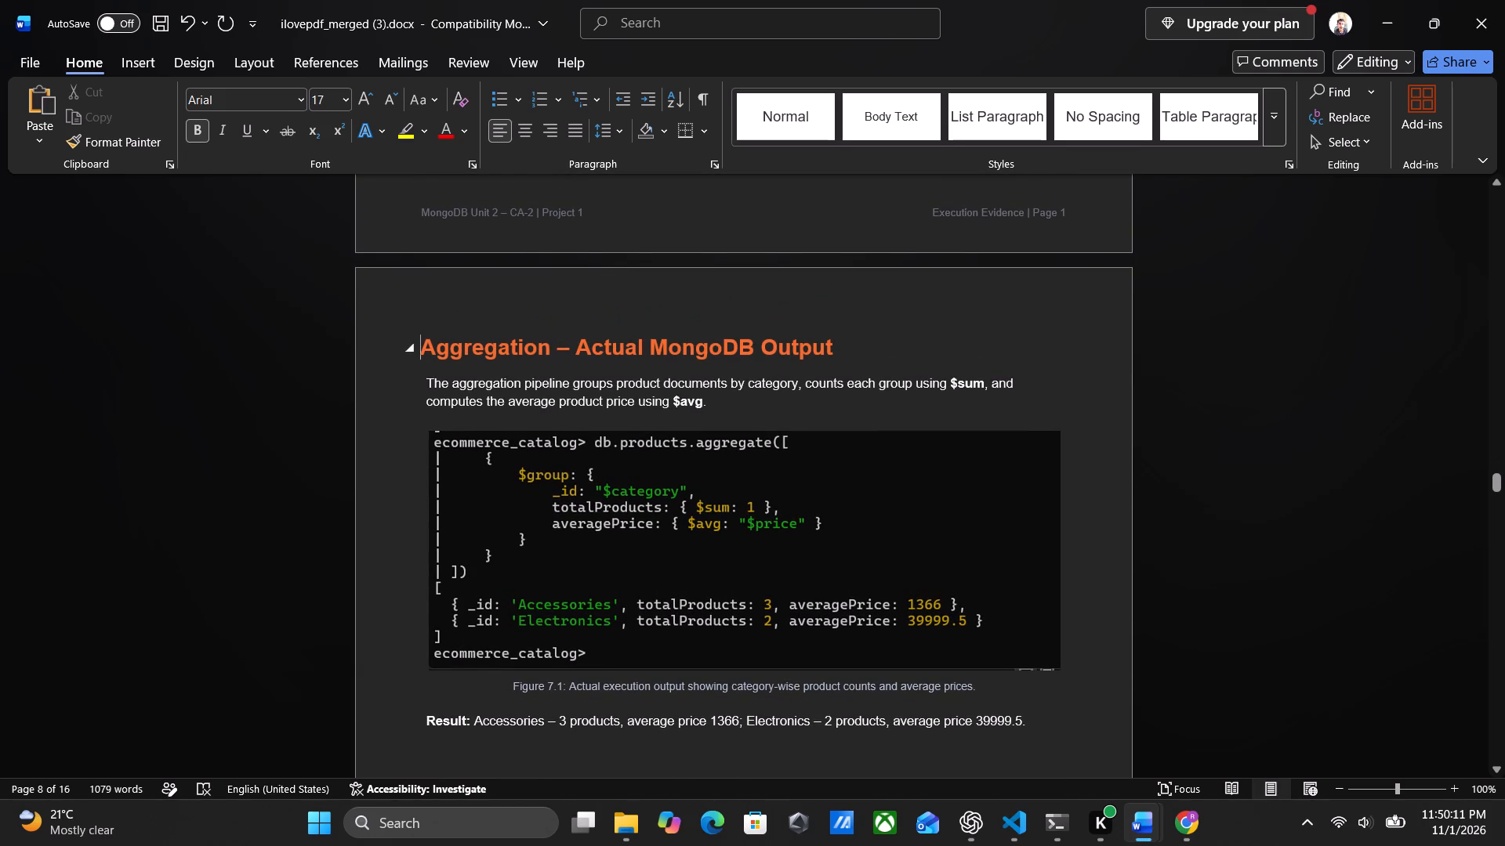
key(7)
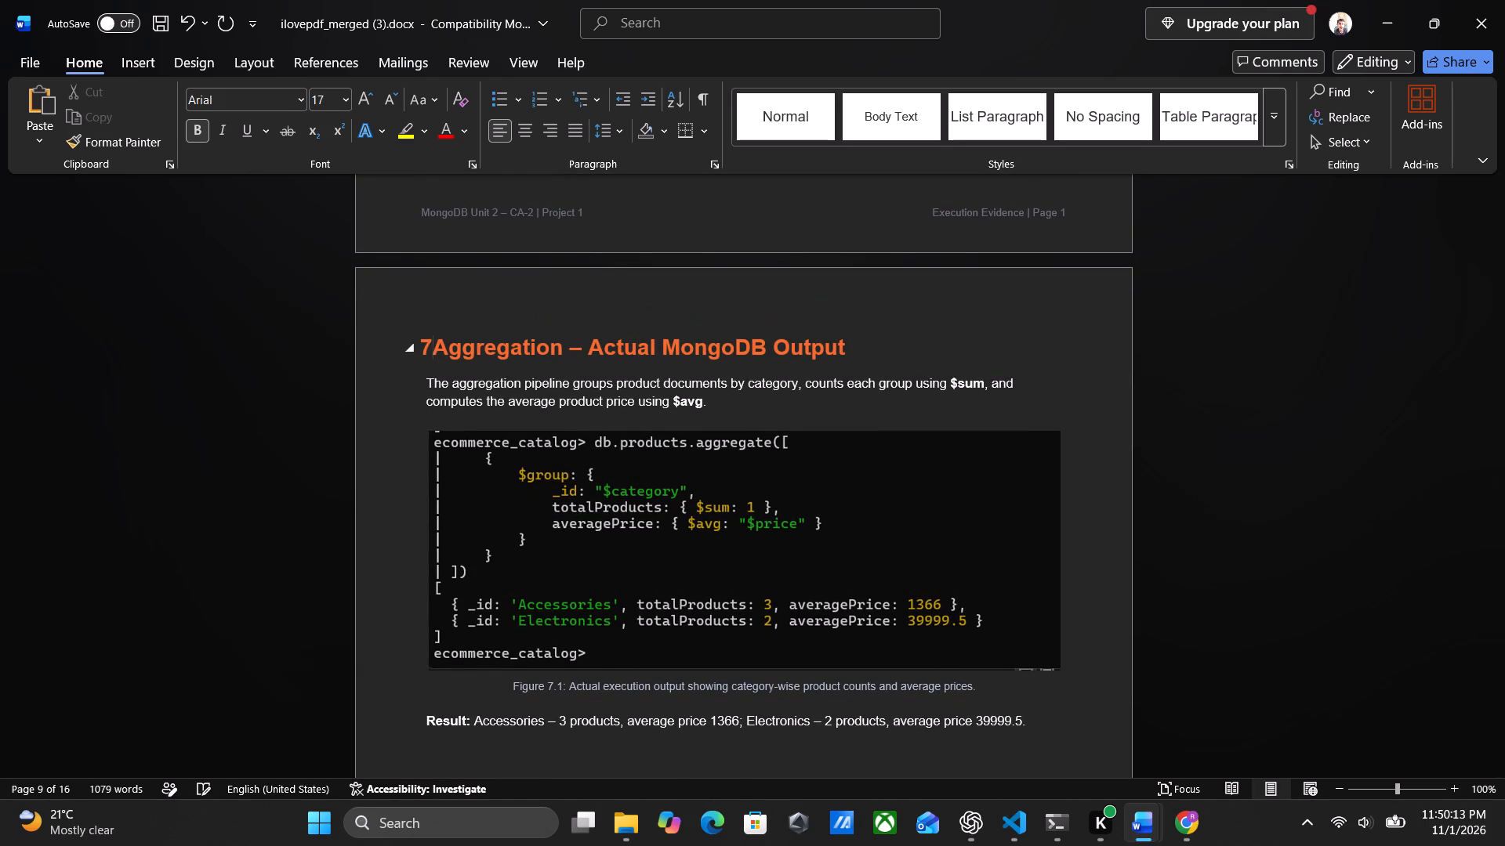
text(.)
key(space)
Review the pages before the Aggregation output, from sections 5.2 and 5.3 to the start of the Indexing output.
scroll(422, 347, up, 3)
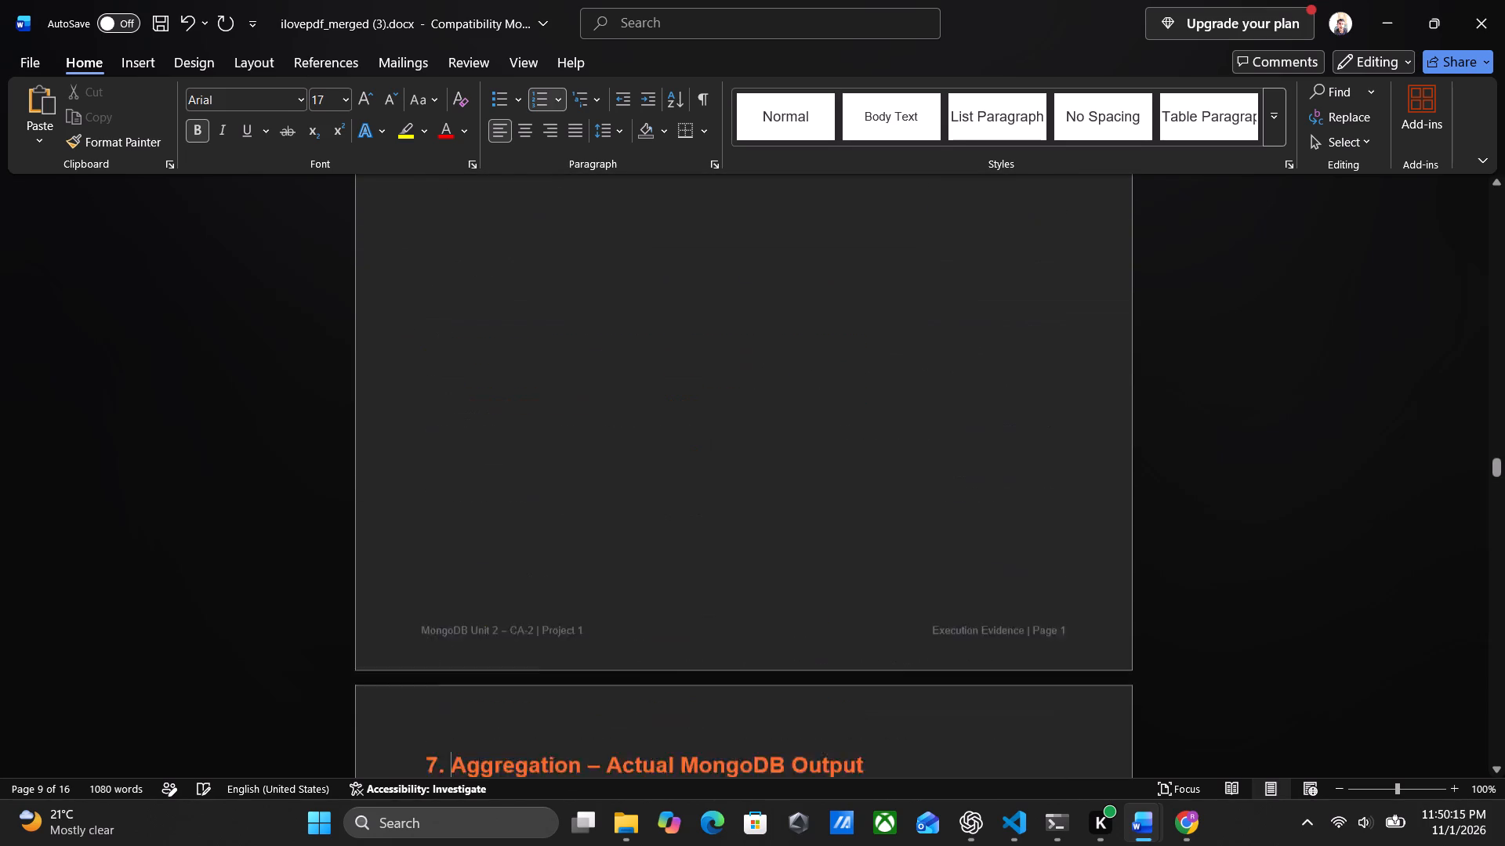
scroll(422, 347, right, 1)
scroll(422, 347, up, 1)
scroll(422, 347, down, 1)
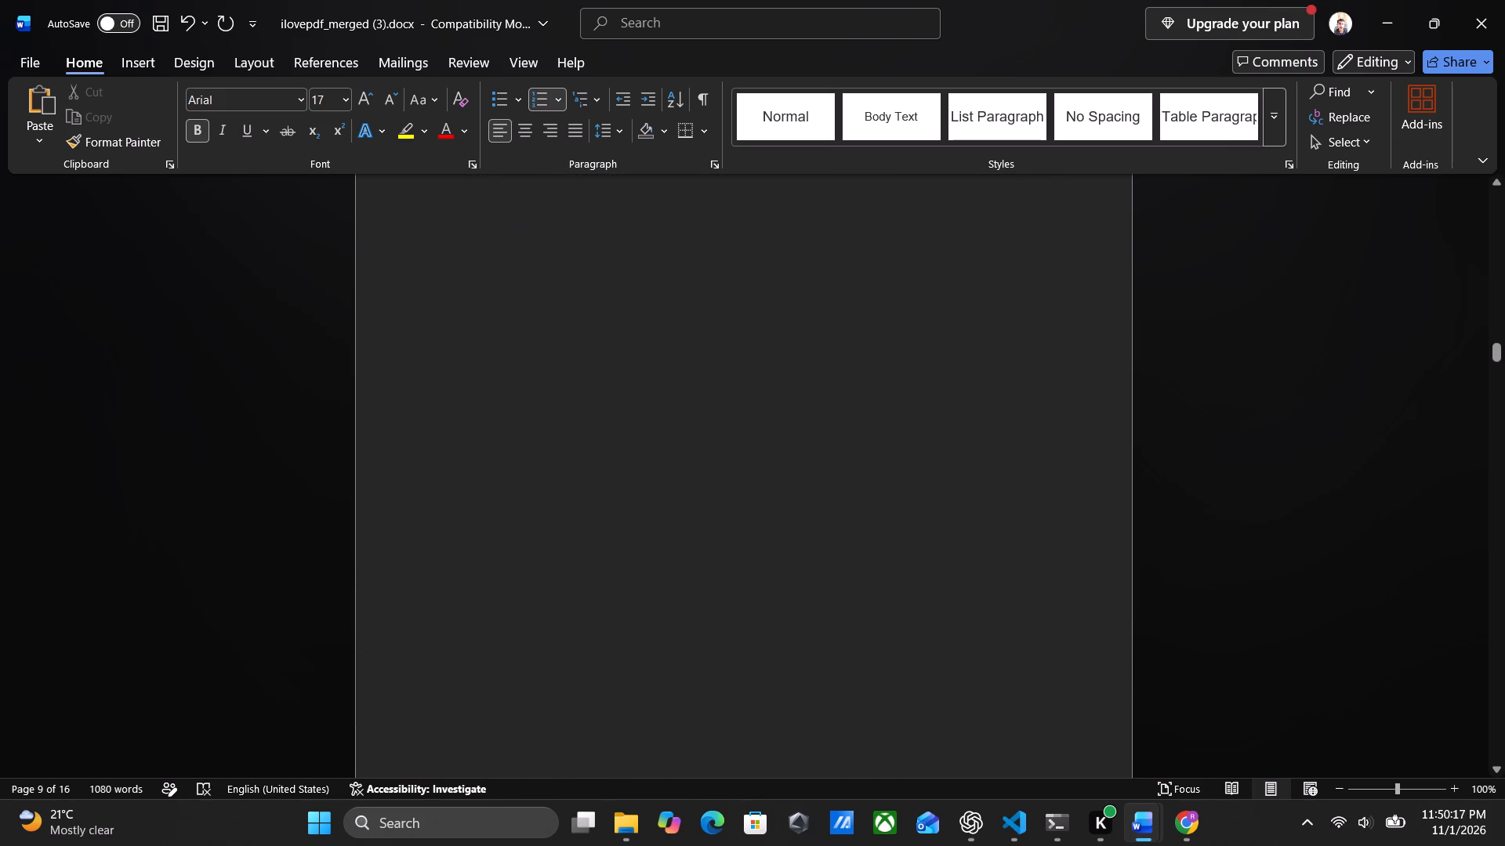
scroll(422, 347, down, 1)
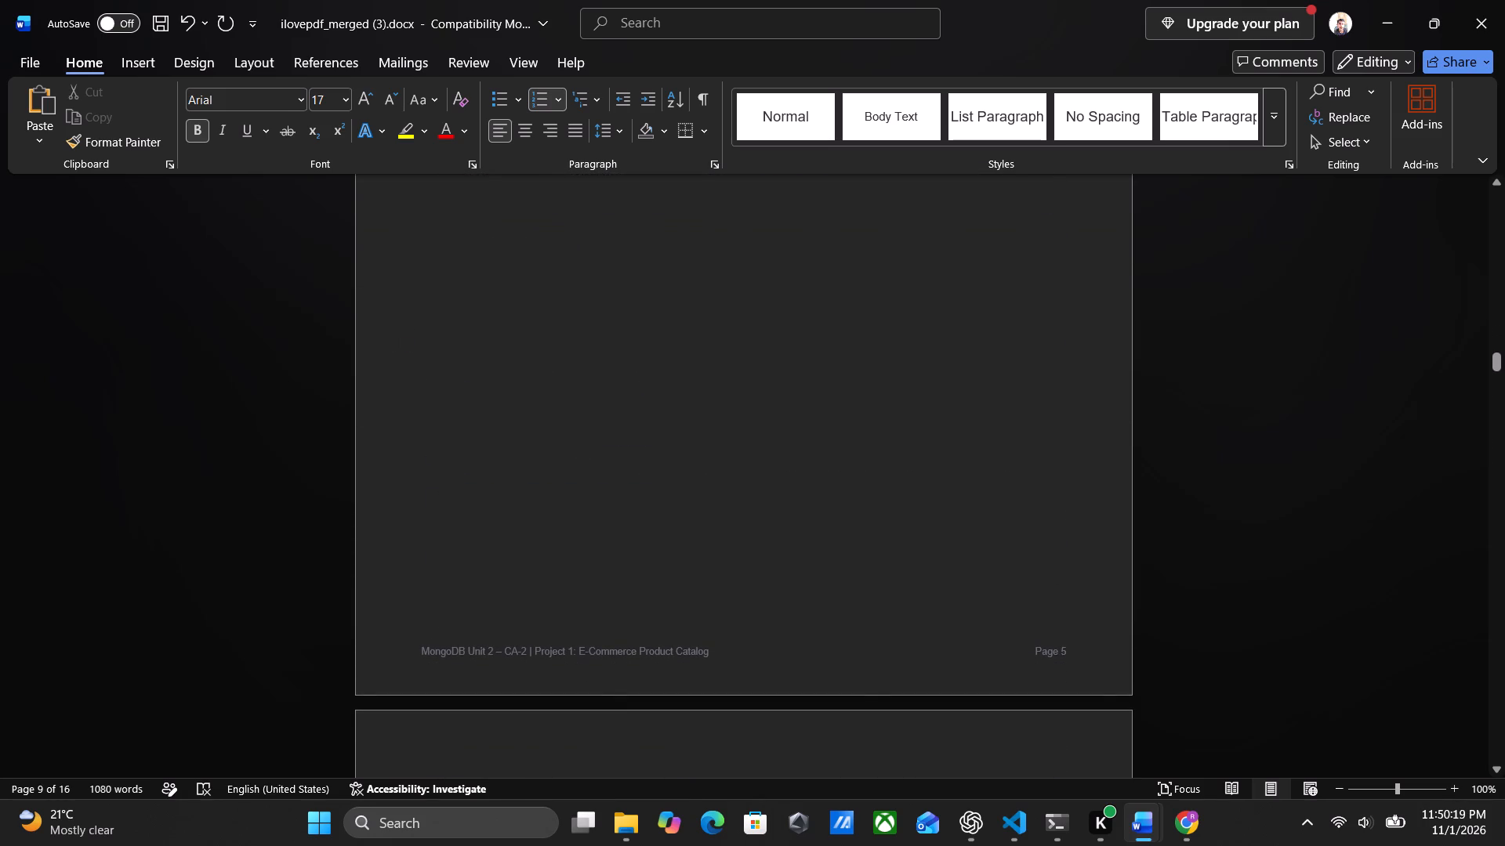
scroll(642, 390, down, 15)
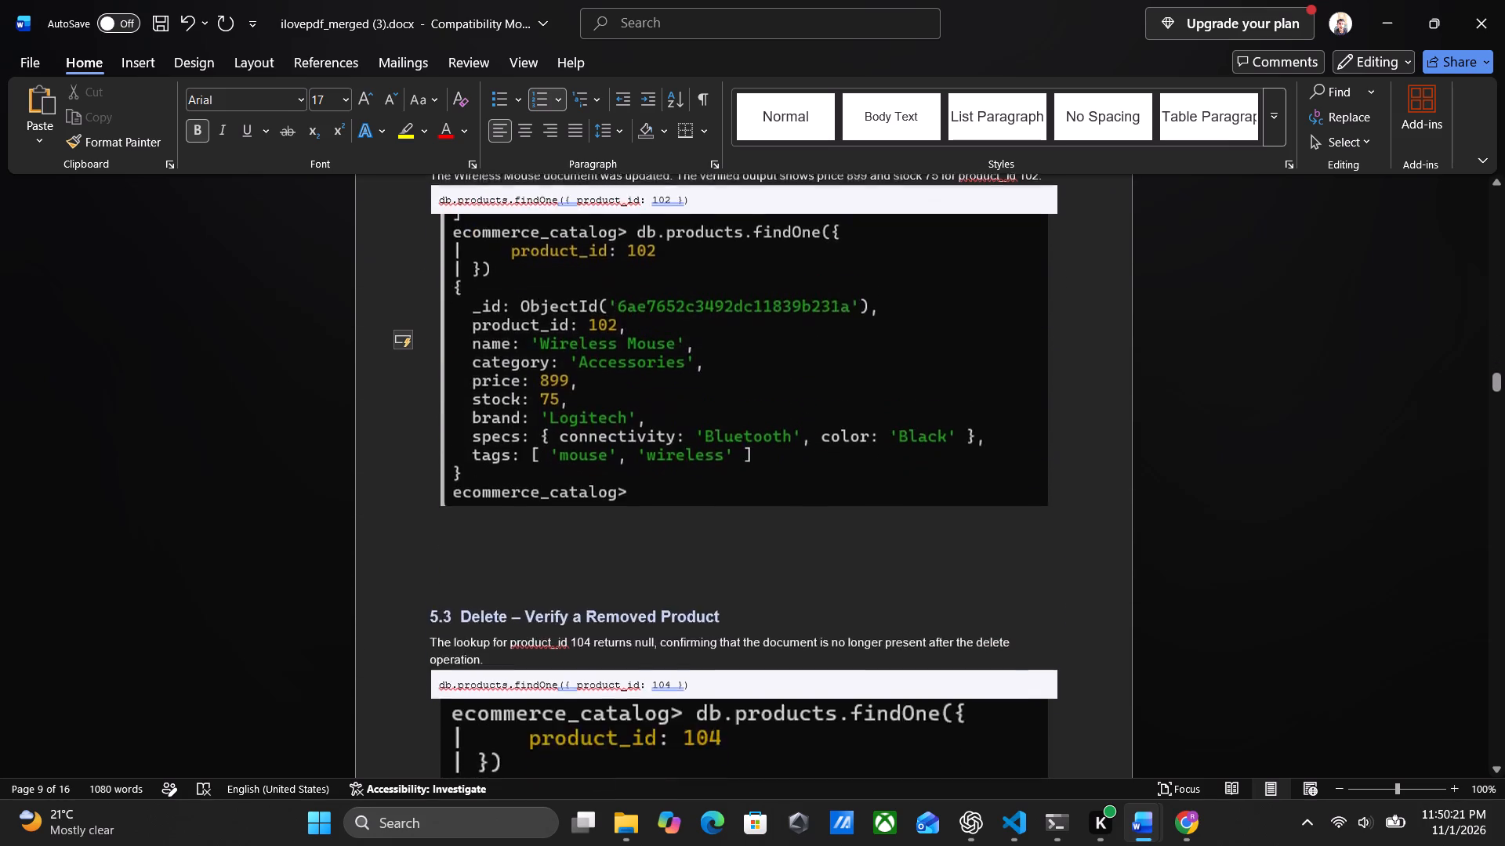
scroll(658, 383, down, 3)
scroll(664, 377, up, 1)
scroll(665, 377, down, 20)
scroll(665, 377, down, 2)
scroll(669, 392, up, 1)
scroll(669, 392, down, 13)
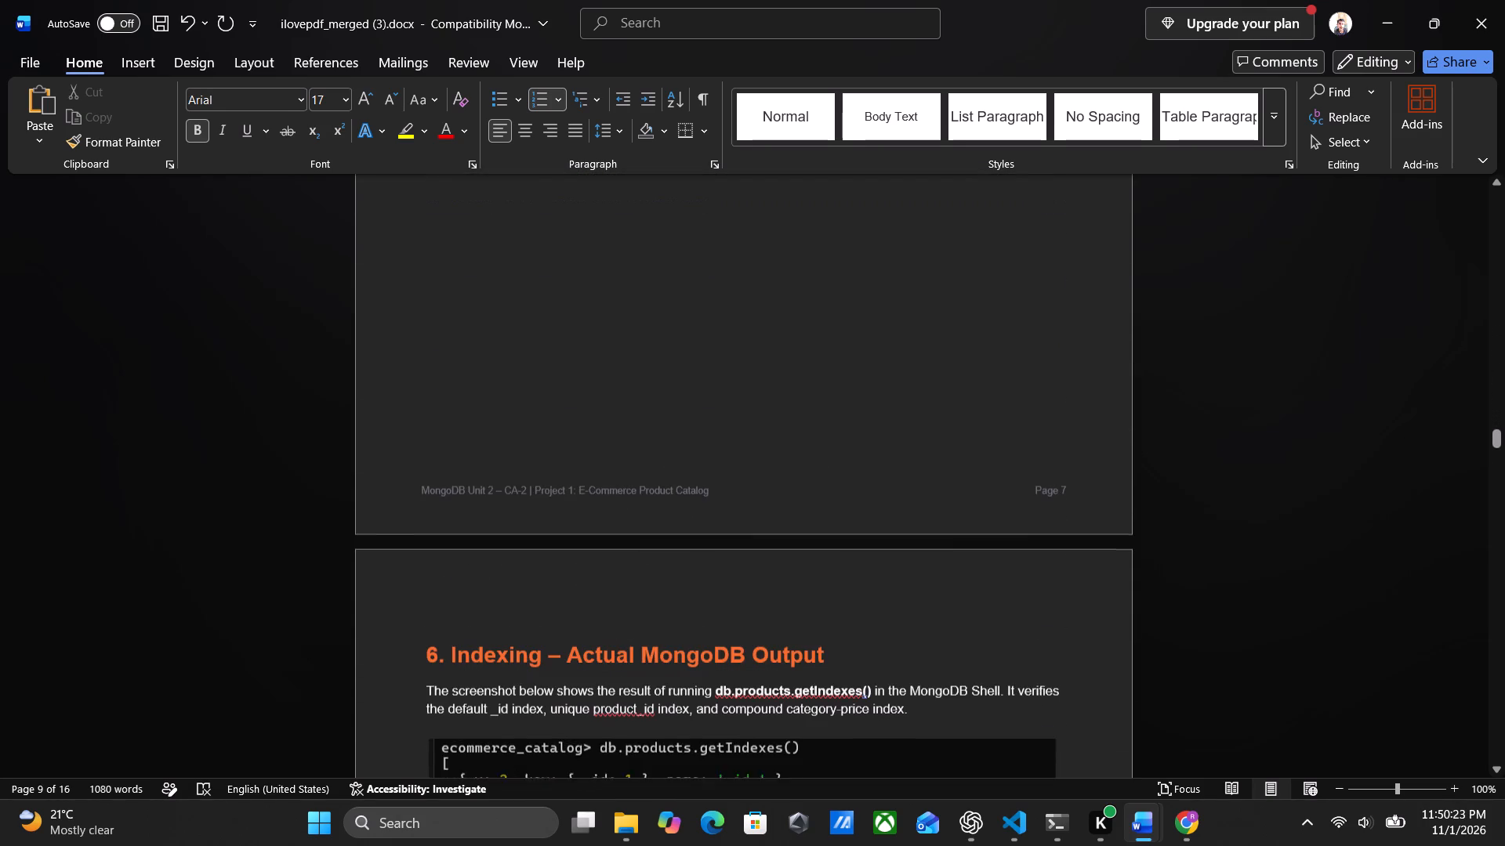
Delete the Figure 6.1 caption beneath the indexing output screenshot in section 6.
scroll(673, 389, down, 10)
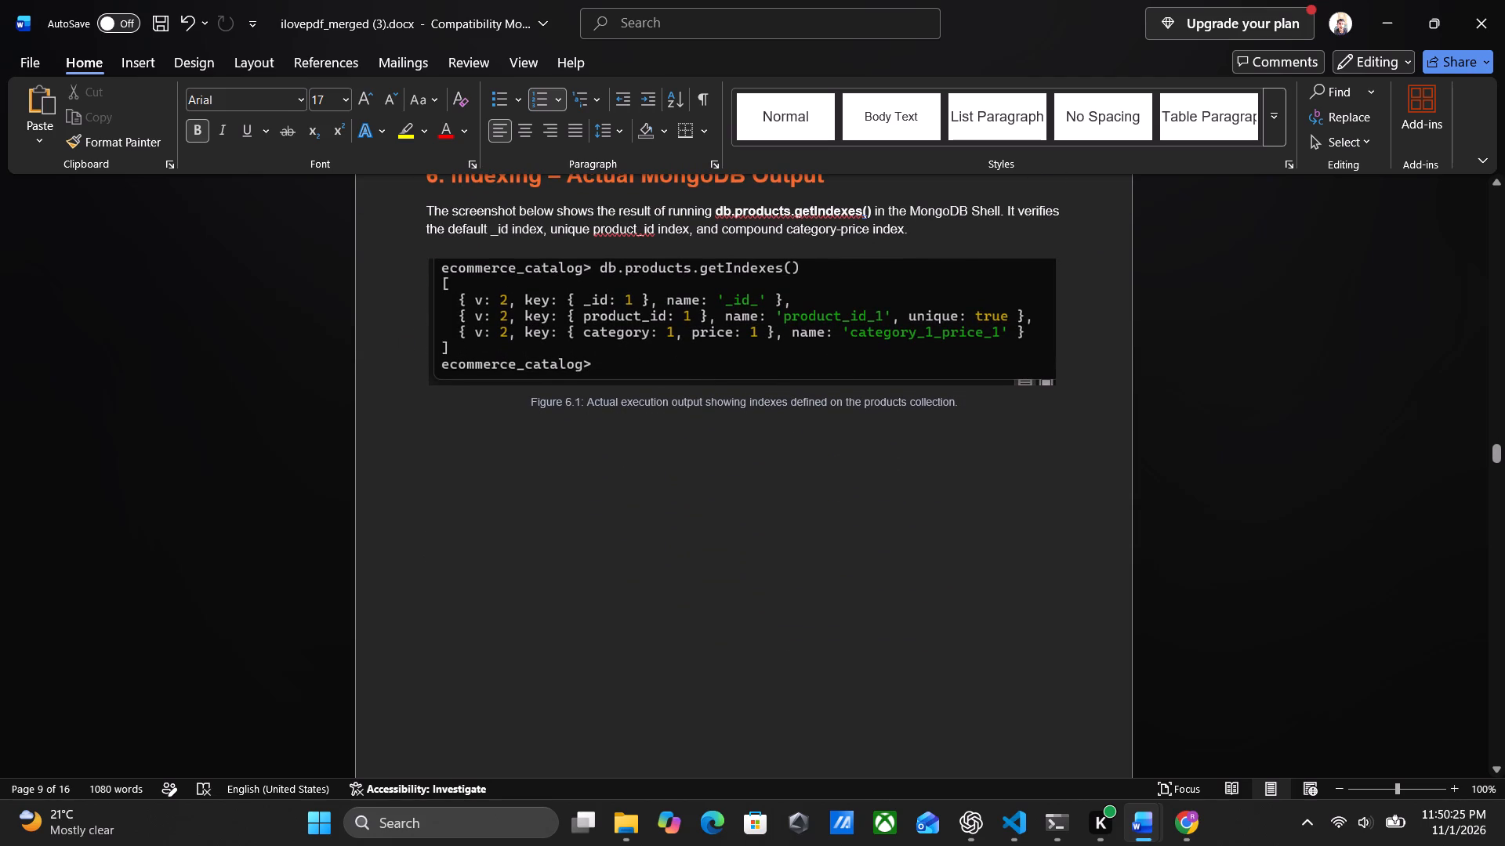
drag(968, 397, 531, 385)
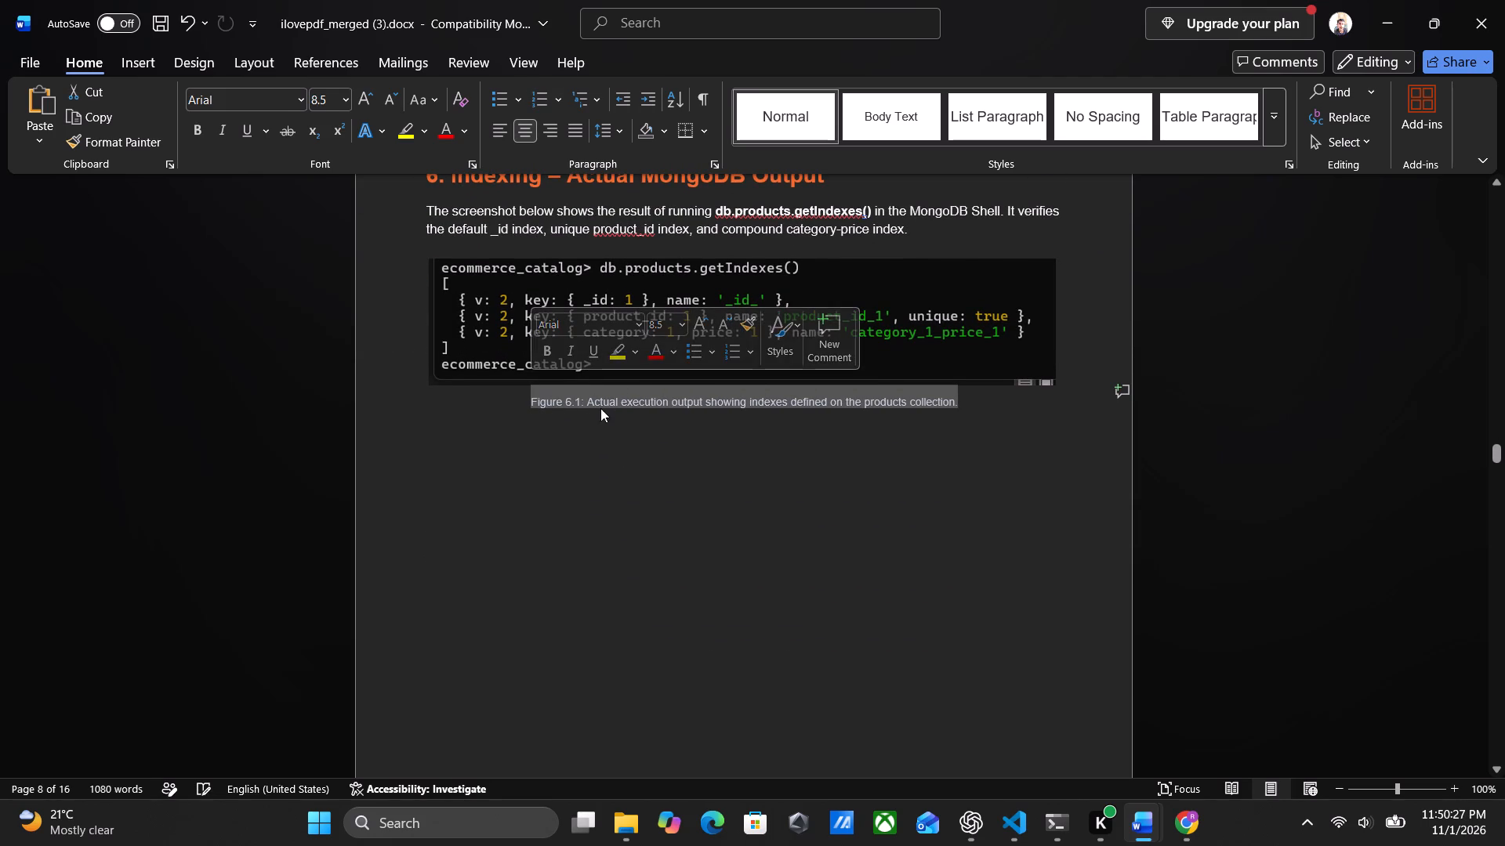
click(635, 419)
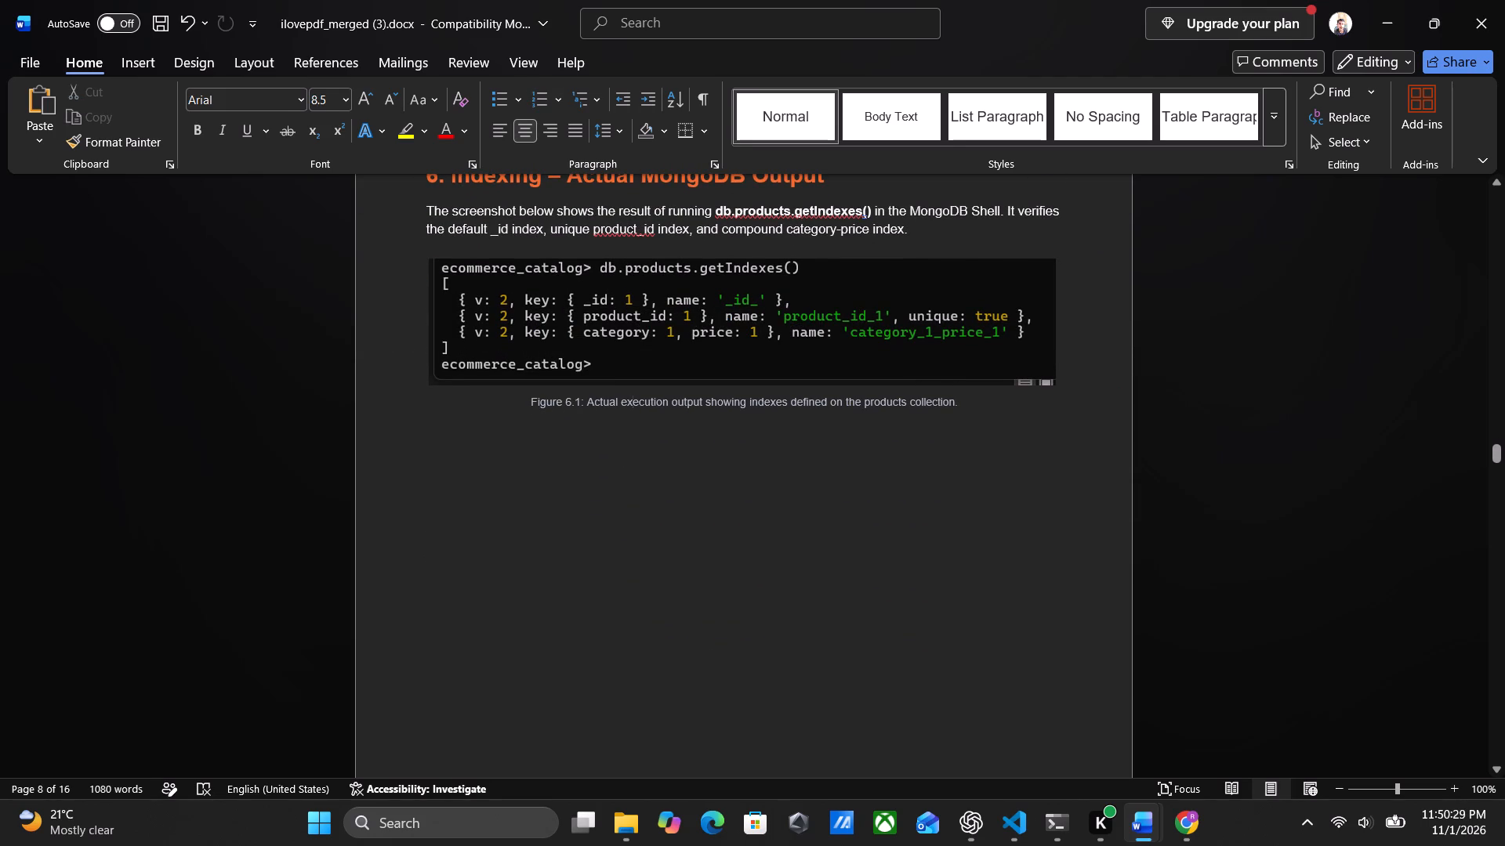
drag(520, 404, 981, 435)
key(Delete)
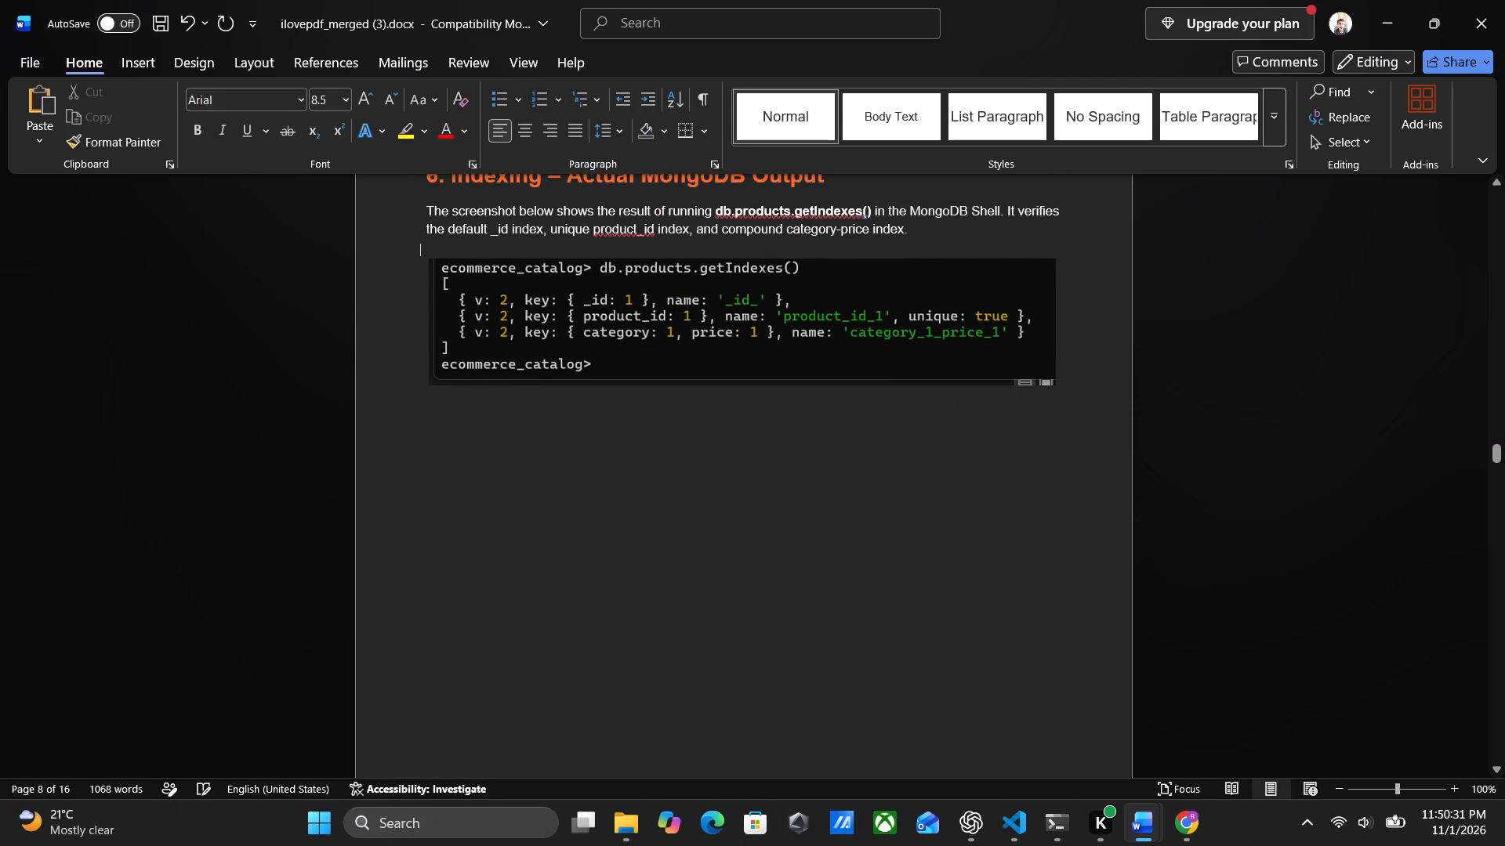
Delete the Figure 7.1 caption beneath the aggregation output screenshot in section 7.
scroll(877, 481, down, 9)
scroll(868, 482, up, 1)
scroll(868, 482, down, 9)
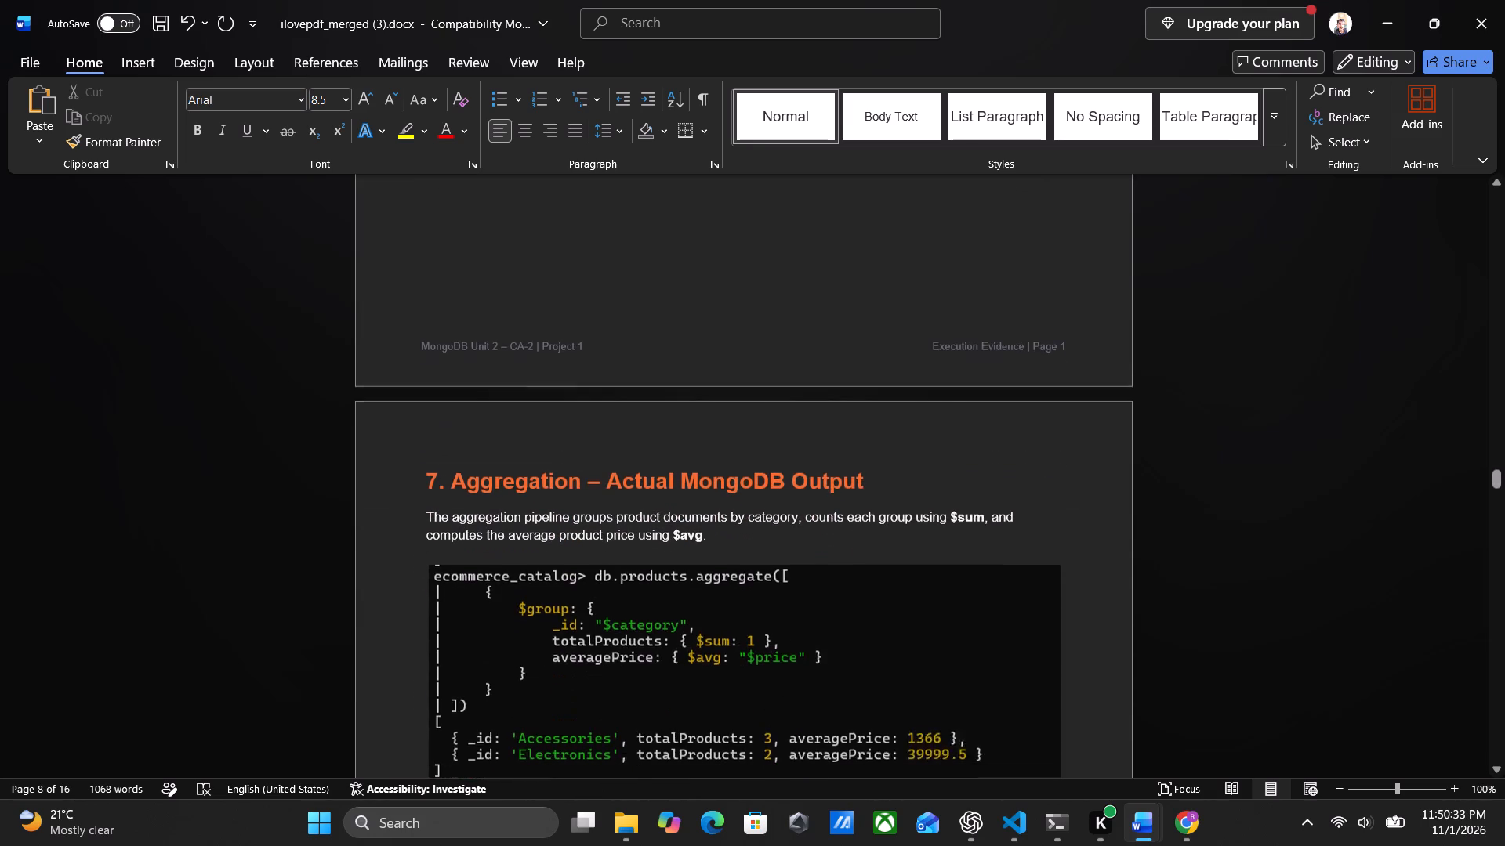
scroll(773, 504, down, 6)
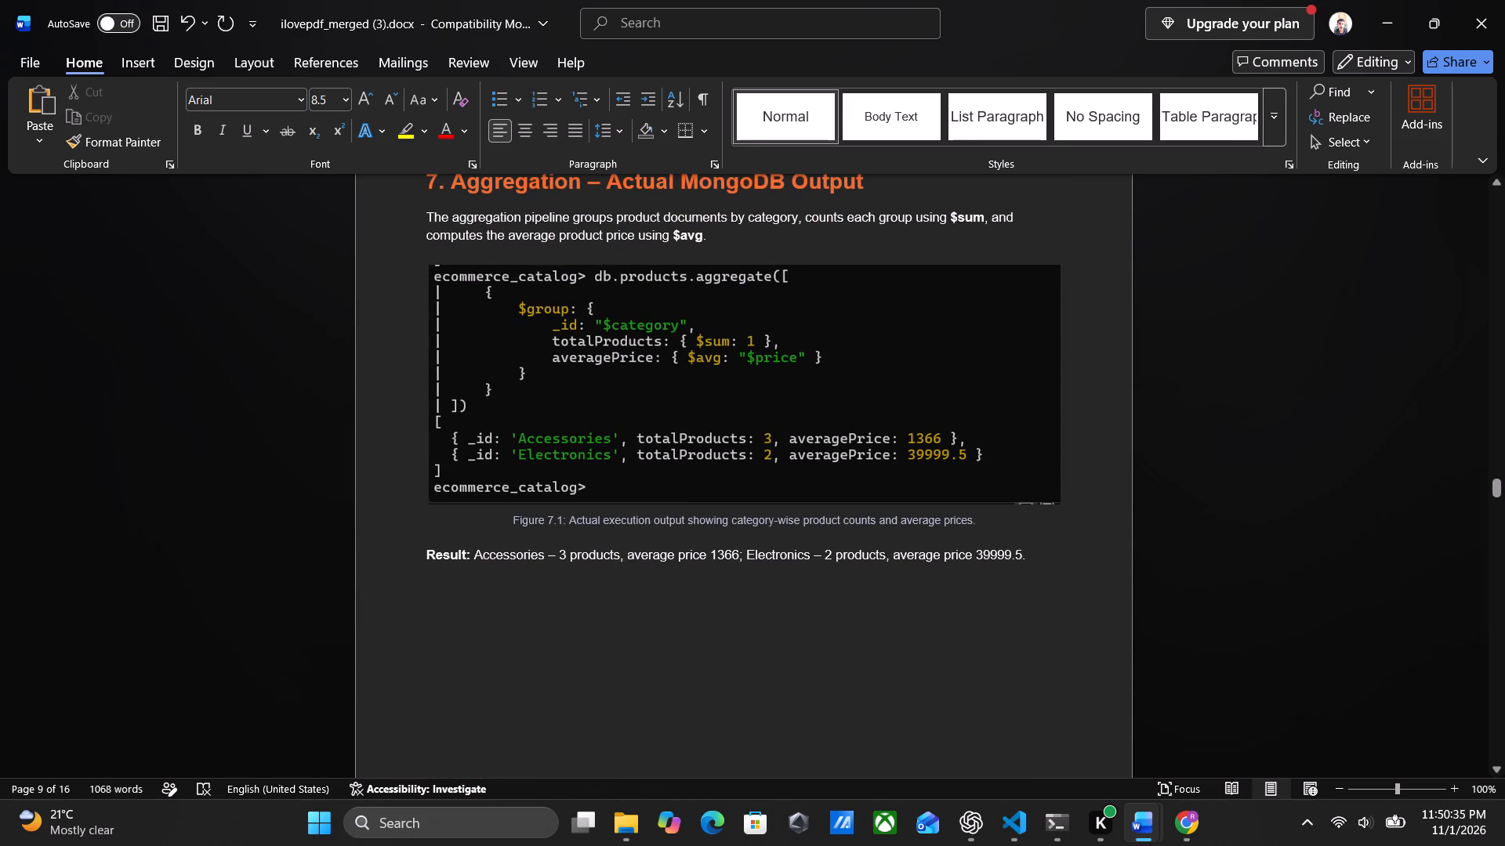
drag(509, 524, 978, 508)
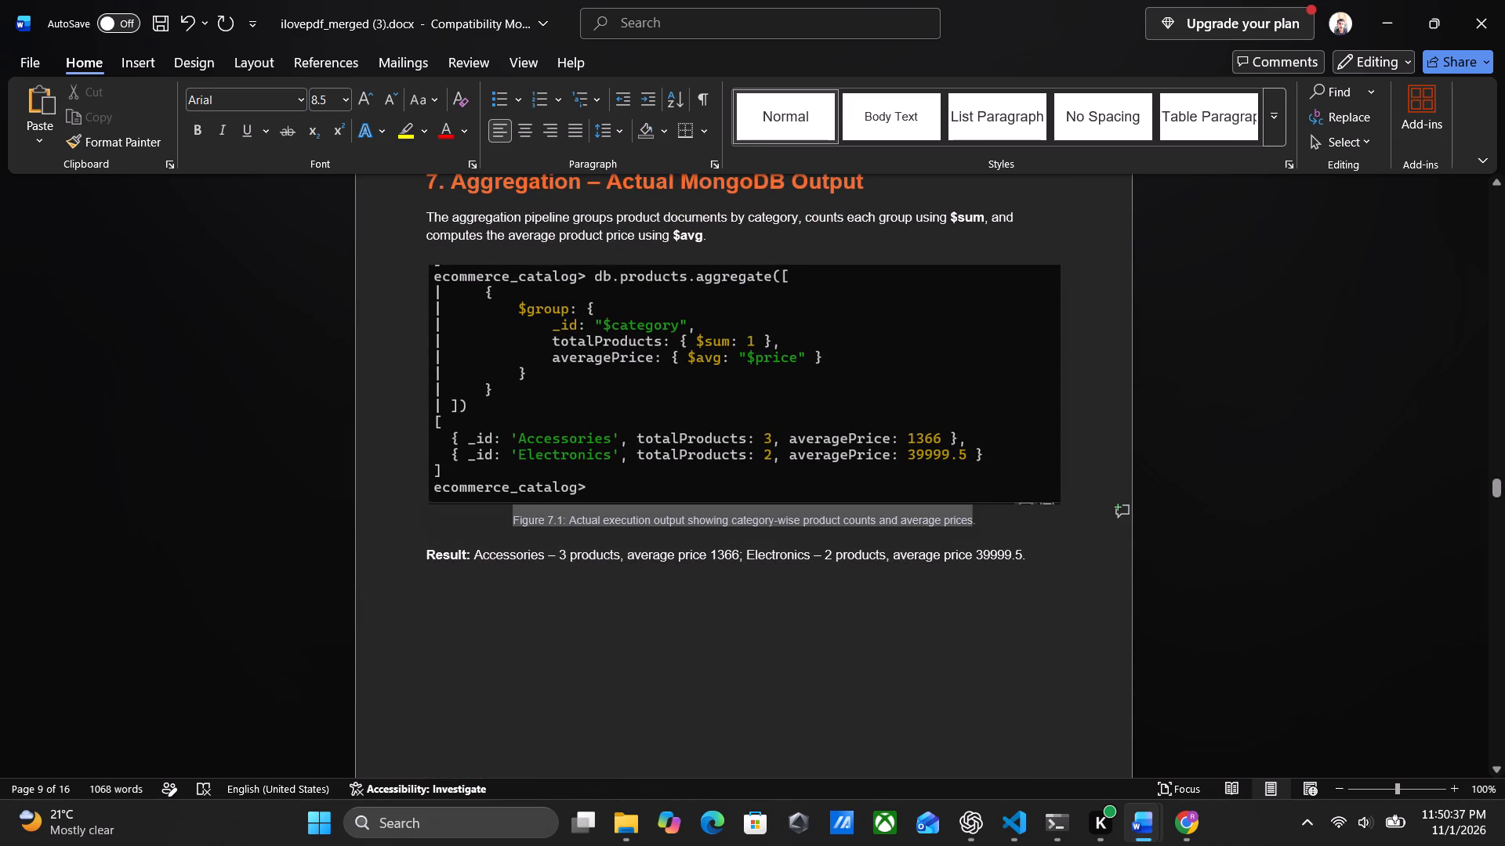
drag(978, 508, 999, 509)
key(Delete)
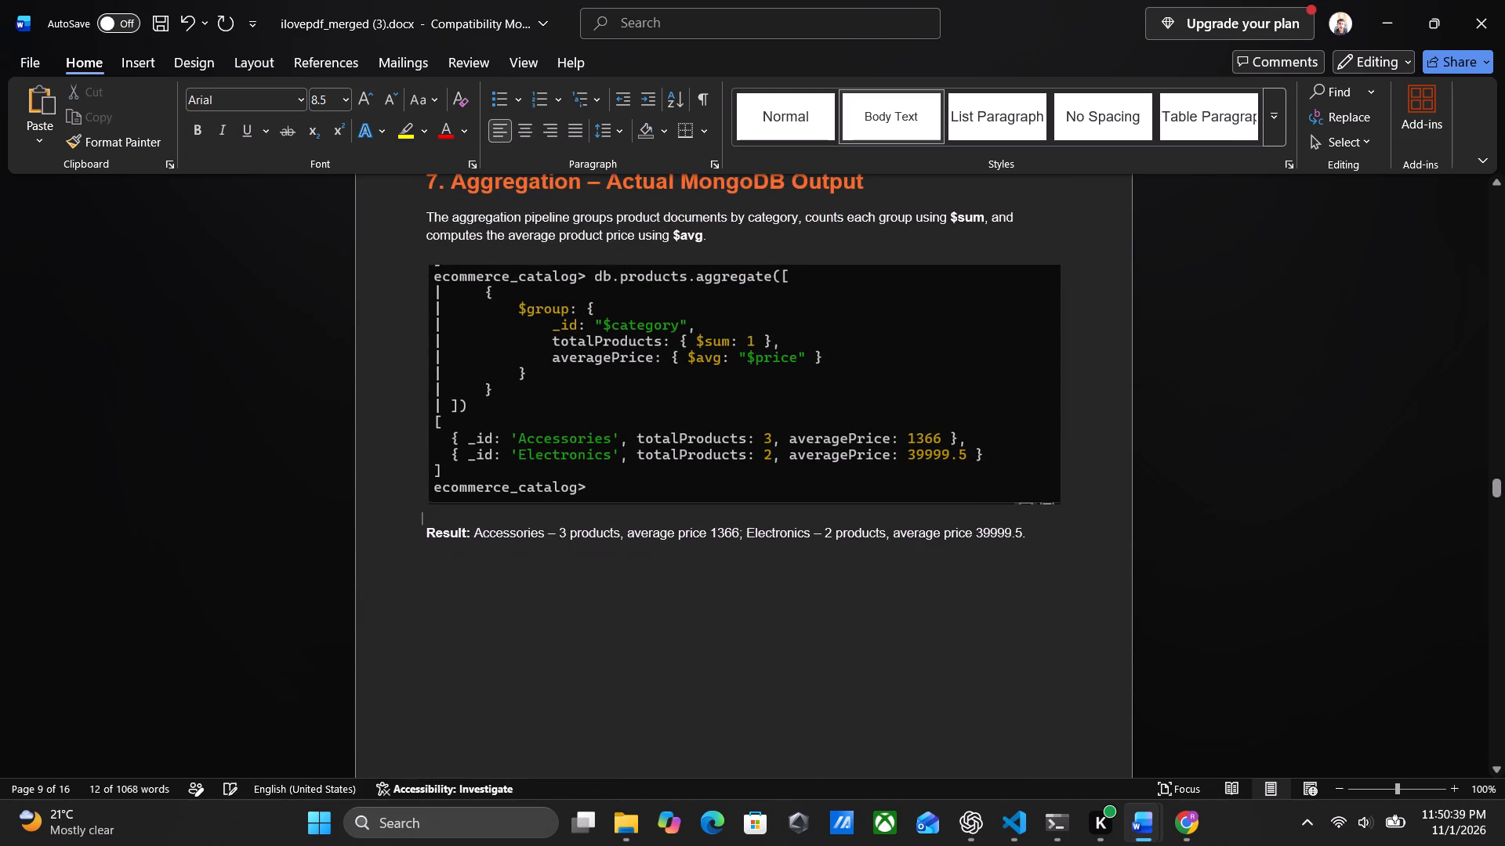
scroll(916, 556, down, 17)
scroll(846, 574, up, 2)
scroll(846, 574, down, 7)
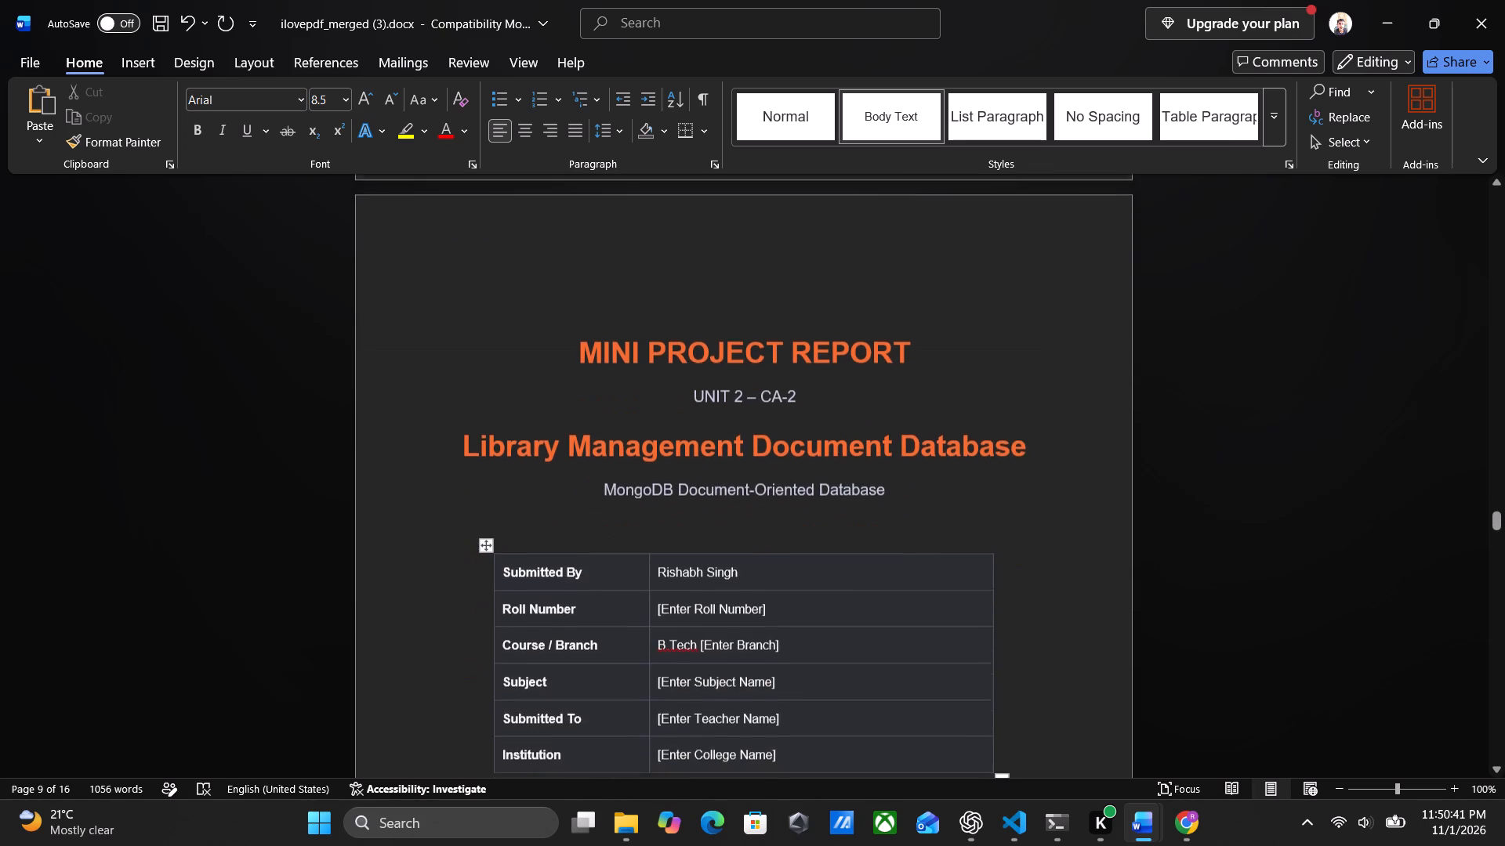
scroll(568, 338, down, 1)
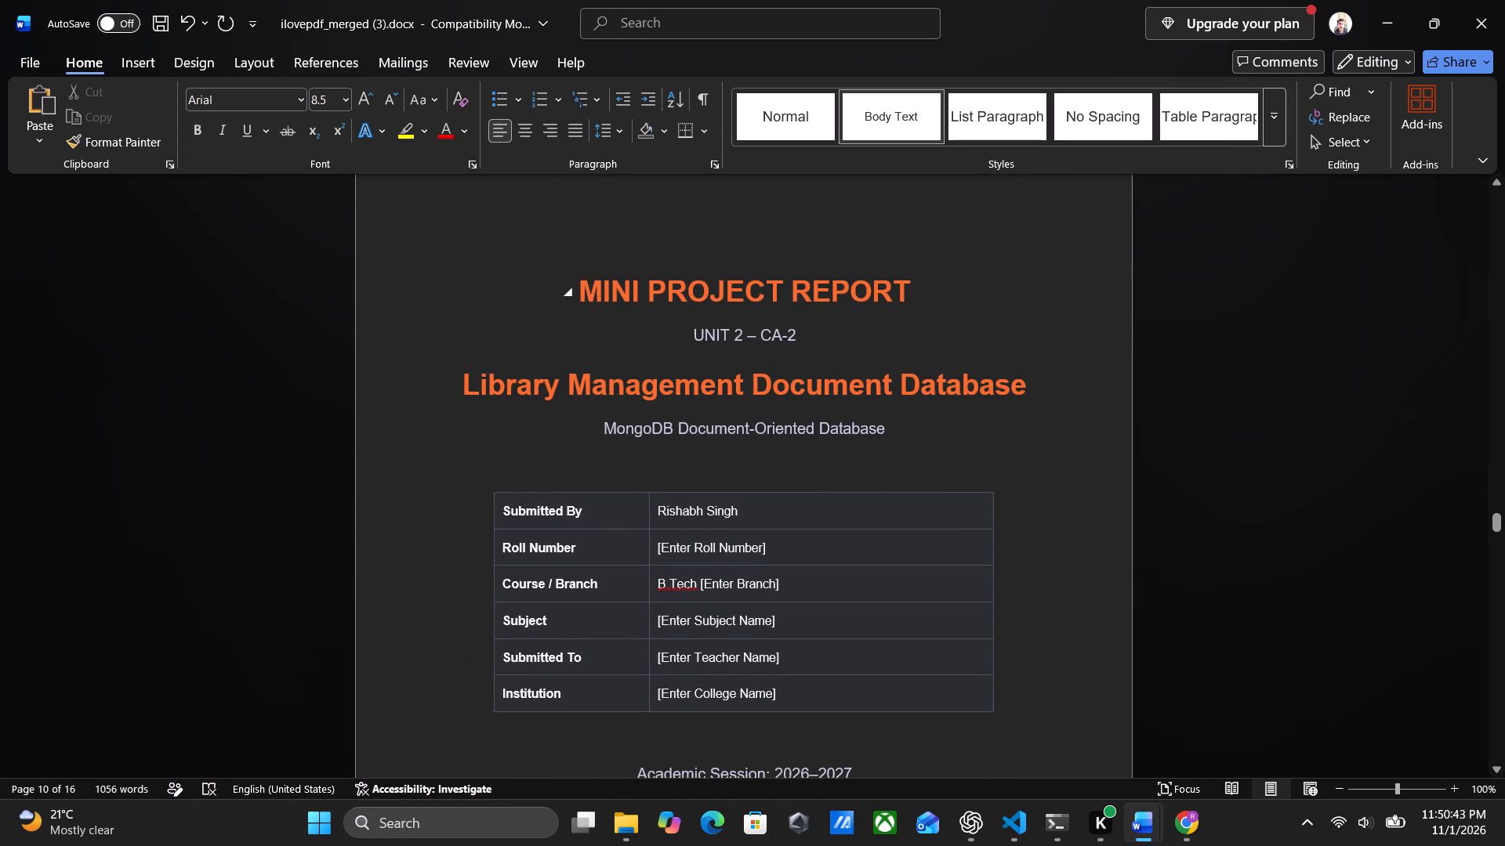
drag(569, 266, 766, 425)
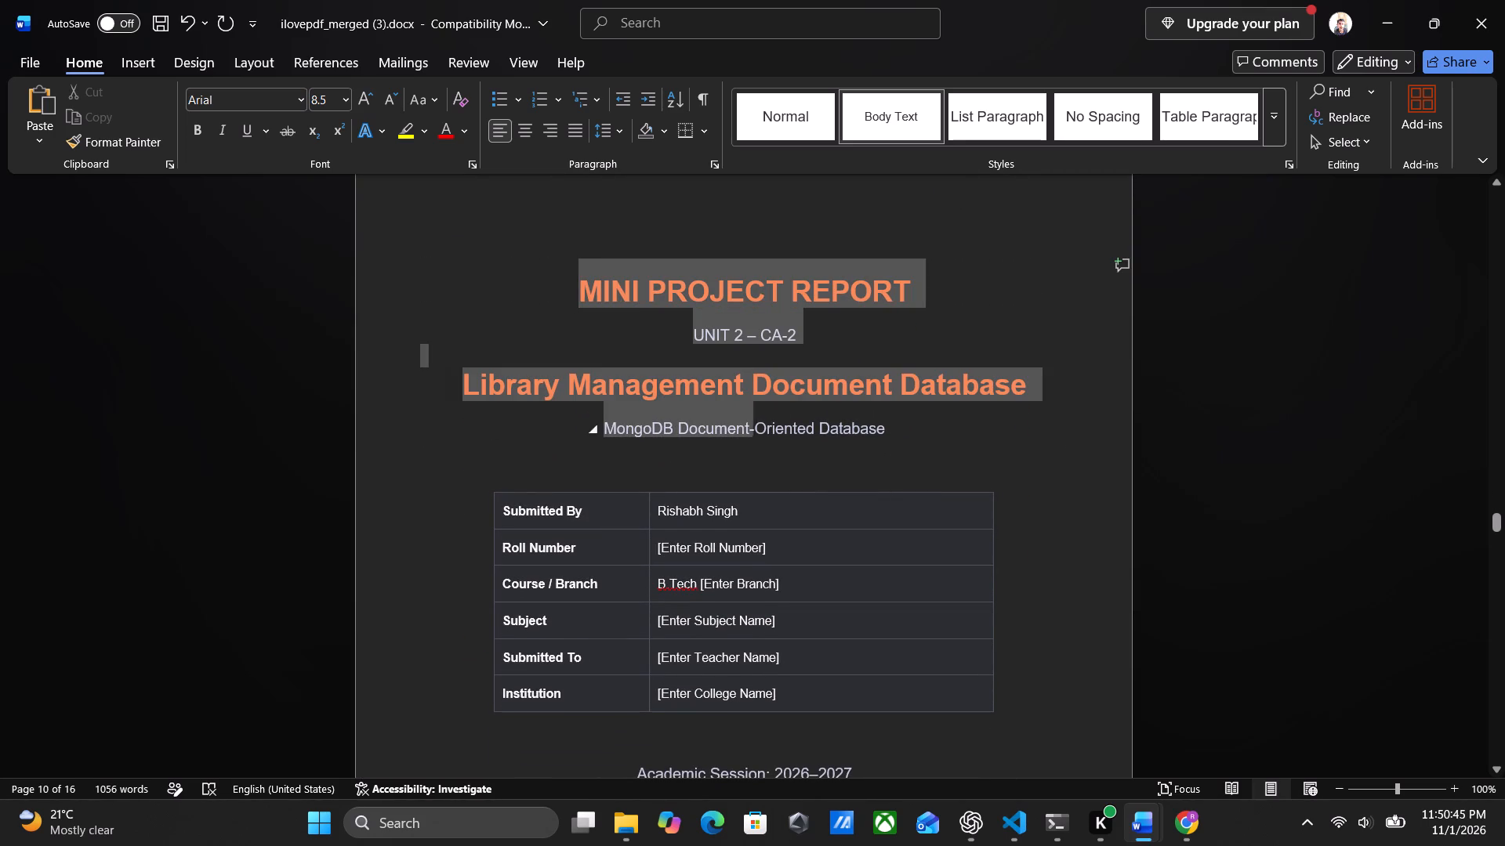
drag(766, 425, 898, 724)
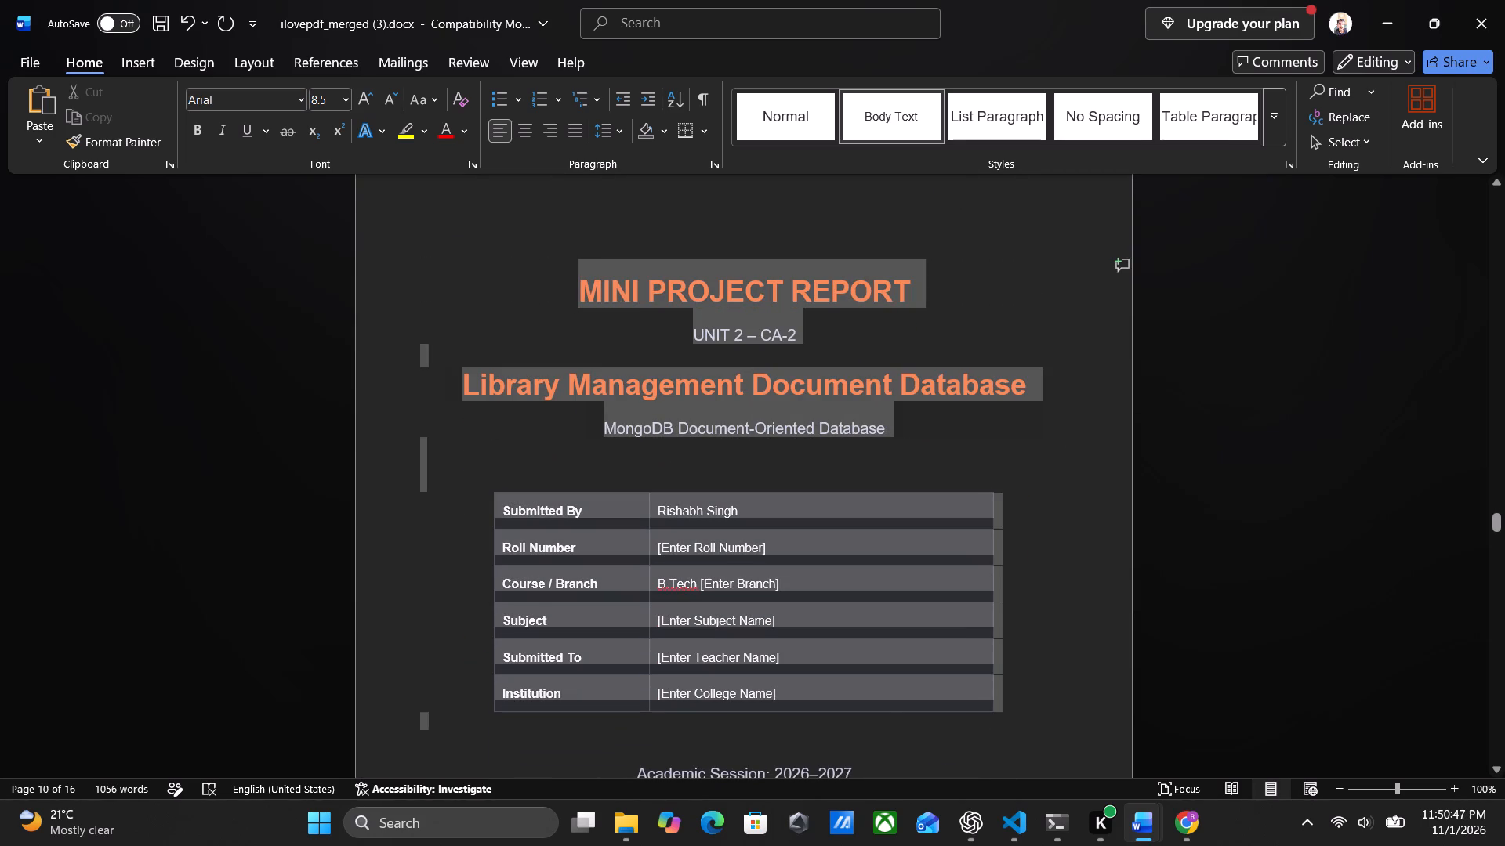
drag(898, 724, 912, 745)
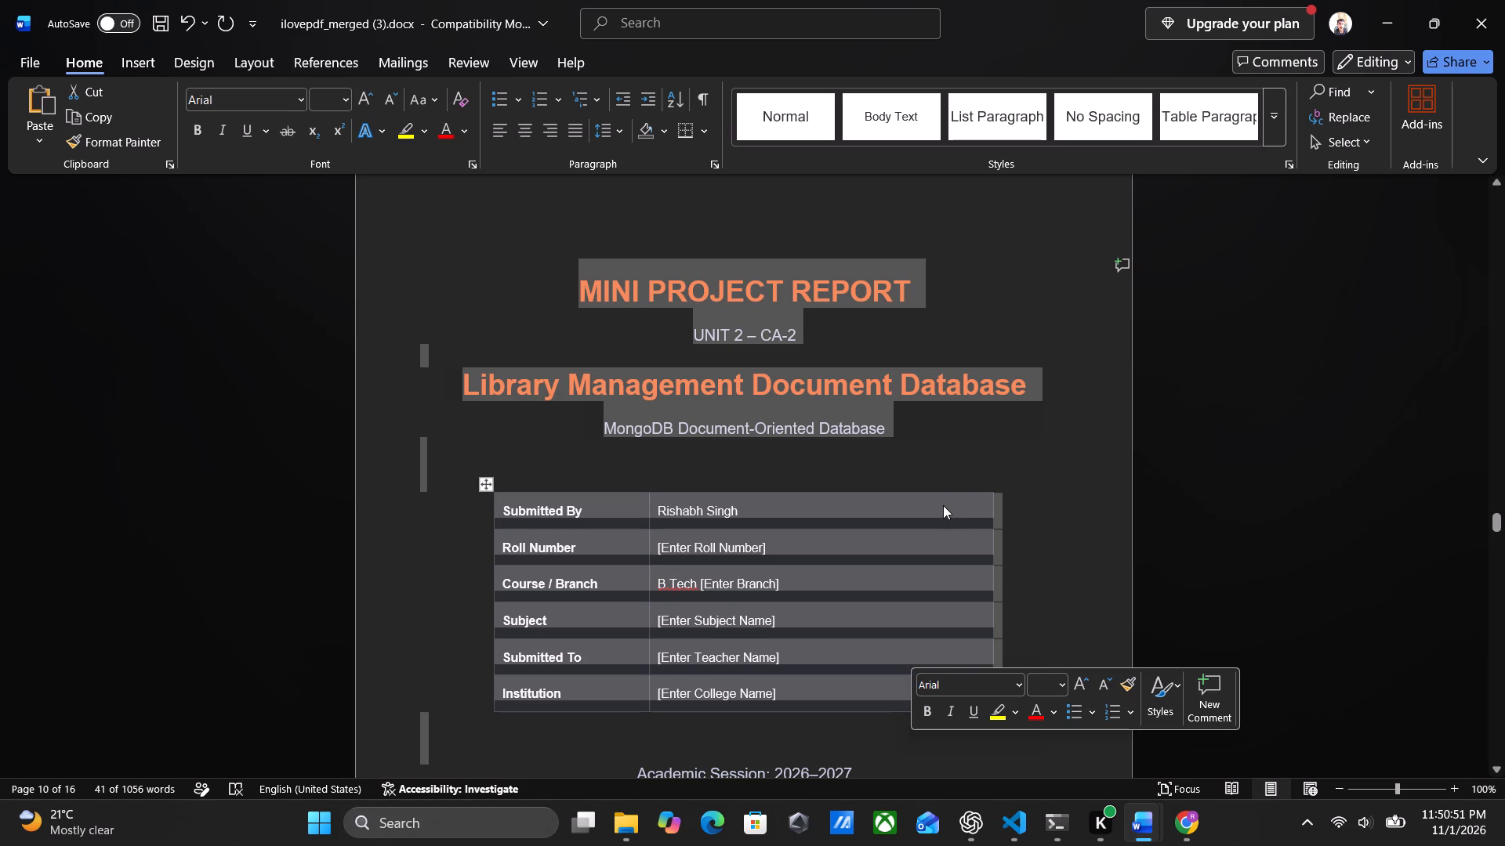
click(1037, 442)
Delete everything below the "Library Management Document Database" title on its cover page: subtitle, details table, academic session line and note.
scroll(968, 479, down, 11)
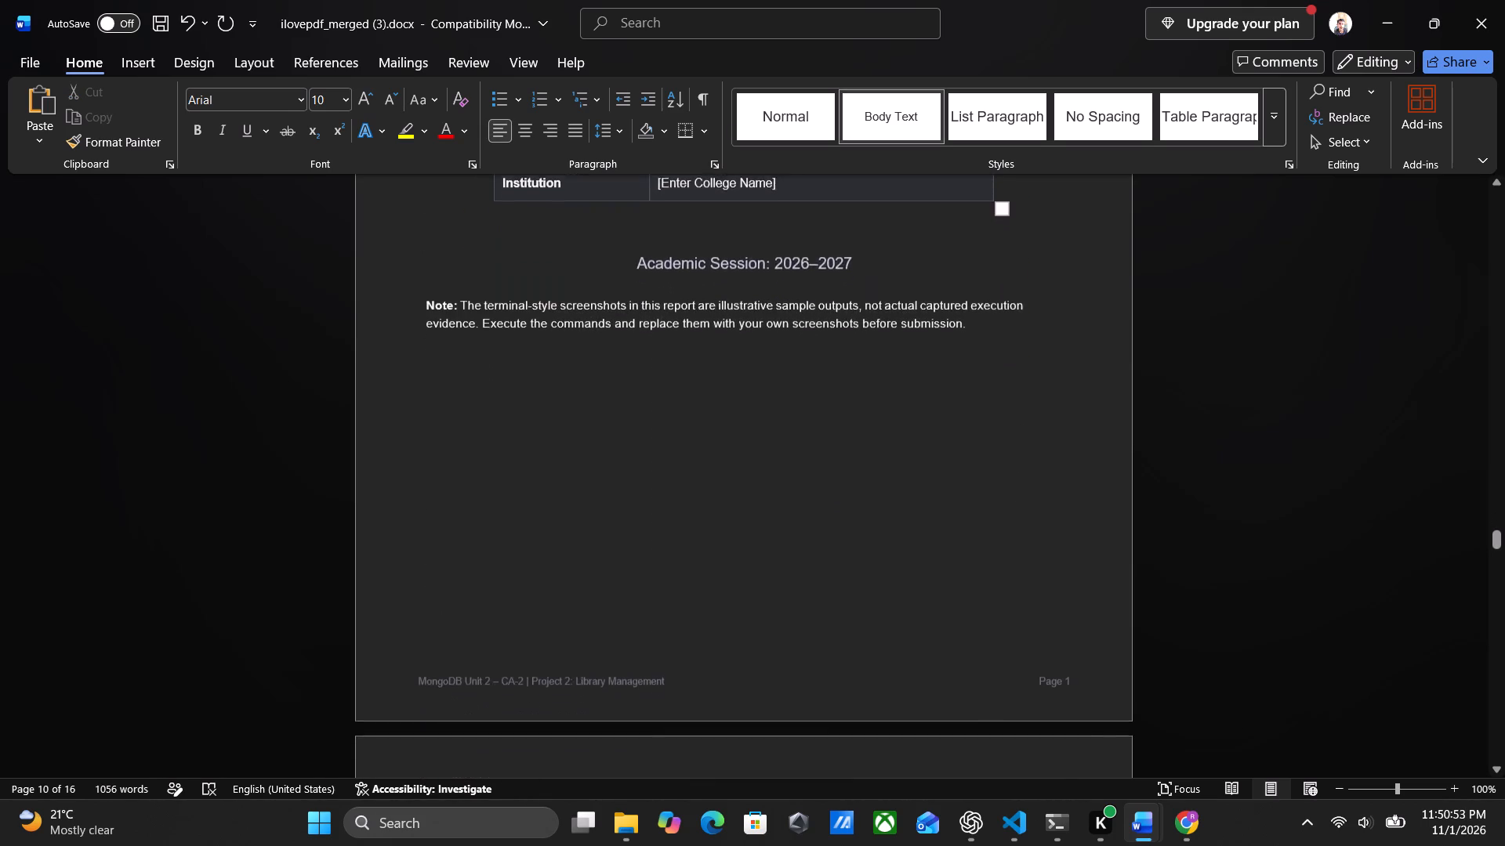
scroll(960, 487, down, 6)
scroll(950, 493, up, 6)
scroll(855, 492, up, 8)
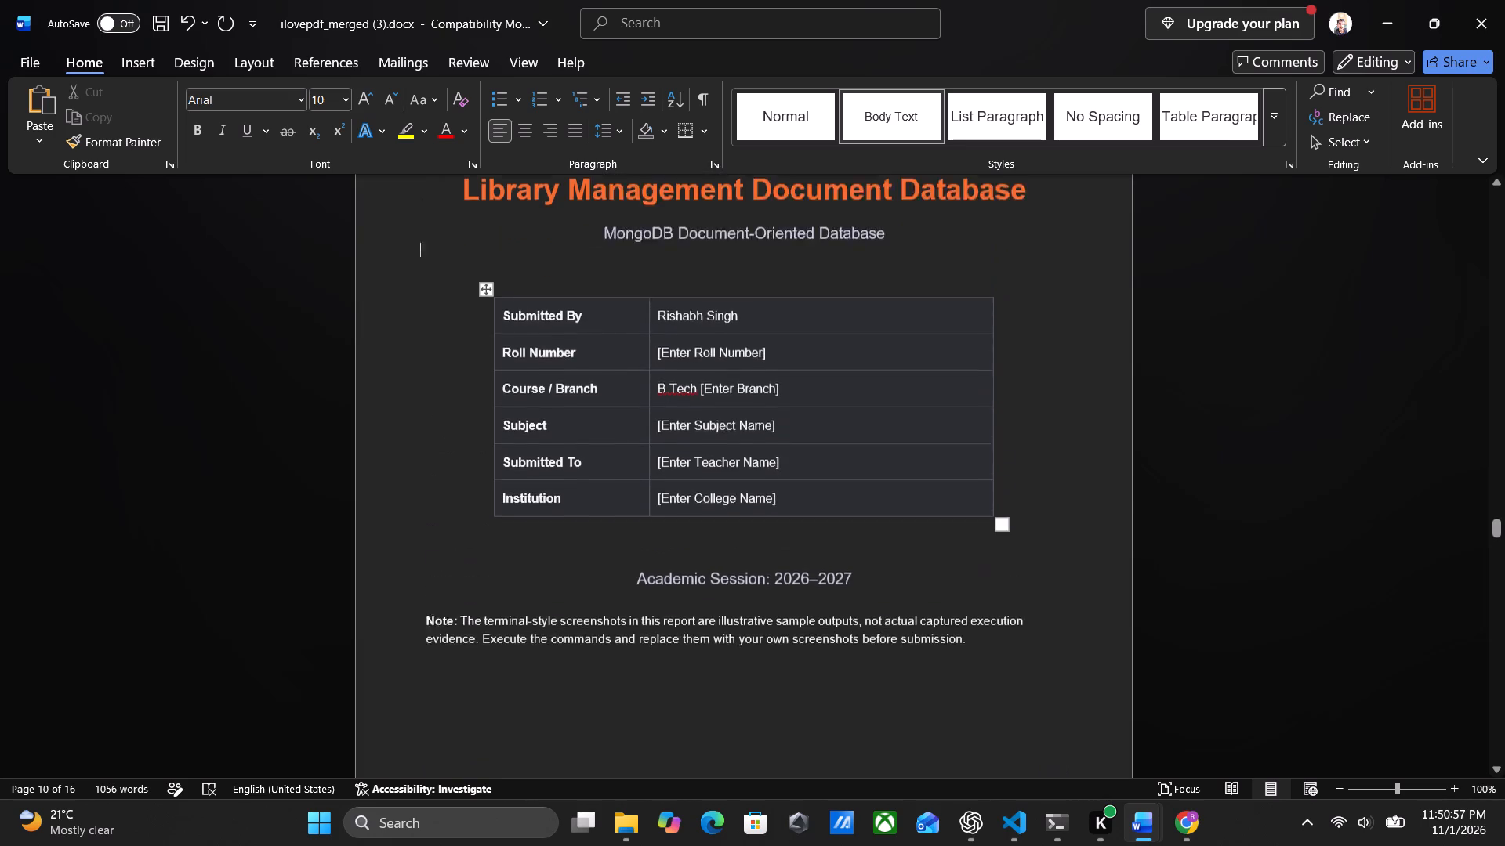
scroll(826, 501, up, 2)
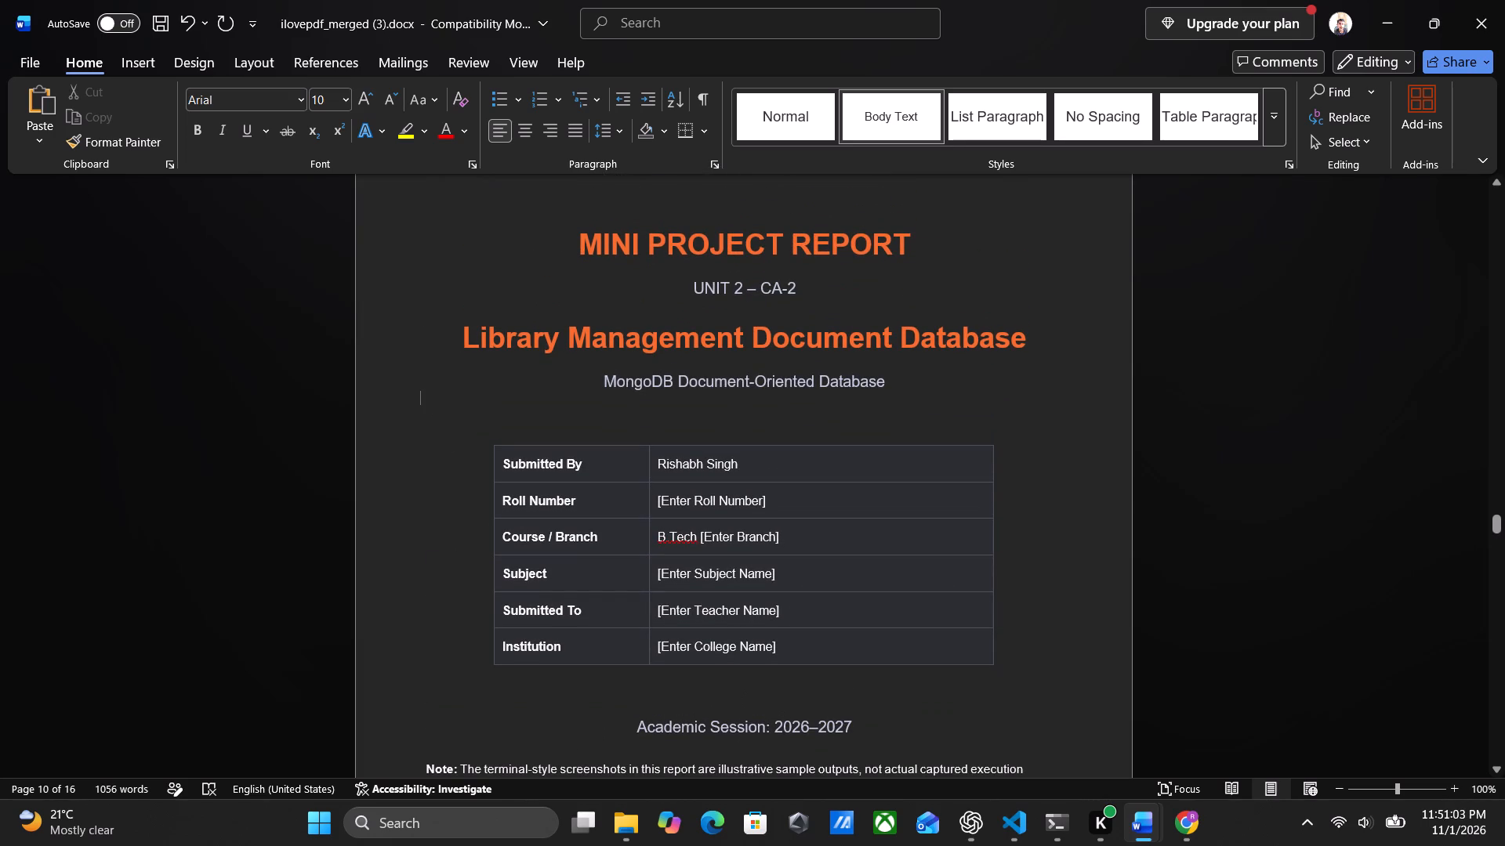
drag(587, 375, 651, 411)
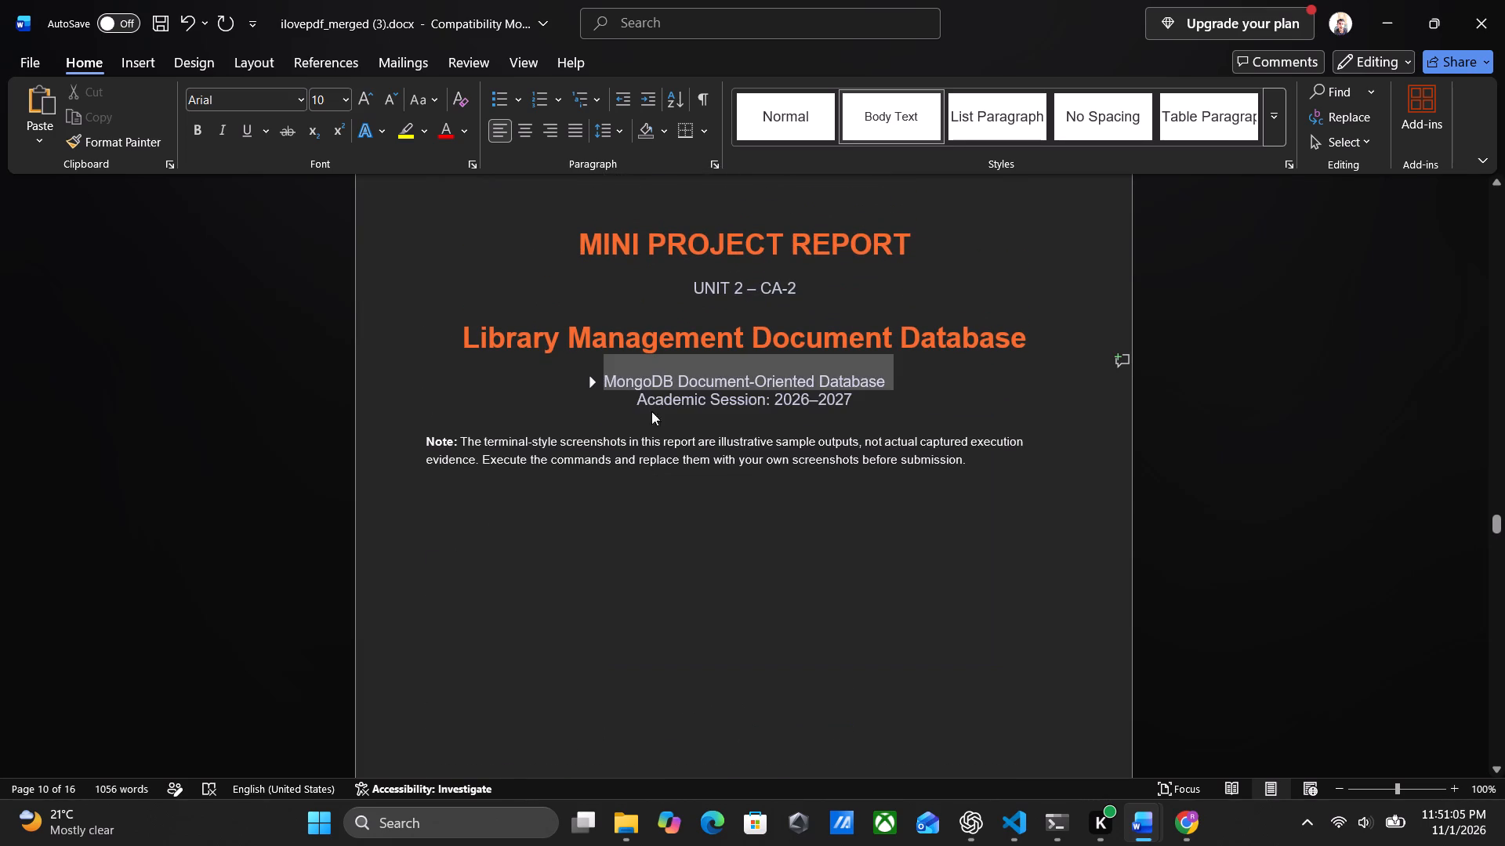
drag(651, 411, 799, 564)
drag(597, 553, 427, 389)
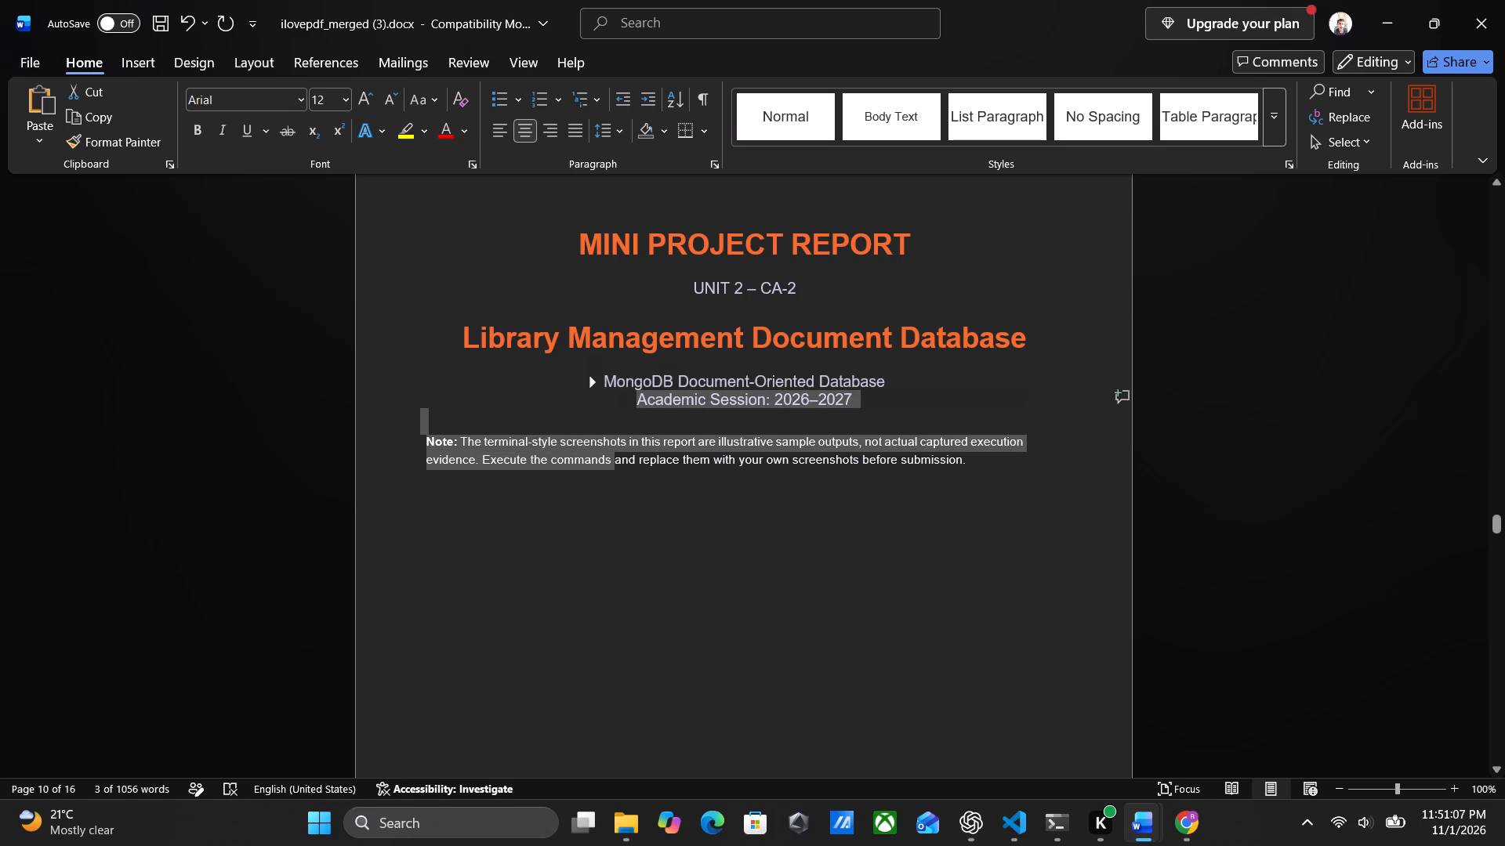
drag(427, 389, 415, 361)
key(Delete)
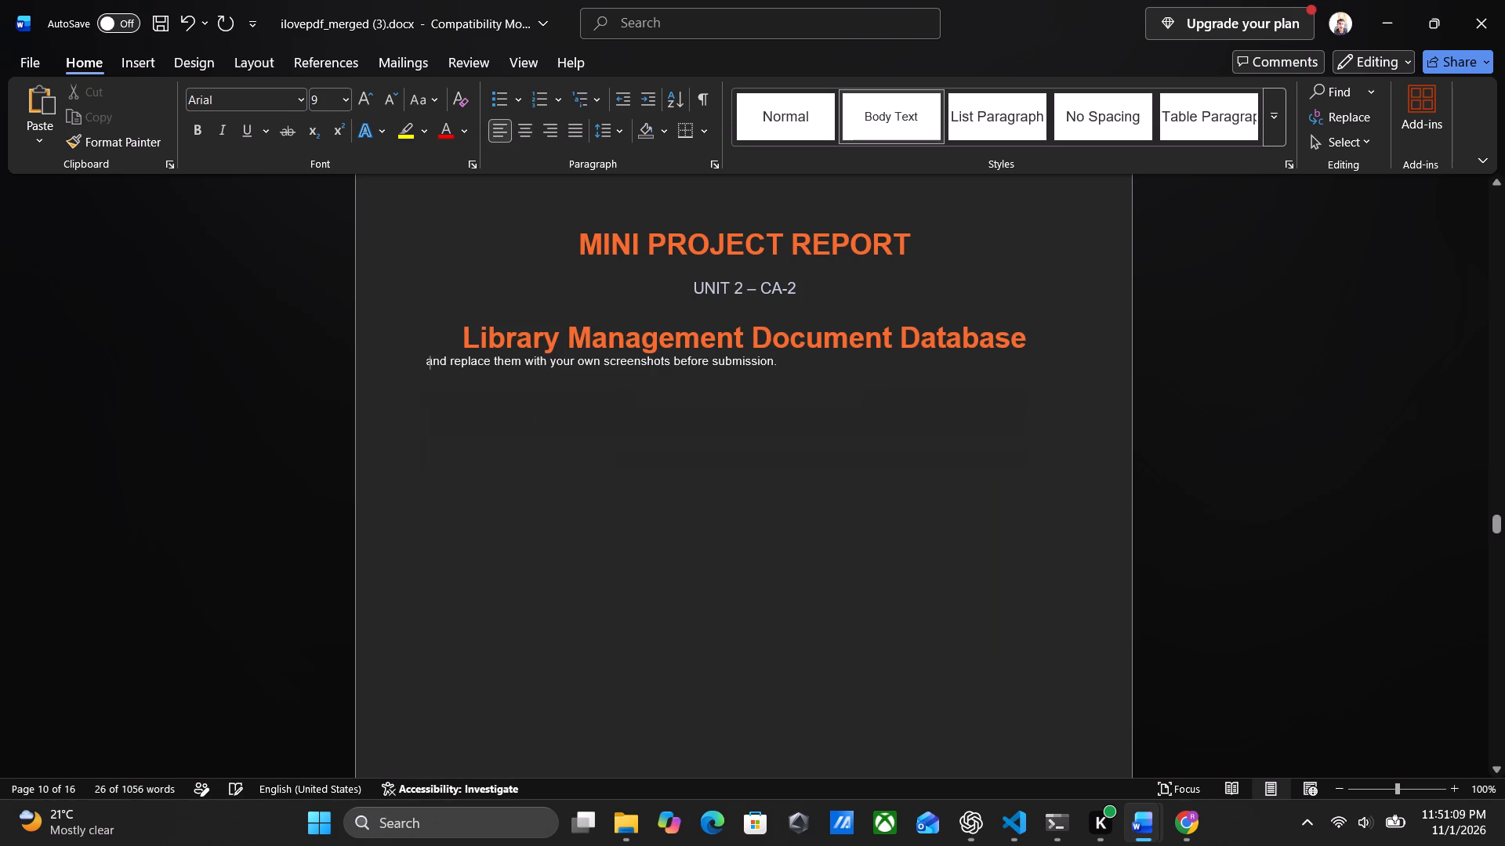
drag(795, 356, 406, 360)
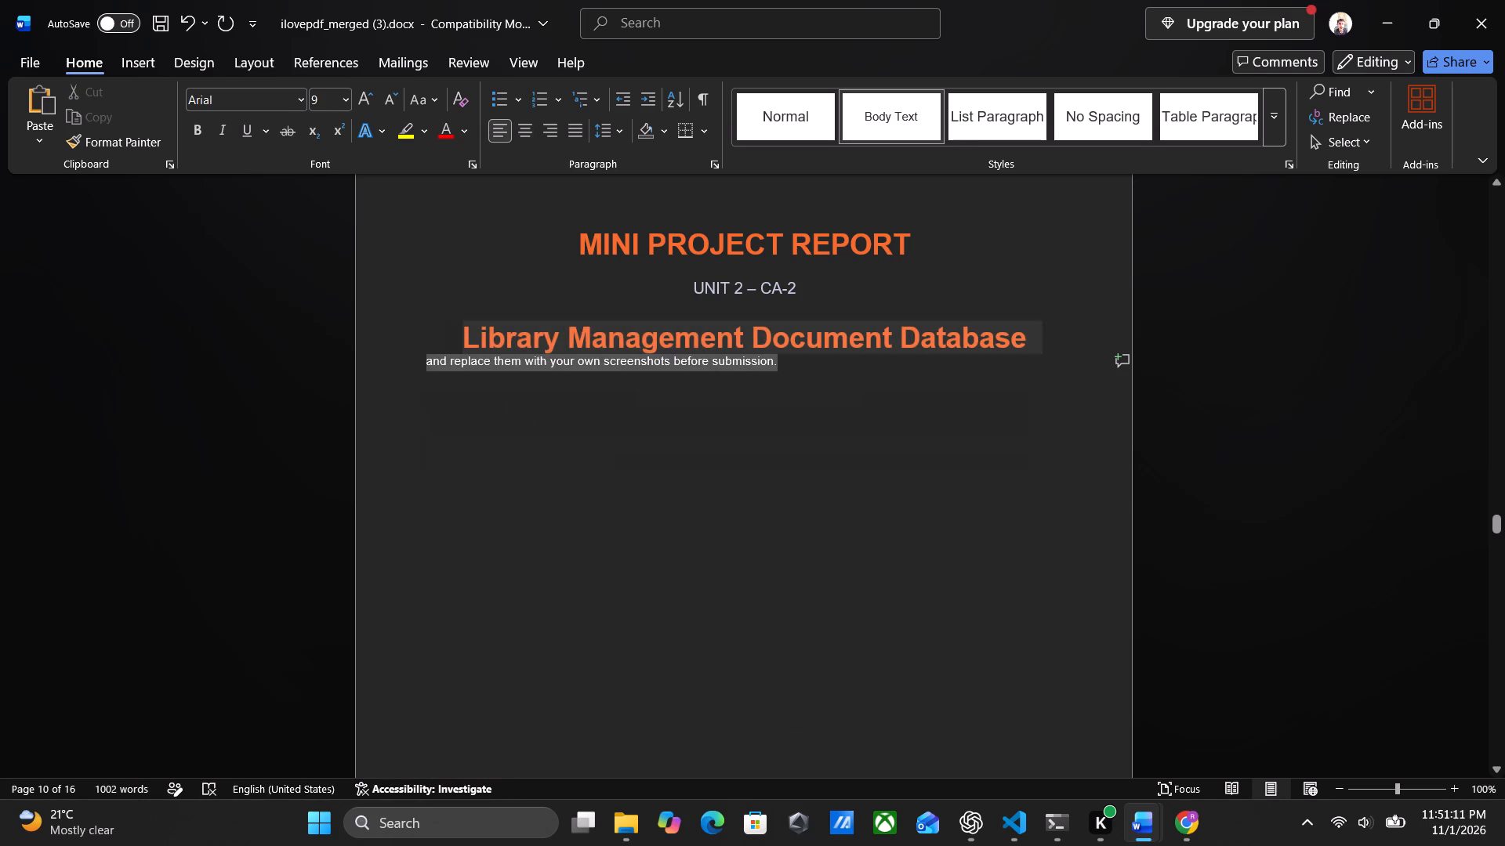
drag(406, 360, 408, 367)
key(Delete)
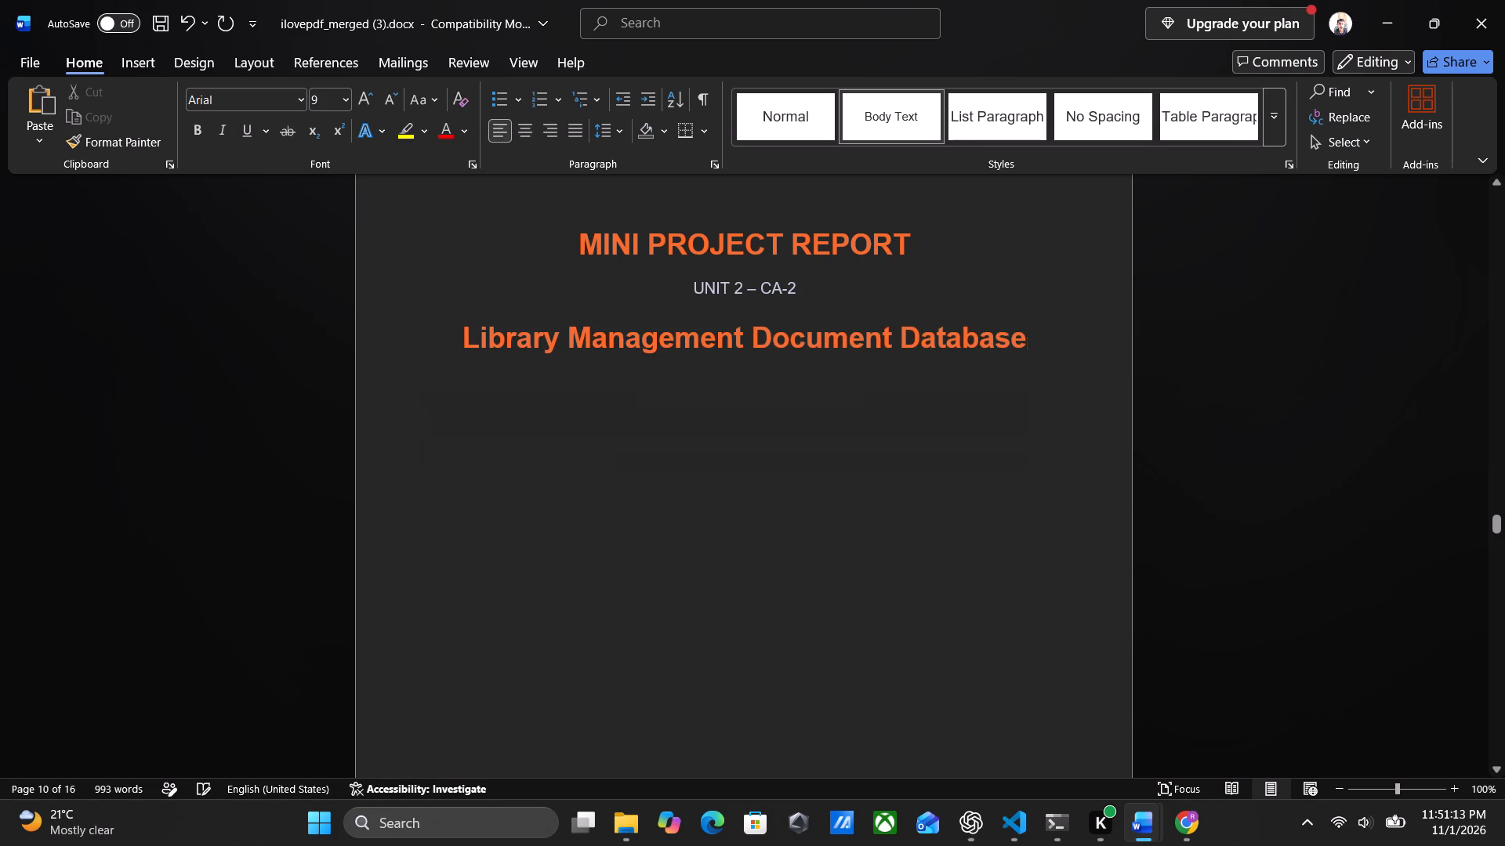
Delete the "MINI PROJECT REPORT" and "UNIT 2 – CA-2" lines above the Library Management title.
scroll(649, 389, up, 1)
drag(573, 269, 601, 287)
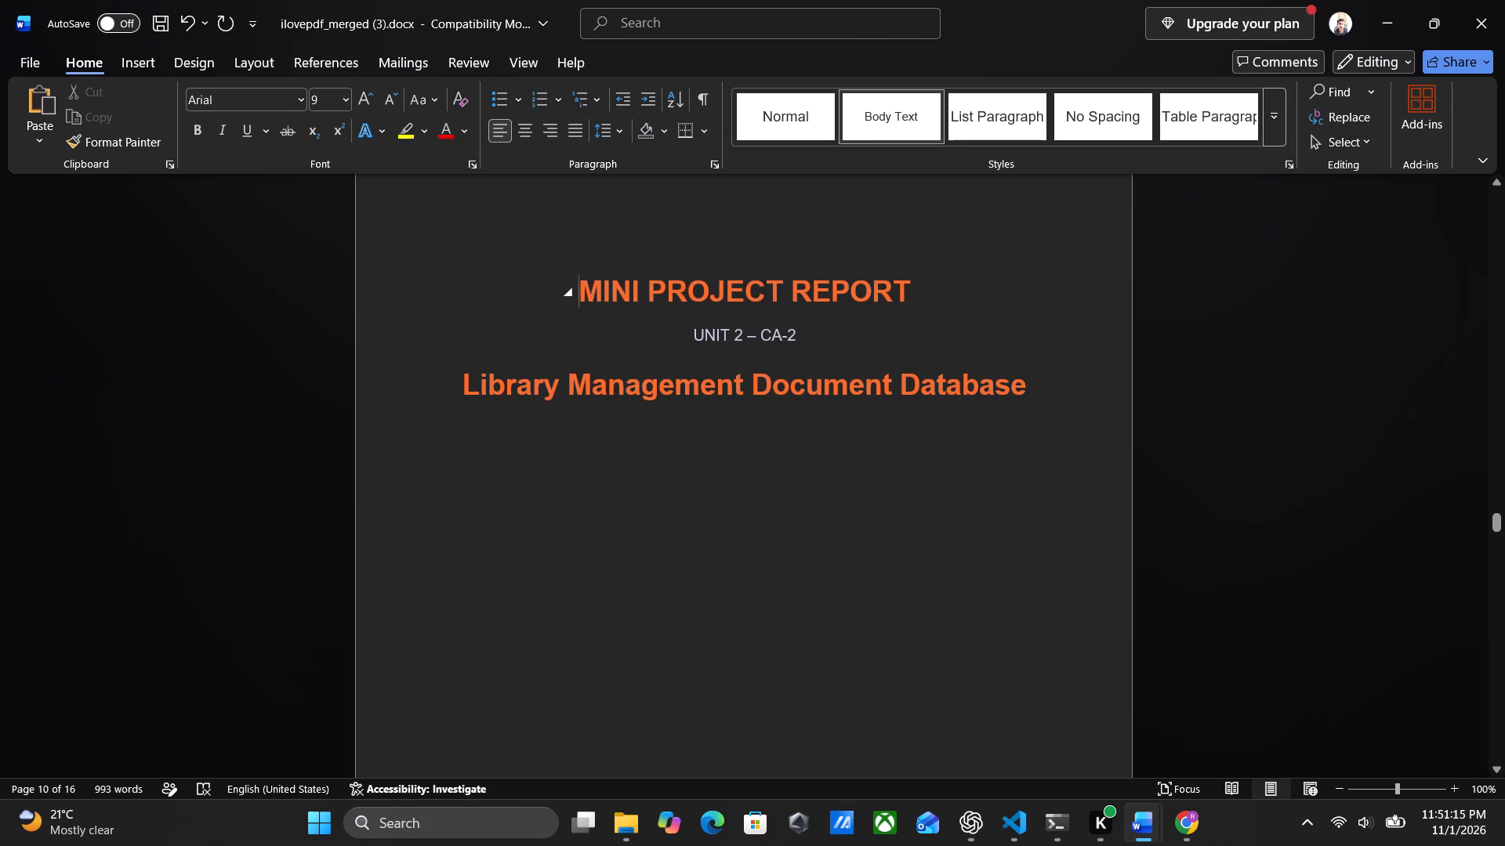
drag(601, 287, 820, 348)
key(BackSpace)
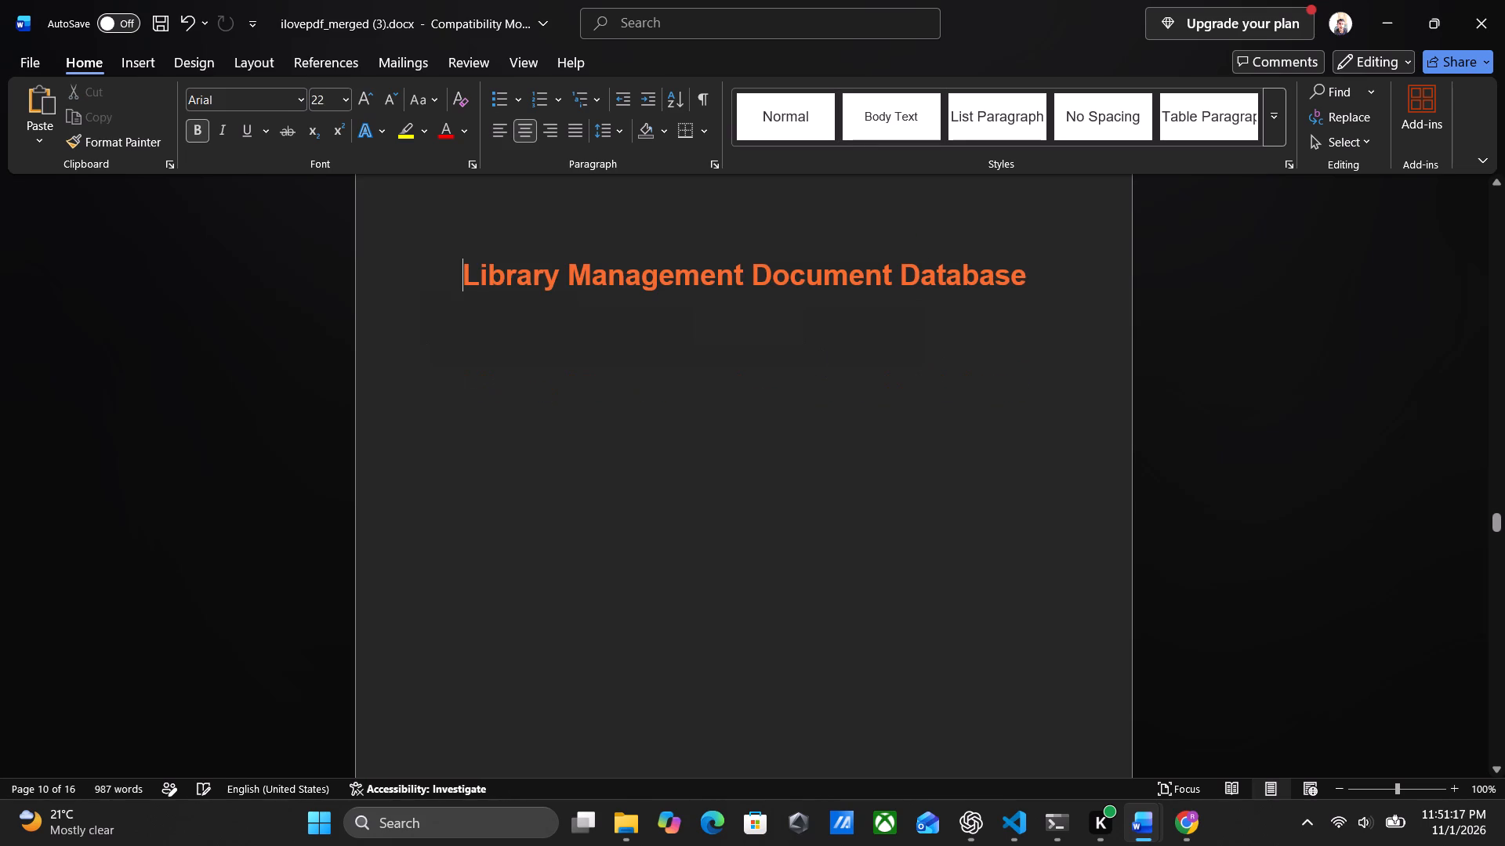
Insert five blank lines above the "Library Management Document Database" title and enter "Project 2" on one of them as a heading.
scroll(729, 371, up, 4)
click(616, 425)
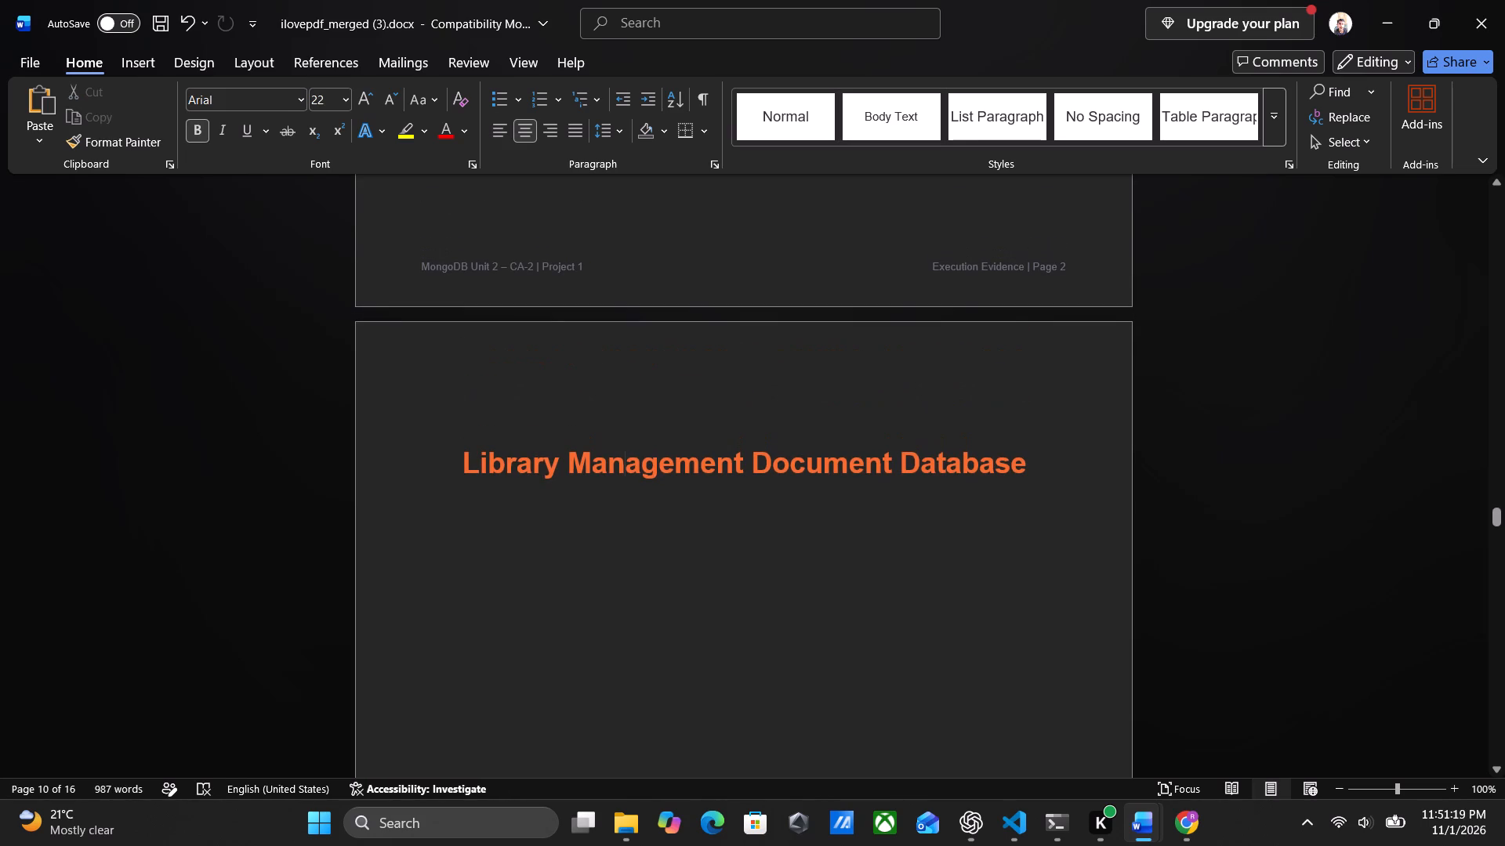
click(455, 453)
key(Return)
key(Return)
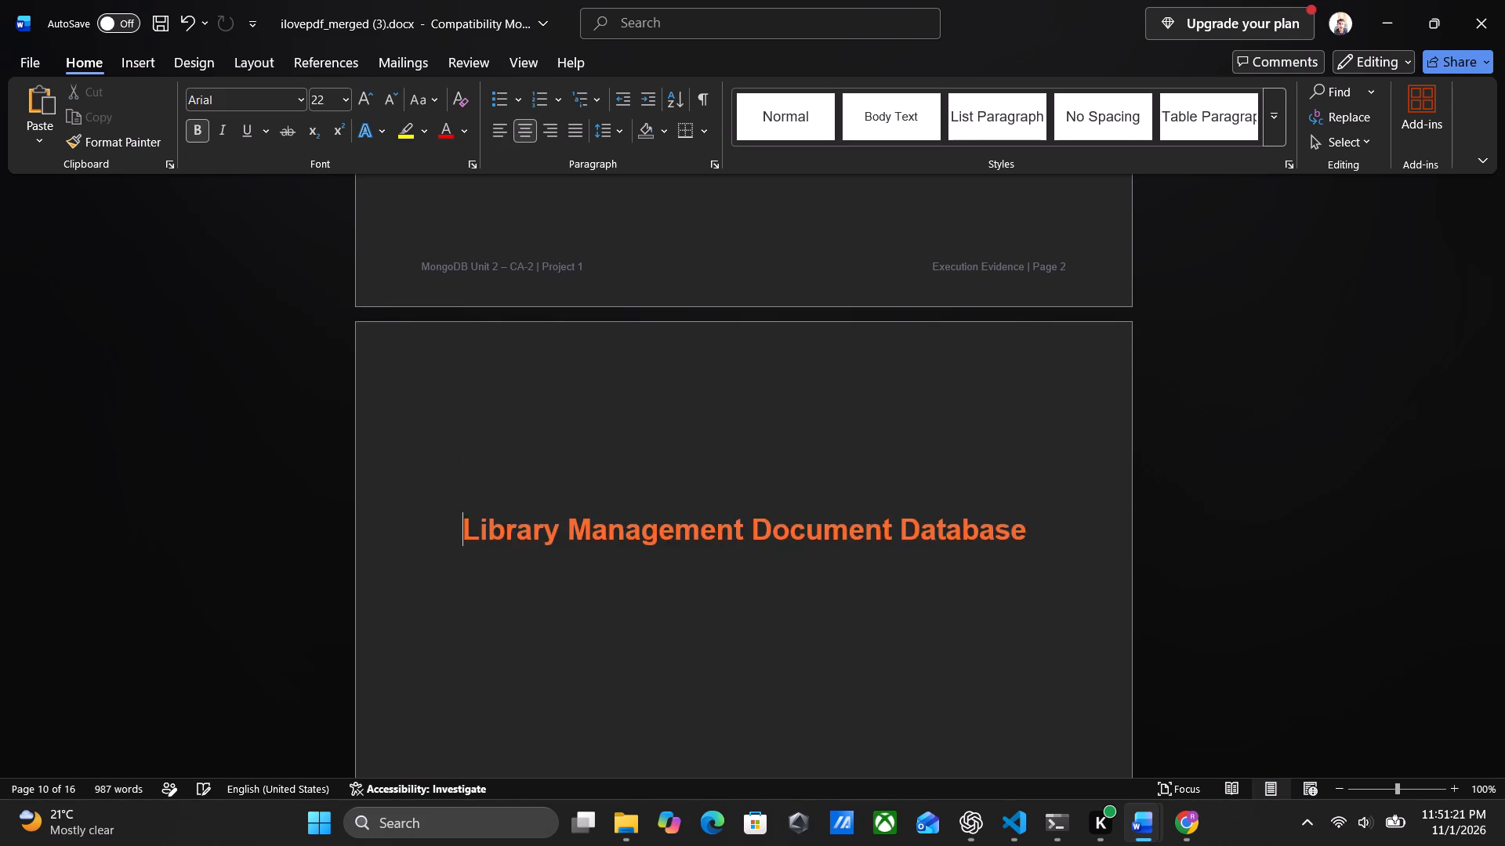
key(Return)
key(Return)
key(Return)
click(463, 525)
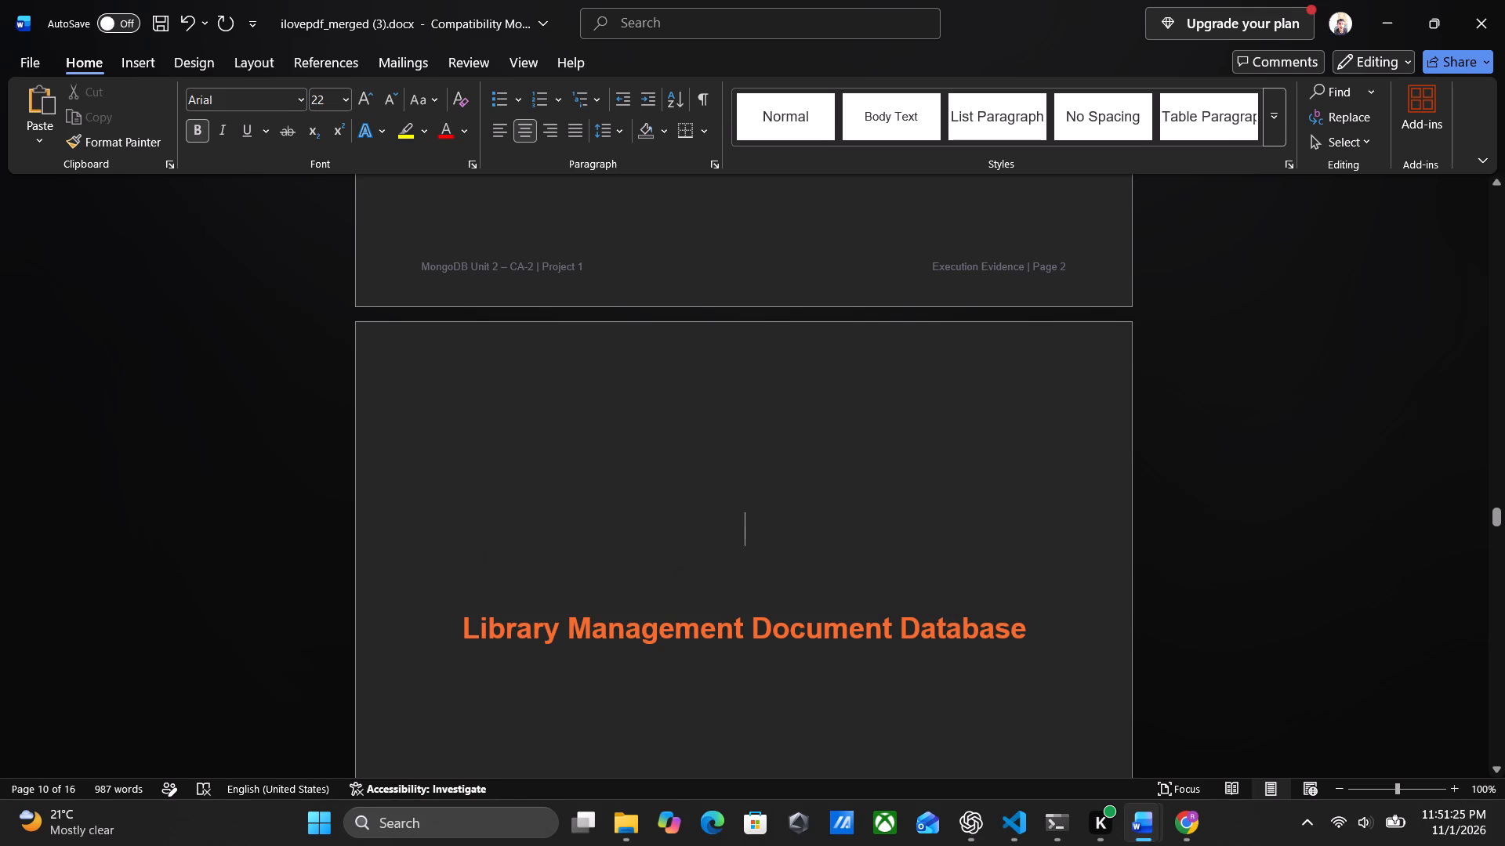
key(shift+p)
text(roject)
key(space)
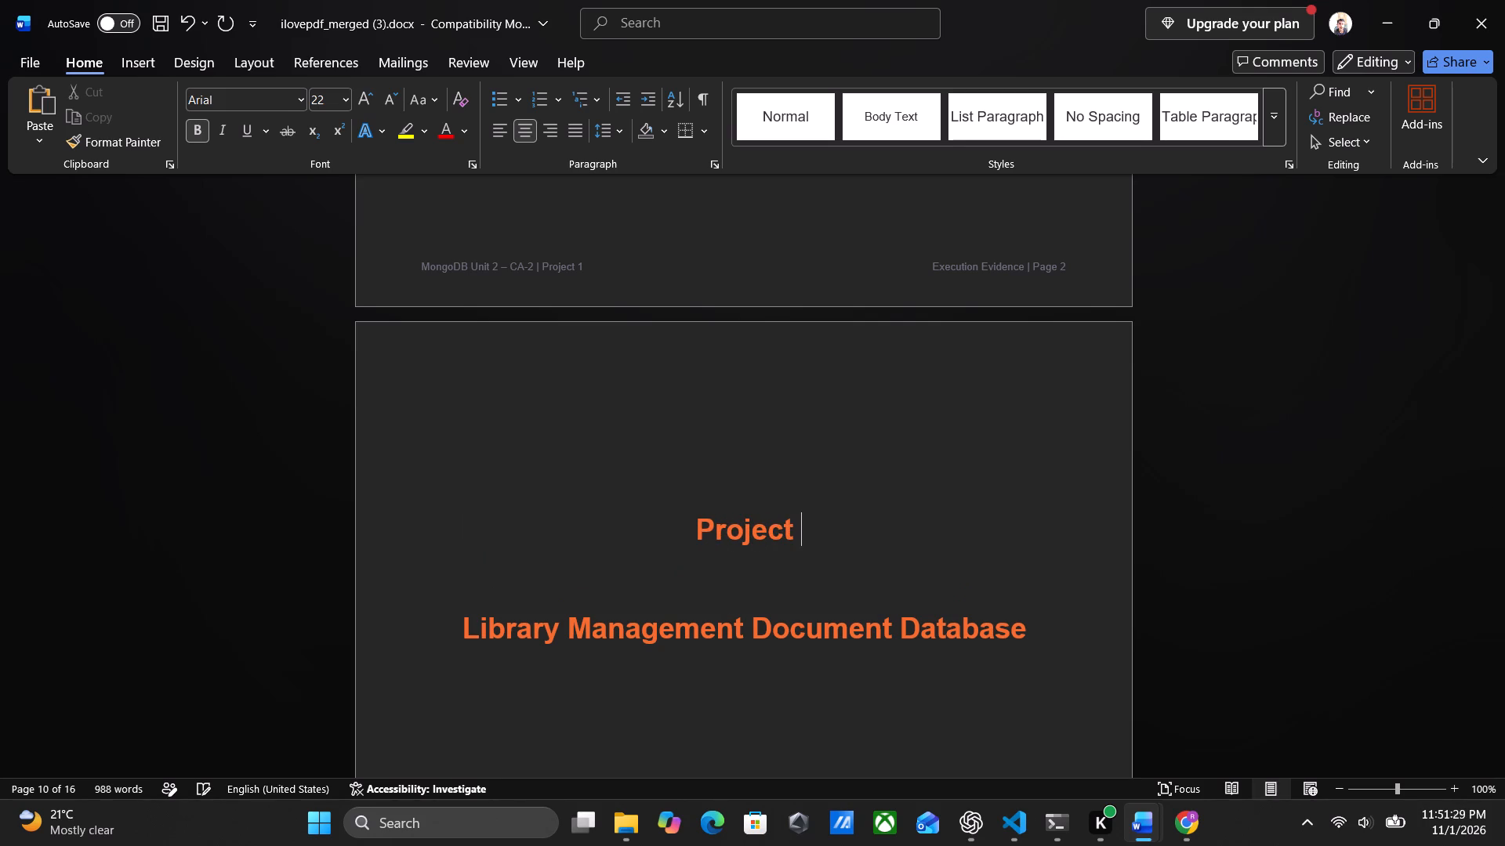
key(2)
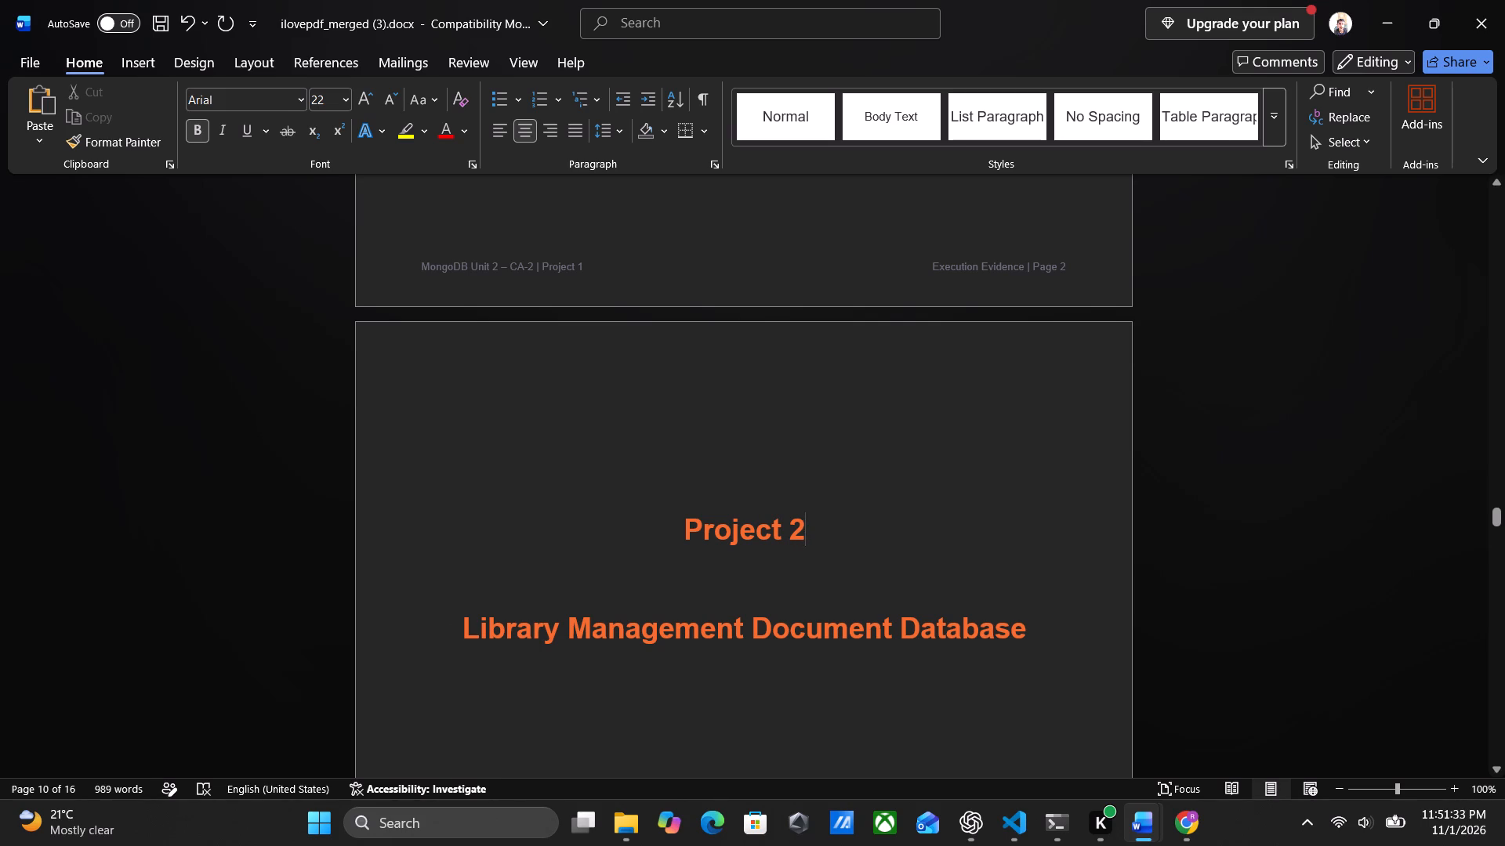
Remove the centred alignment from the "Project 2" heading and shift it toward the middle of the line with leading spaces.
click(680, 533)
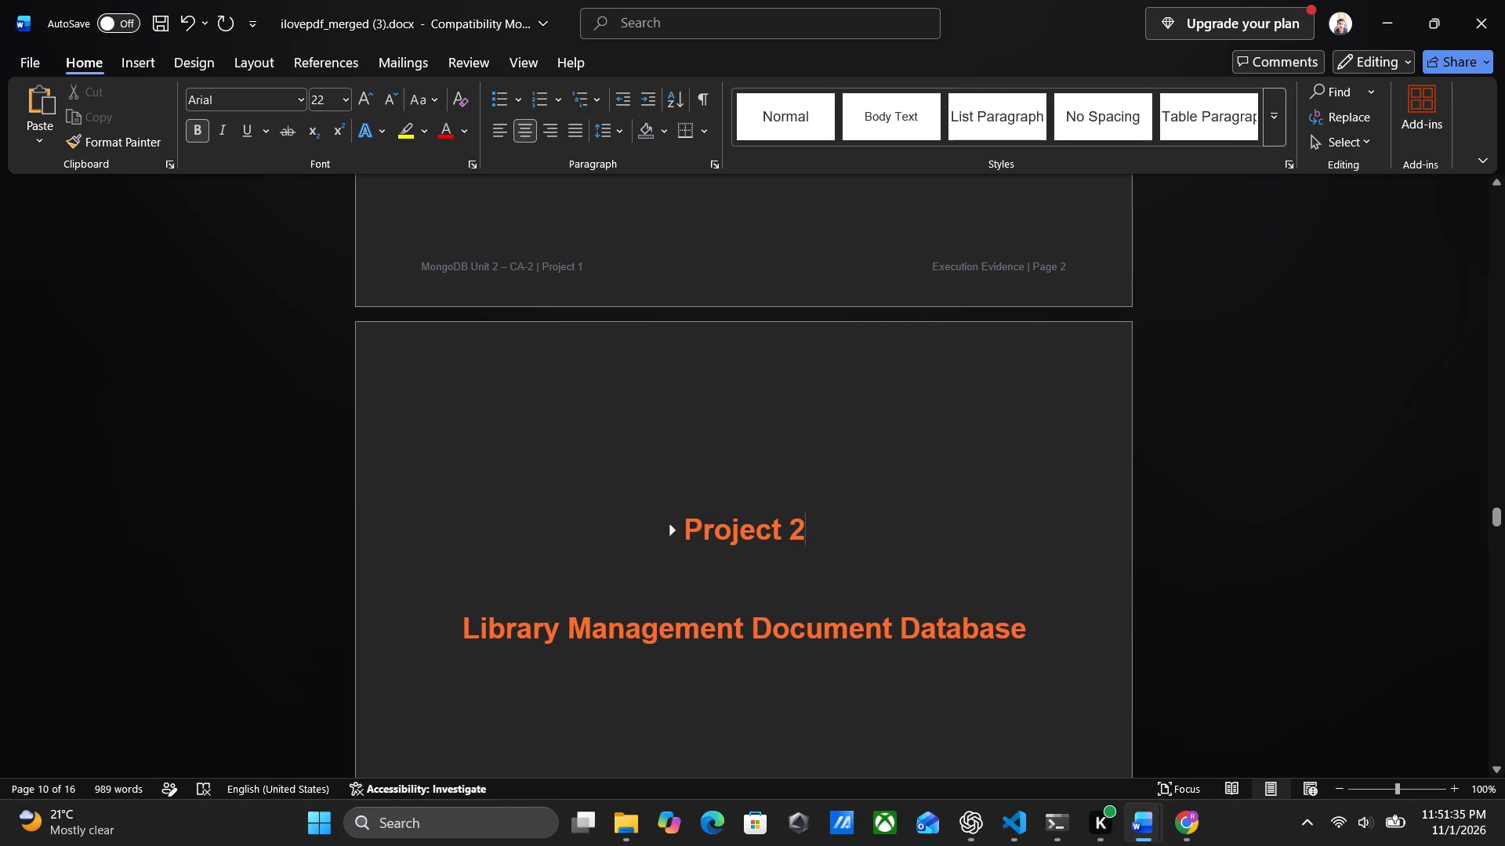
click(680, 520)
key(BackSpace)
key(BackSpace)
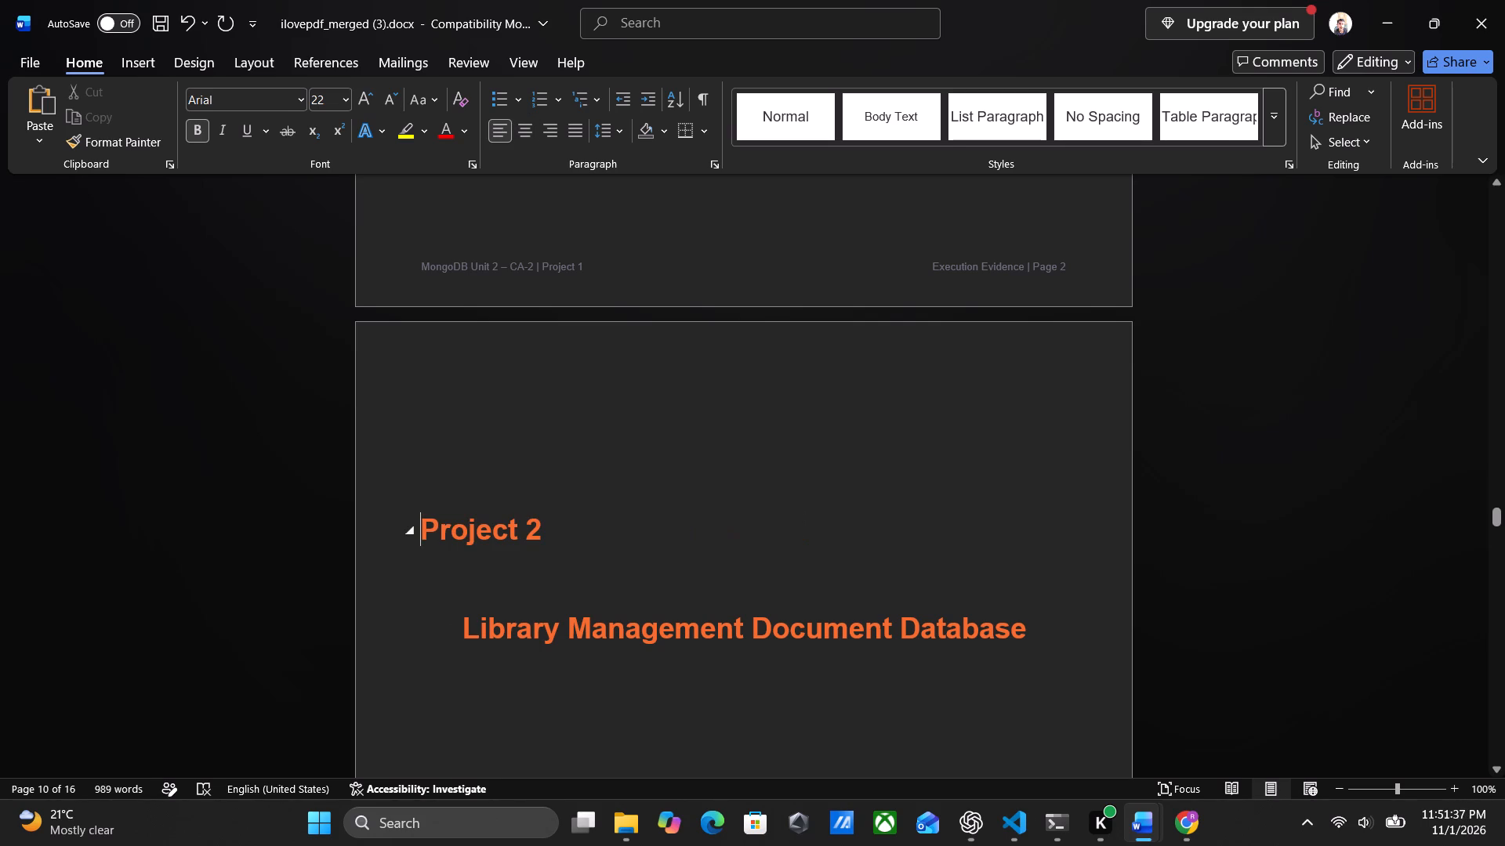
key(space)
key(space)
key(space)
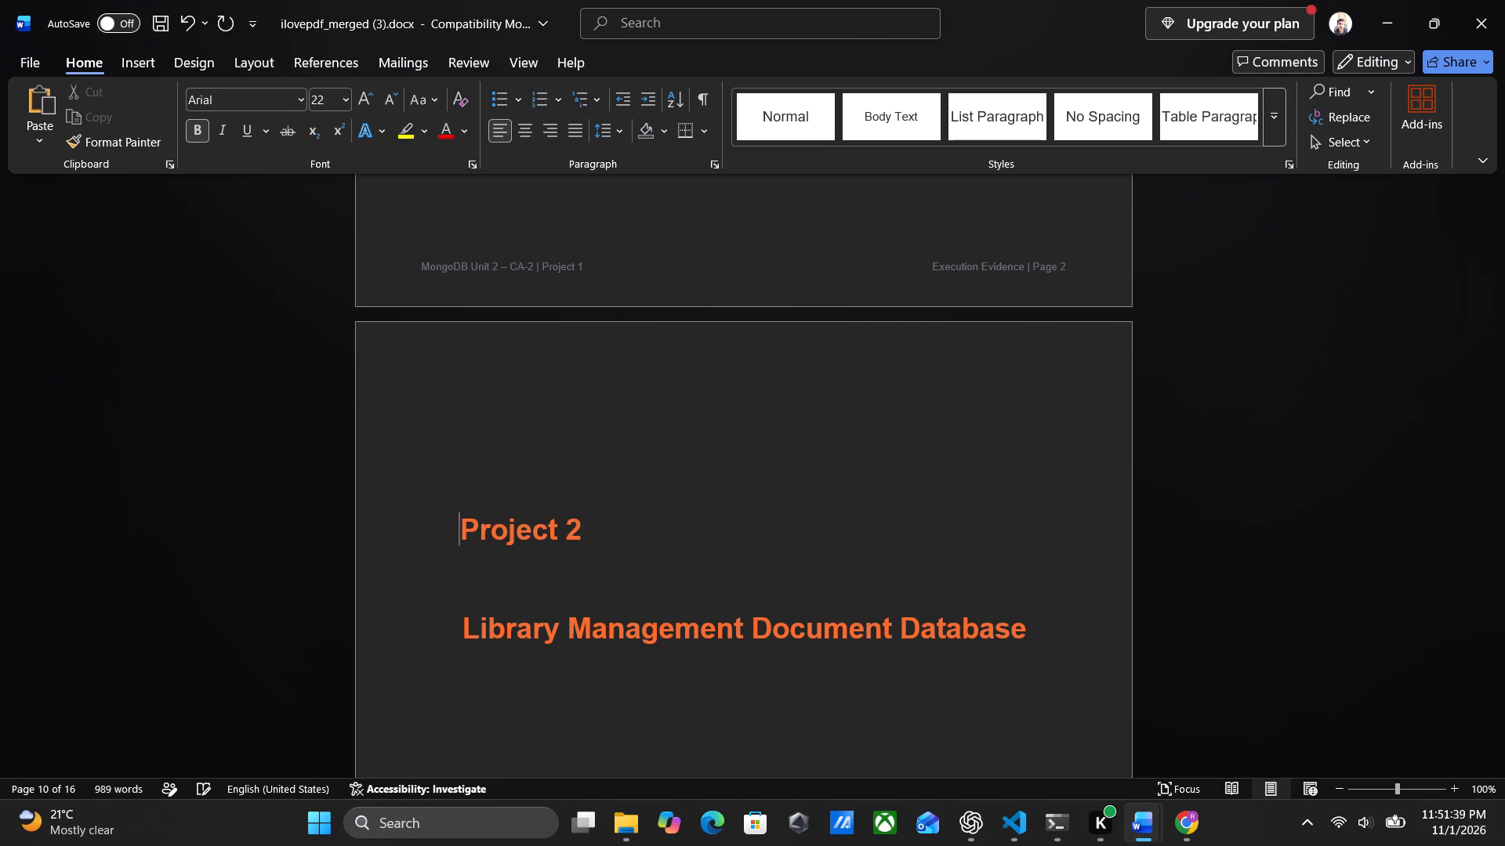
key(space)
key(space)
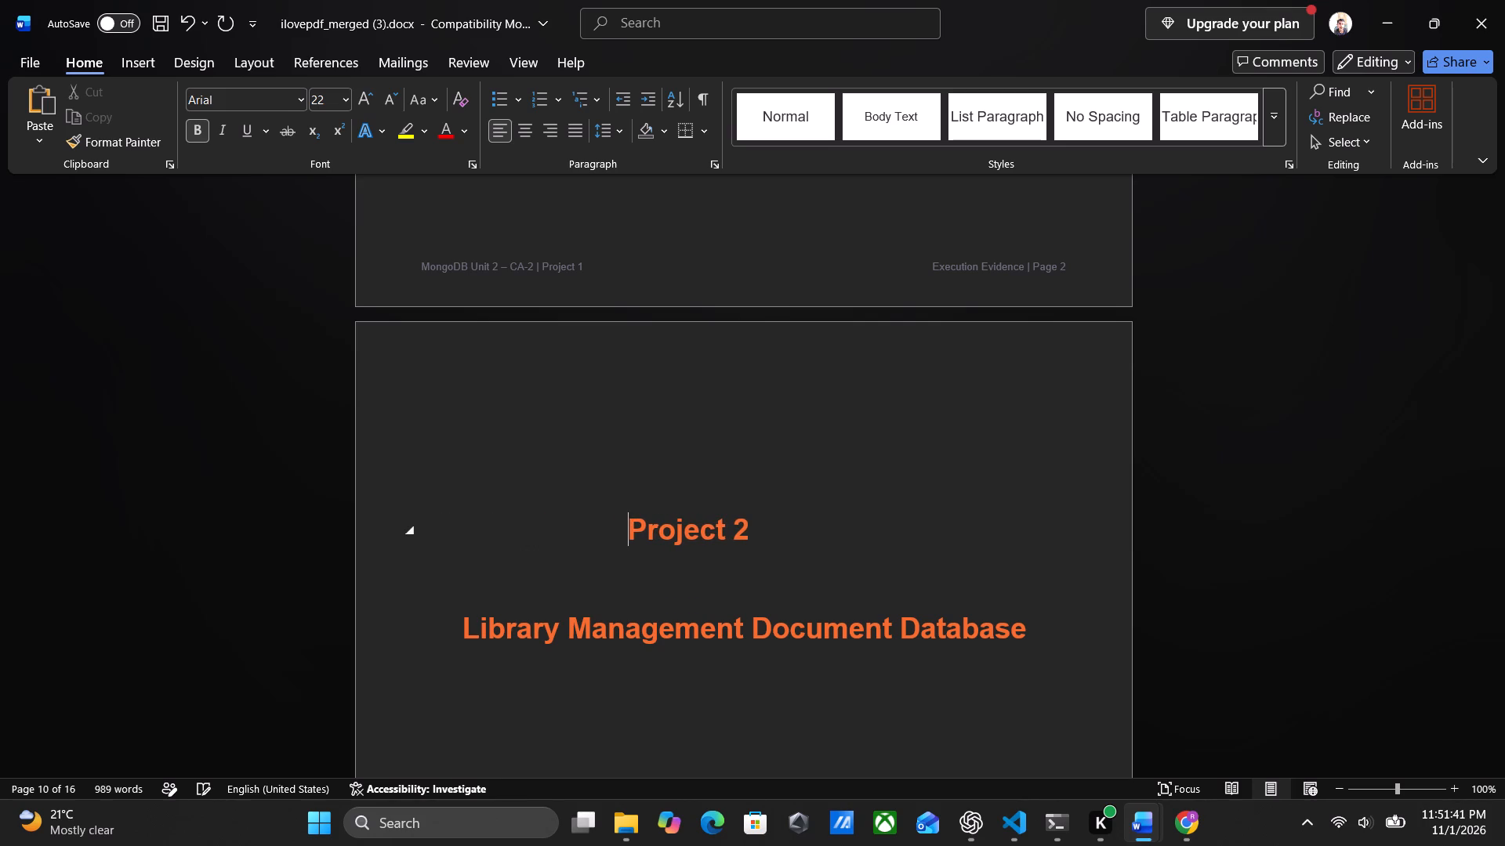
click(867, 492)
Review the Library Management report's pages after the Project 2 cover, from the objectives through the references, for content needing cleanup.
scroll(867, 492, down, 2)
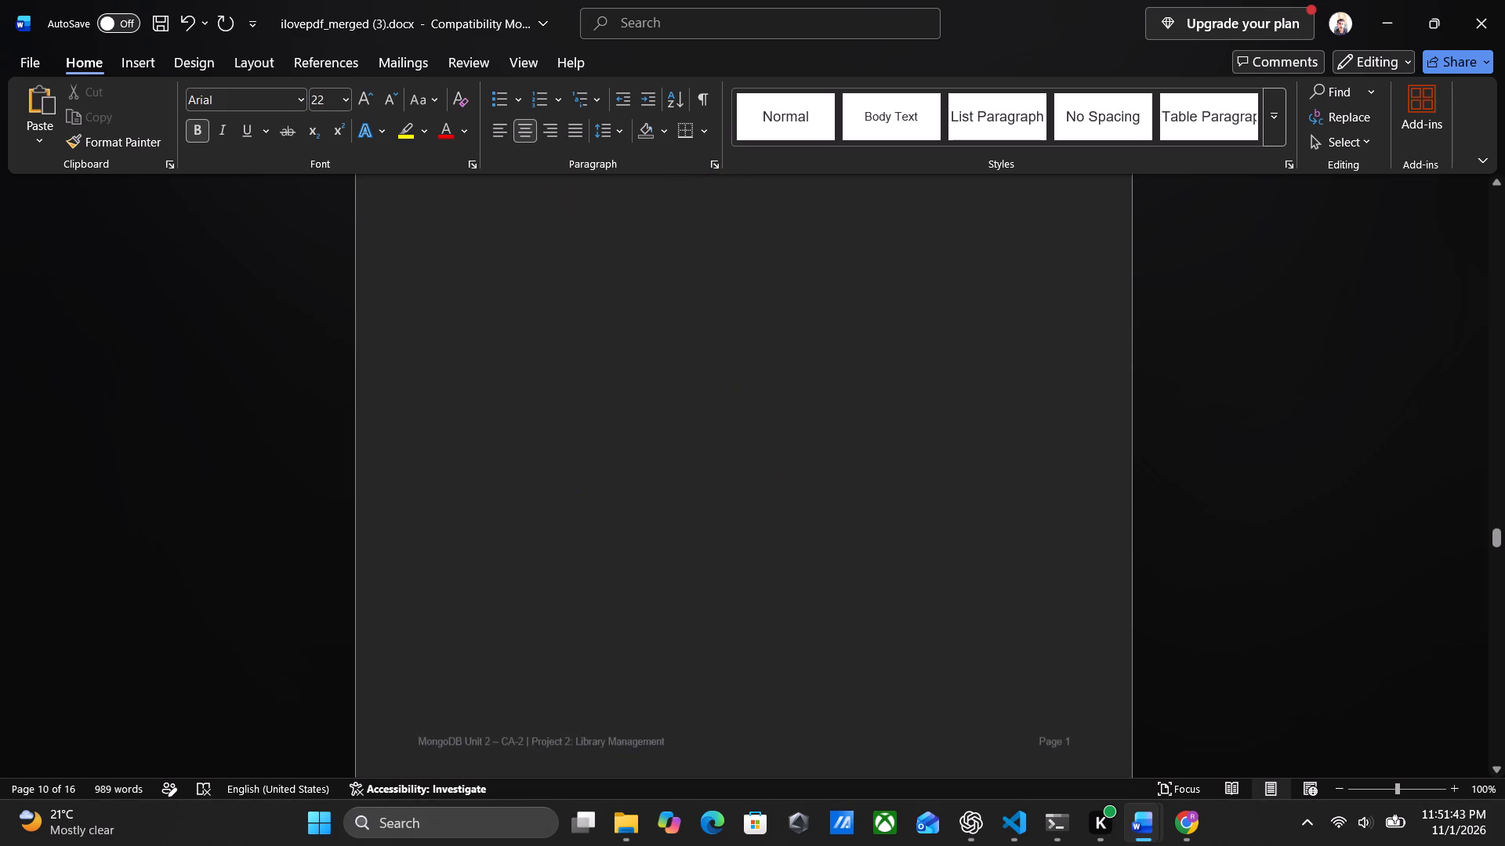
scroll(867, 492, down, 4)
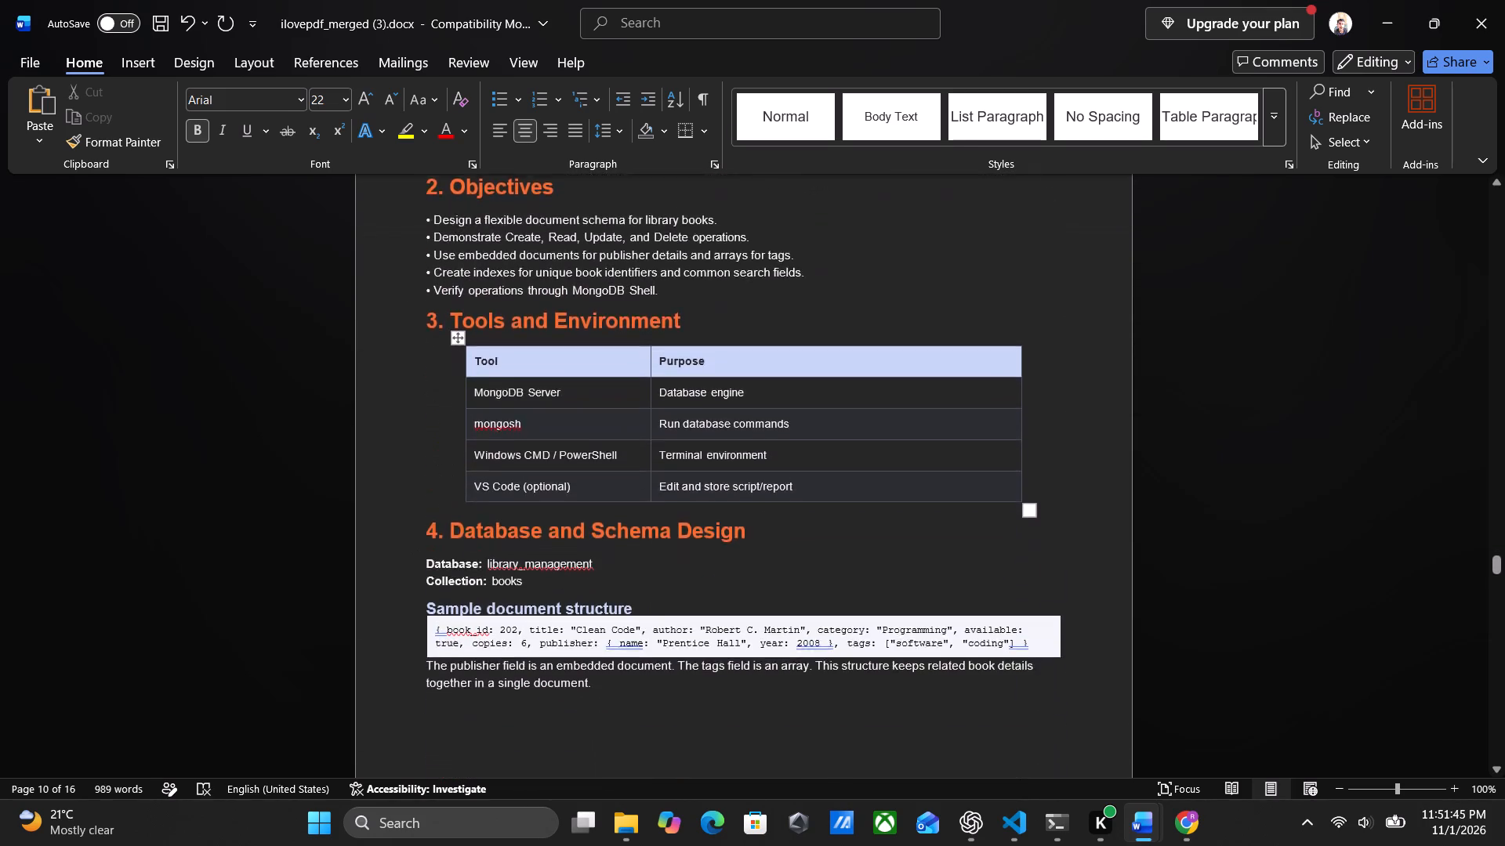
scroll(867, 492, down, 3)
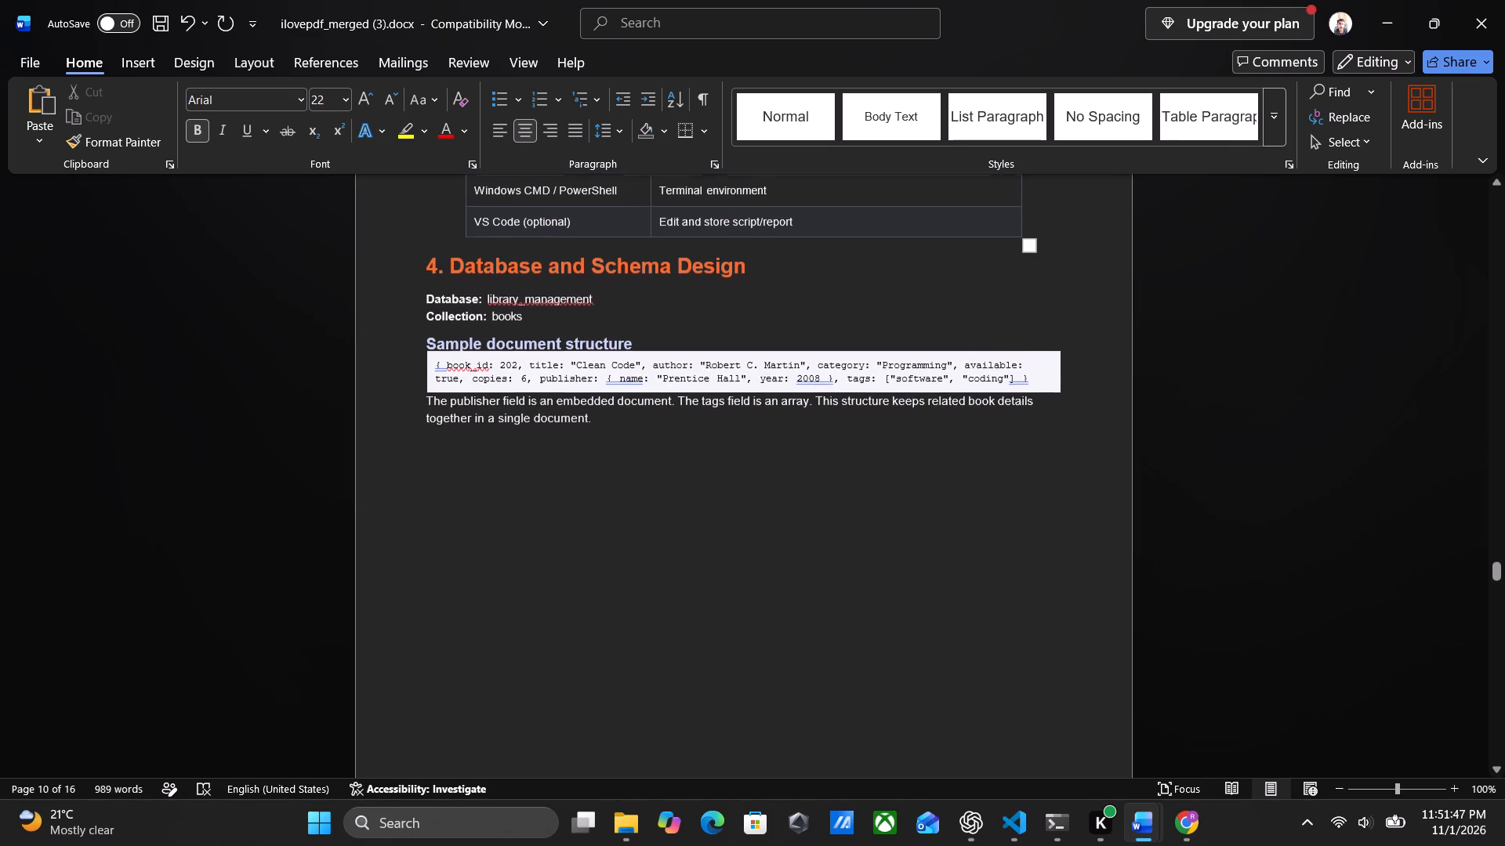
scroll(867, 492, down, 3)
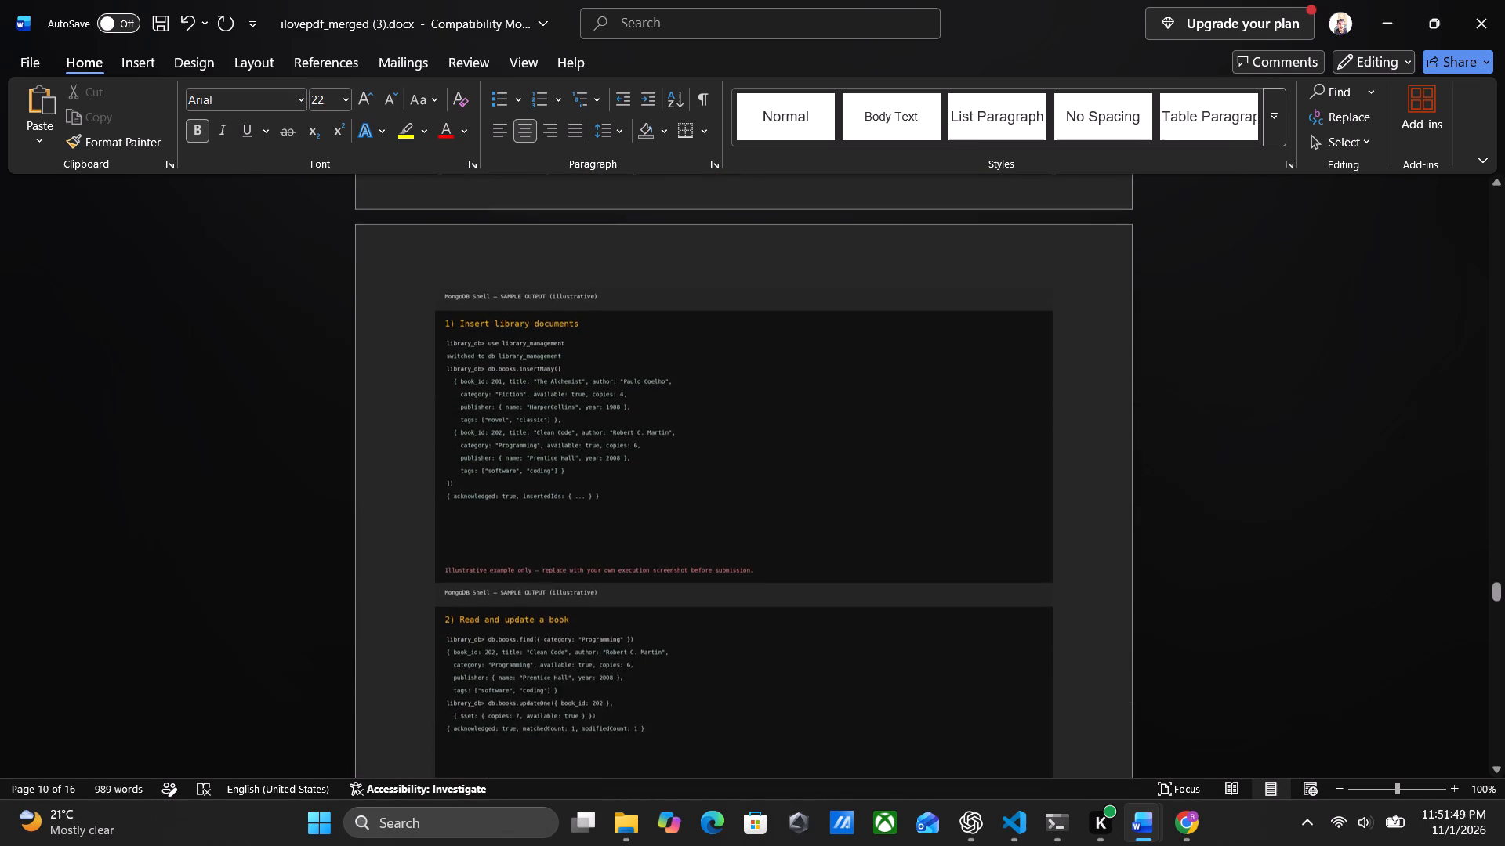
scroll(867, 492, down, 2)
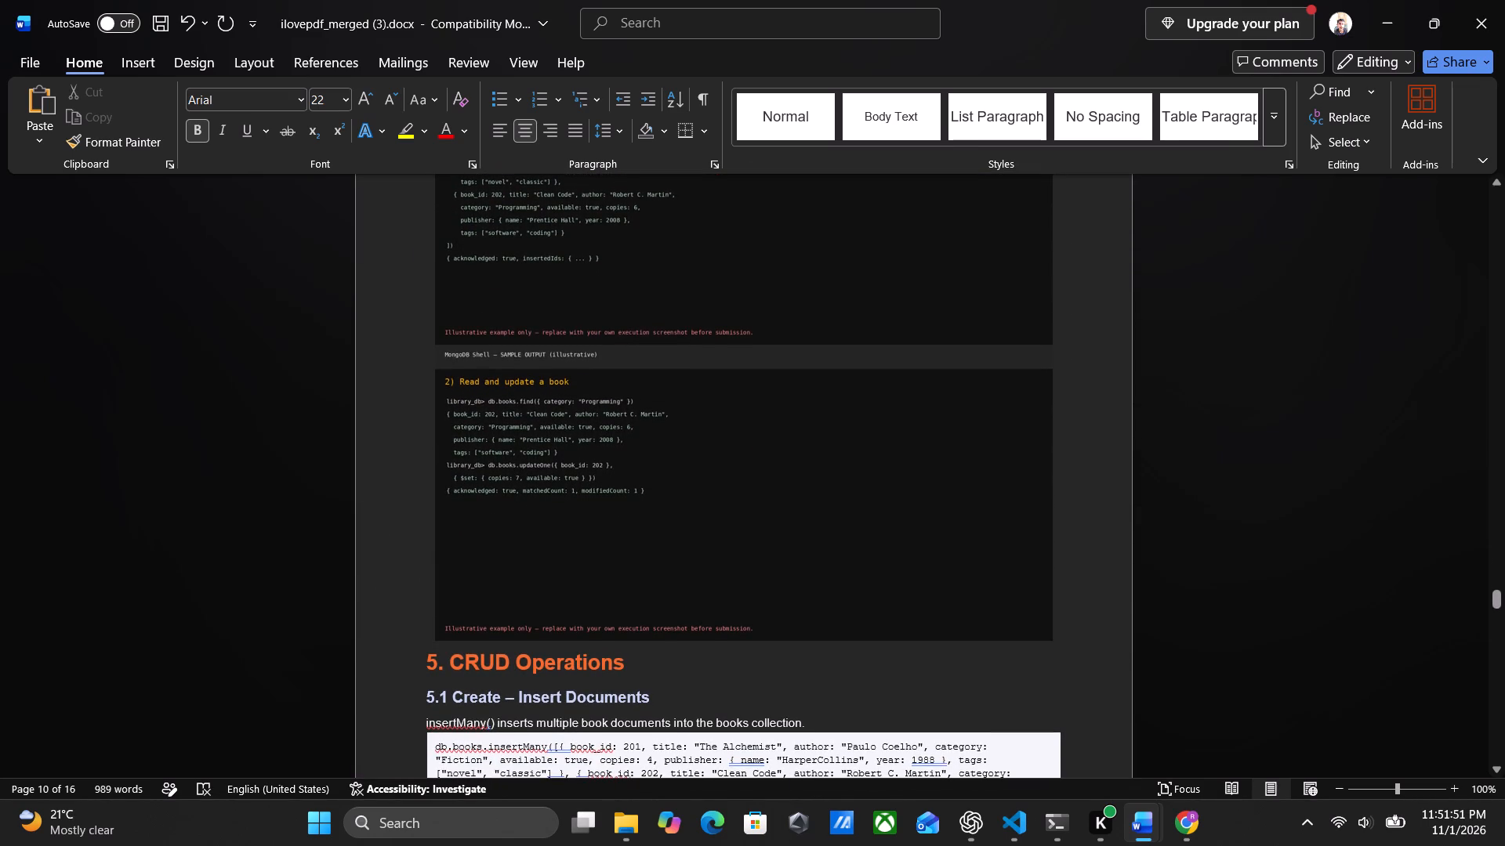
scroll(867, 492, down, 3)
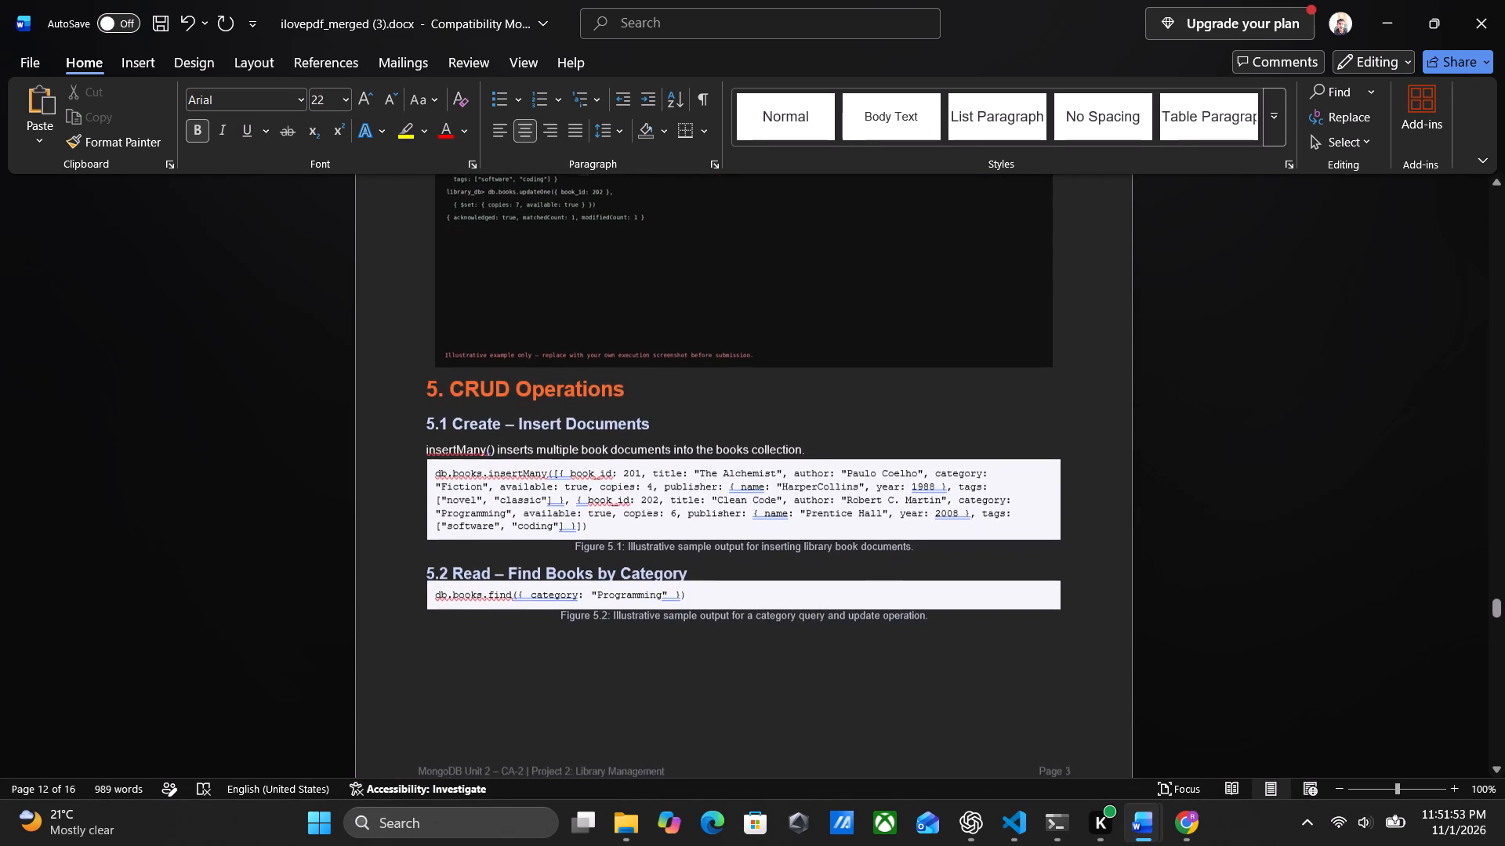
scroll(867, 492, down, 3)
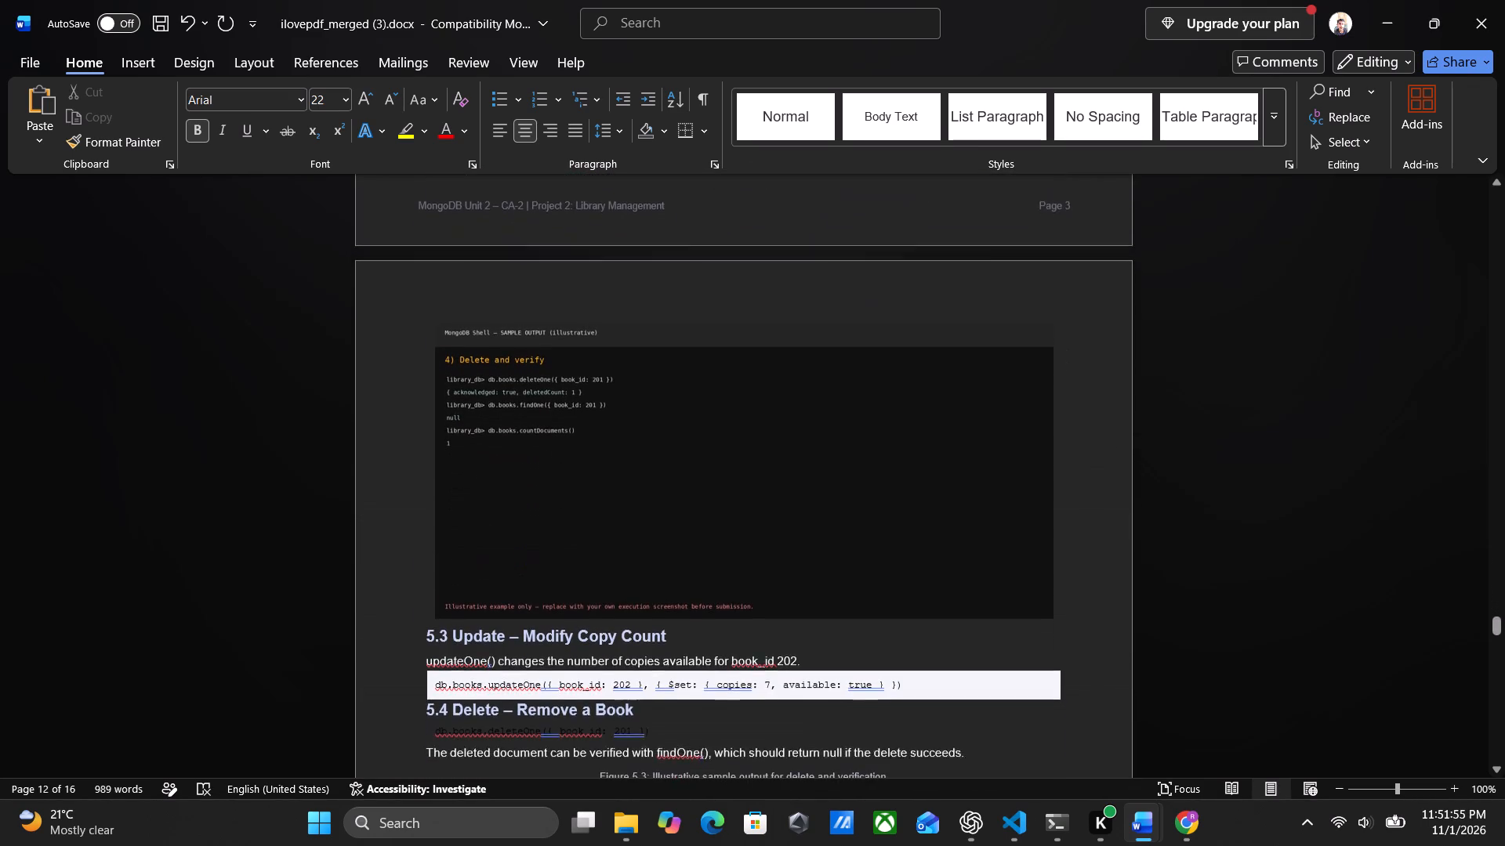
scroll(867, 492, down, 1)
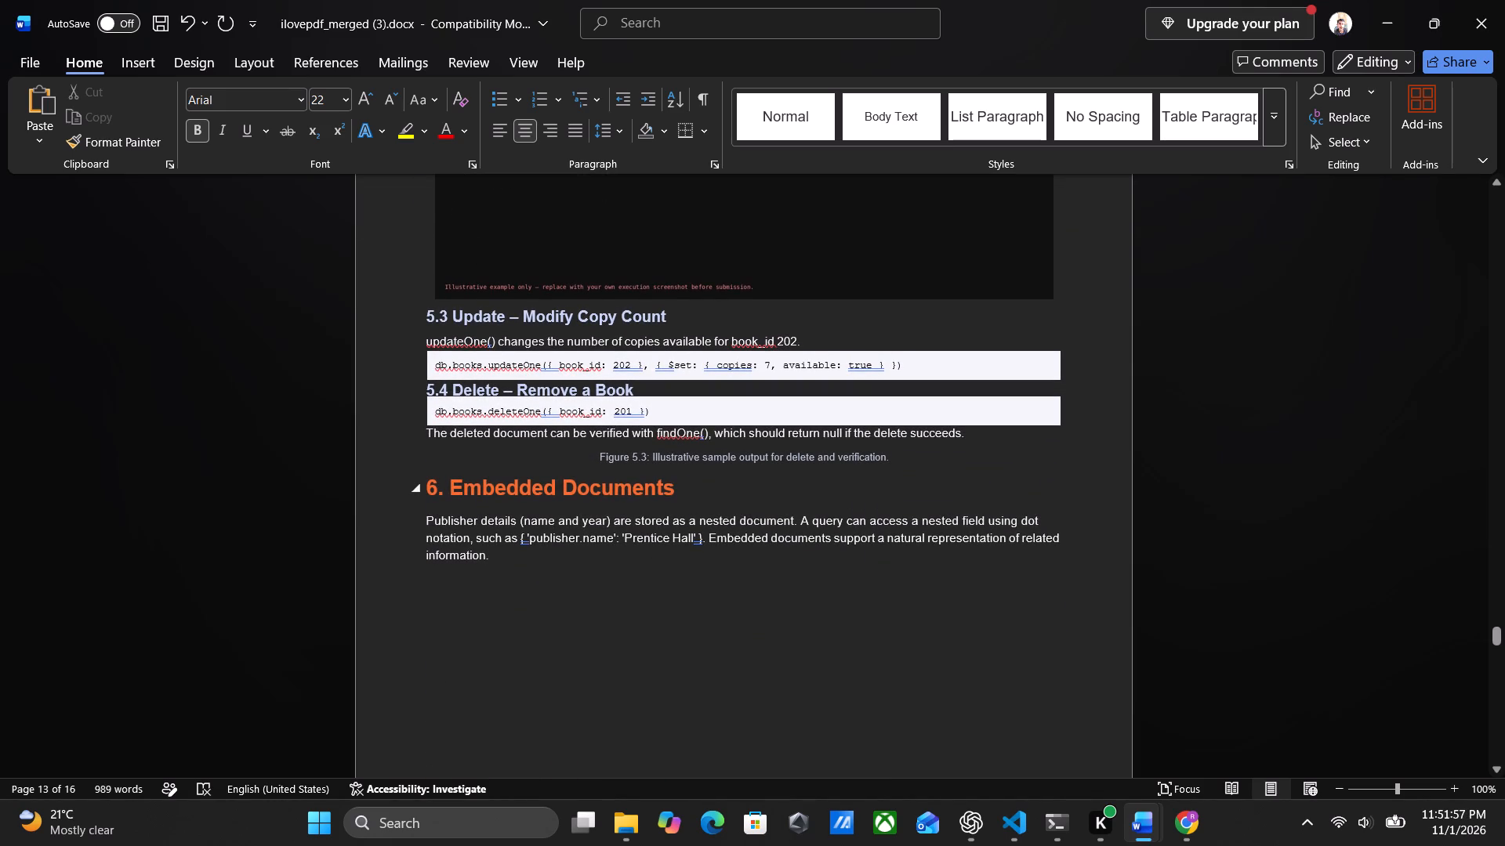
scroll(867, 492, down, 2)
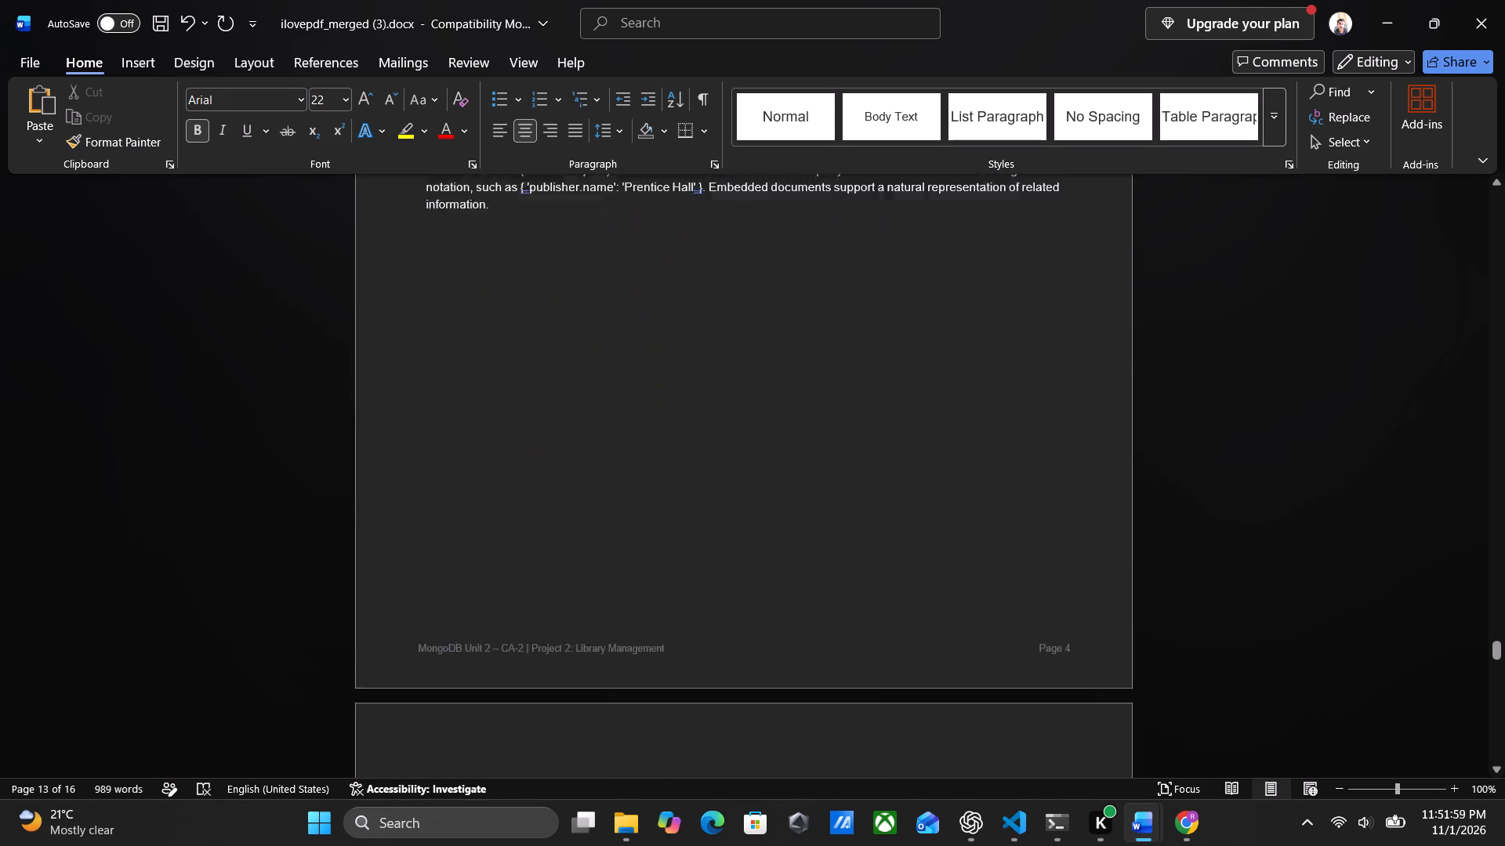
scroll(867, 492, down, 3)
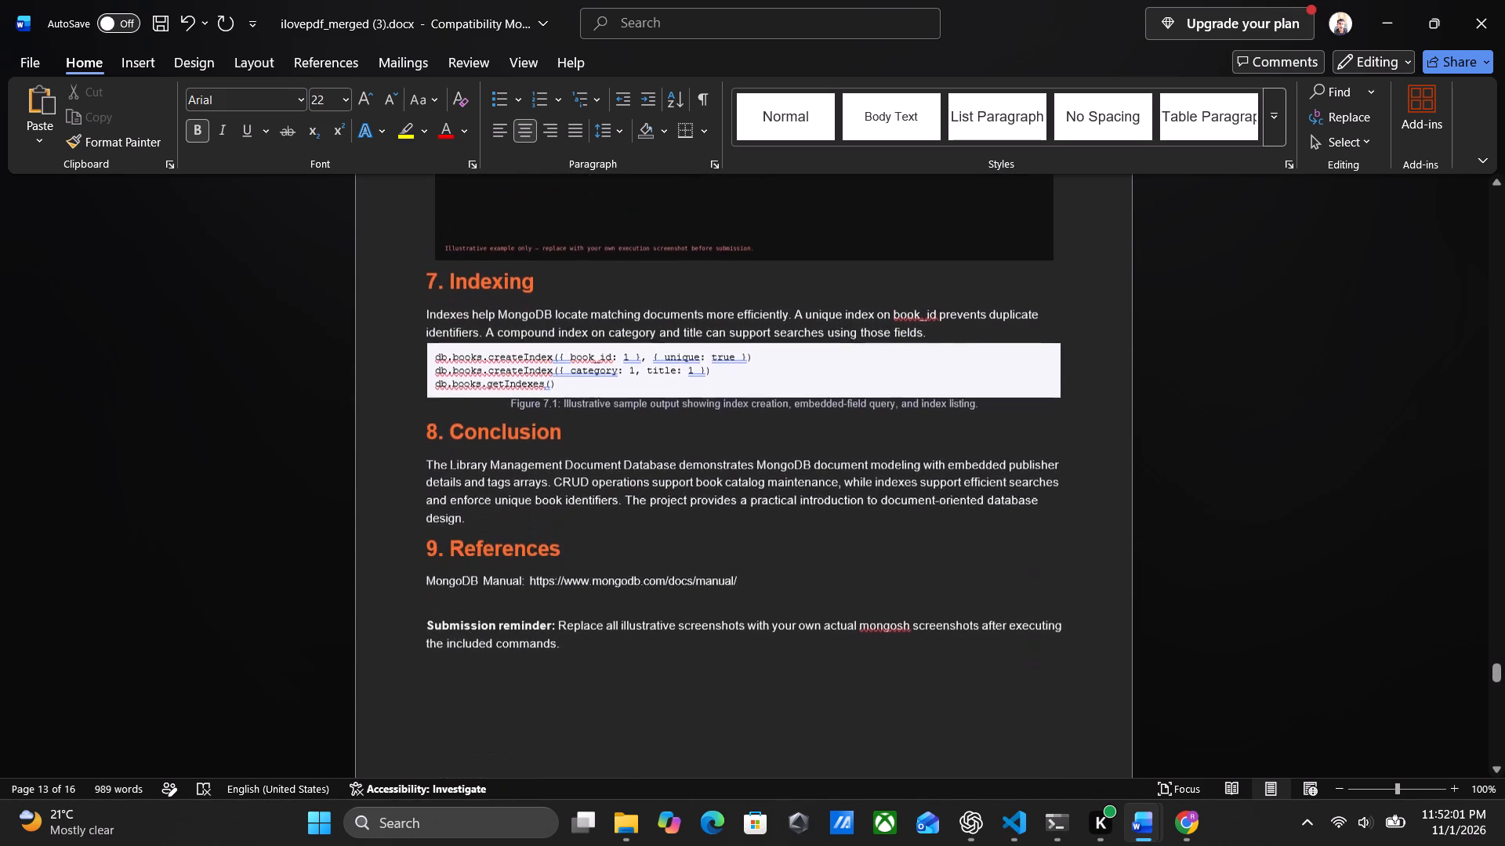
scroll(867, 492, down, 1)
Delete the Figure 7.1 caption beneath the createIndex code block in the Library Management report's section 7, Indexing.
scroll(867, 492, up, 2)
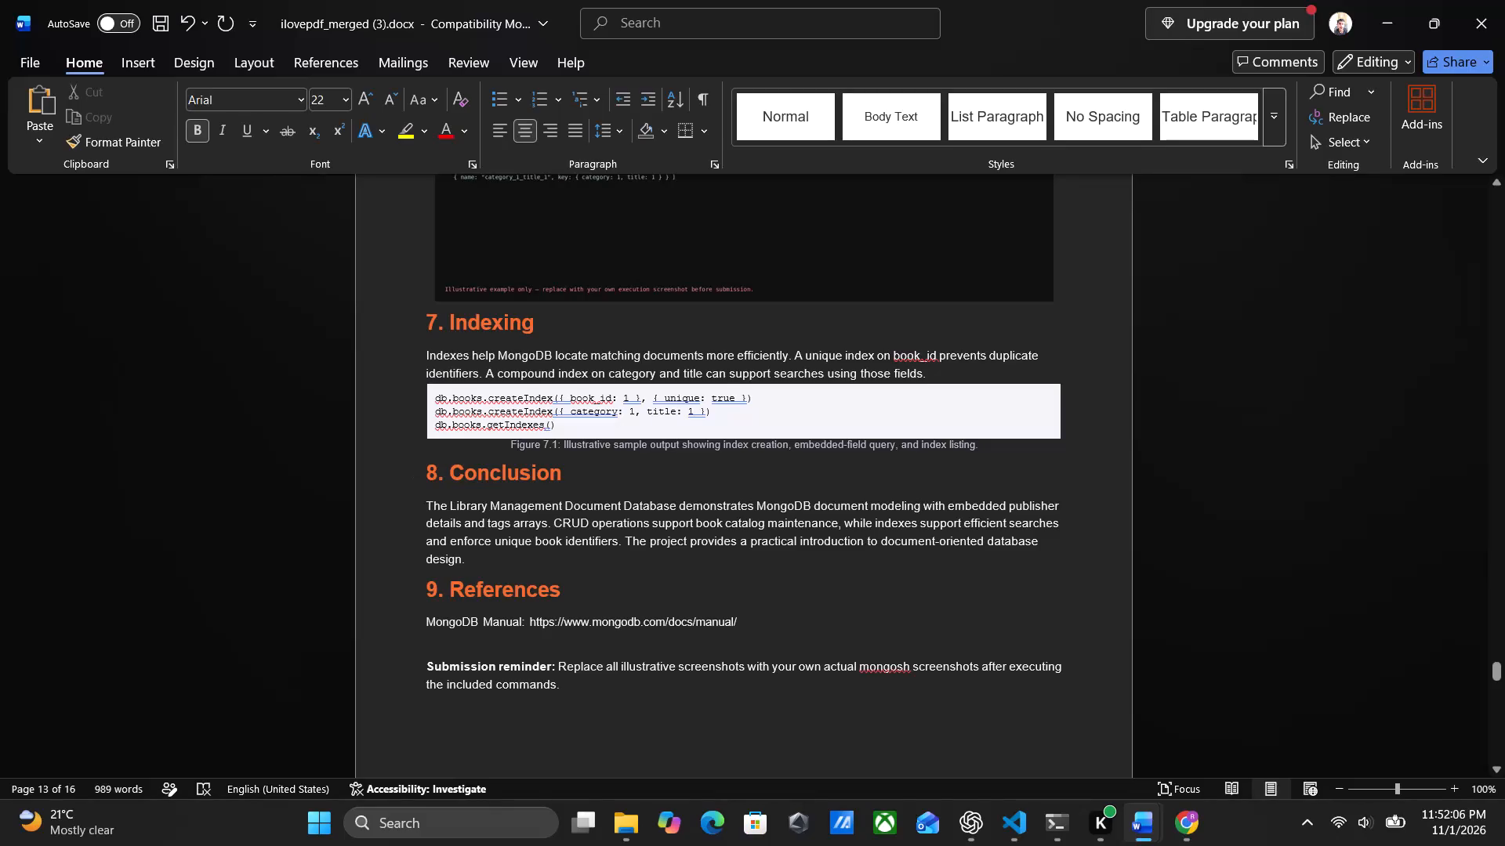
drag(507, 454, 869, 420)
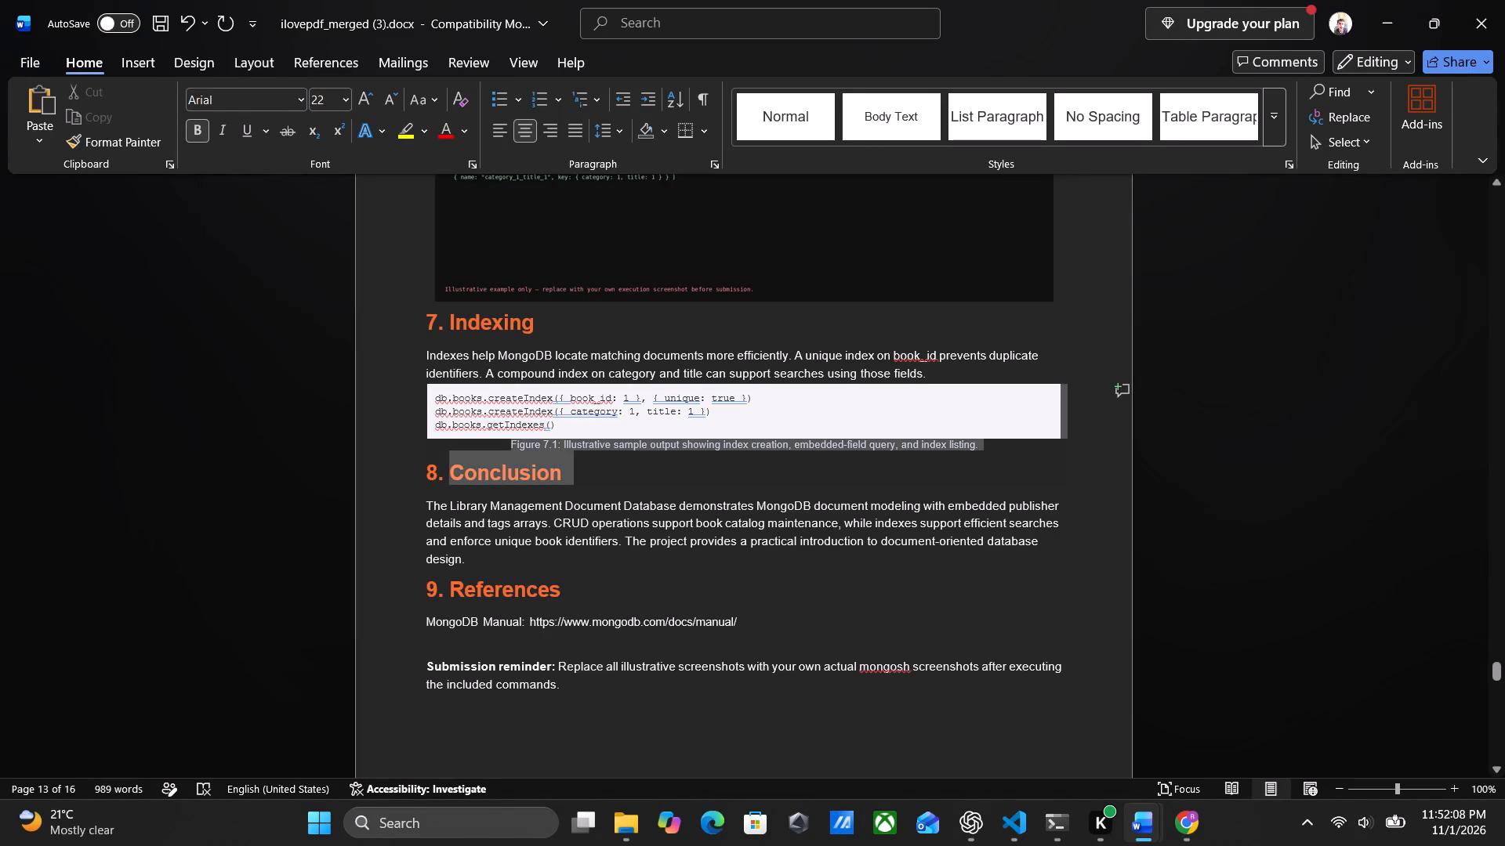
drag(869, 420, 991, 449)
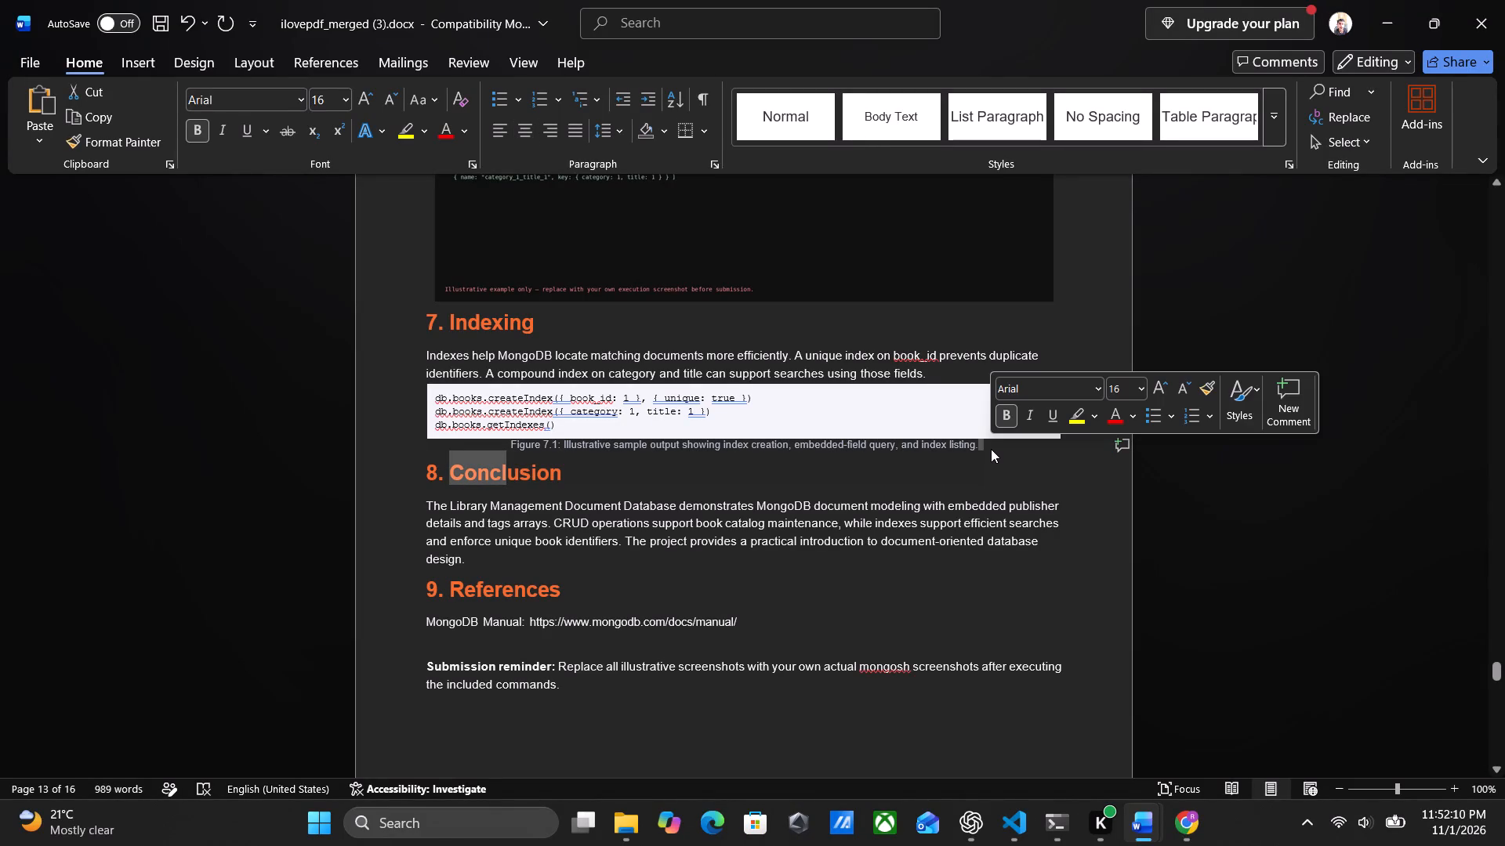
click(985, 443)
drag(996, 443, 545, 445)
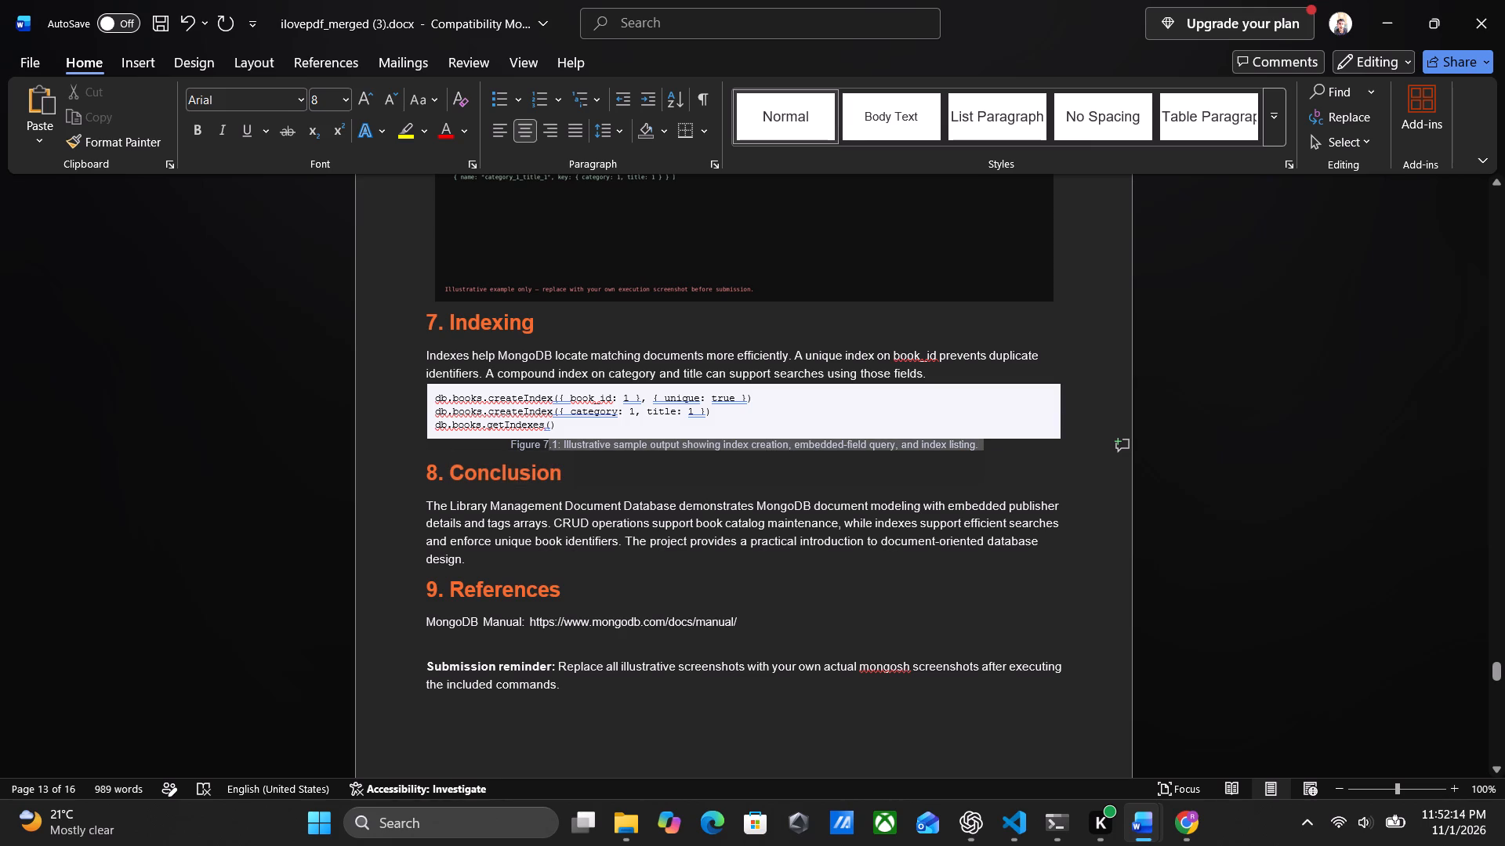
drag(545, 445, 518, 443)
key(BackSpace)
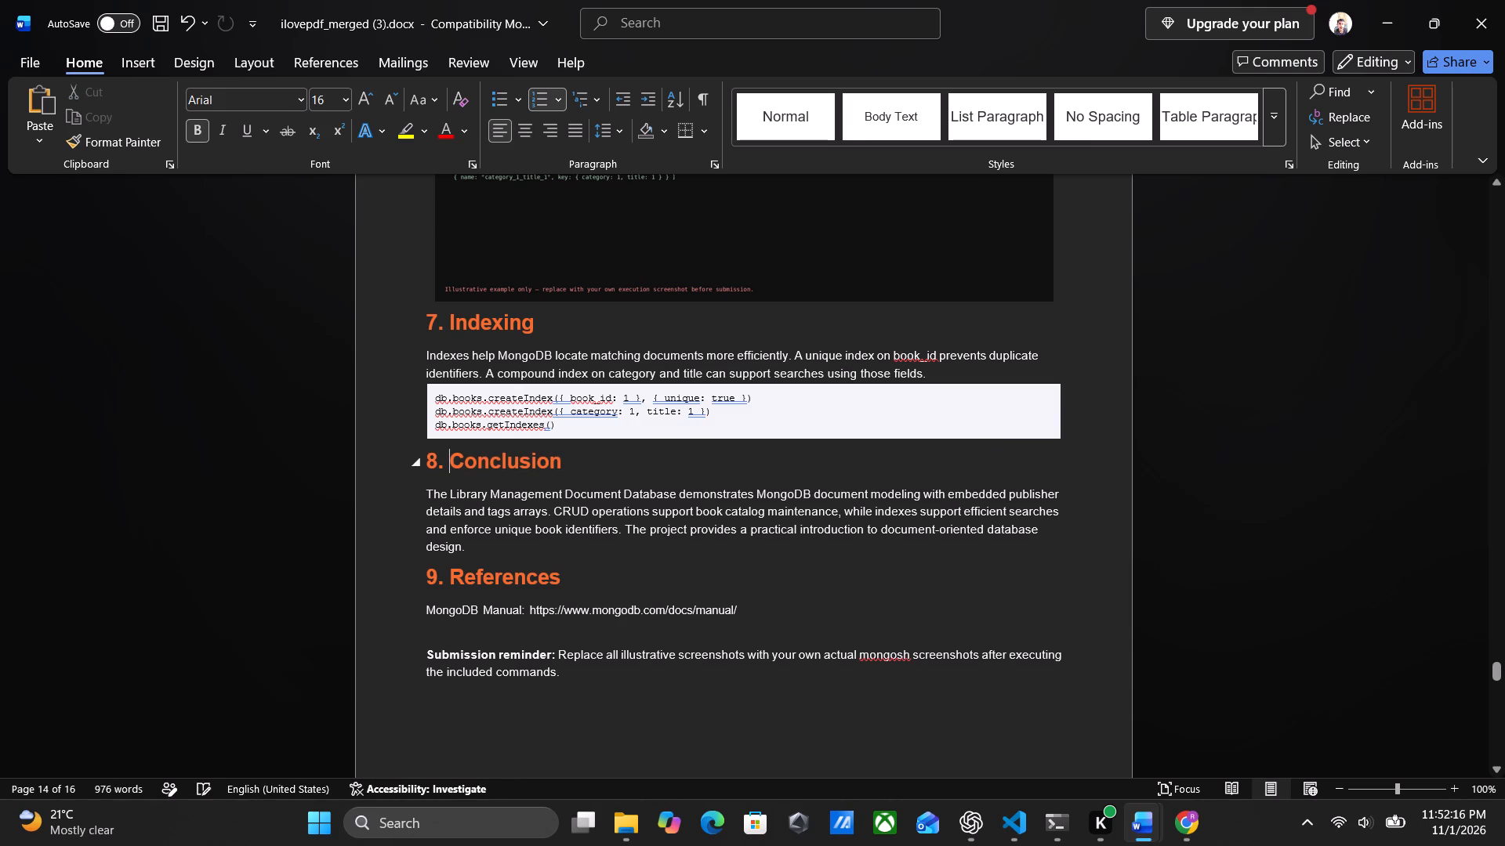
Delete sections 8 Conclusion and 9 References together with the submission reminder at the end of the Library Management report.
click(423, 454)
key(Left)
key(Left)
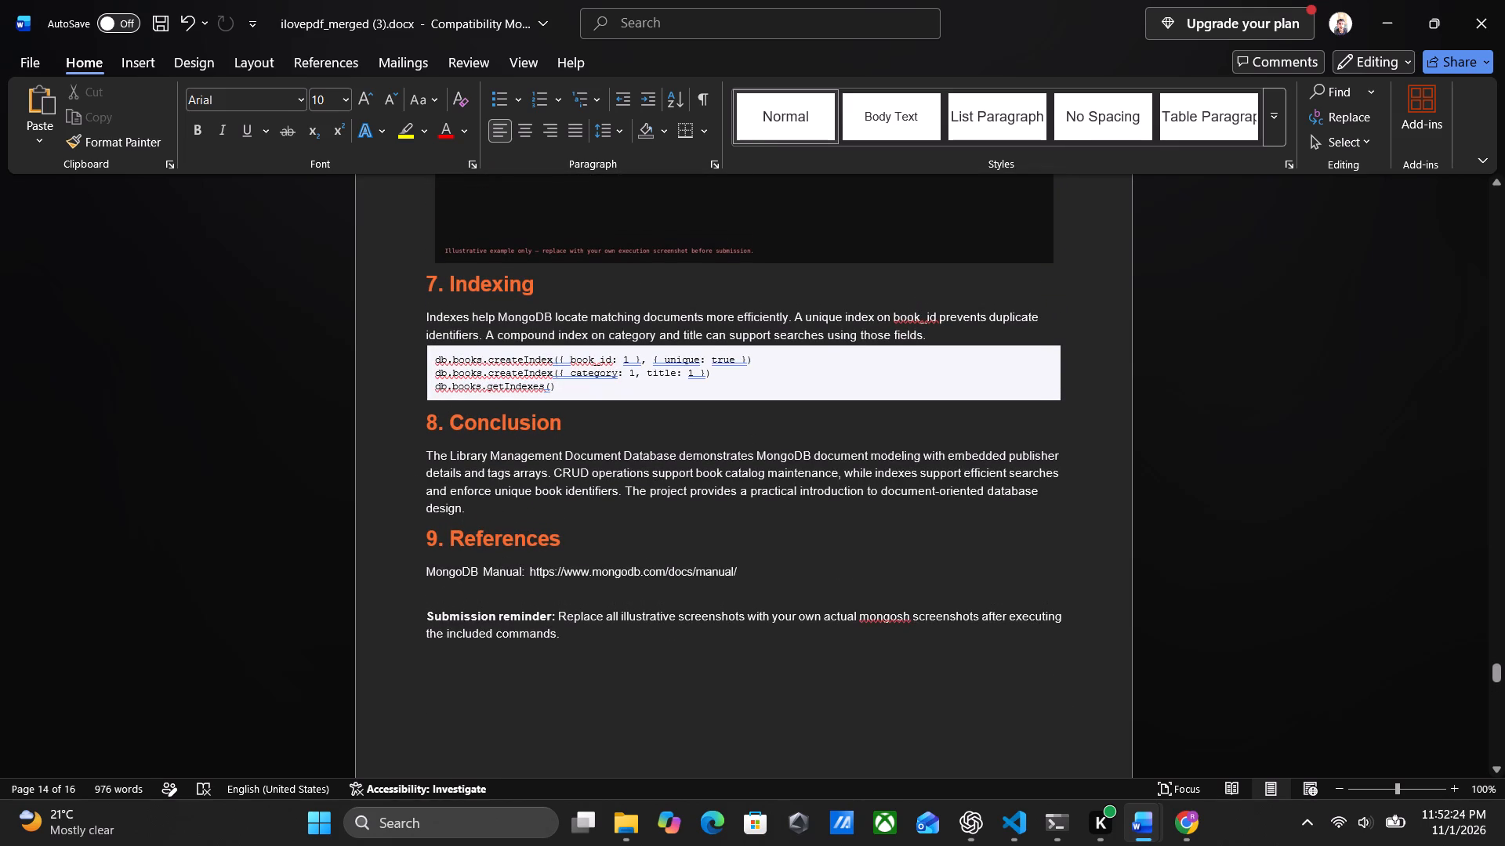
drag(423, 416, 723, 640)
key(BackSpace)
Examine the MongoDB Shell-Style Execution Examples pages with sections A to C, and look back through the document to its first cover page.
scroll(903, 613, down, 2)
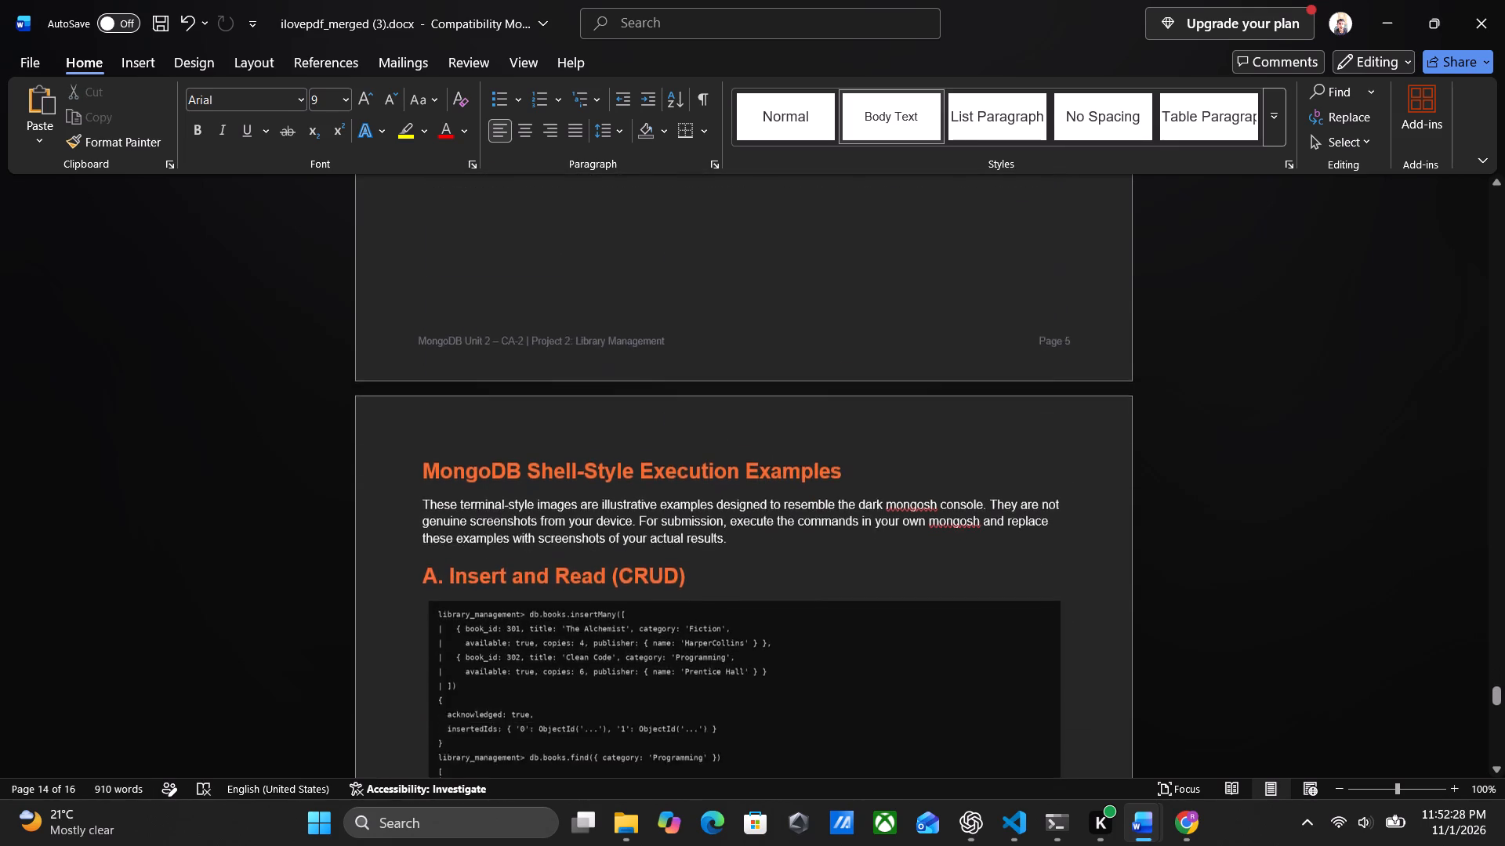
scroll(903, 613, down, 3)
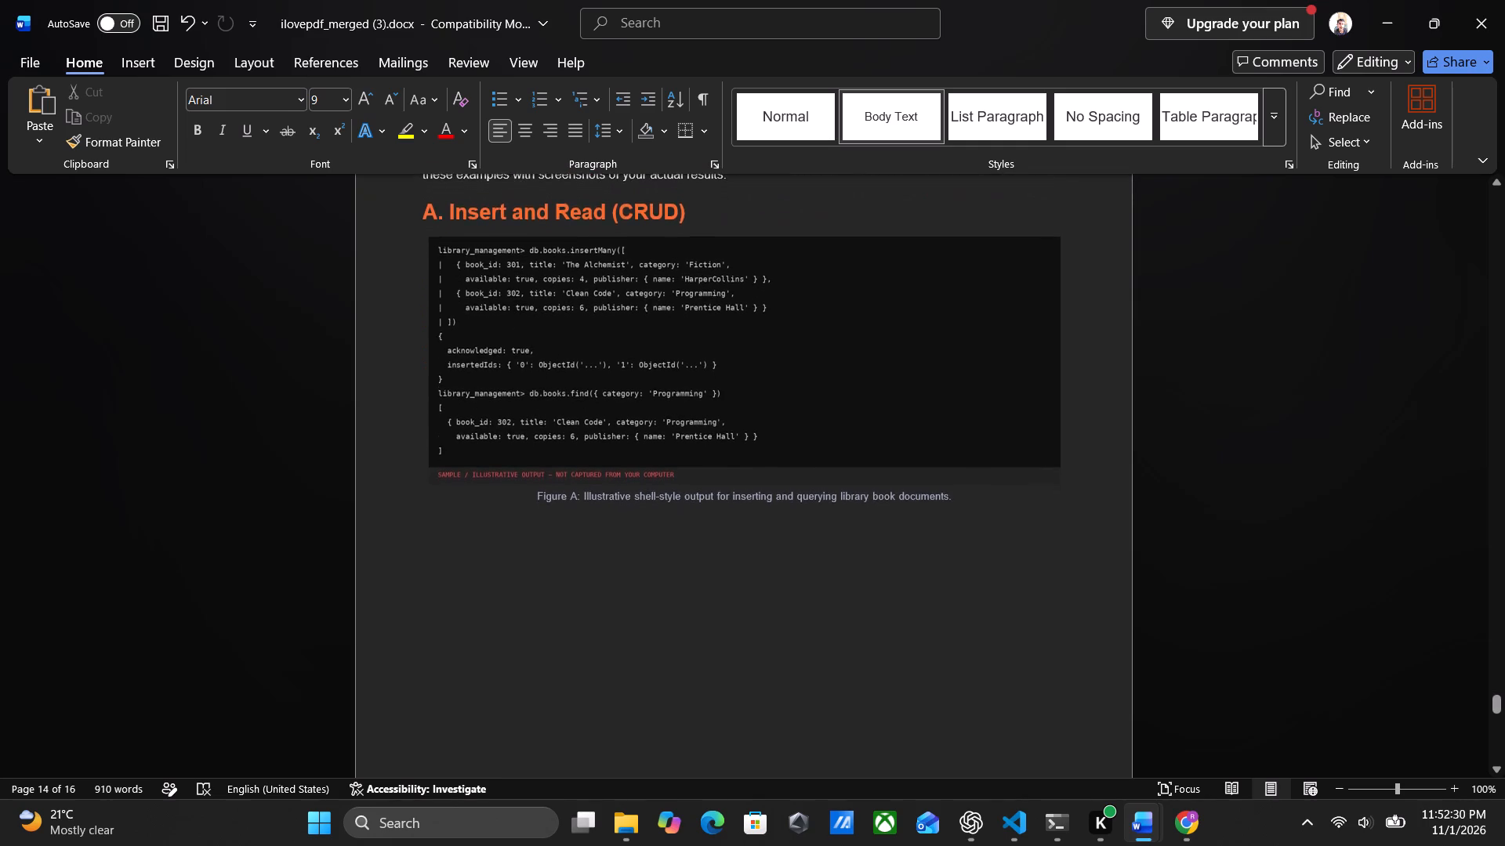
scroll(903, 613, down, 13)
scroll(903, 613, up, 3)
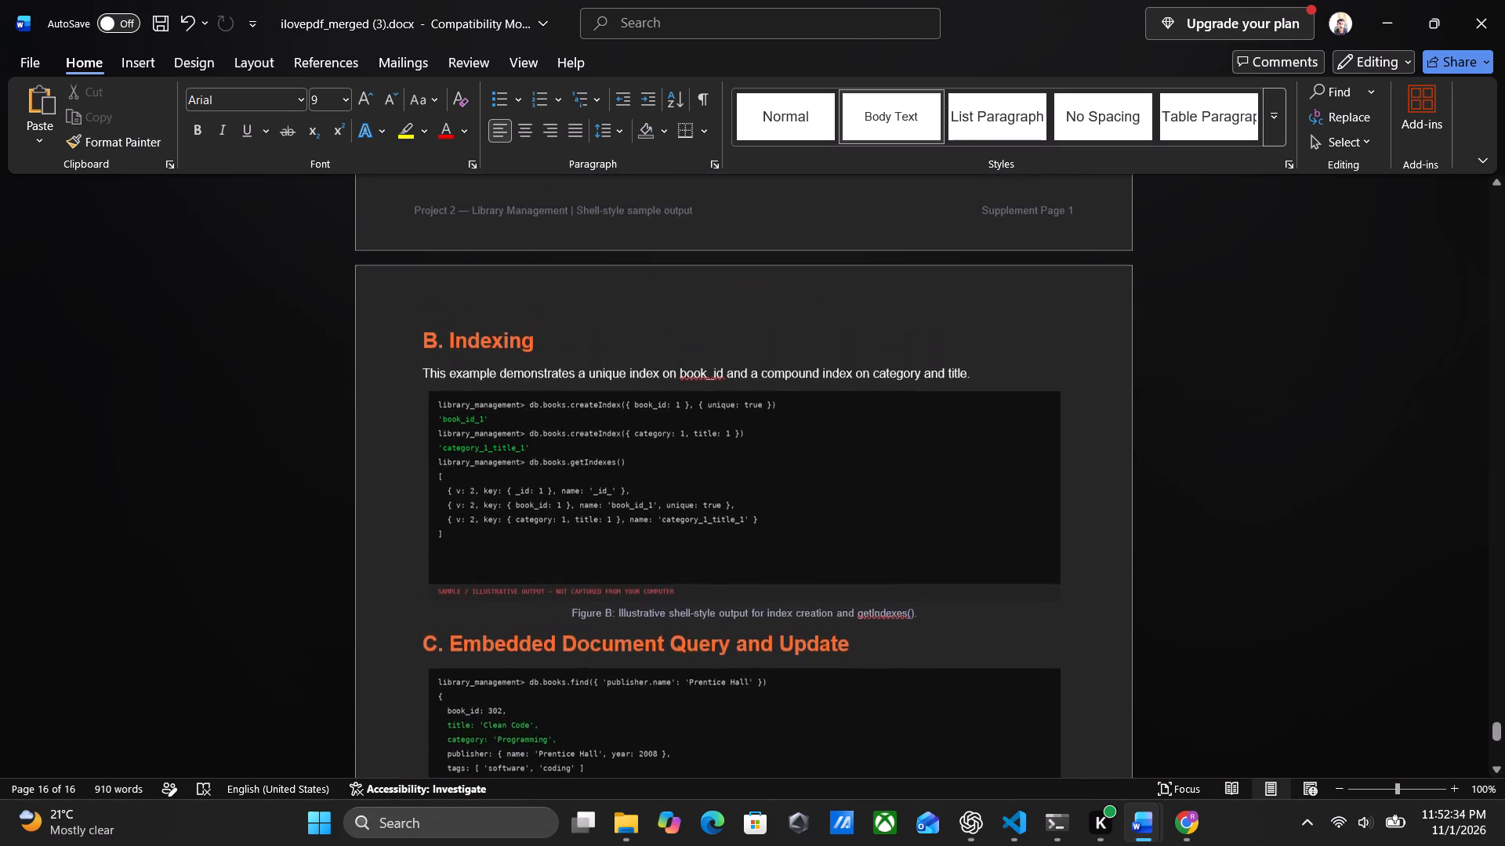
scroll(903, 613, up, 7)
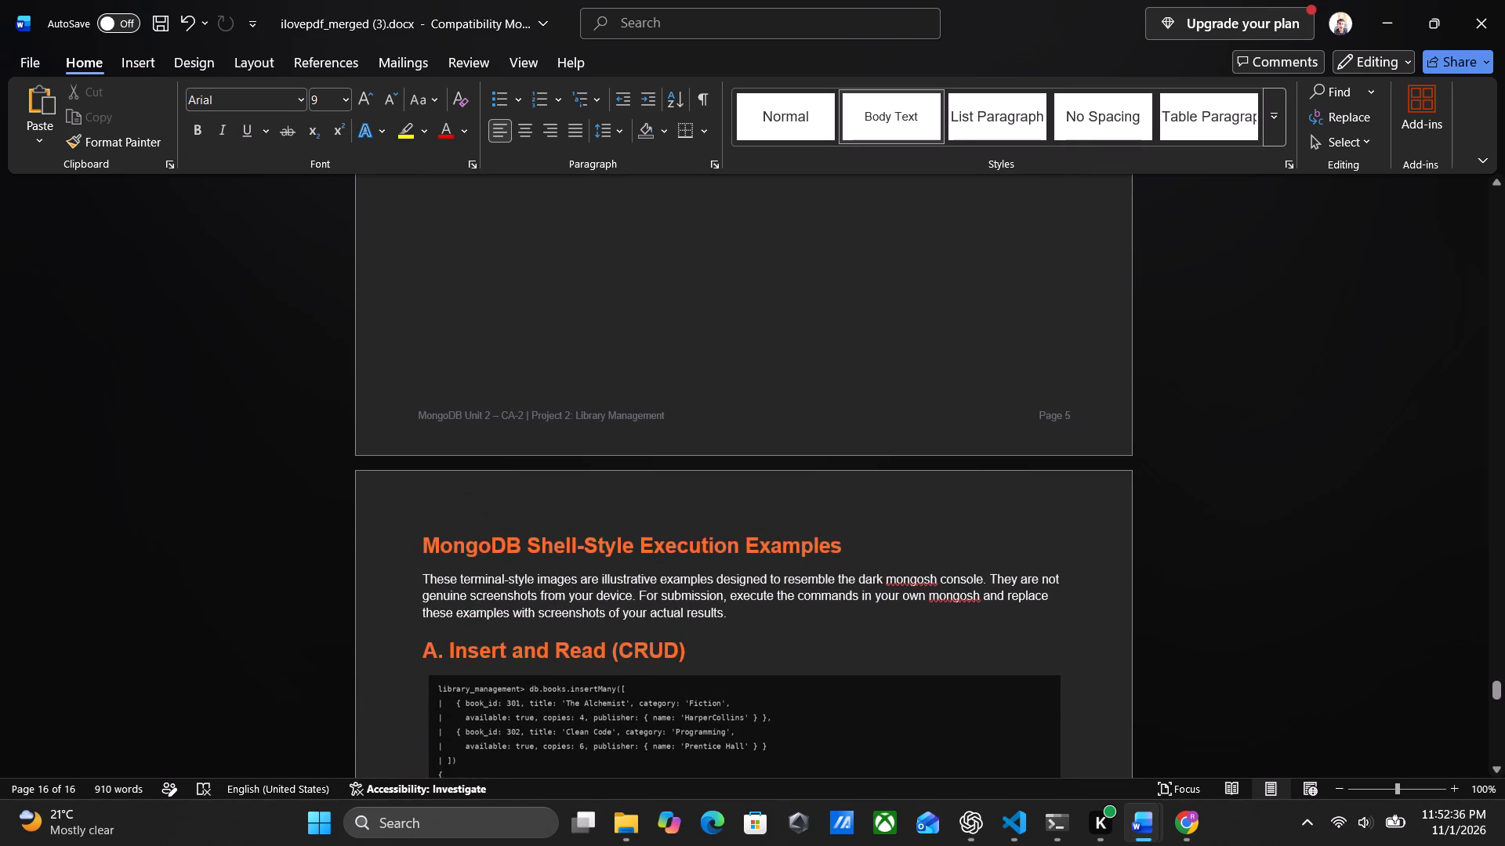
scroll(684, 548, up, 2)
scroll(684, 548, down, 1)
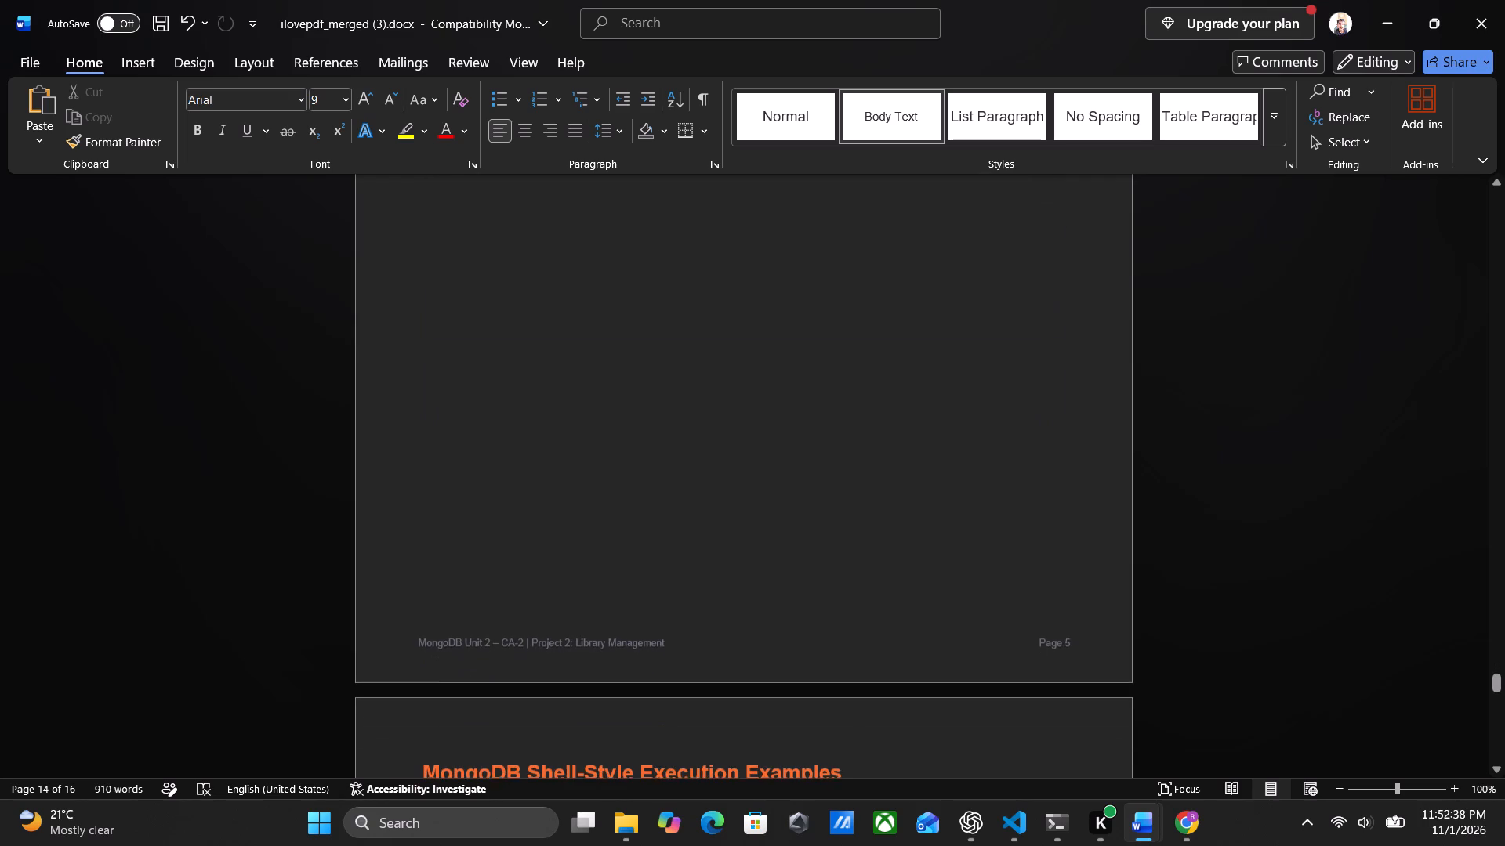
scroll(684, 548, down, 3)
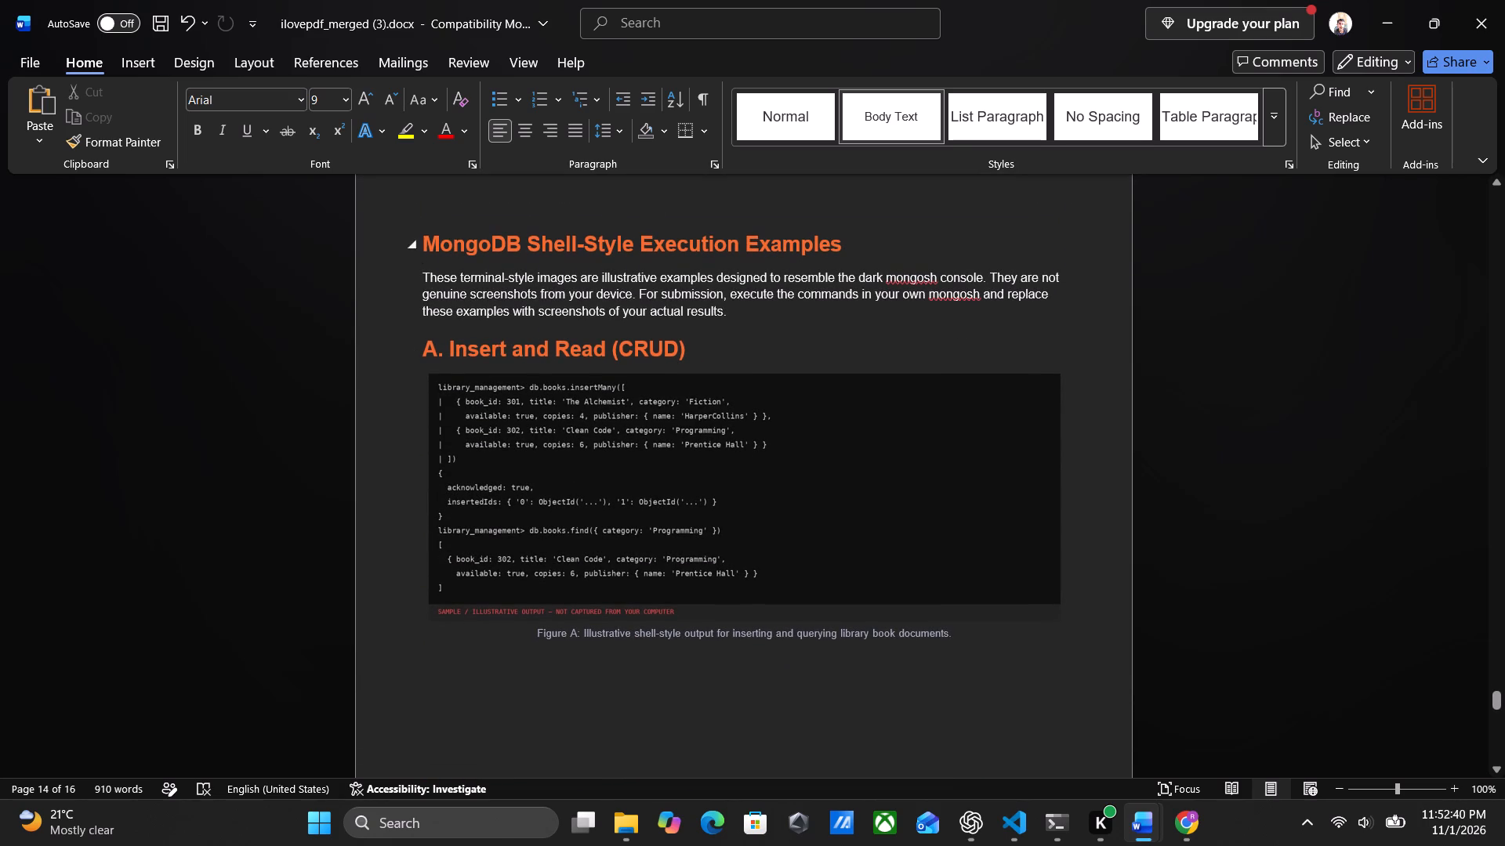
click(416, 249)
scroll(488, 331, down, 3)
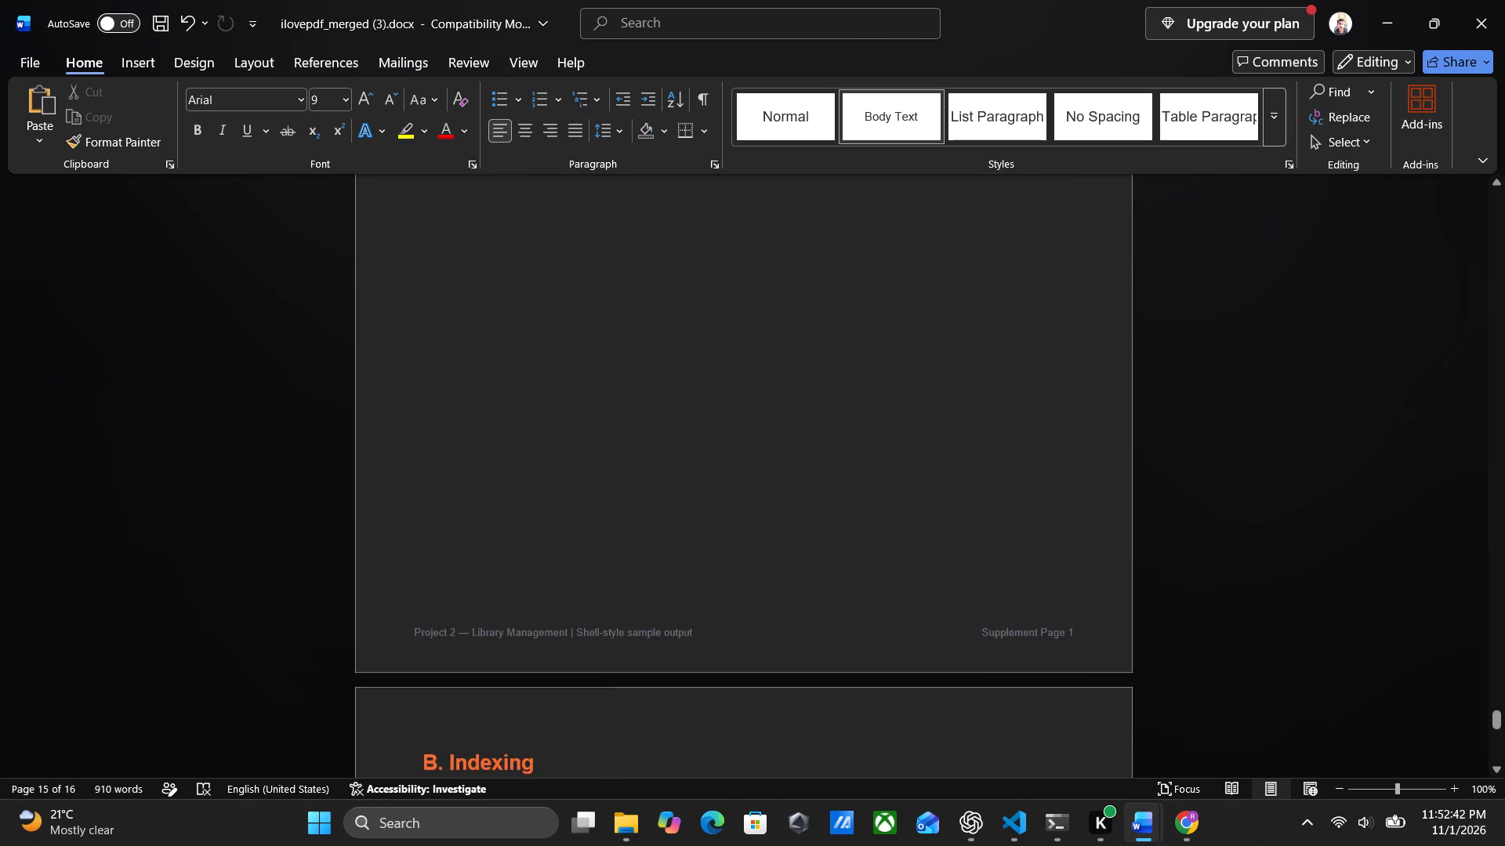
scroll(488, 331, down, 10)
scroll(488, 331, up, 14)
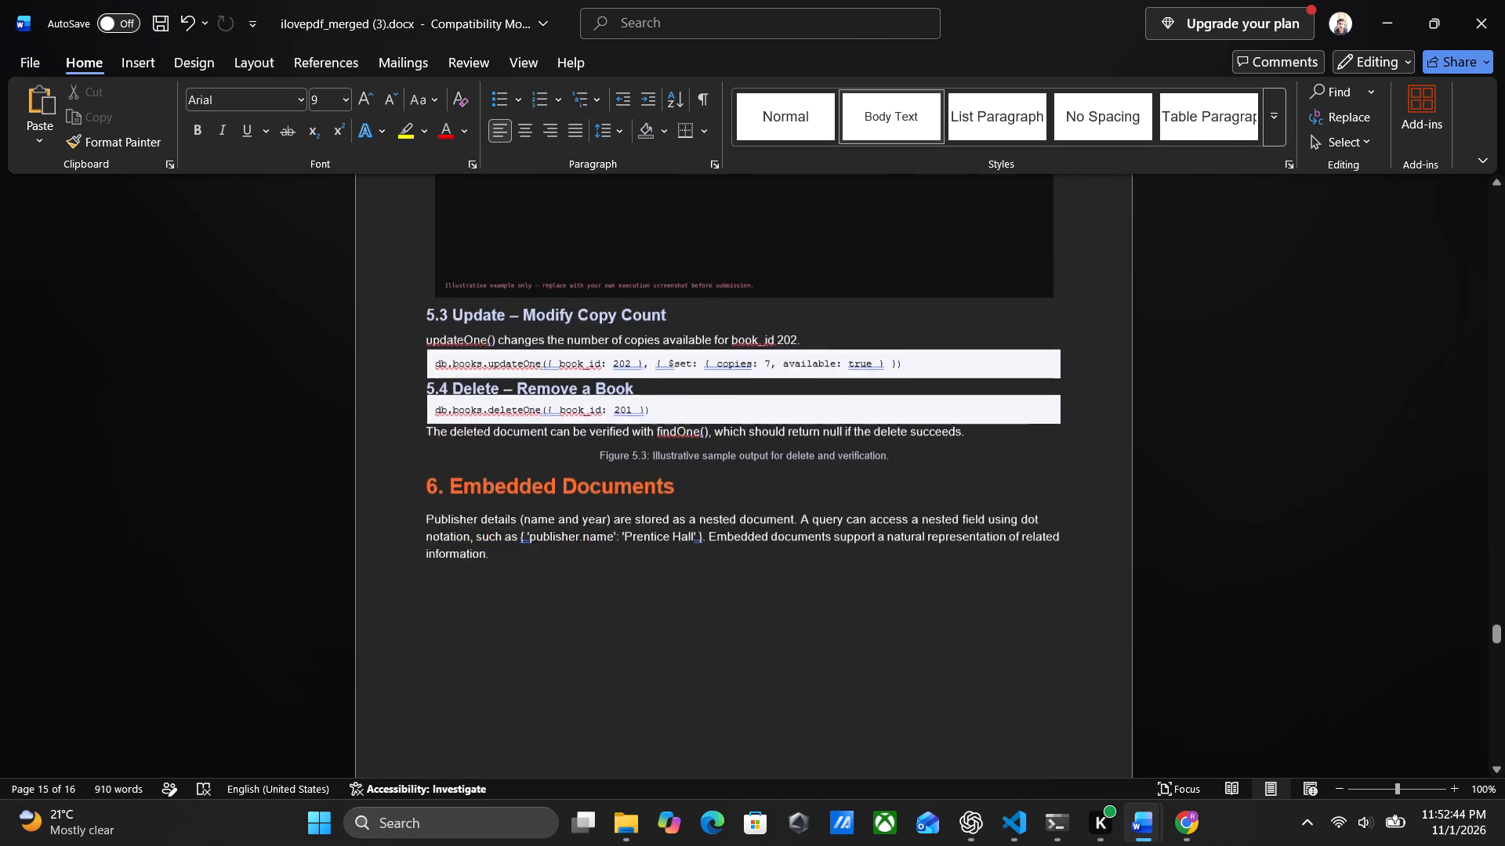
scroll(488, 331, up, 16)
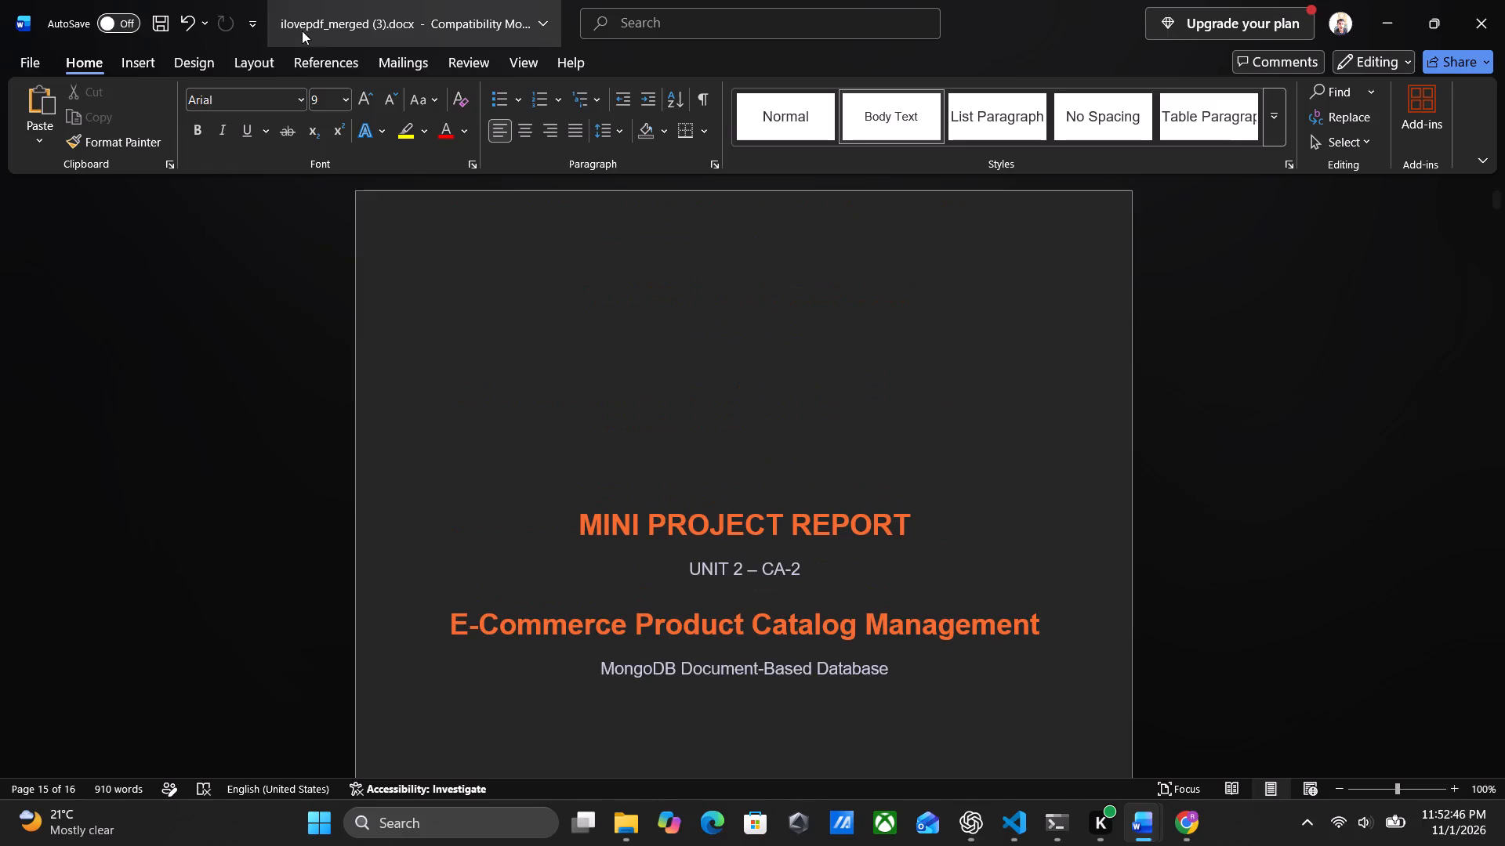
Save the merged report in Downloads as a Word document named ilovepdf_merged (3).docx, accepting the upgrade to the newest file format.
click(37, 59)
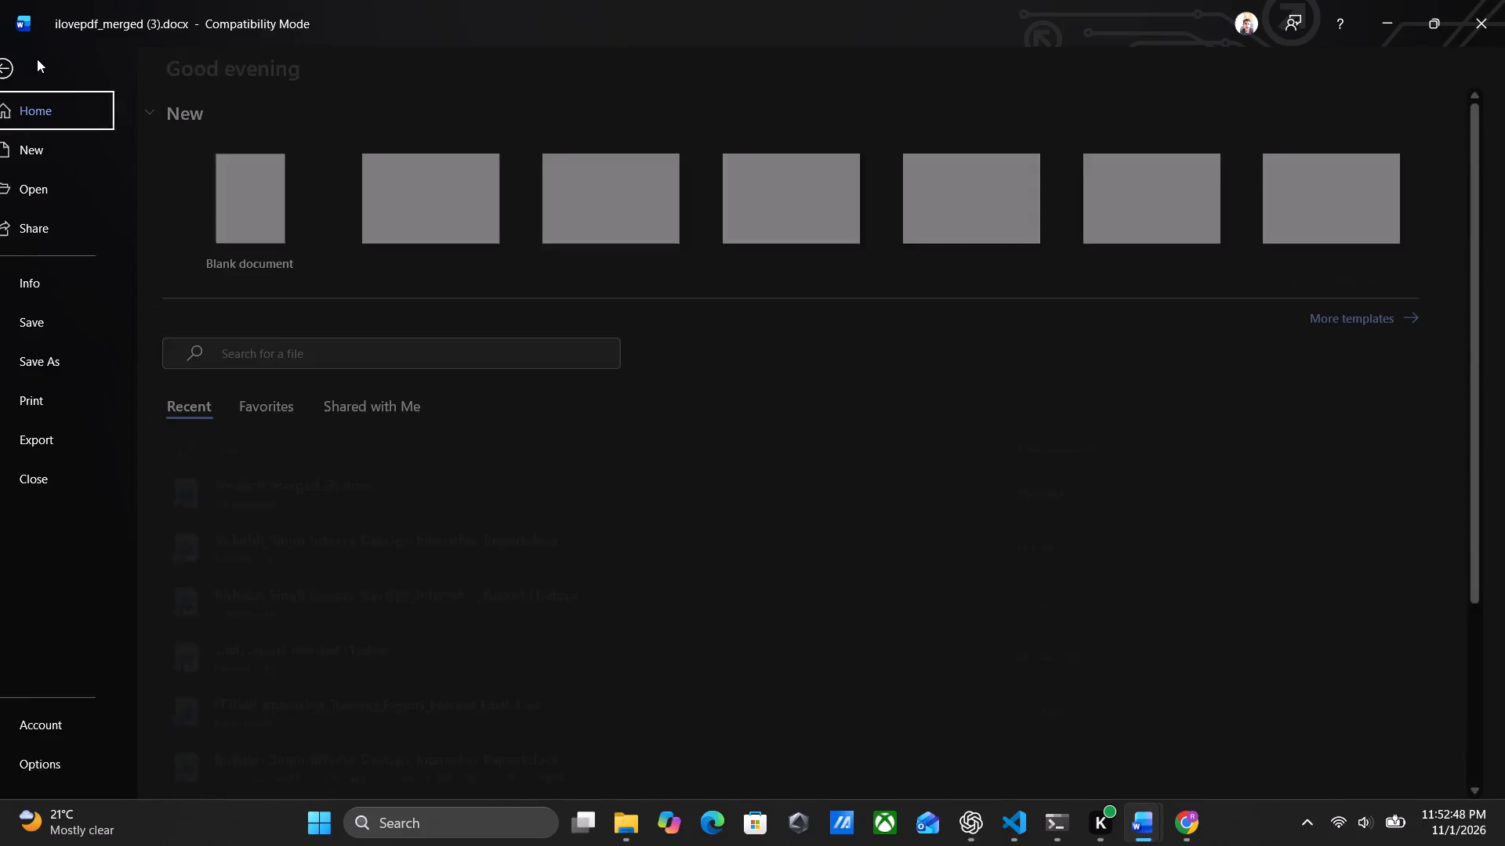
click(87, 352)
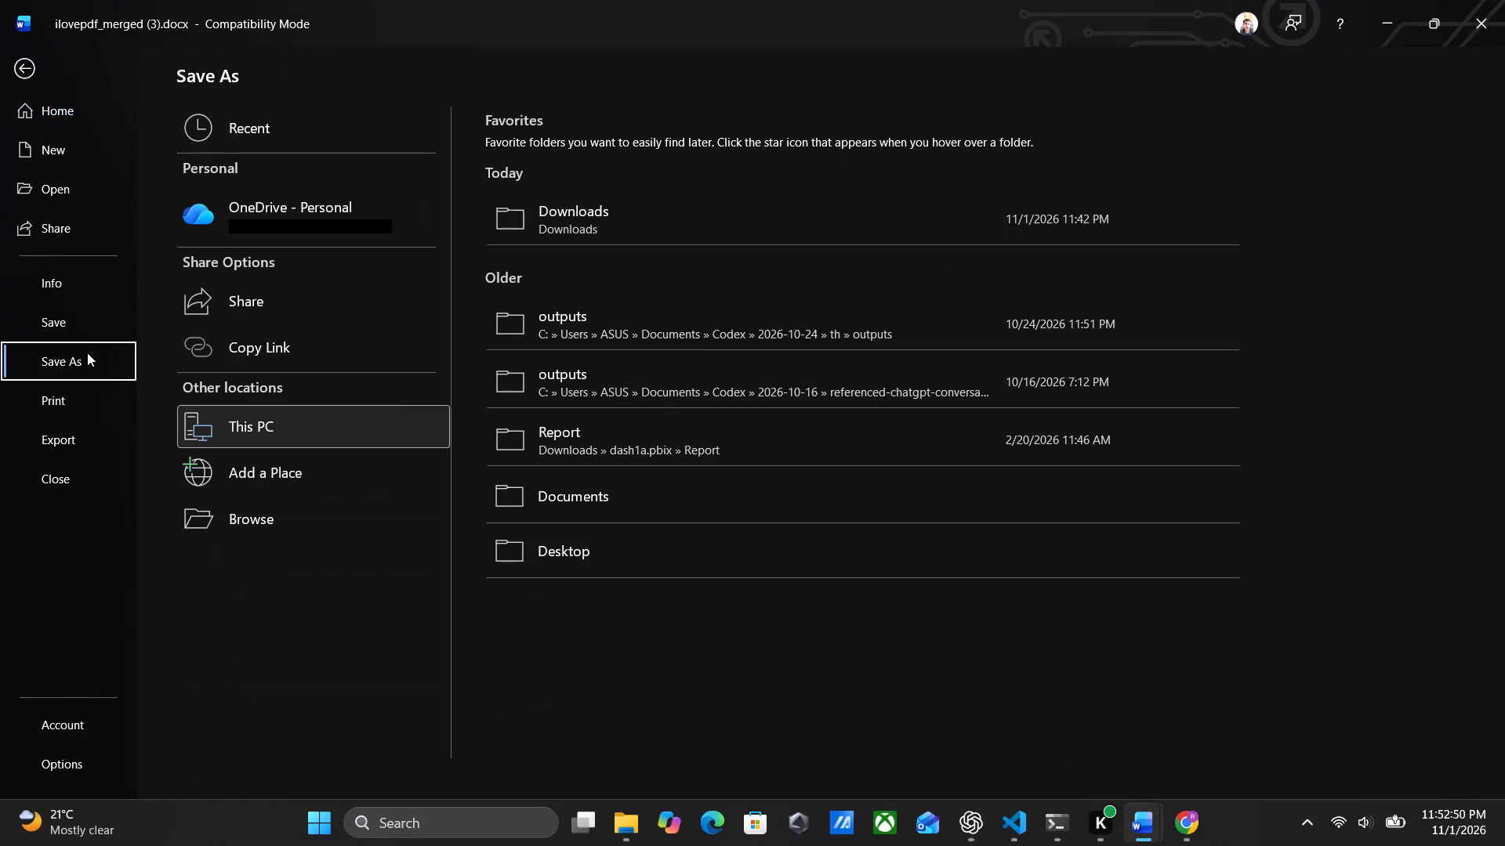
click(550, 197)
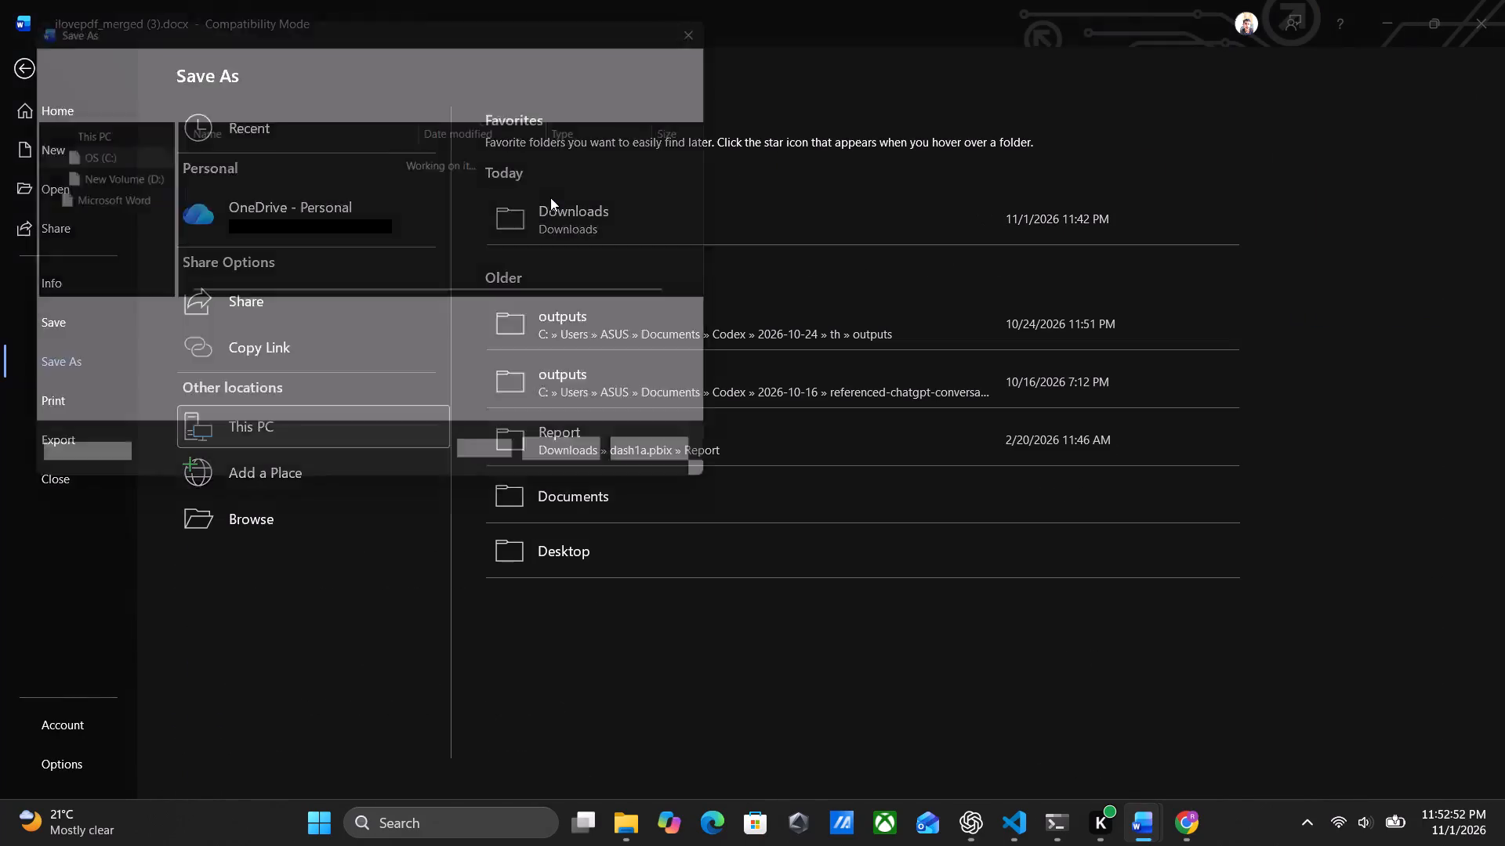
scroll(95, 244, up, 4)
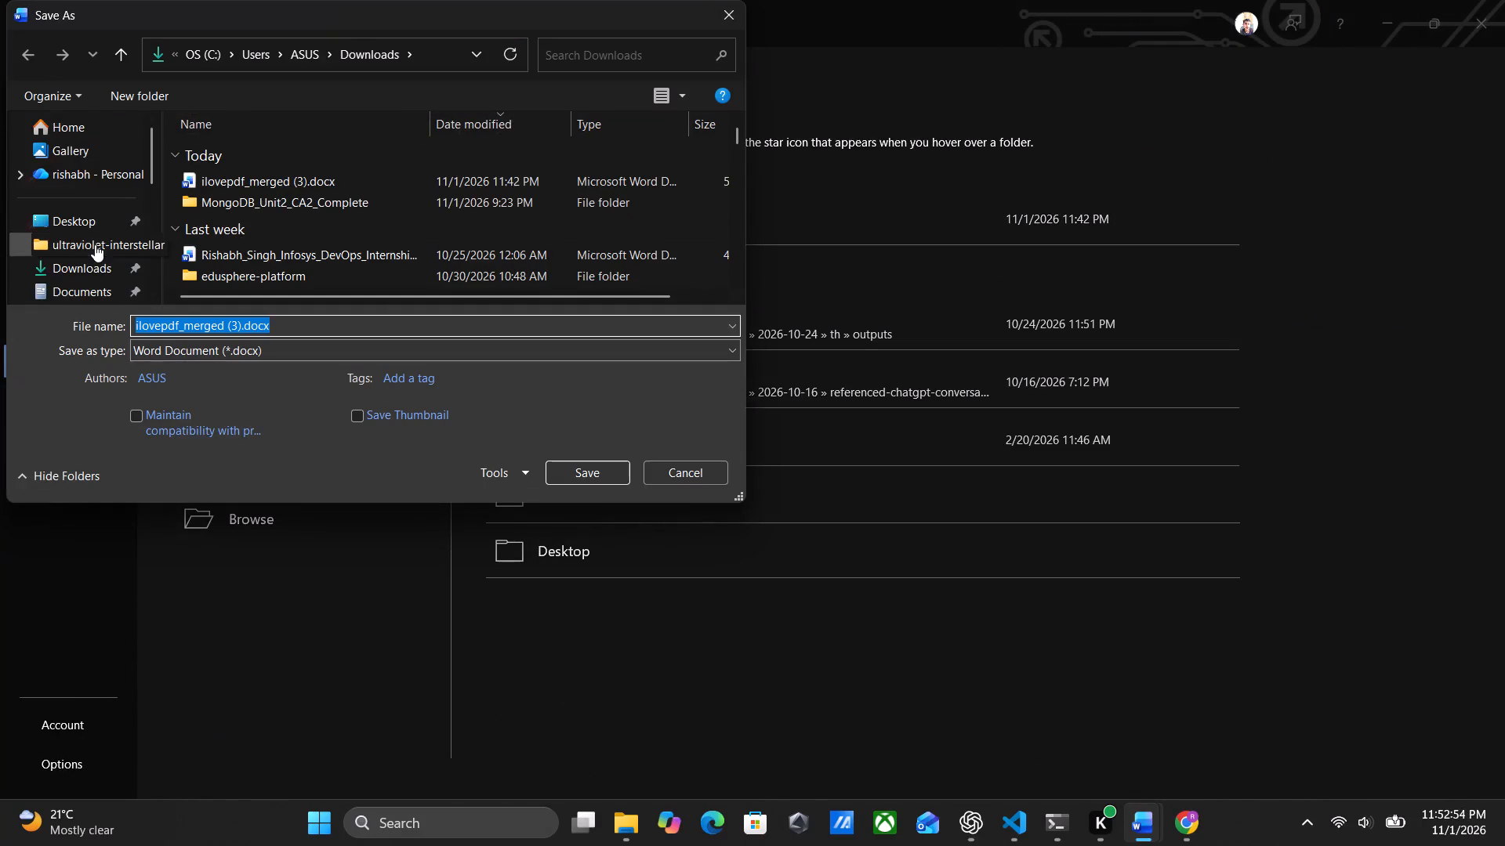
click(82, 260)
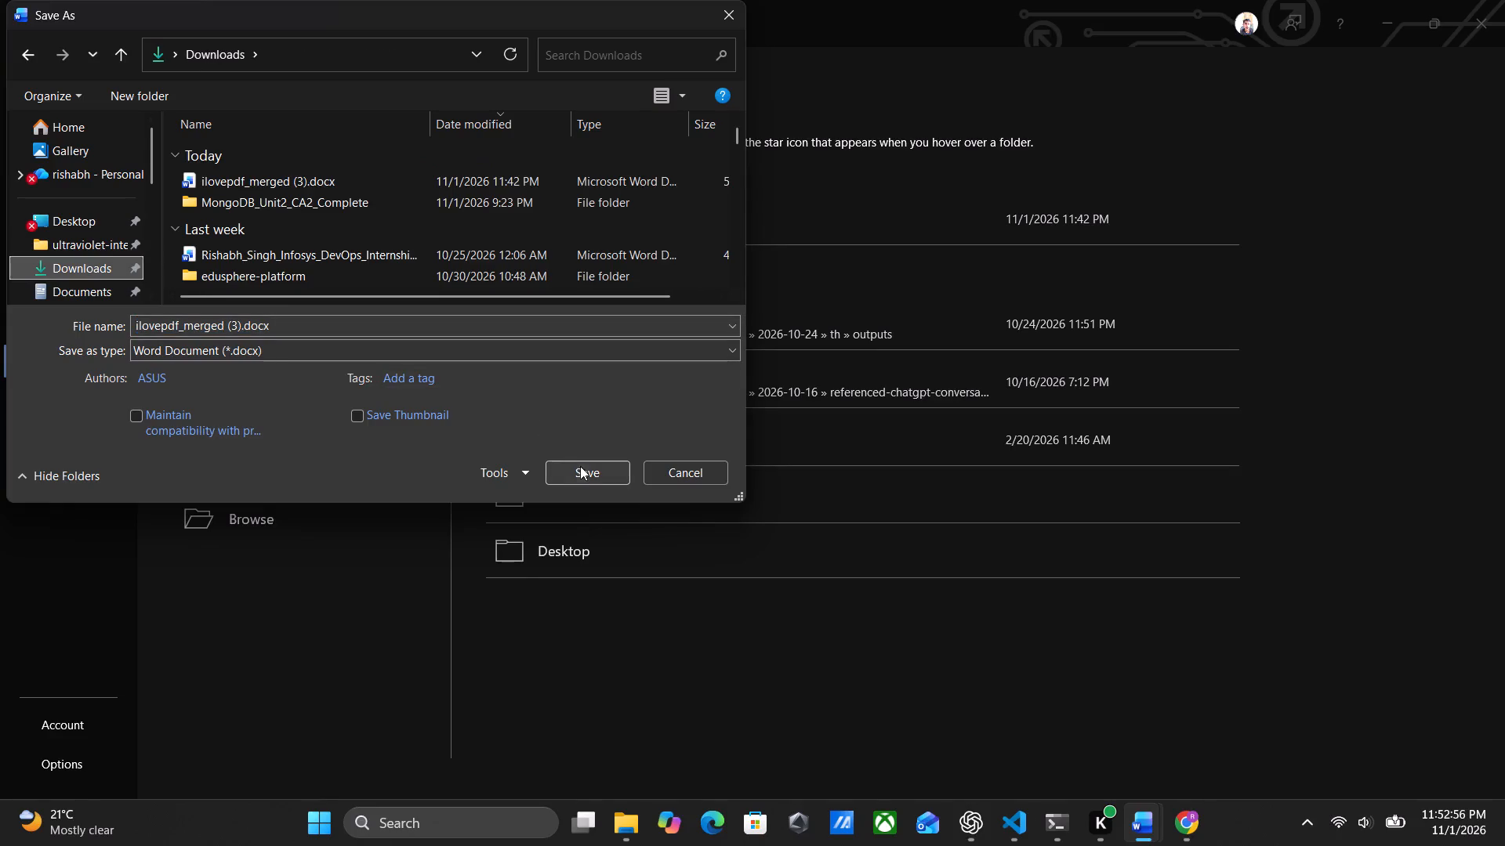
click(580, 466)
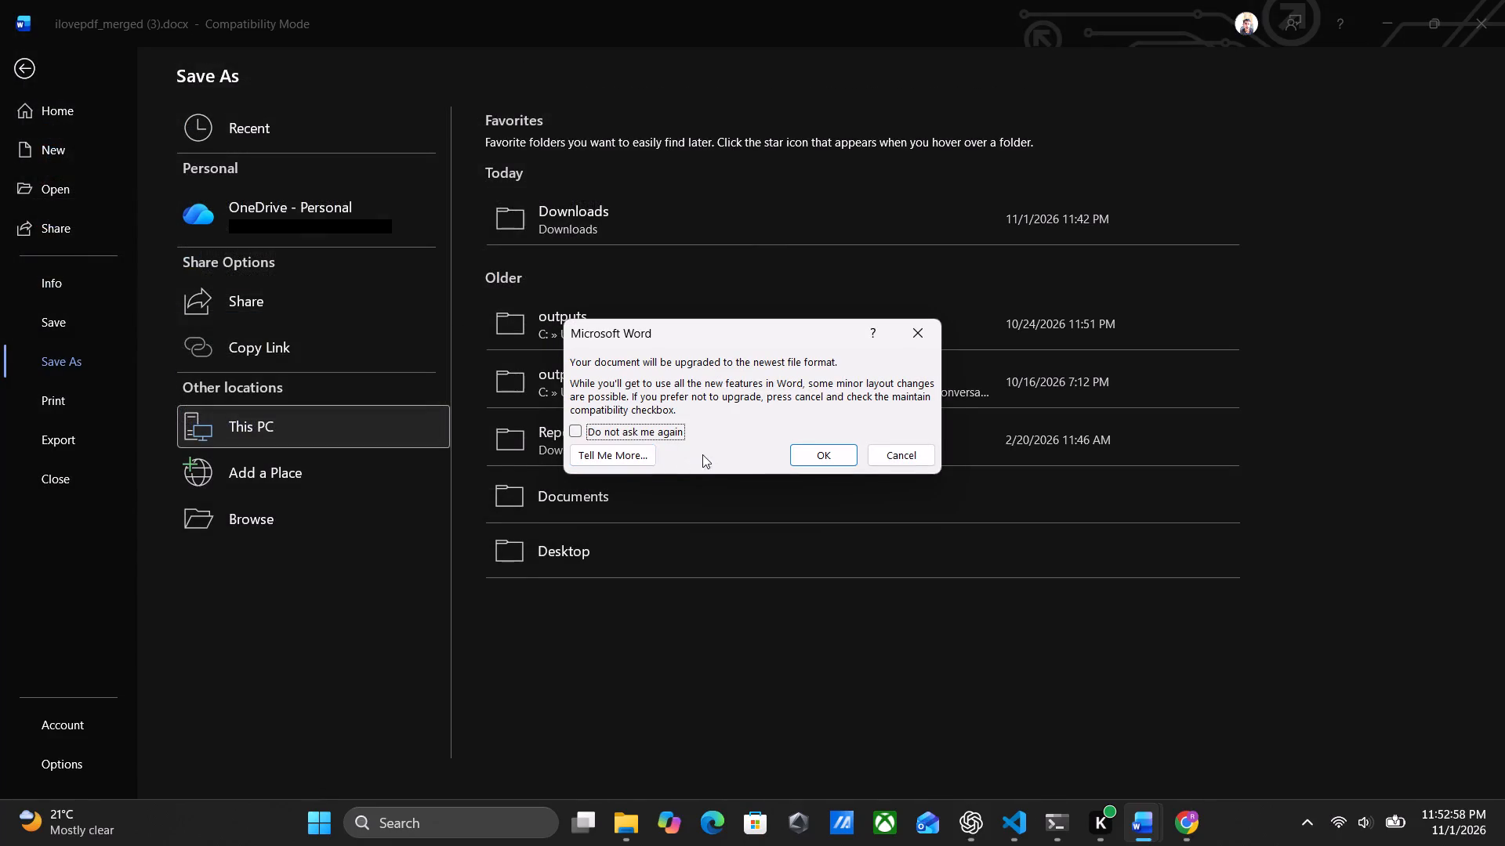
click(820, 455)
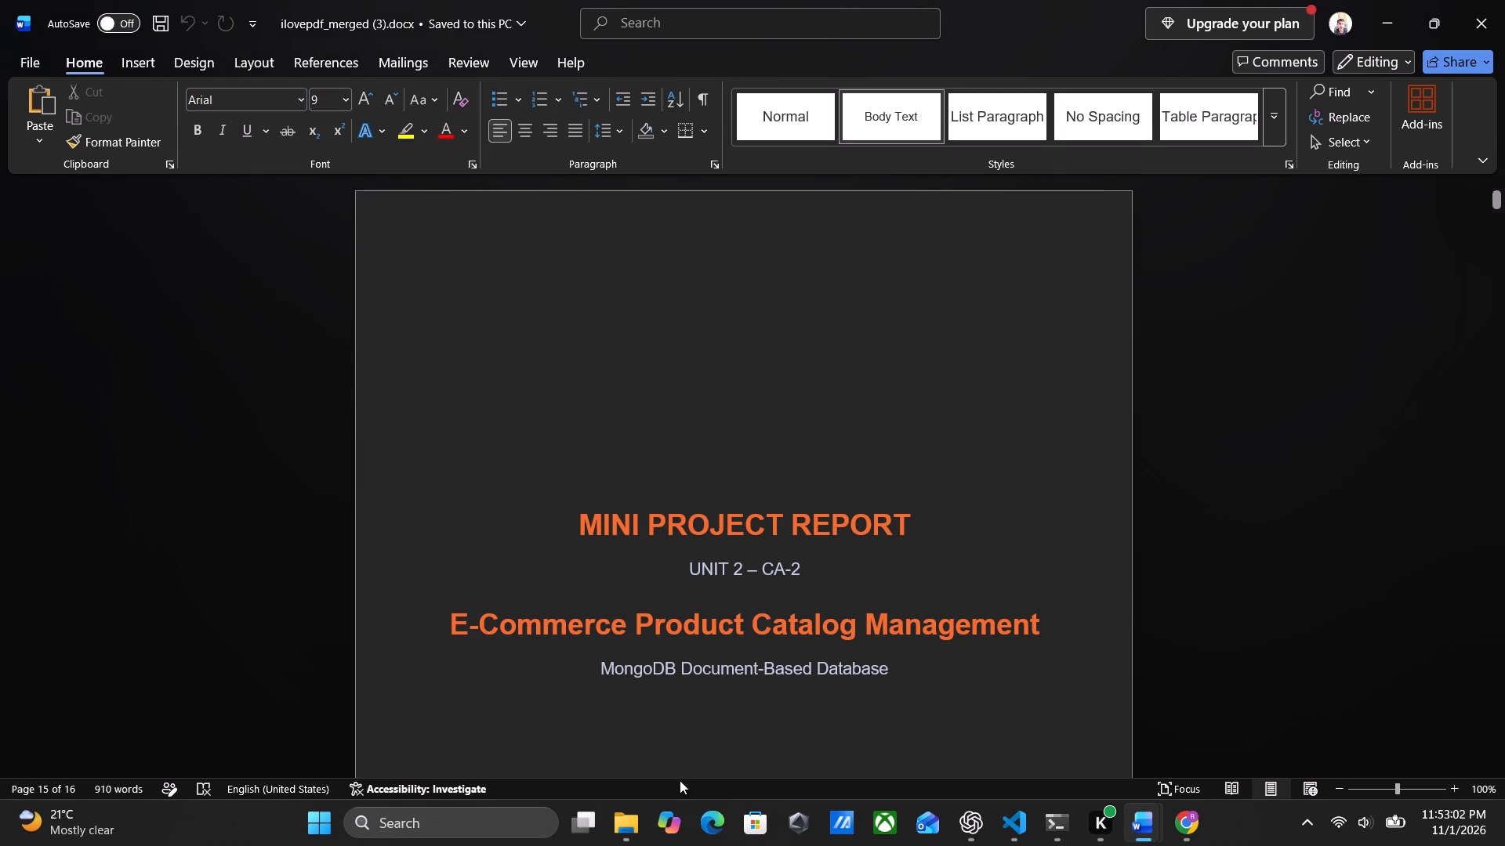
Open the saved ilovepdf_merged (3).docx from Downloads in File Explorer and review its E-Commerce report pages, from the cover to section 6, Indexing.
click(631, 828)
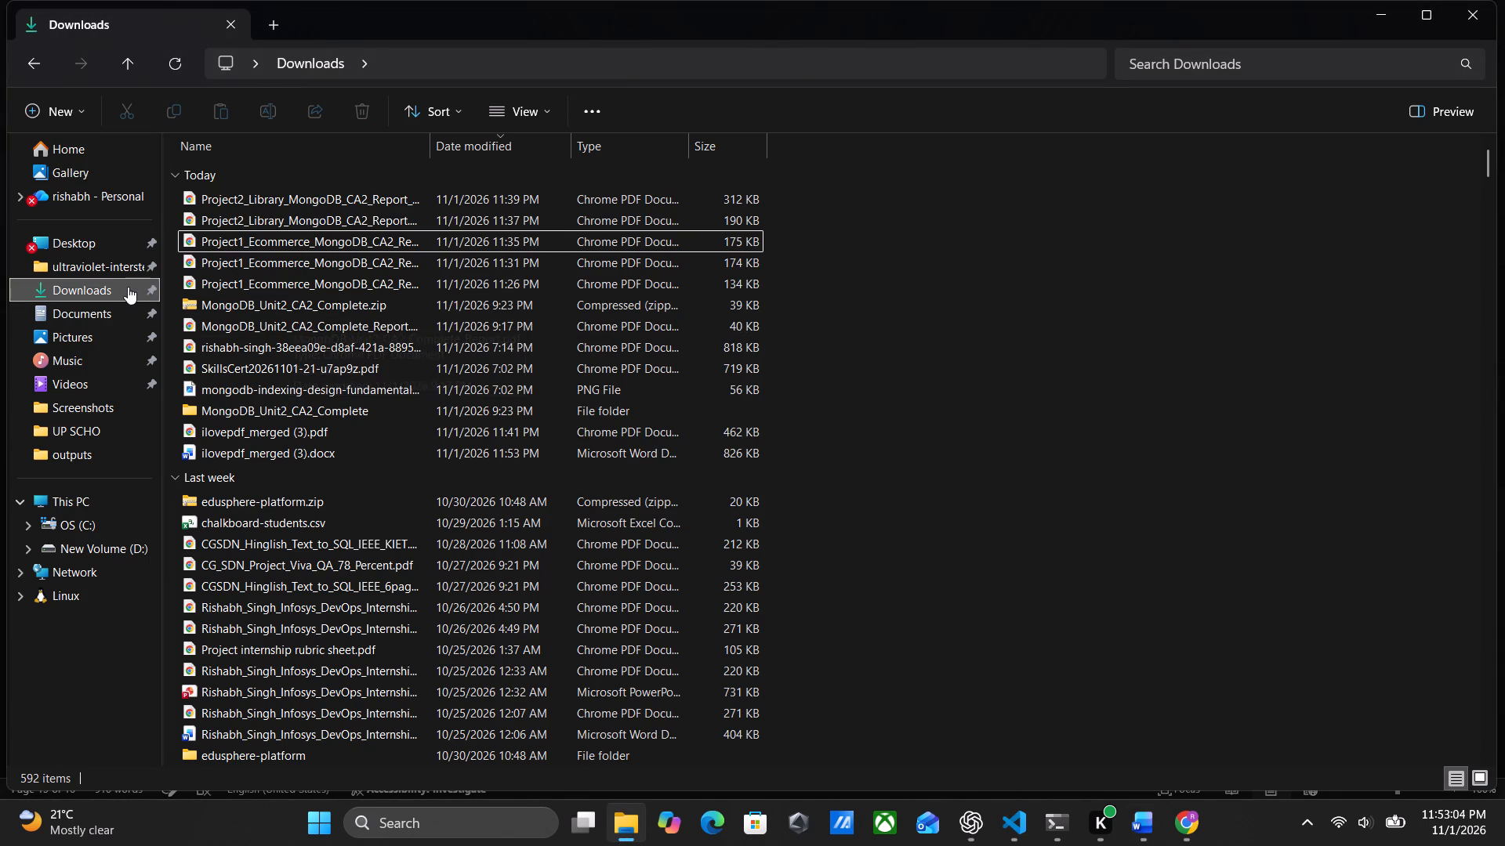
click(118, 290)
double_click(275, 198)
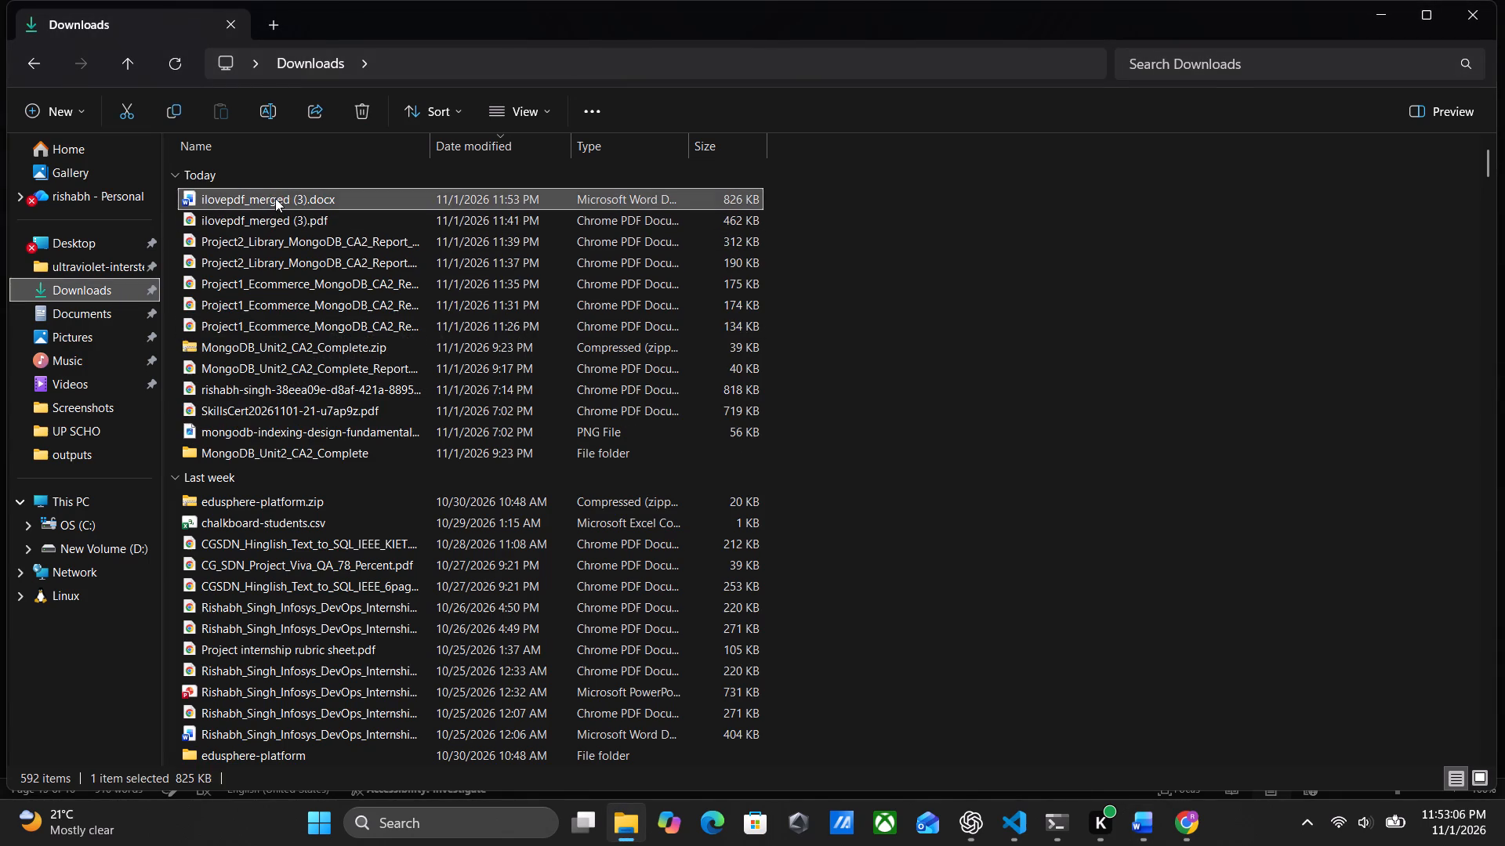
scroll(614, 304, down, 3)
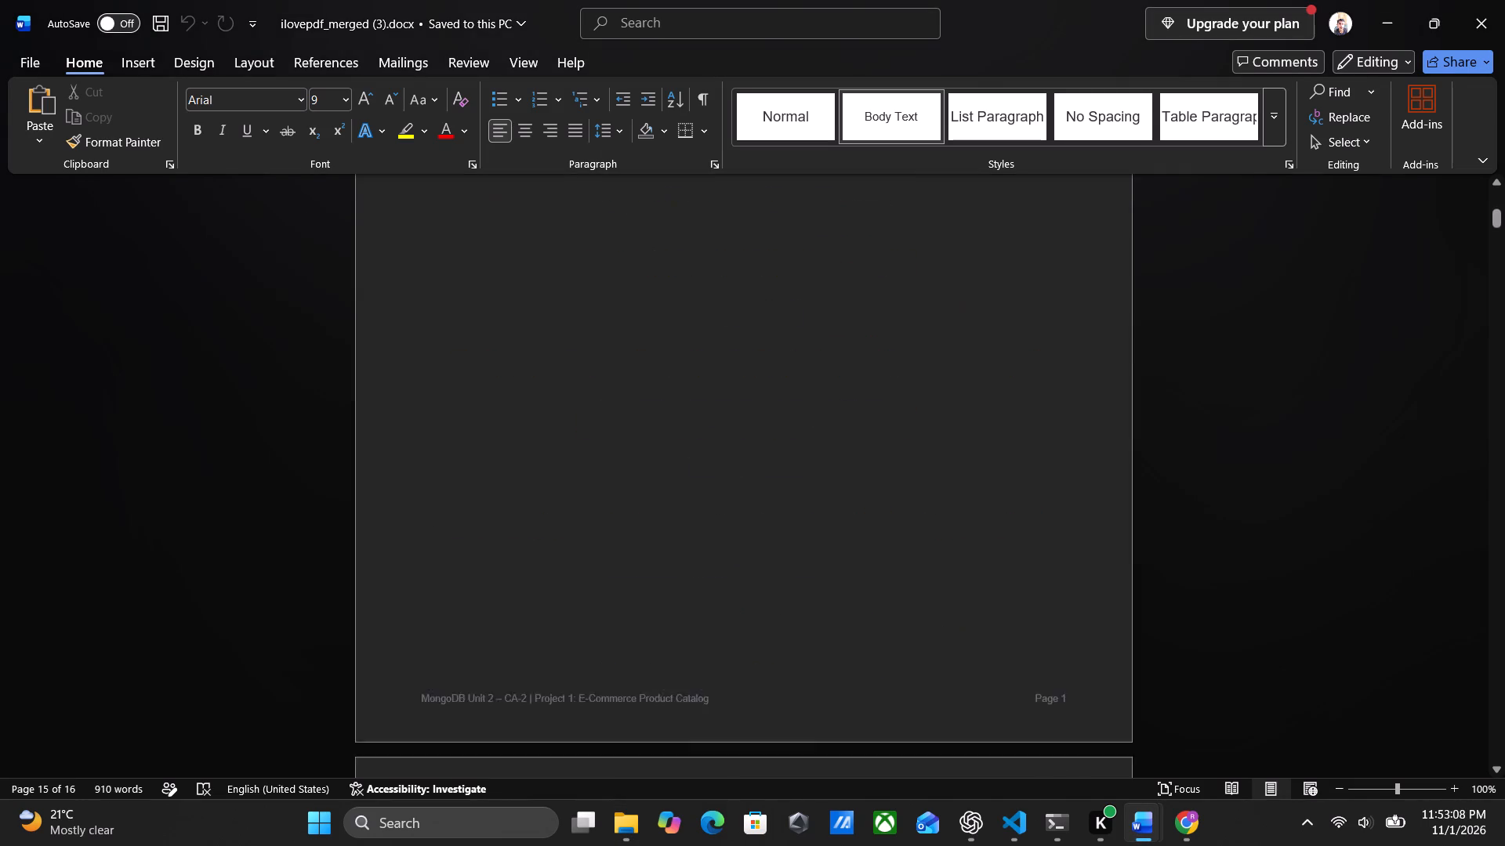
scroll(614, 304, down, 15)
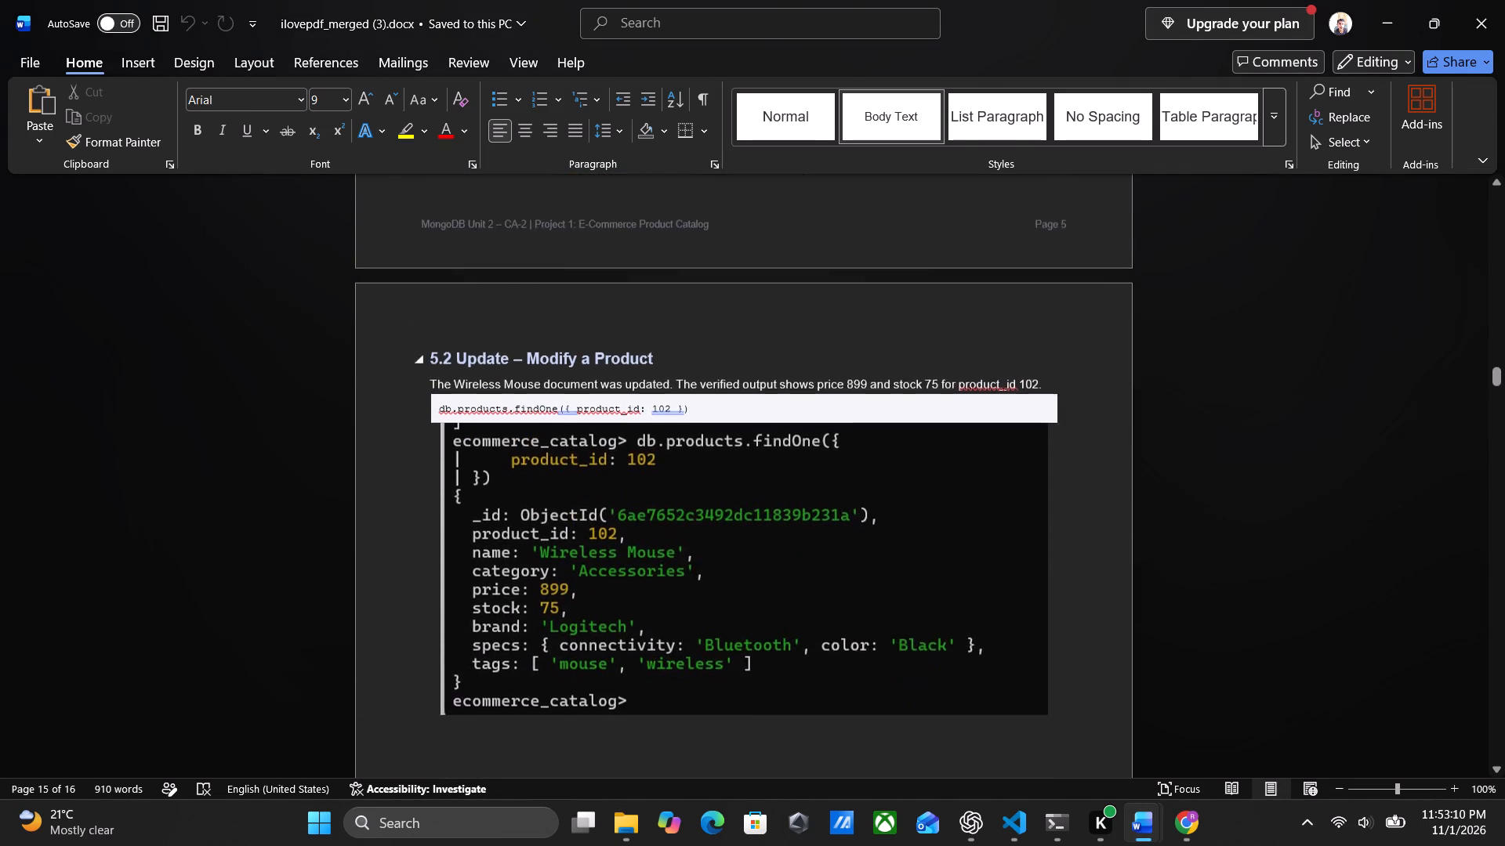
scroll(614, 304, down, 18)
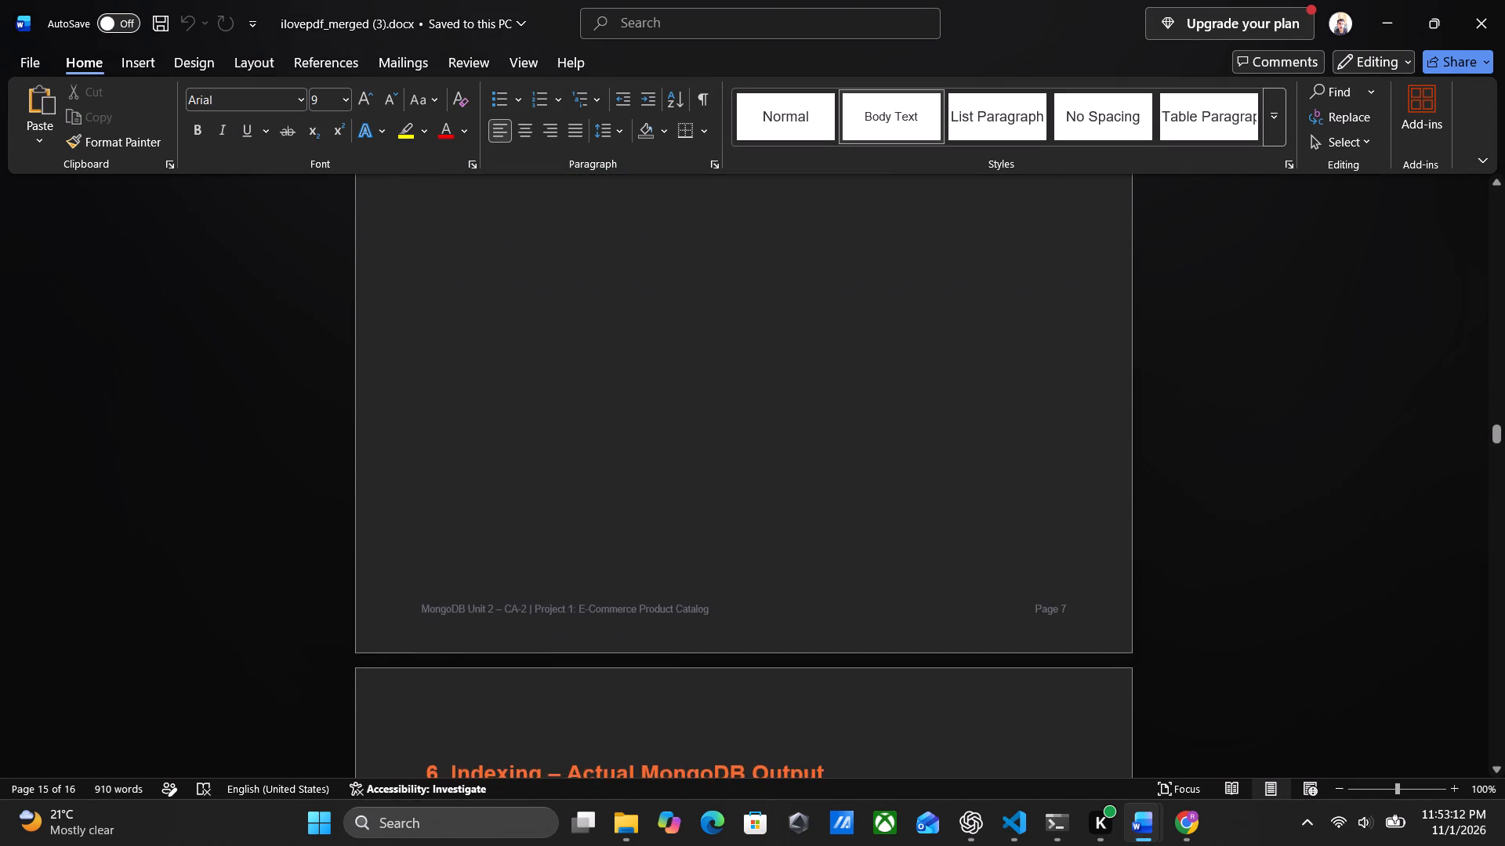
scroll(614, 304, up, 4)
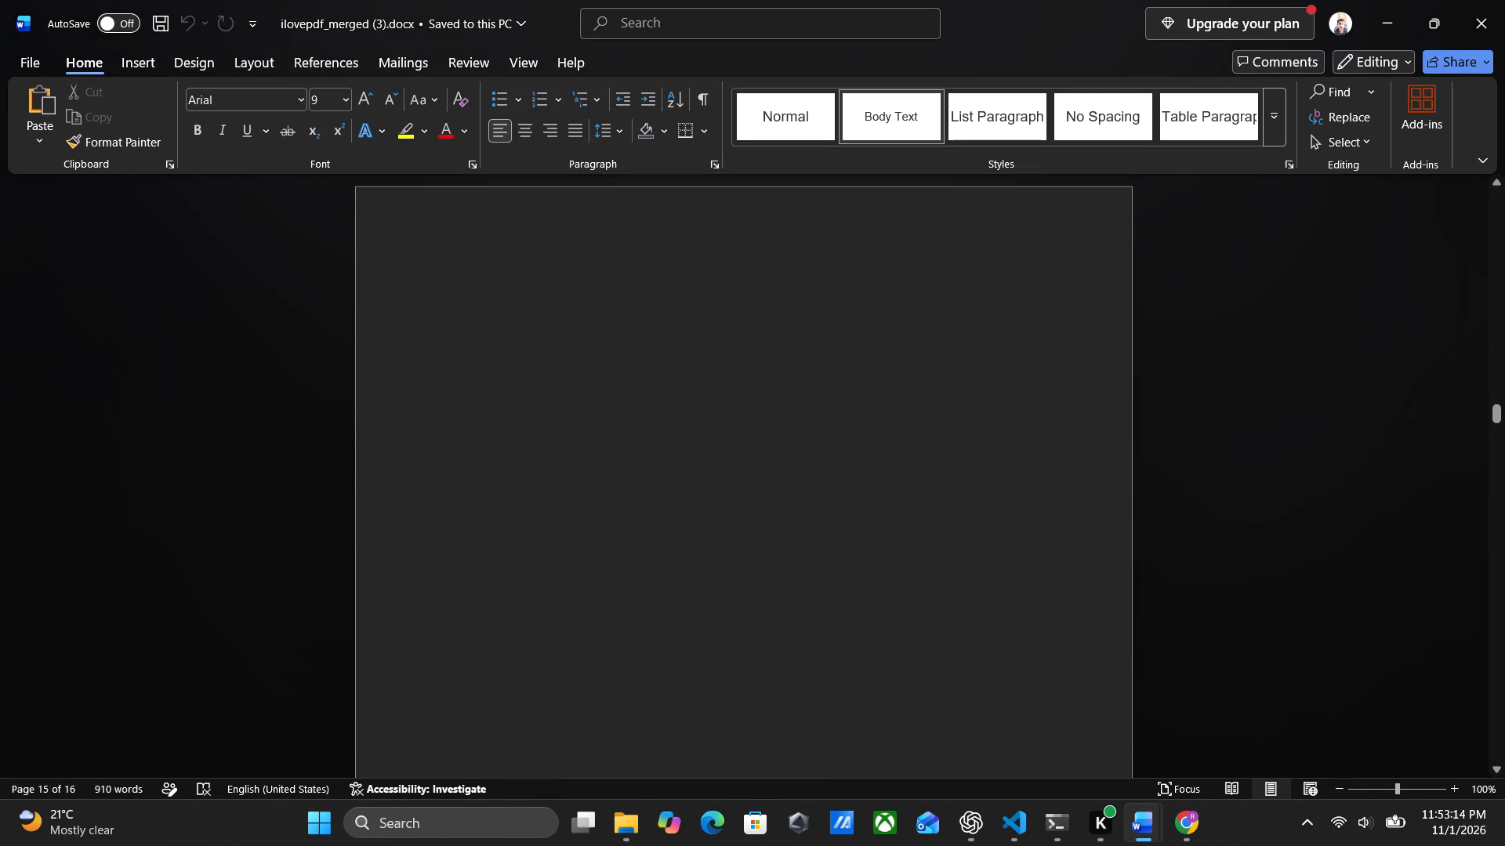
scroll(614, 304, up, 1)
click(602, 375)
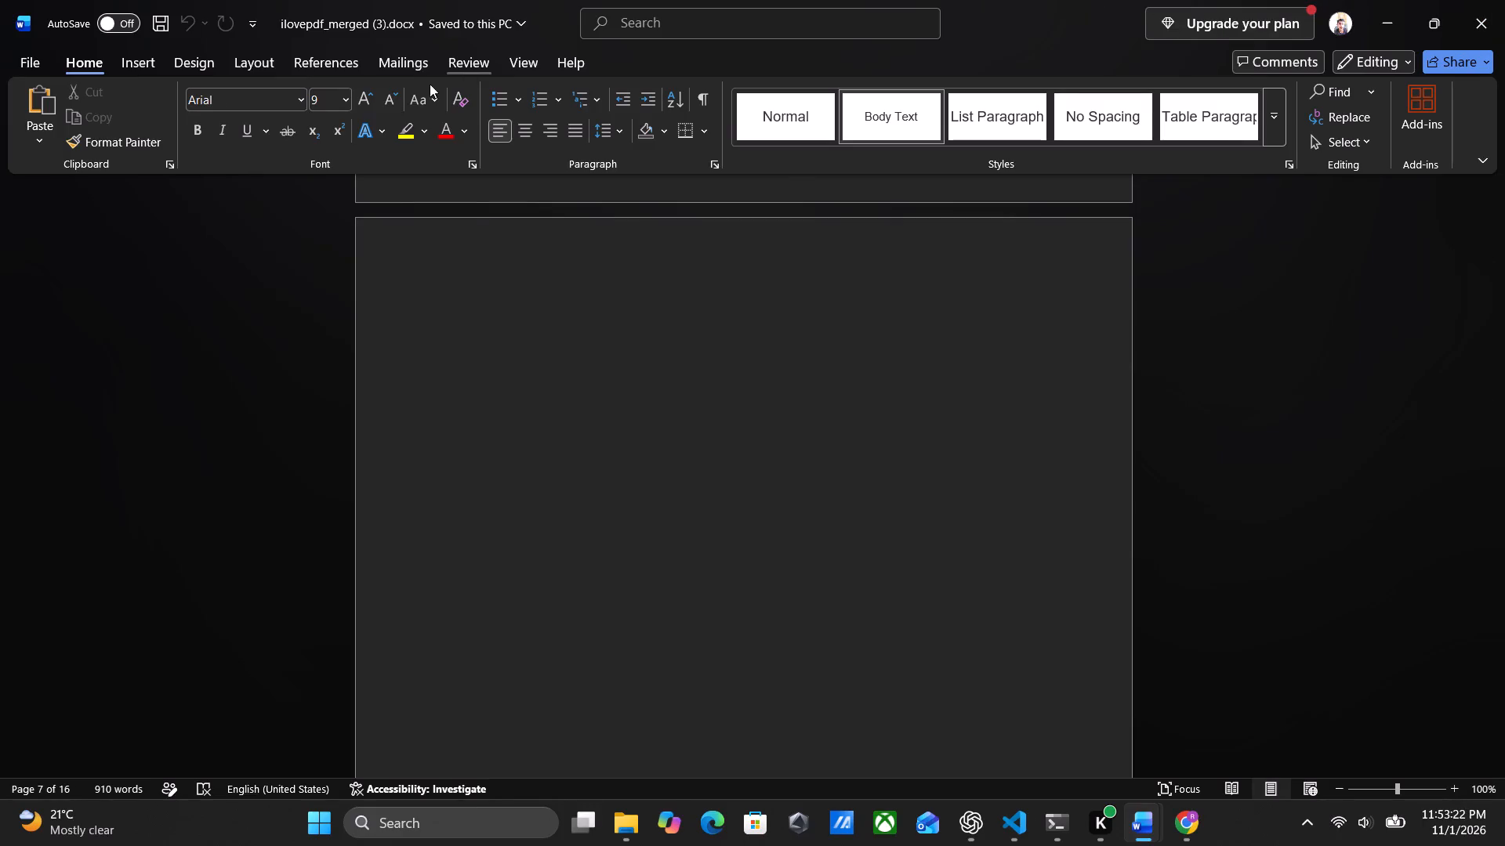
Save a PDF copy of the merged report in Downloads under the name ilovepdf_merged (33).pdf, keeping the existing PDF.
click(22, 58)
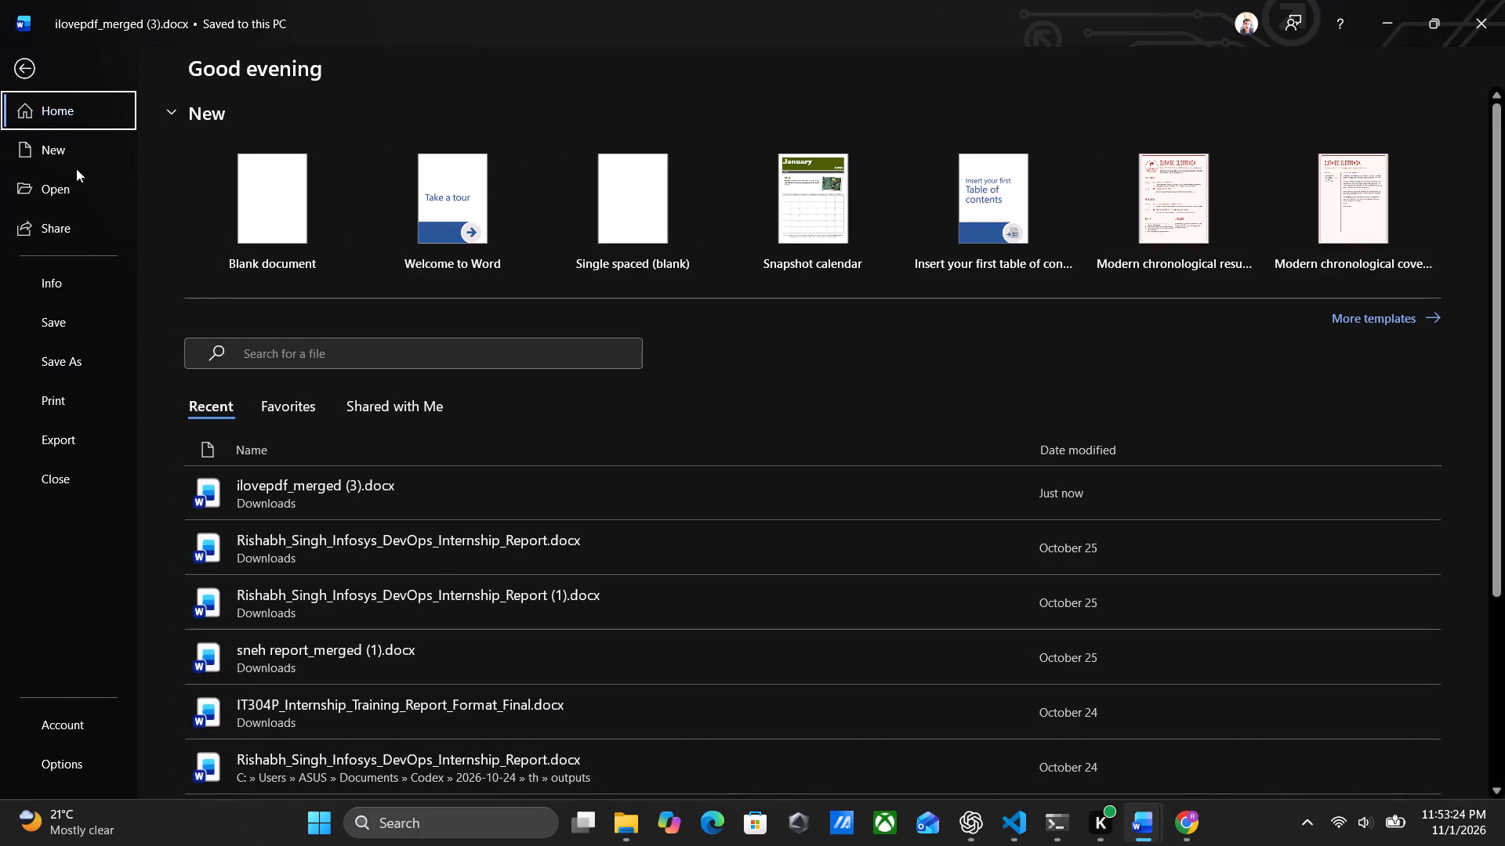
click(80, 353)
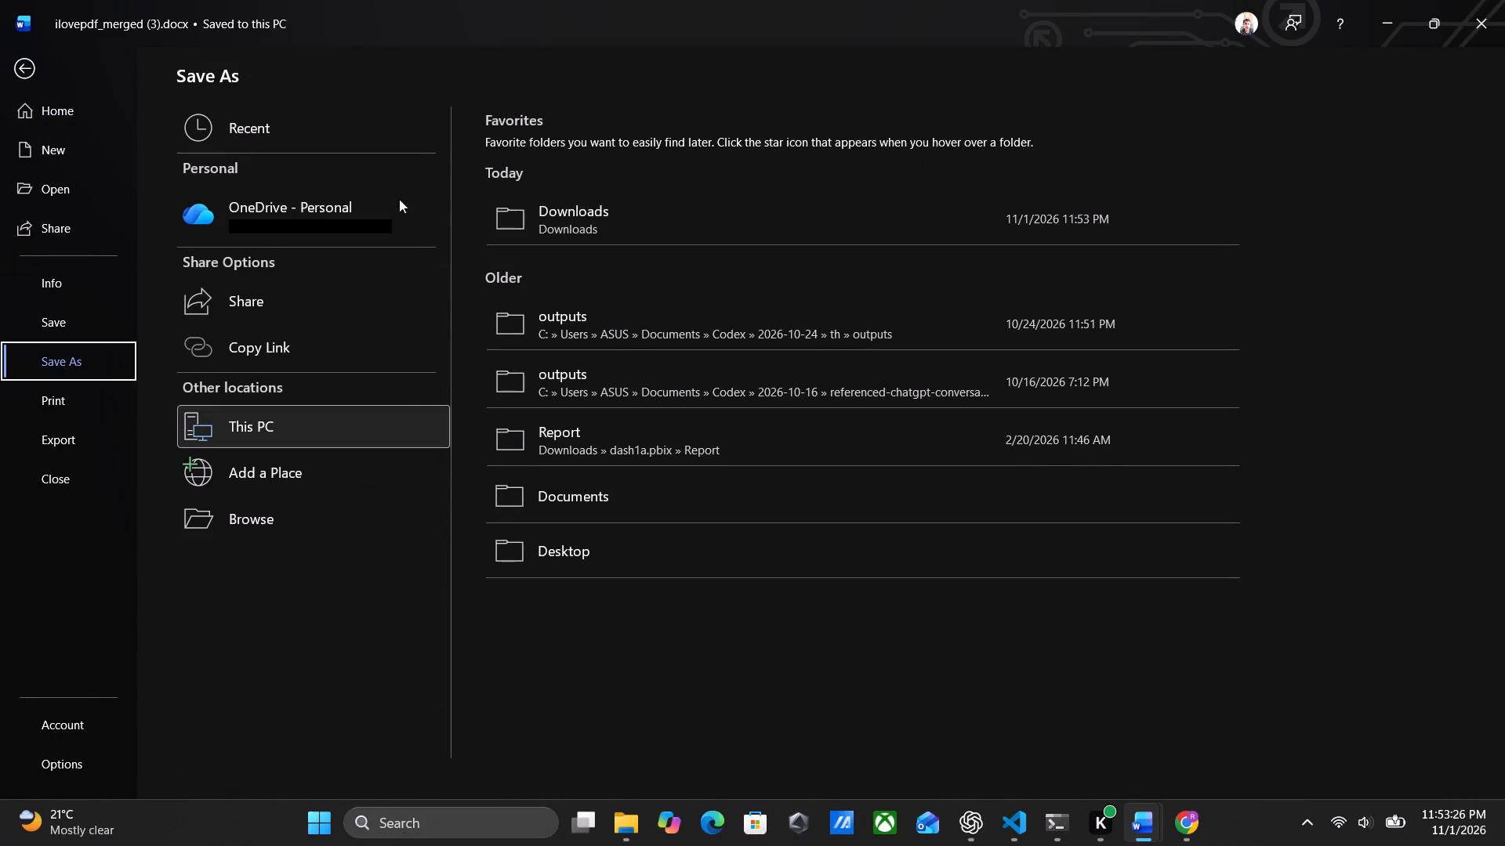
click(528, 201)
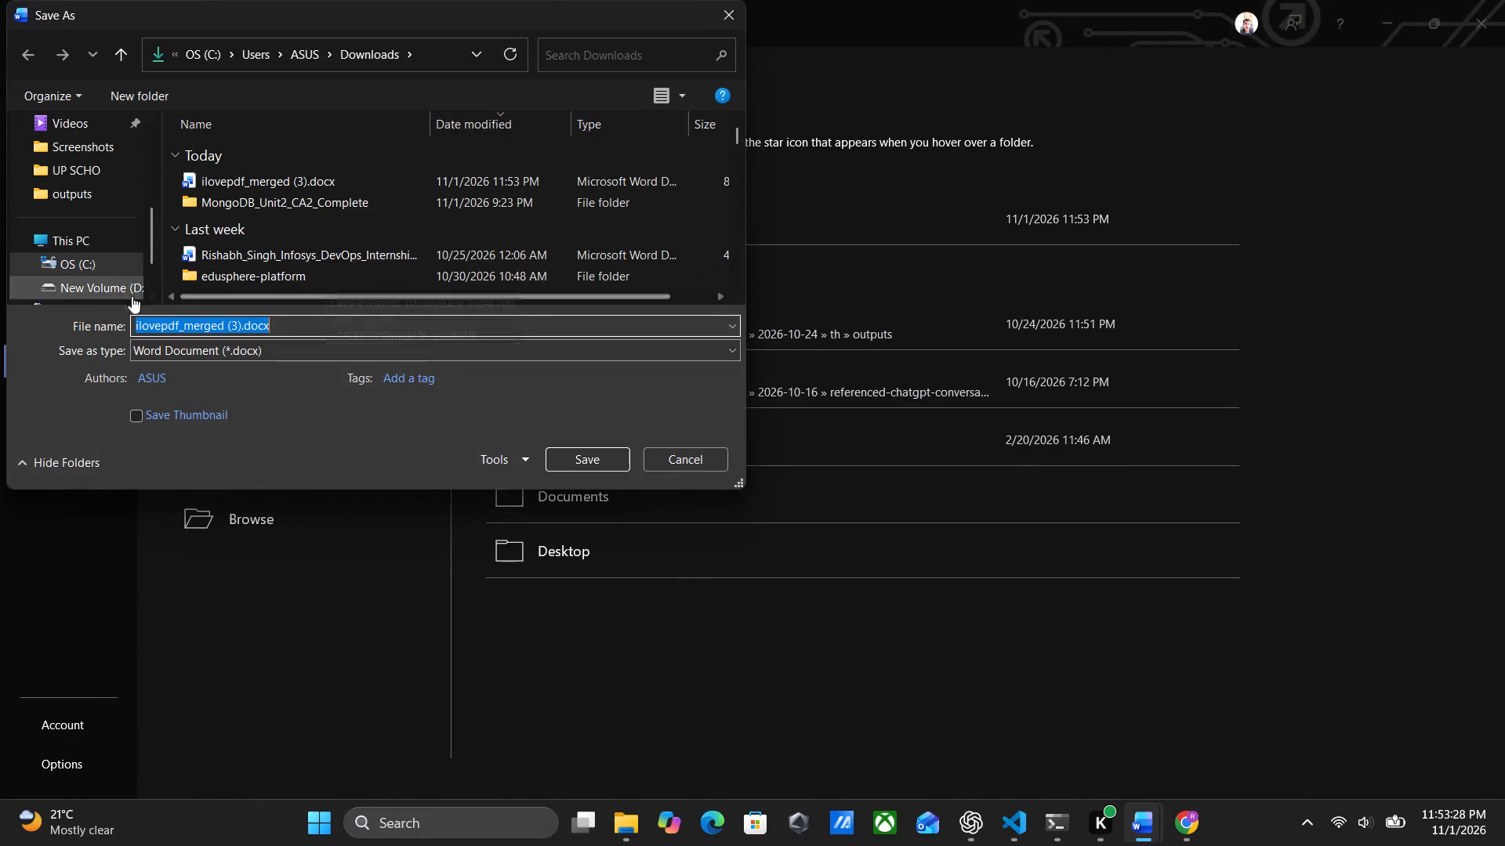
scroll(86, 258, up, 4)
click(83, 260)
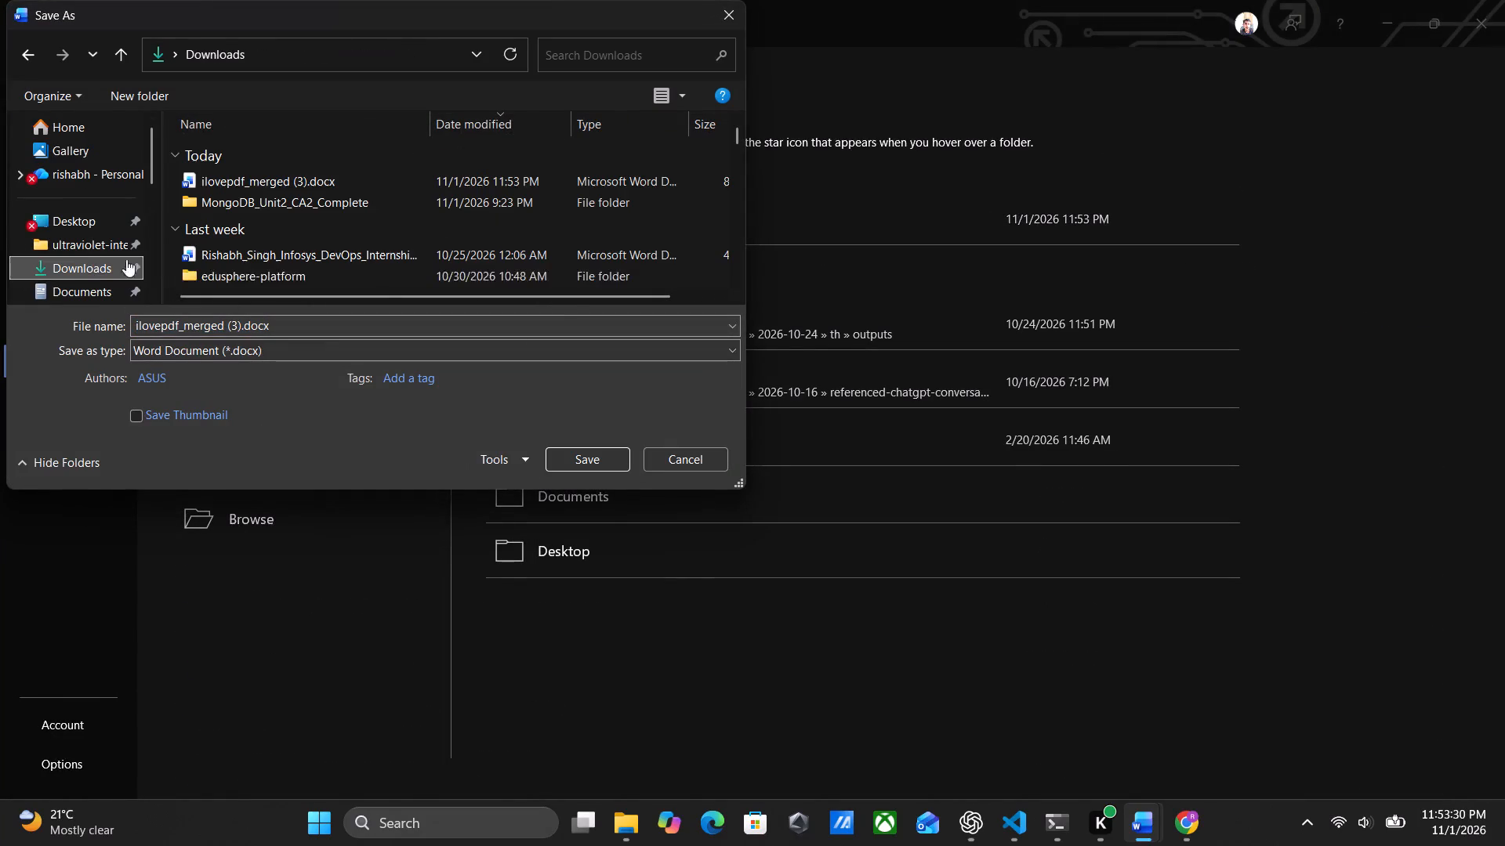
click(731, 347)
click(330, 465)
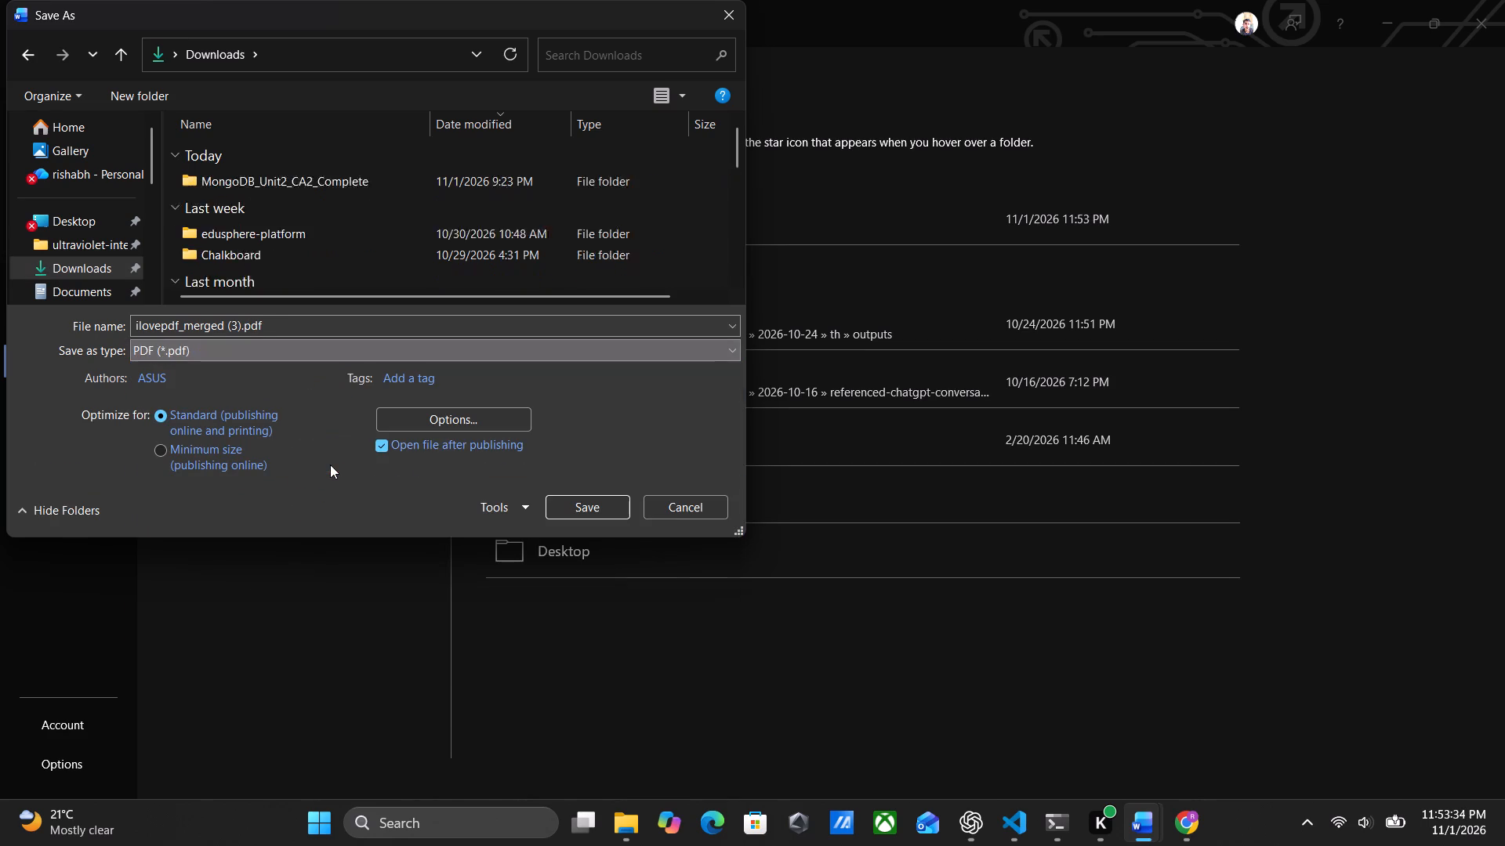
click(584, 494)
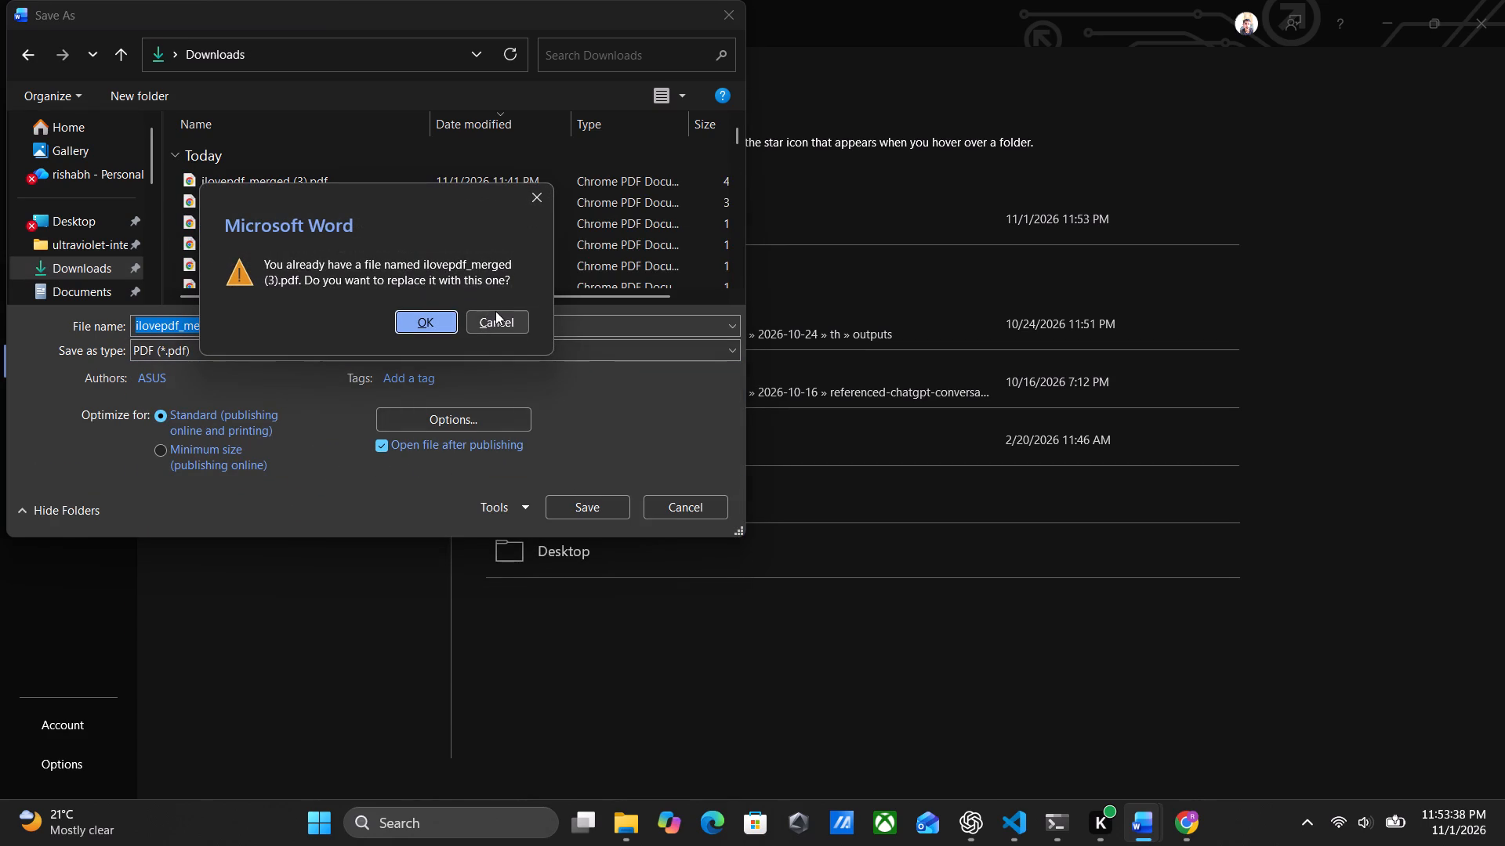
click(496, 311)
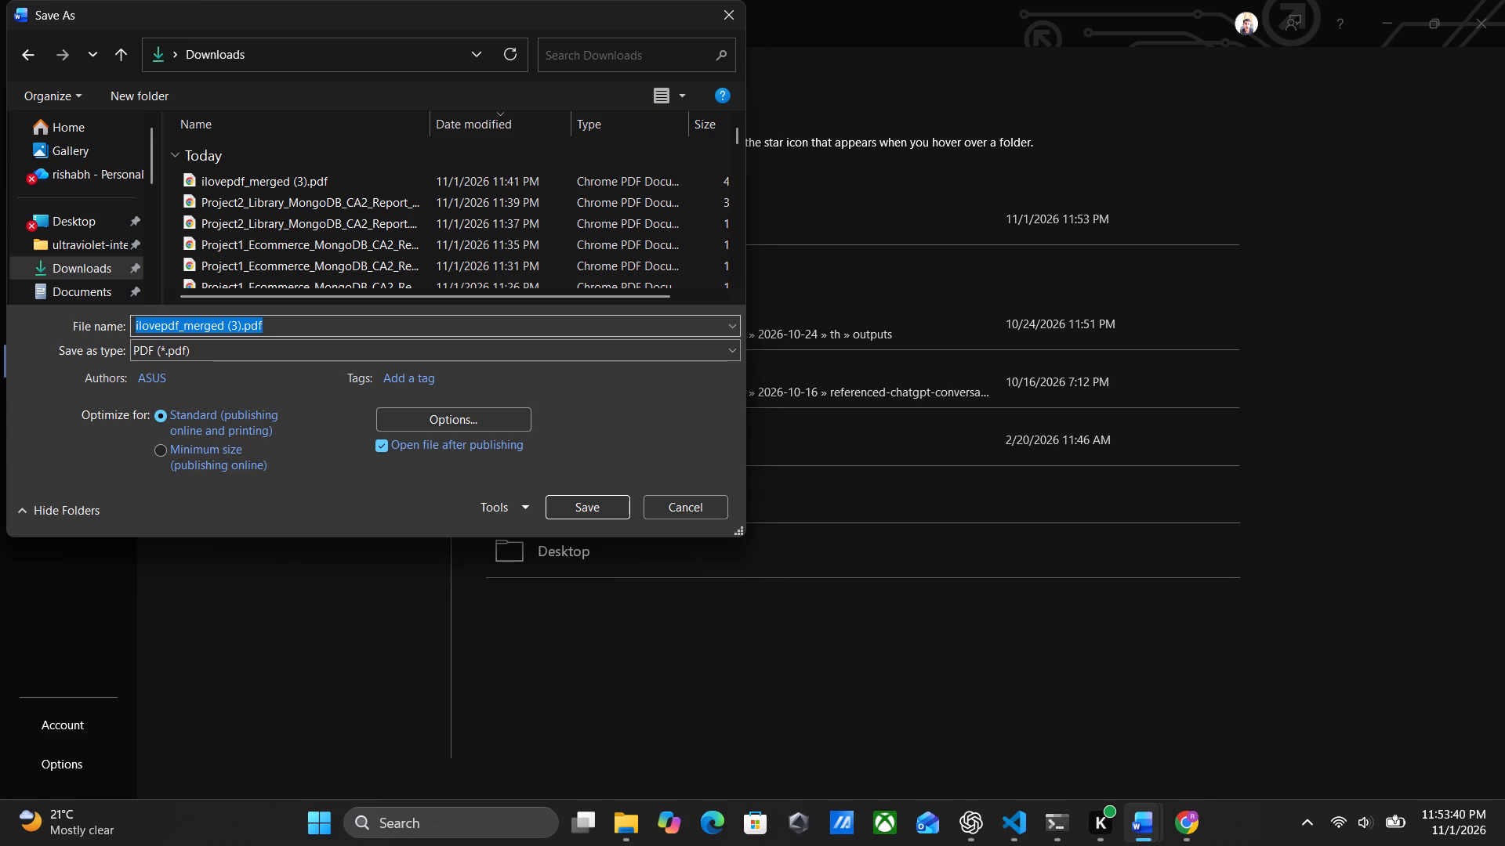
click(239, 326)
click(239, 326)
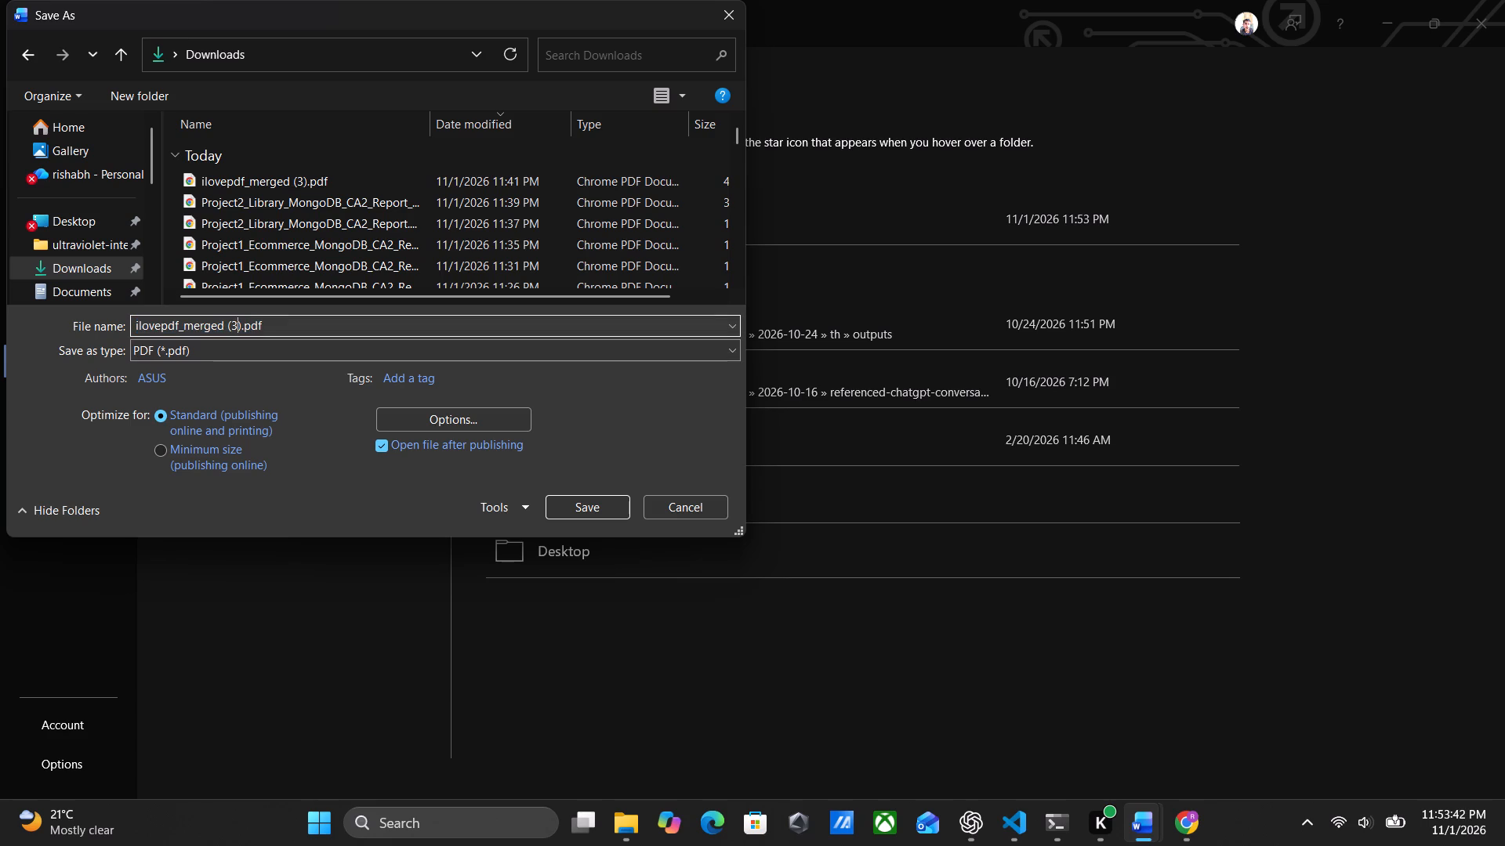
key(BackSpace)
text(33)
click(571, 500)
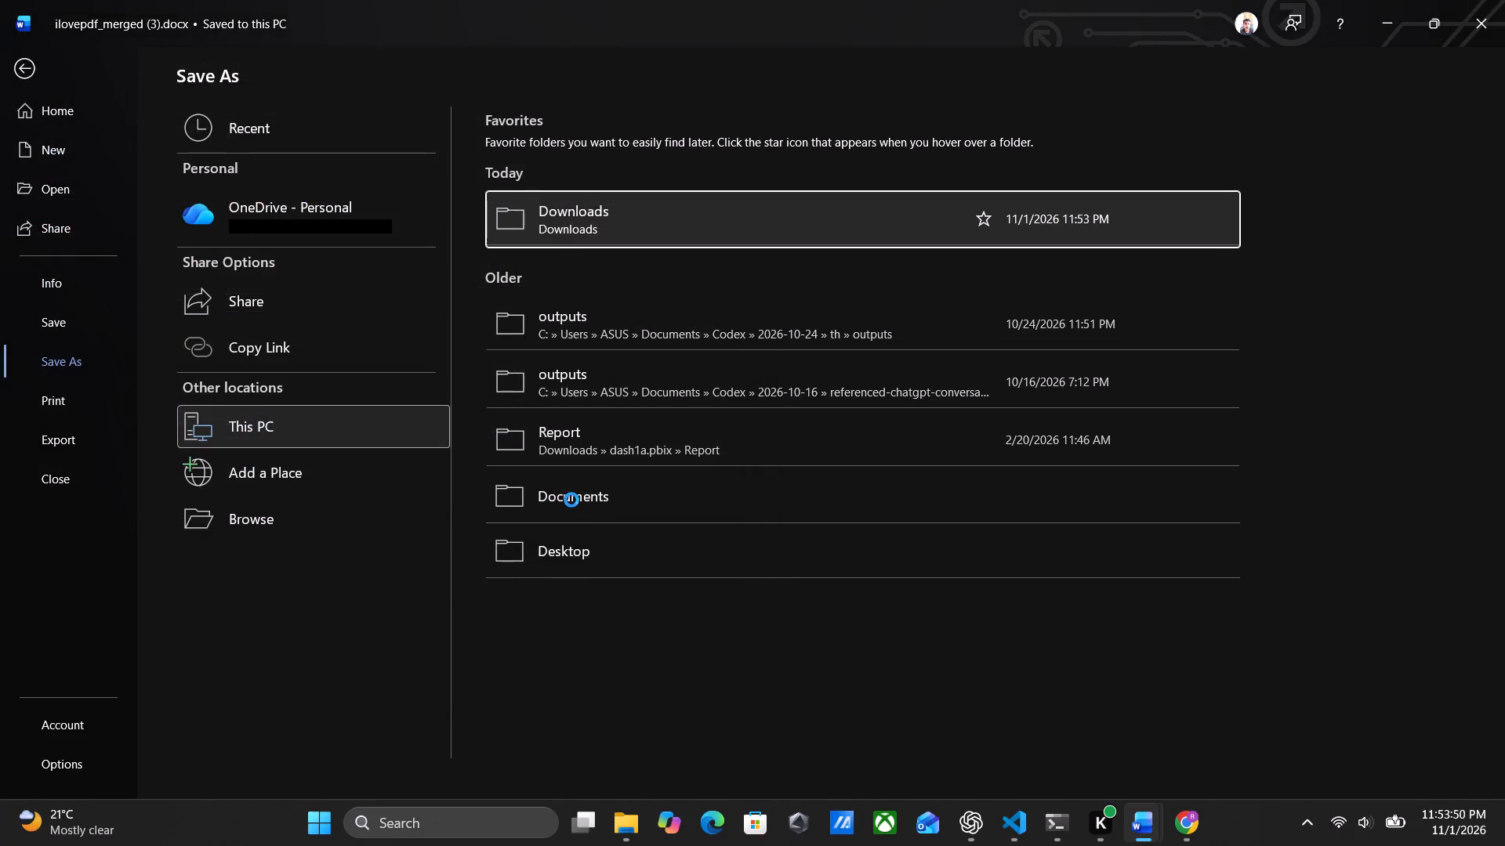
Review the published PDF from the E-Commerce cover to the last page, and recheck the Library Management report's shell examples and CRUD sections.
scroll(571, 500, down, 1)
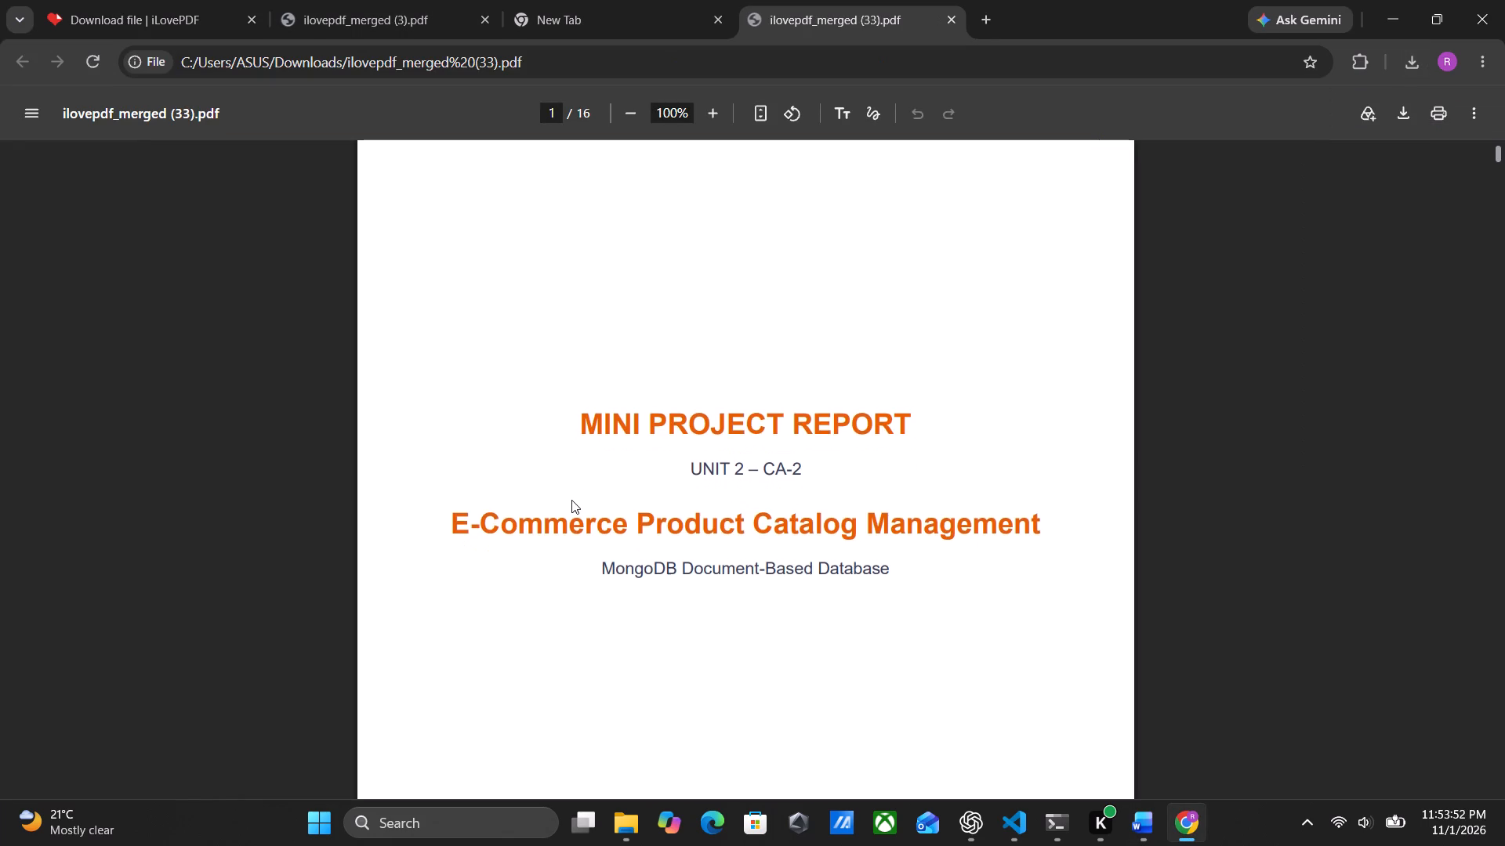
scroll(571, 500, down, 9)
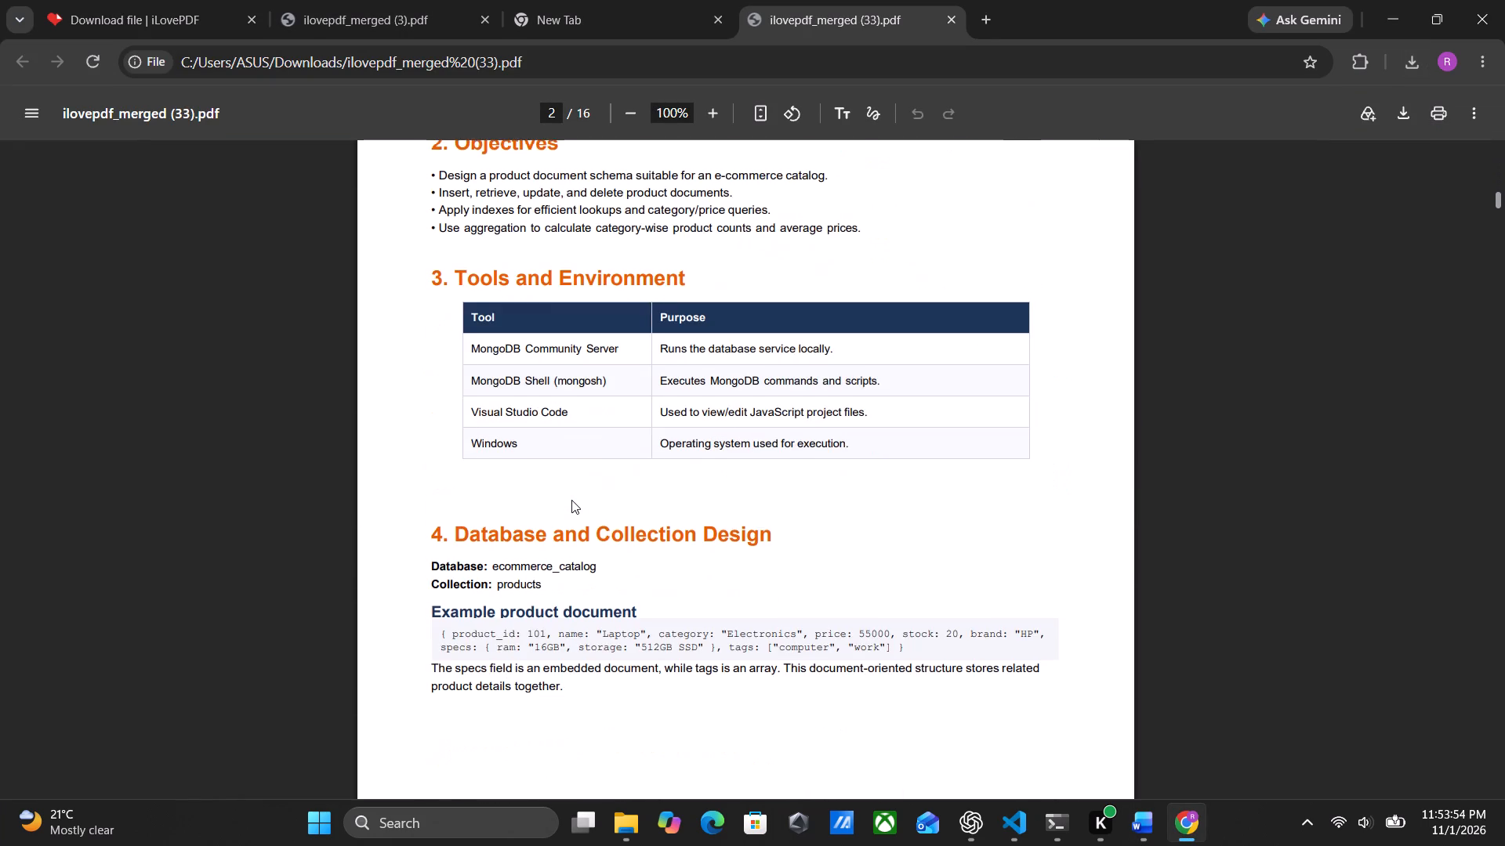
scroll(571, 500, down, 7)
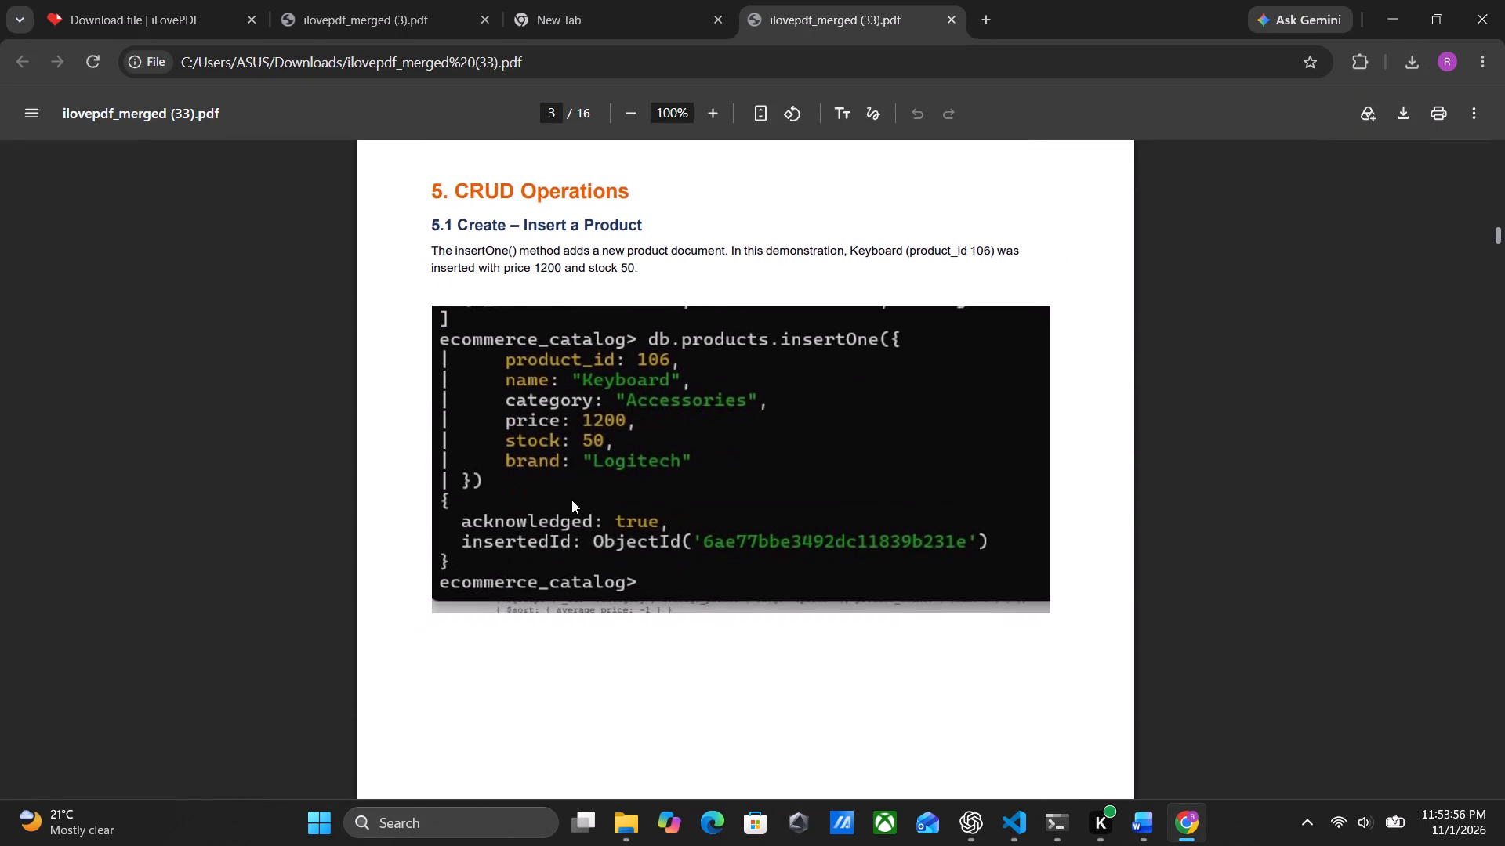
scroll(571, 500, down, 6)
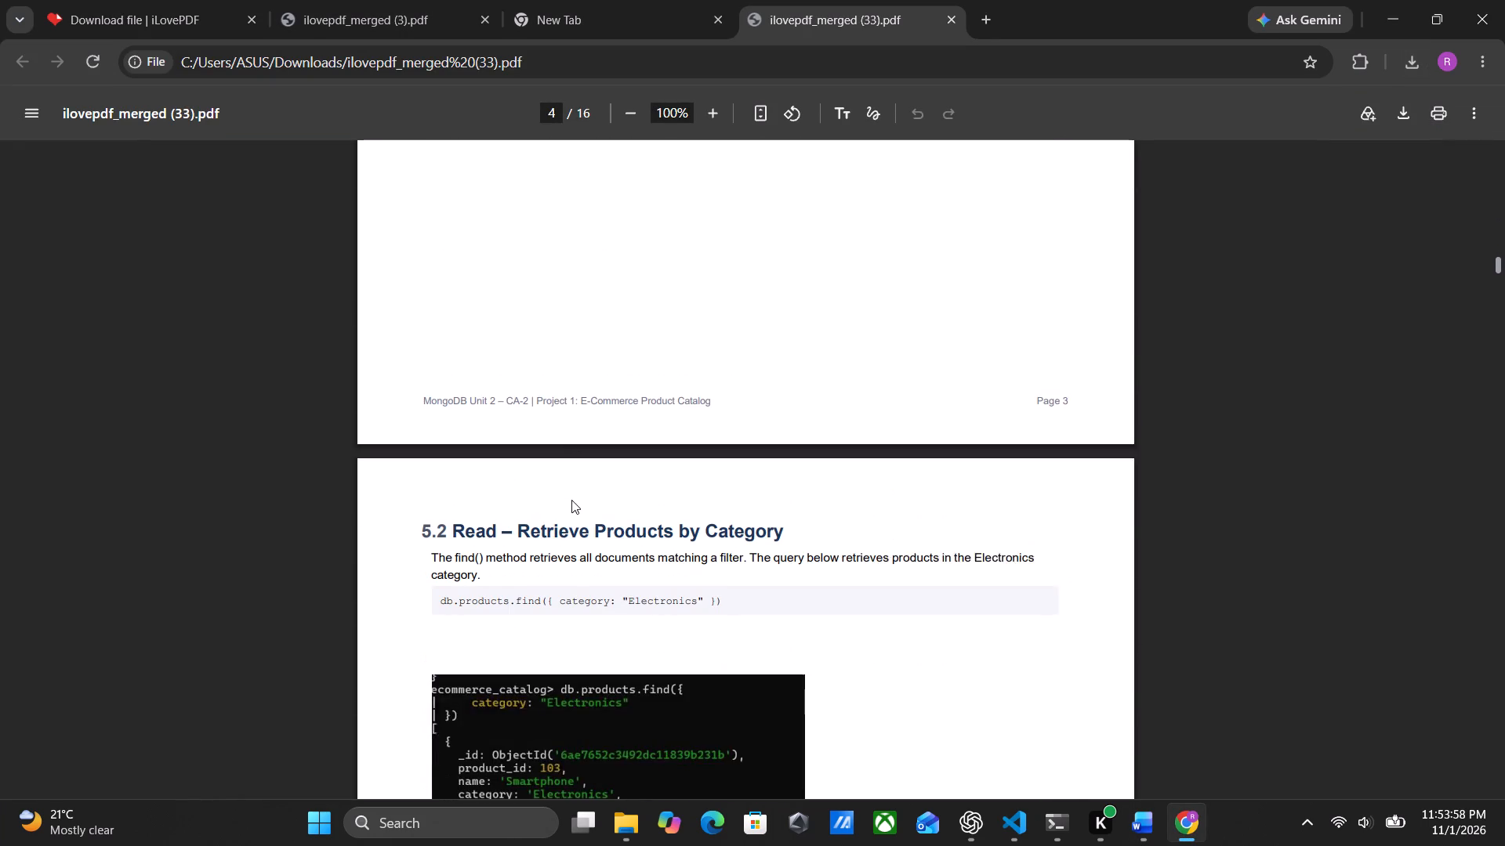
scroll(571, 500, down, 12)
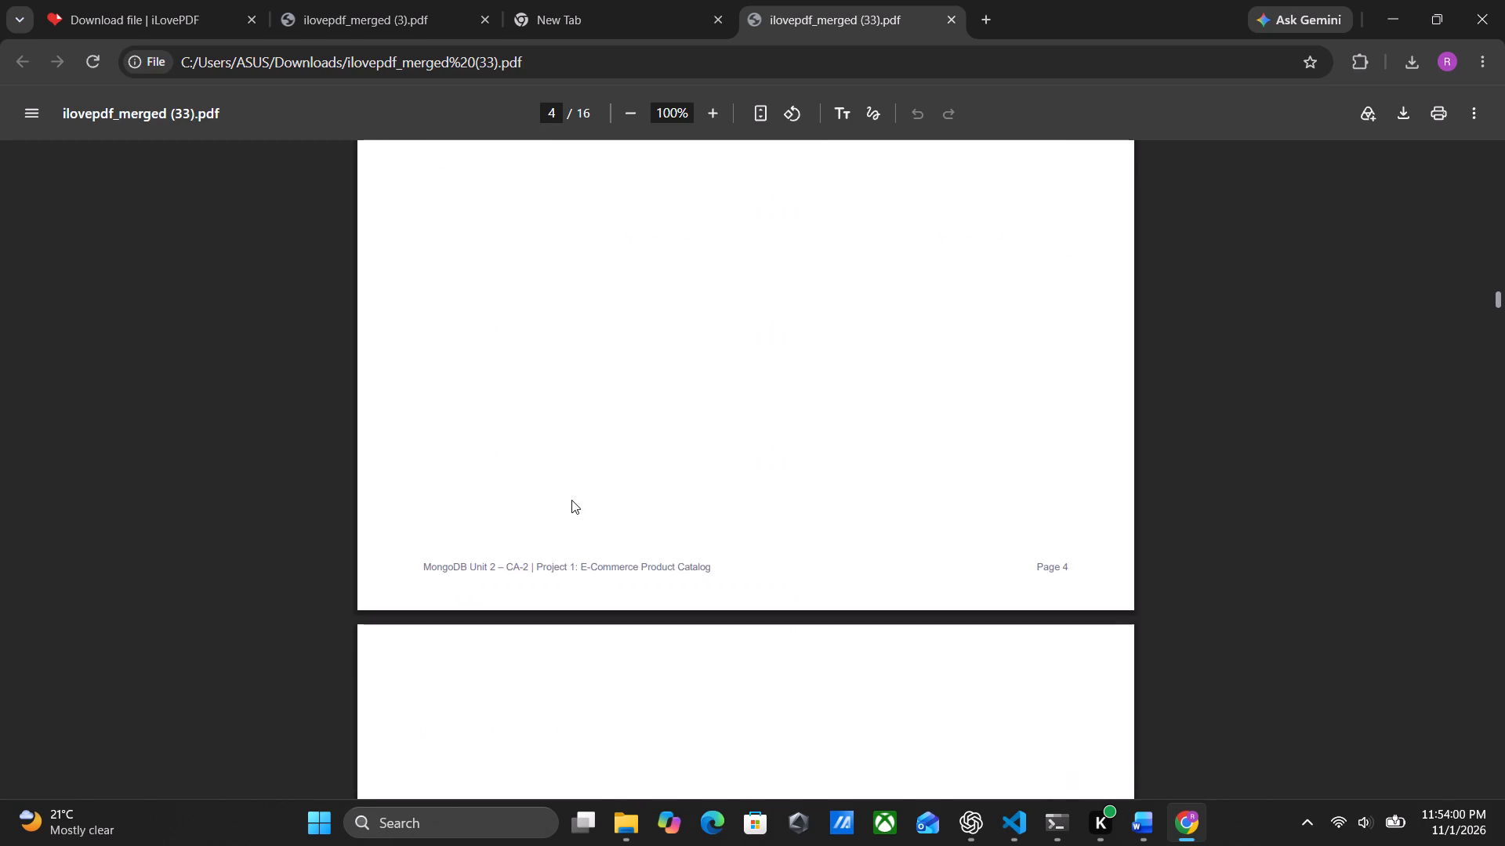
scroll(571, 500, down, 17)
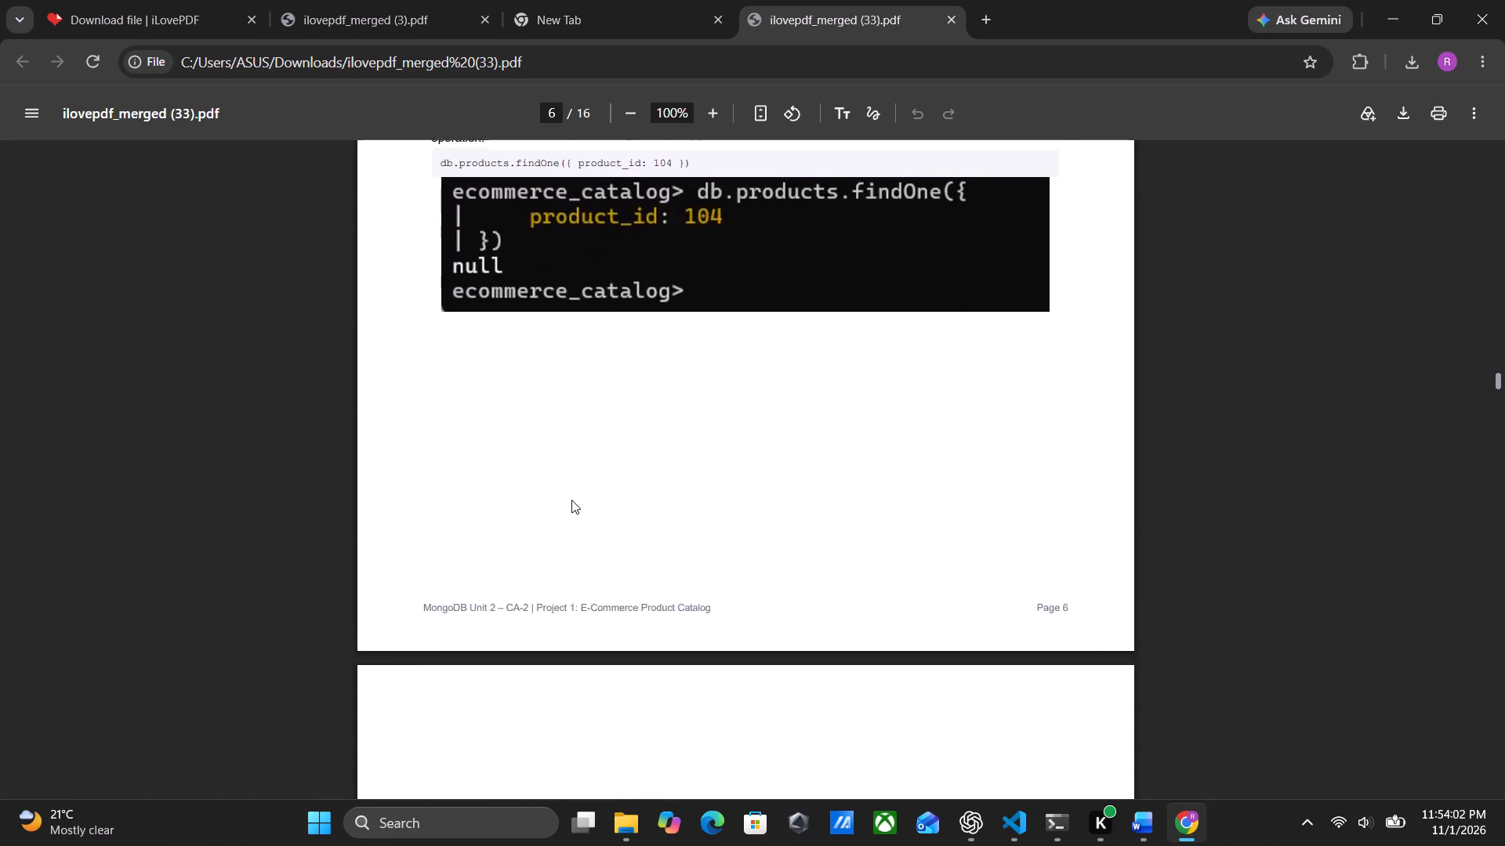
scroll(571, 500, down, 17)
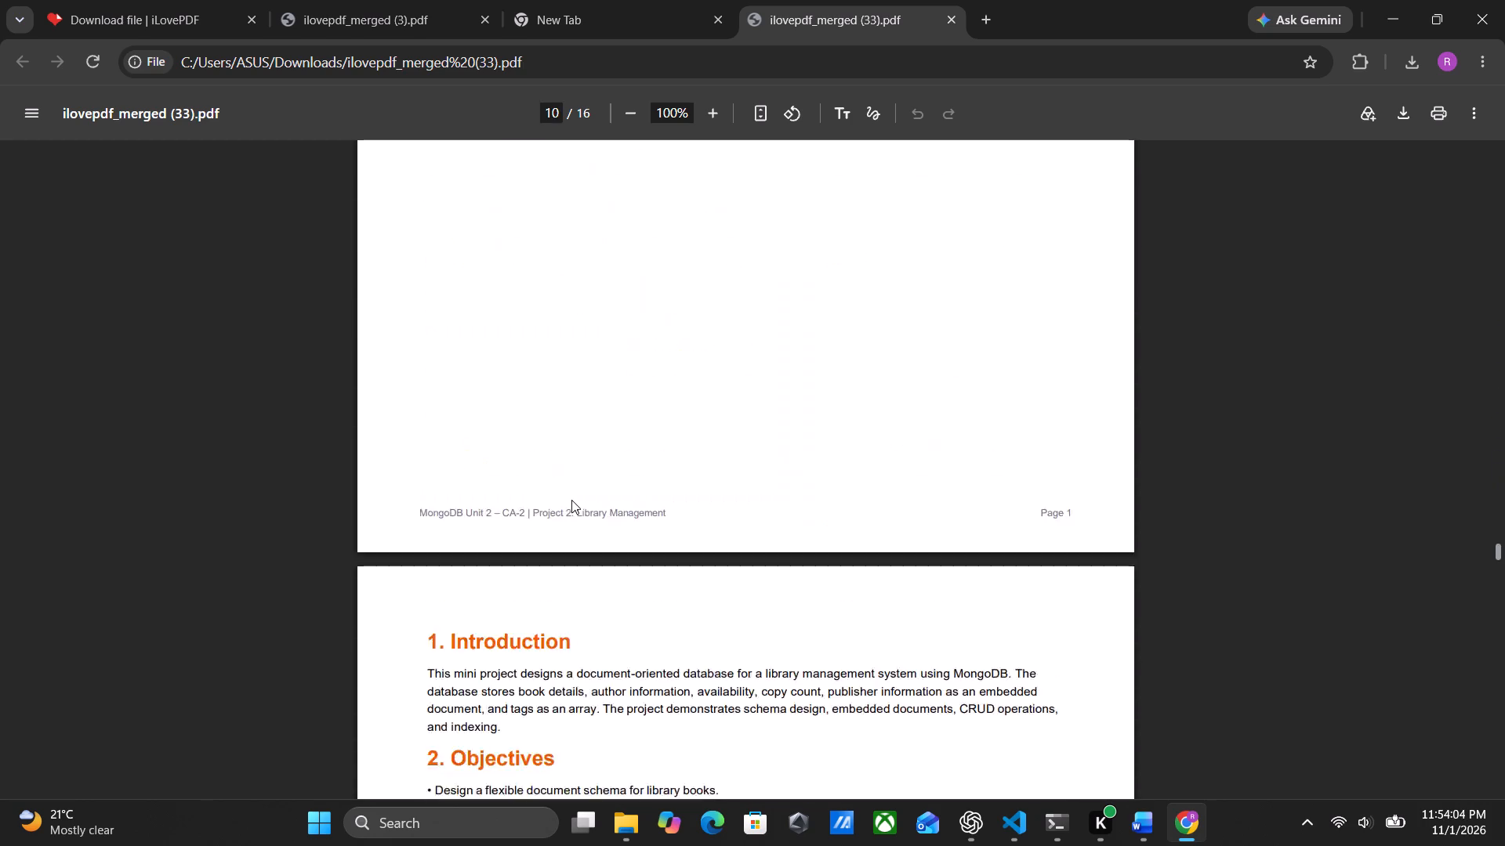
scroll(571, 500, down, 10)
scroll(571, 500, up, 3)
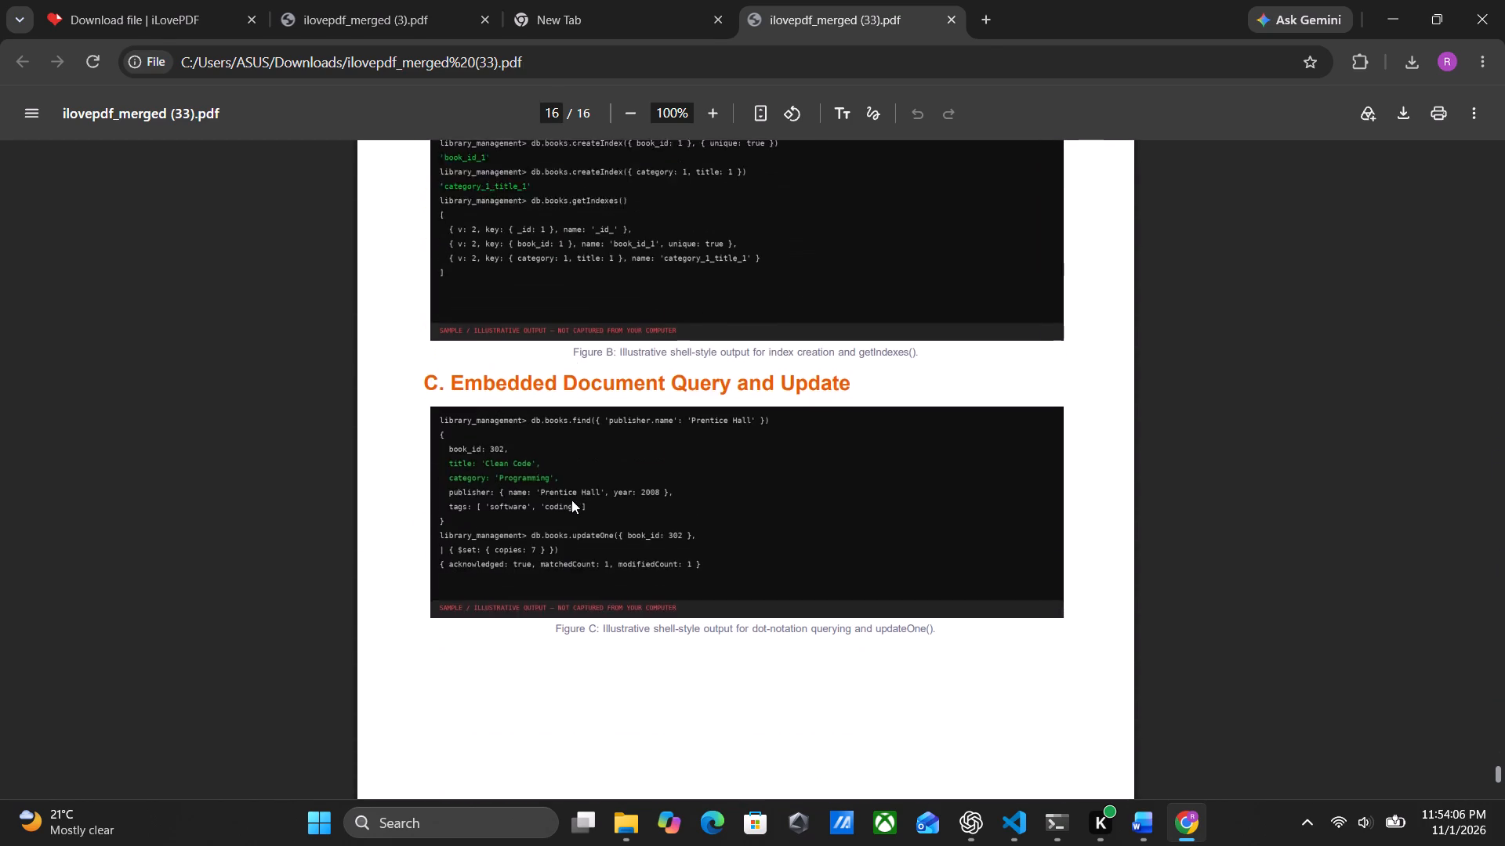
scroll(571, 500, up, 6)
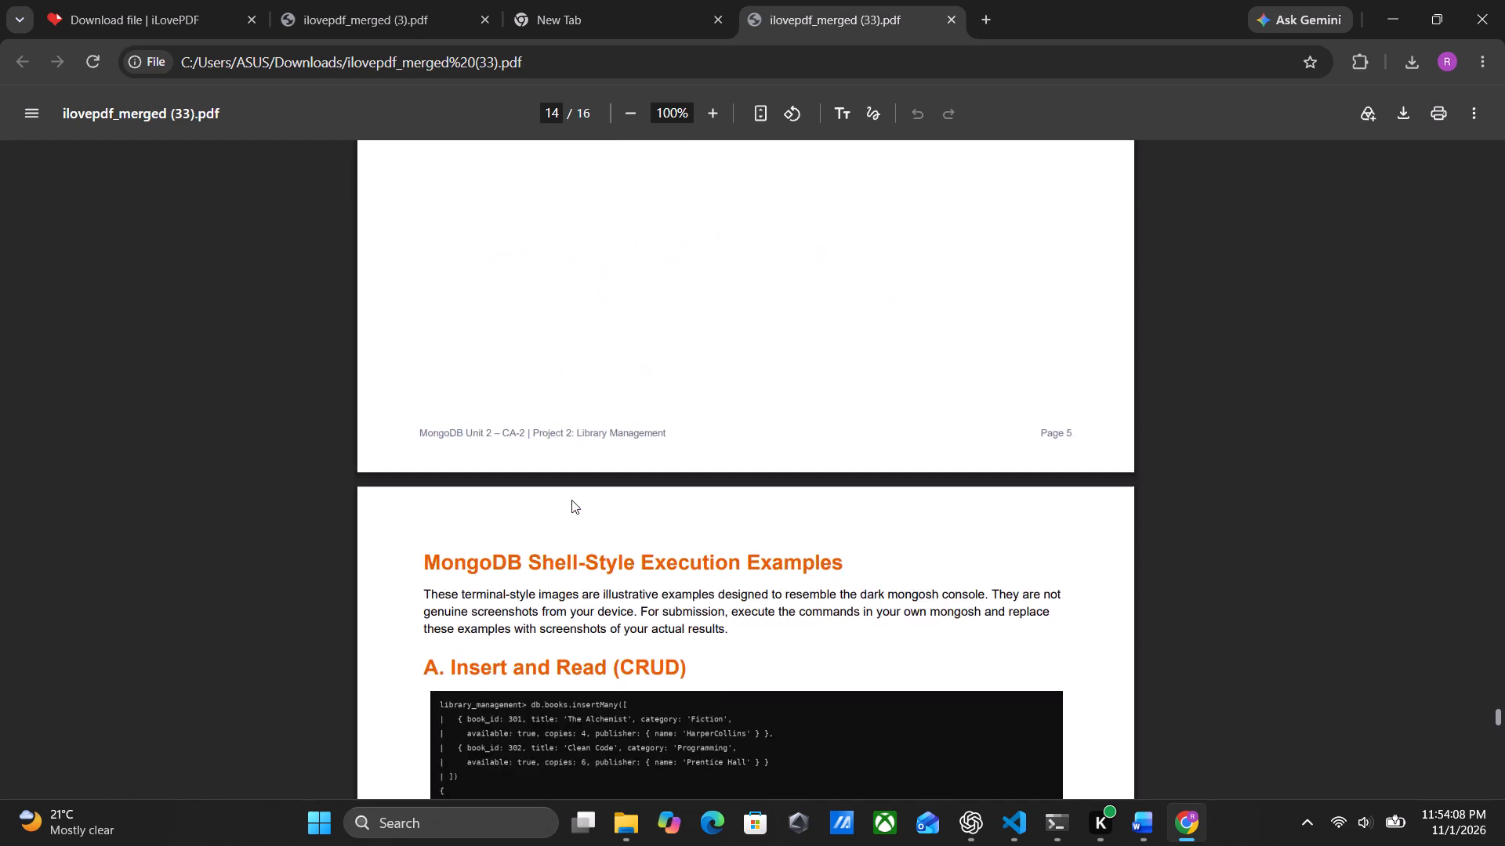
scroll(571, 500, up, 3)
scroll(571, 500, down, 1)
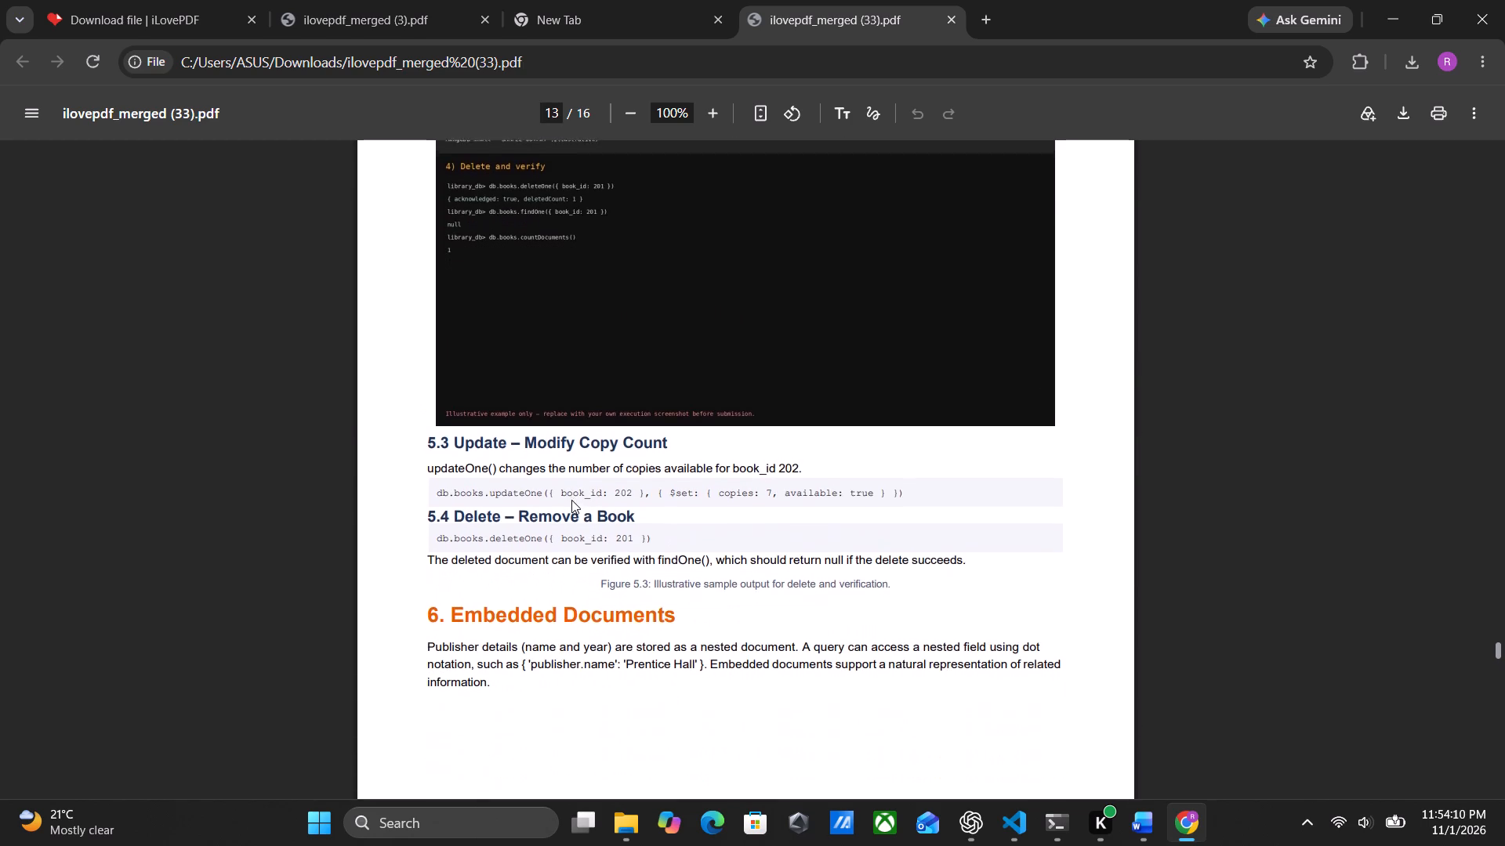
Review the exported PDF's Library Management pages again, from the shell-style examples back to the E-Commerce aggregation section and the CRUD sections.
scroll(571, 500, down, 3)
scroll(571, 500, up, 2)
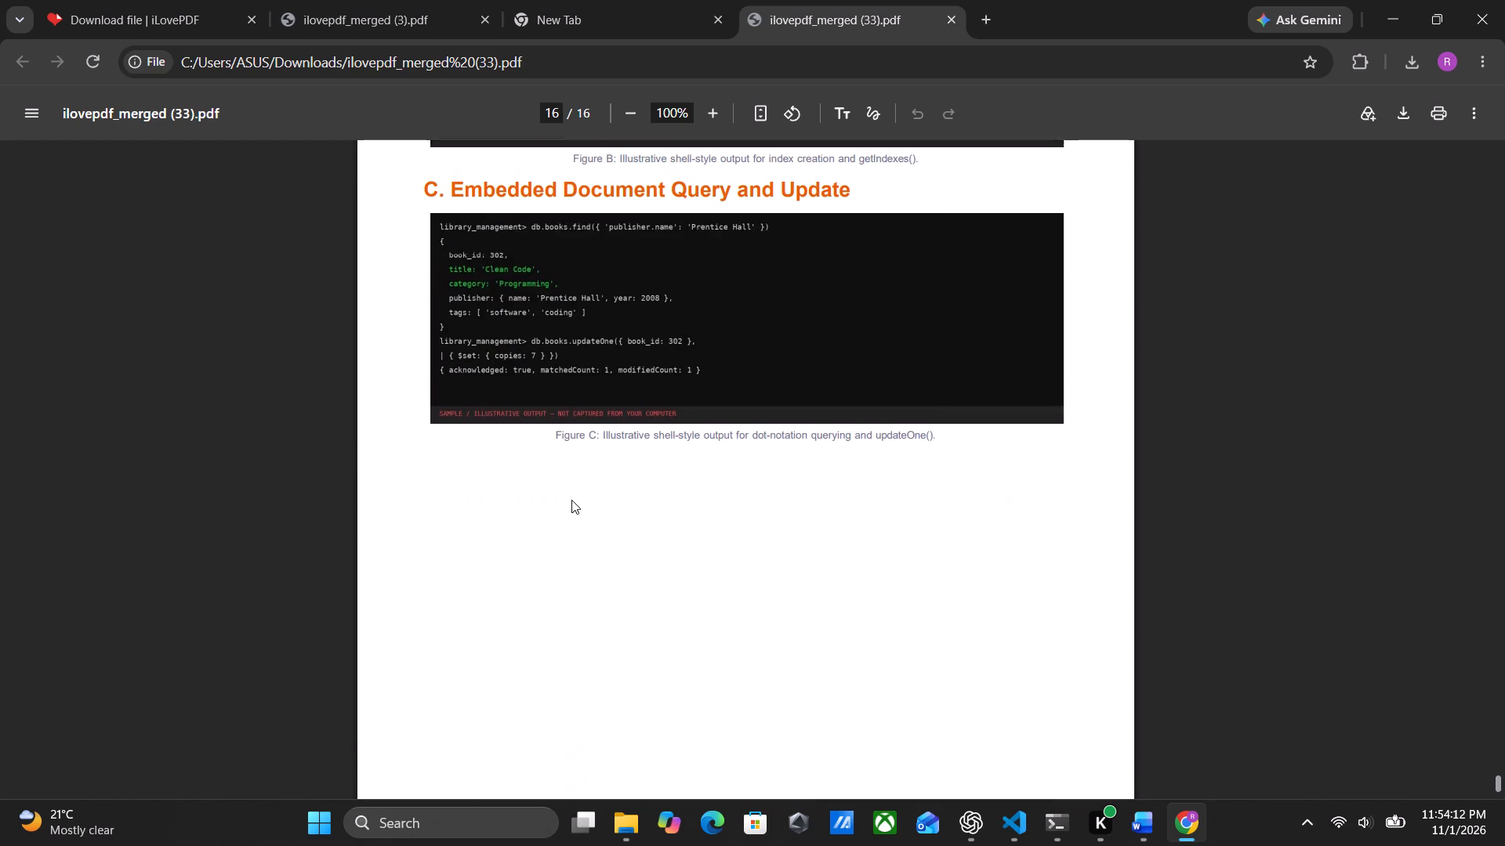
scroll(571, 500, up, 9)
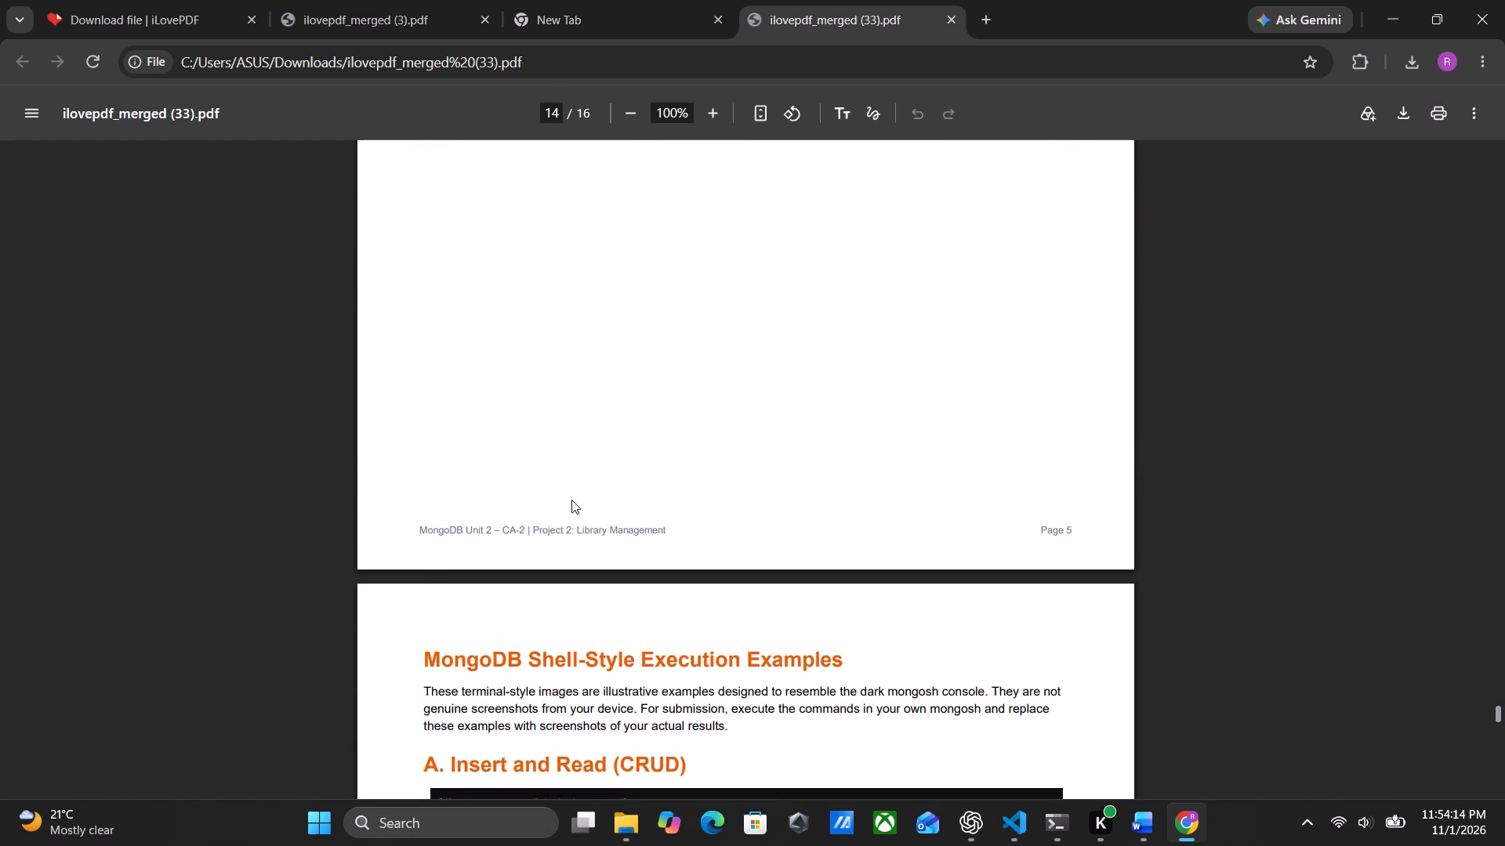
scroll(571, 500, up, 3)
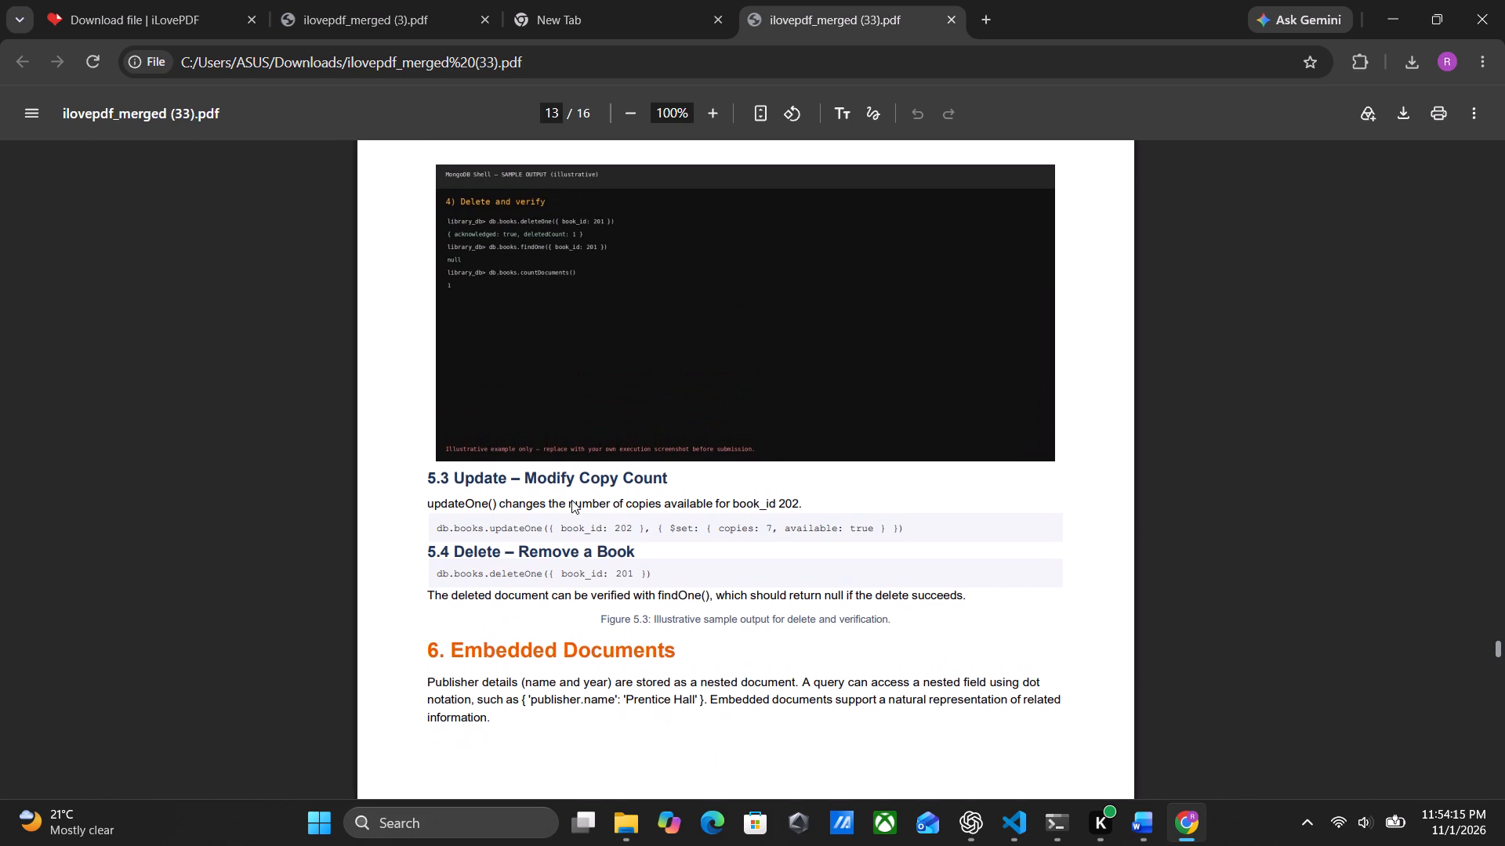
scroll(571, 500, up, 5)
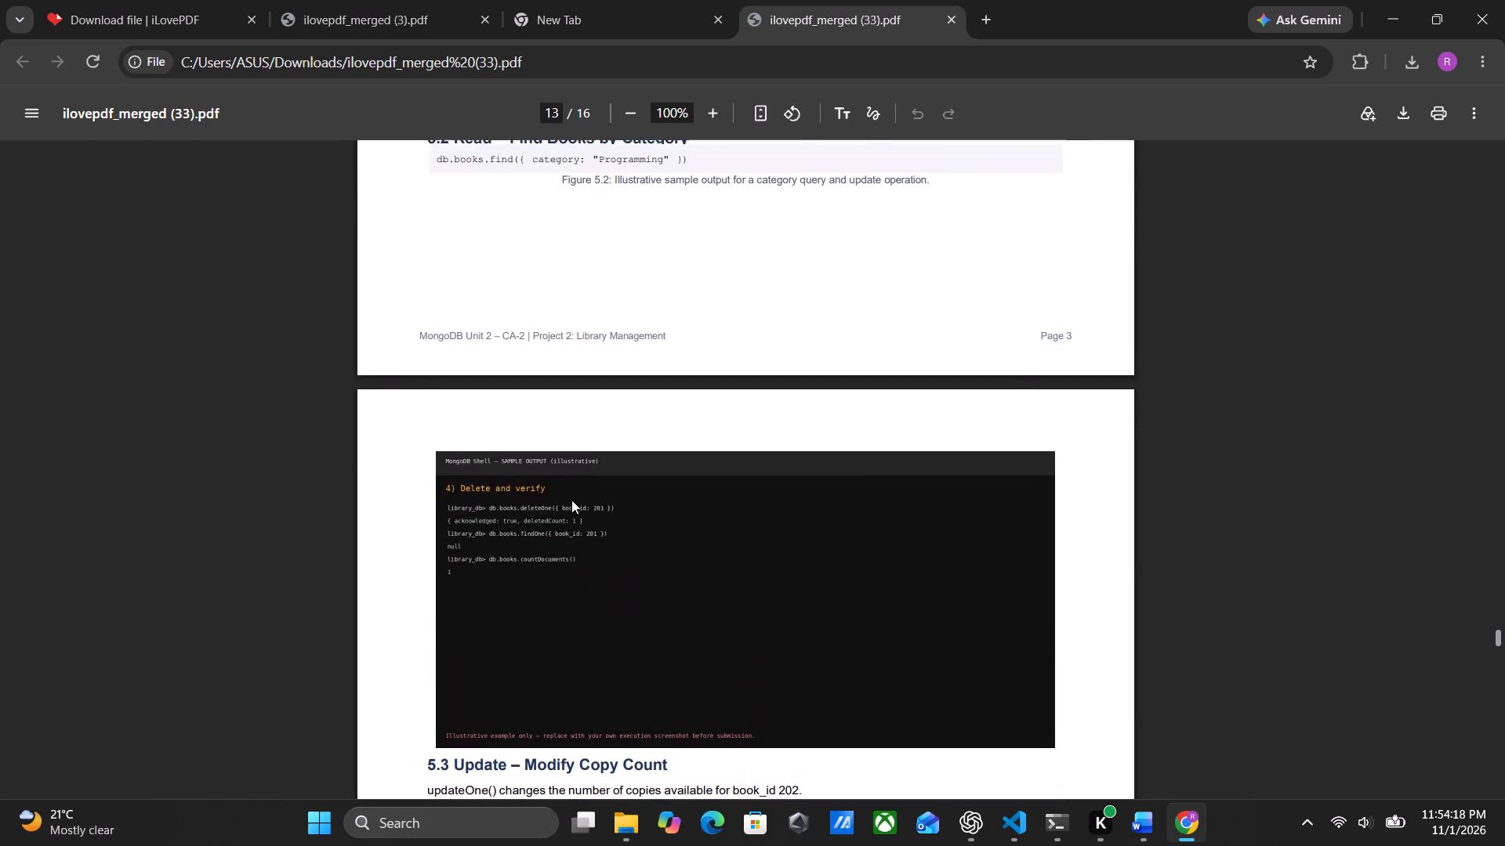
scroll(571, 500, up, 6)
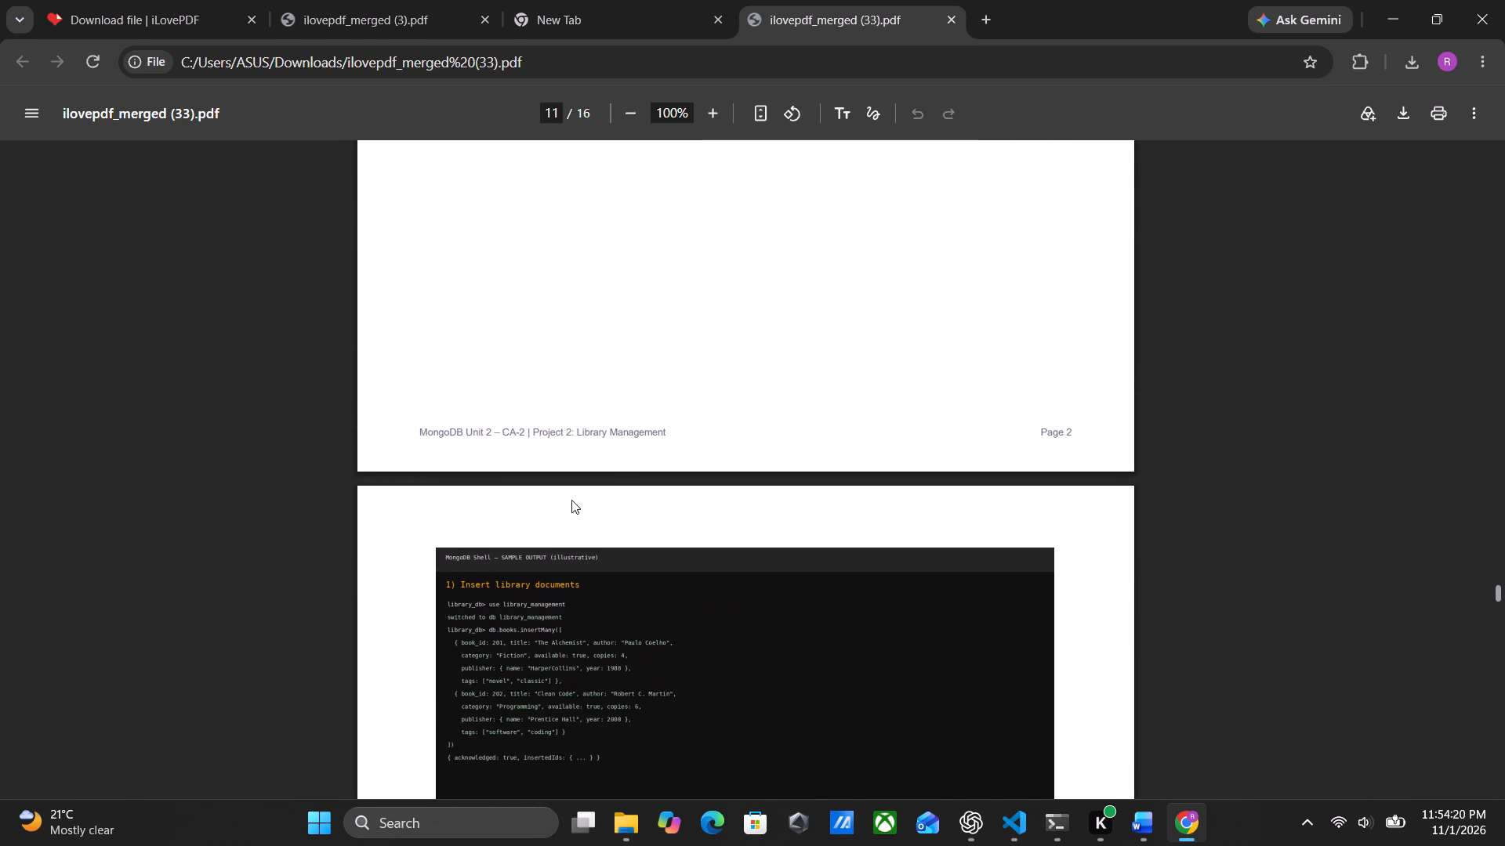
scroll(571, 500, up, 5)
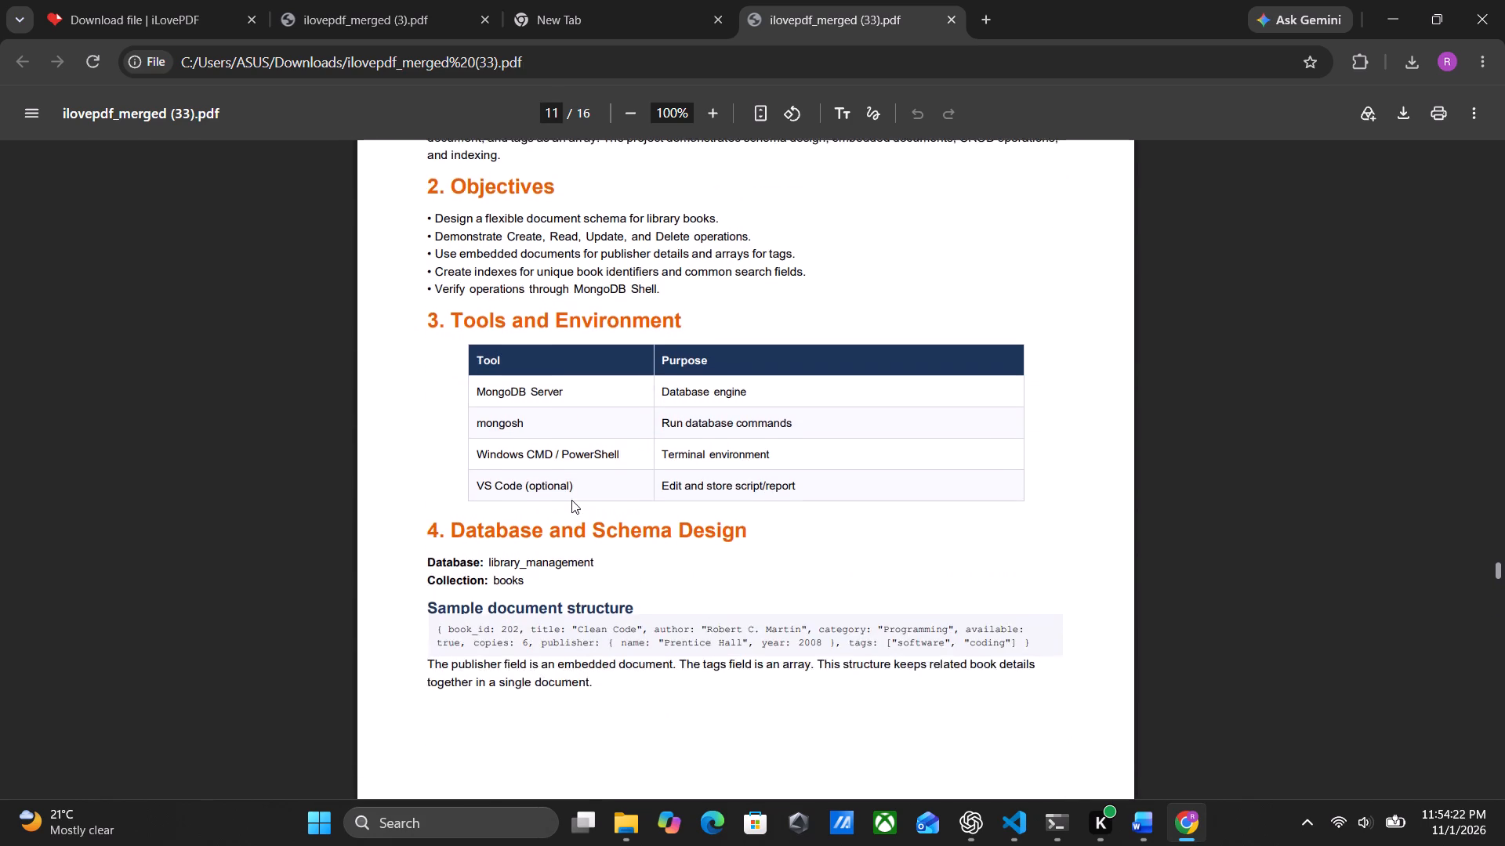
scroll(571, 500, up, 5)
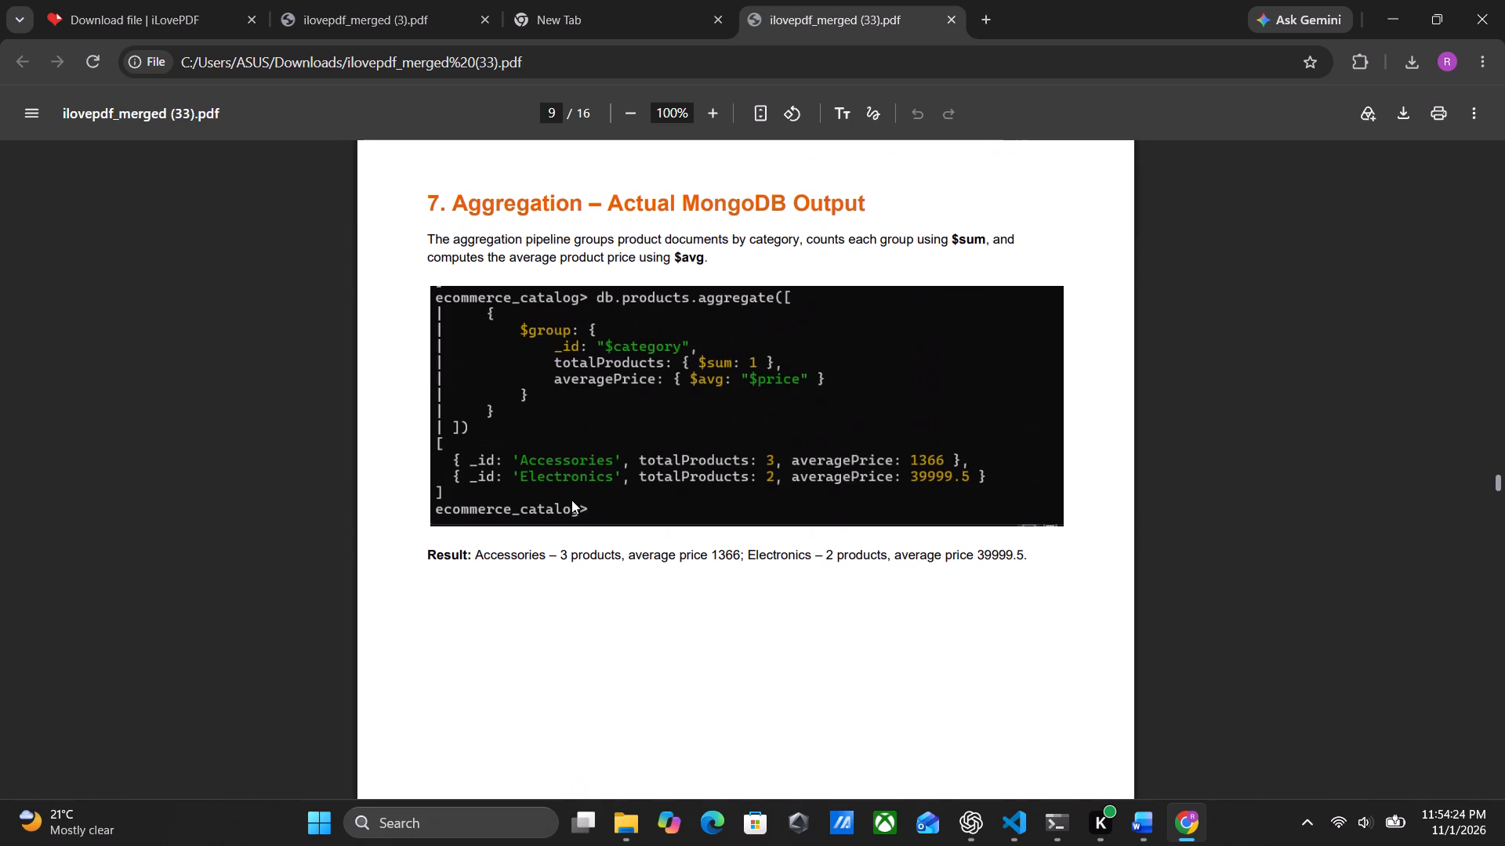
scroll(571, 500, up, 4)
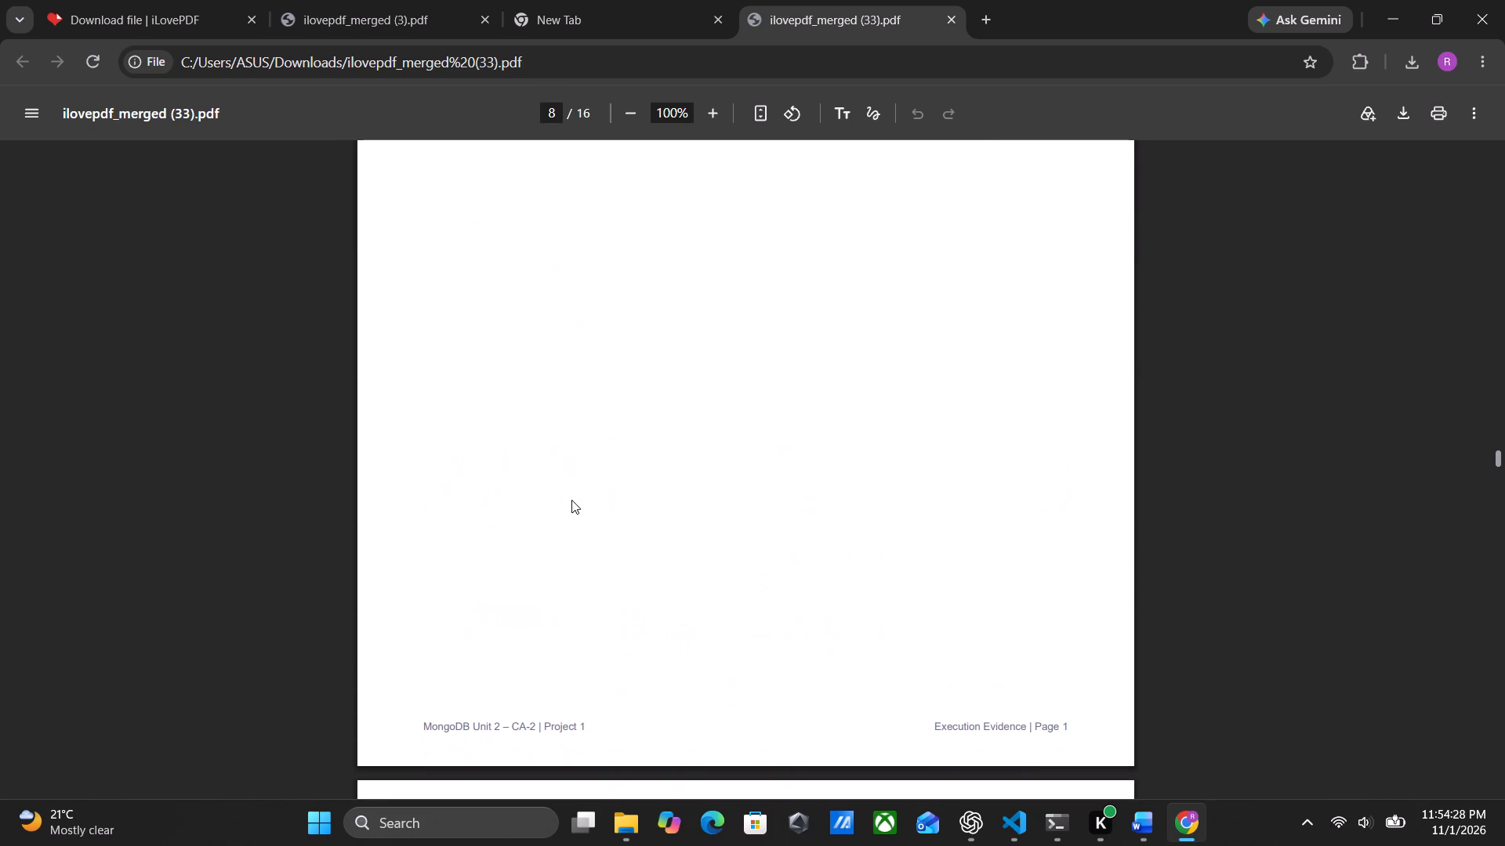
scroll(571, 500, down, 5)
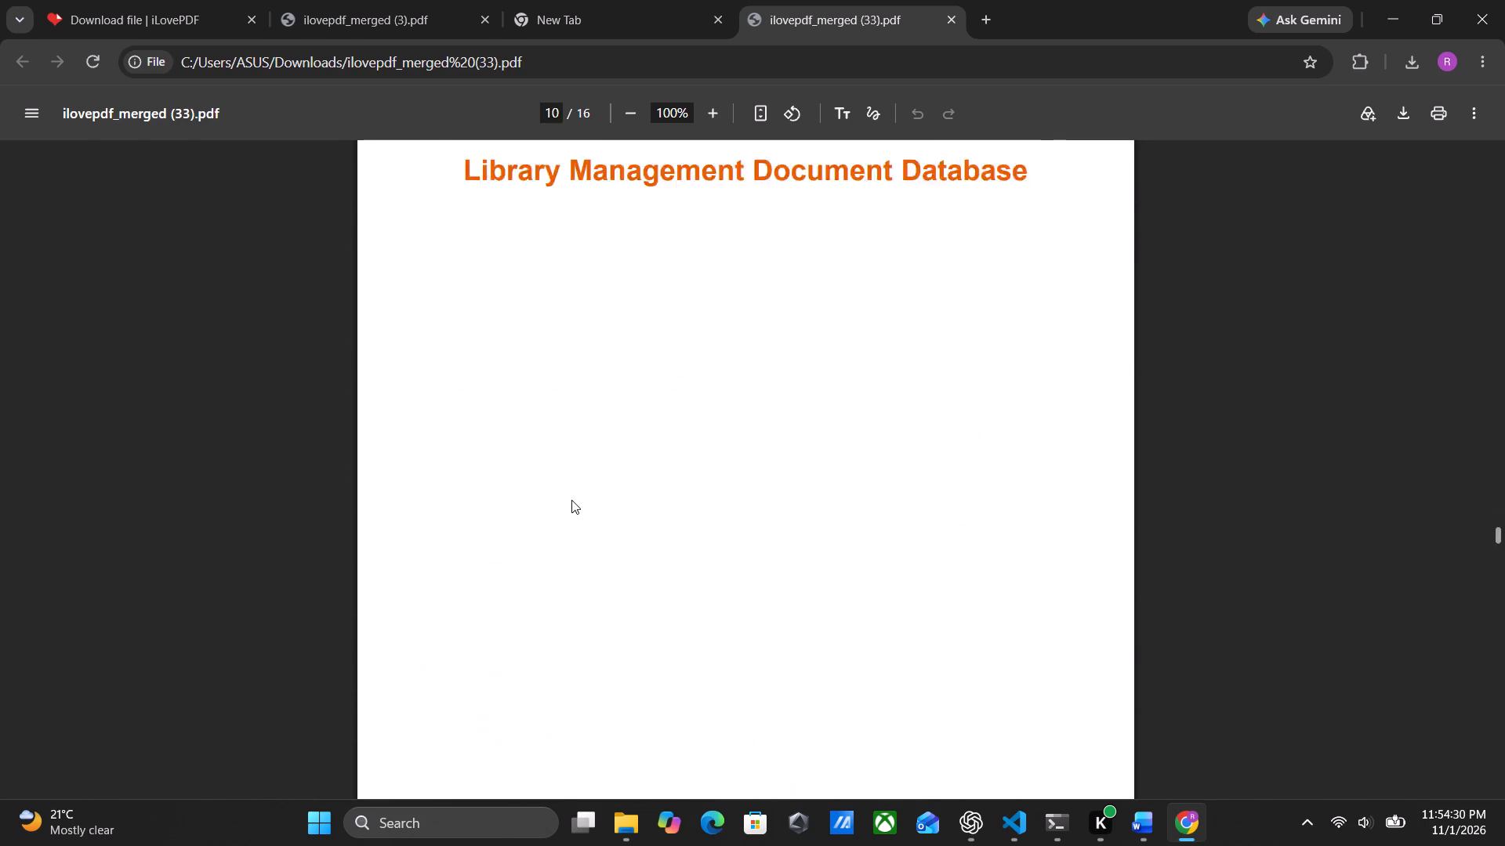
scroll(571, 500, down, 14)
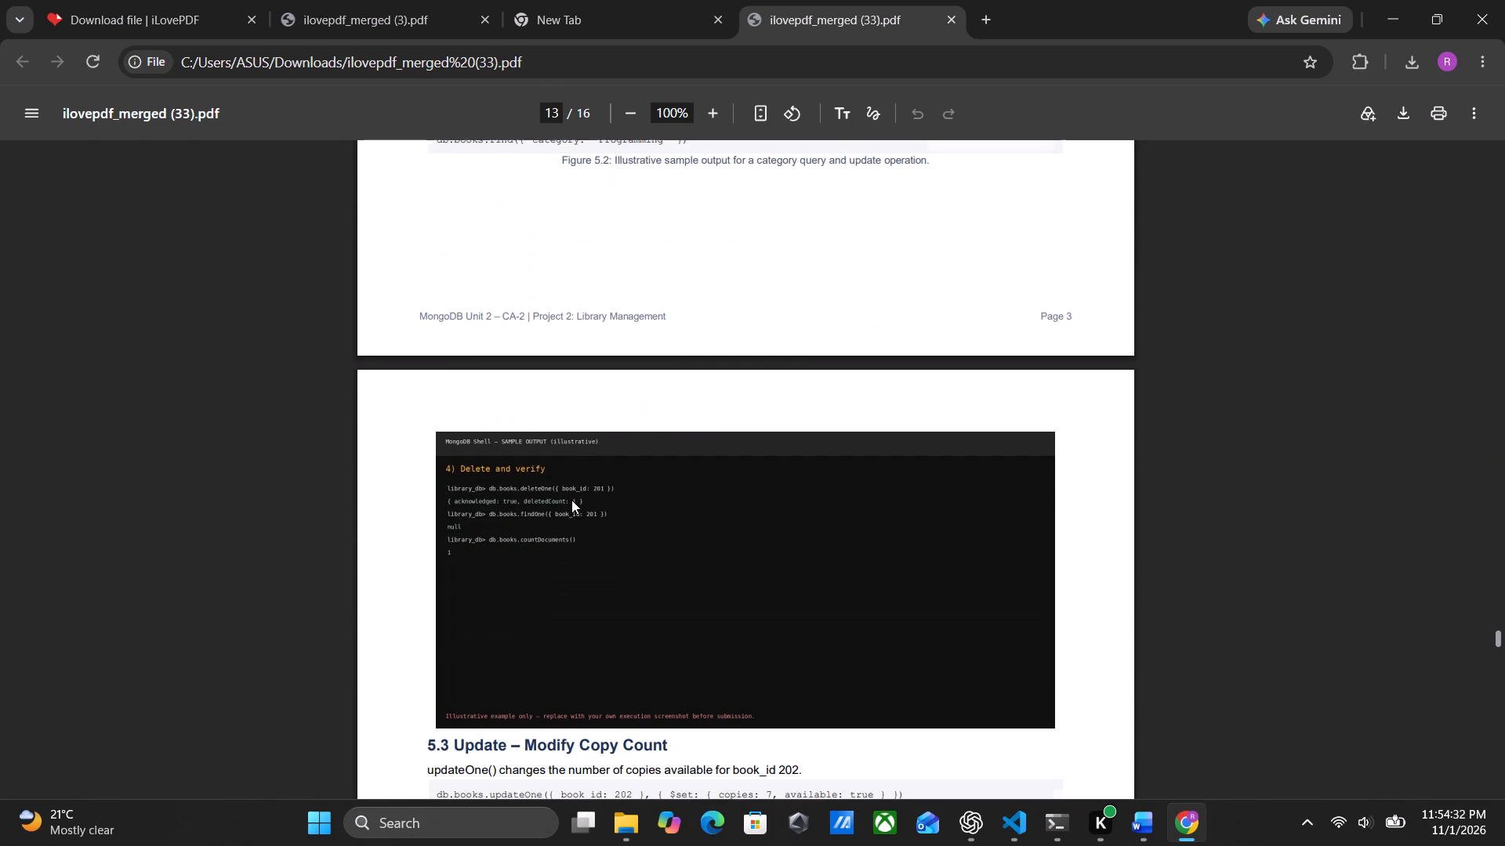
scroll(571, 500, down, 1)
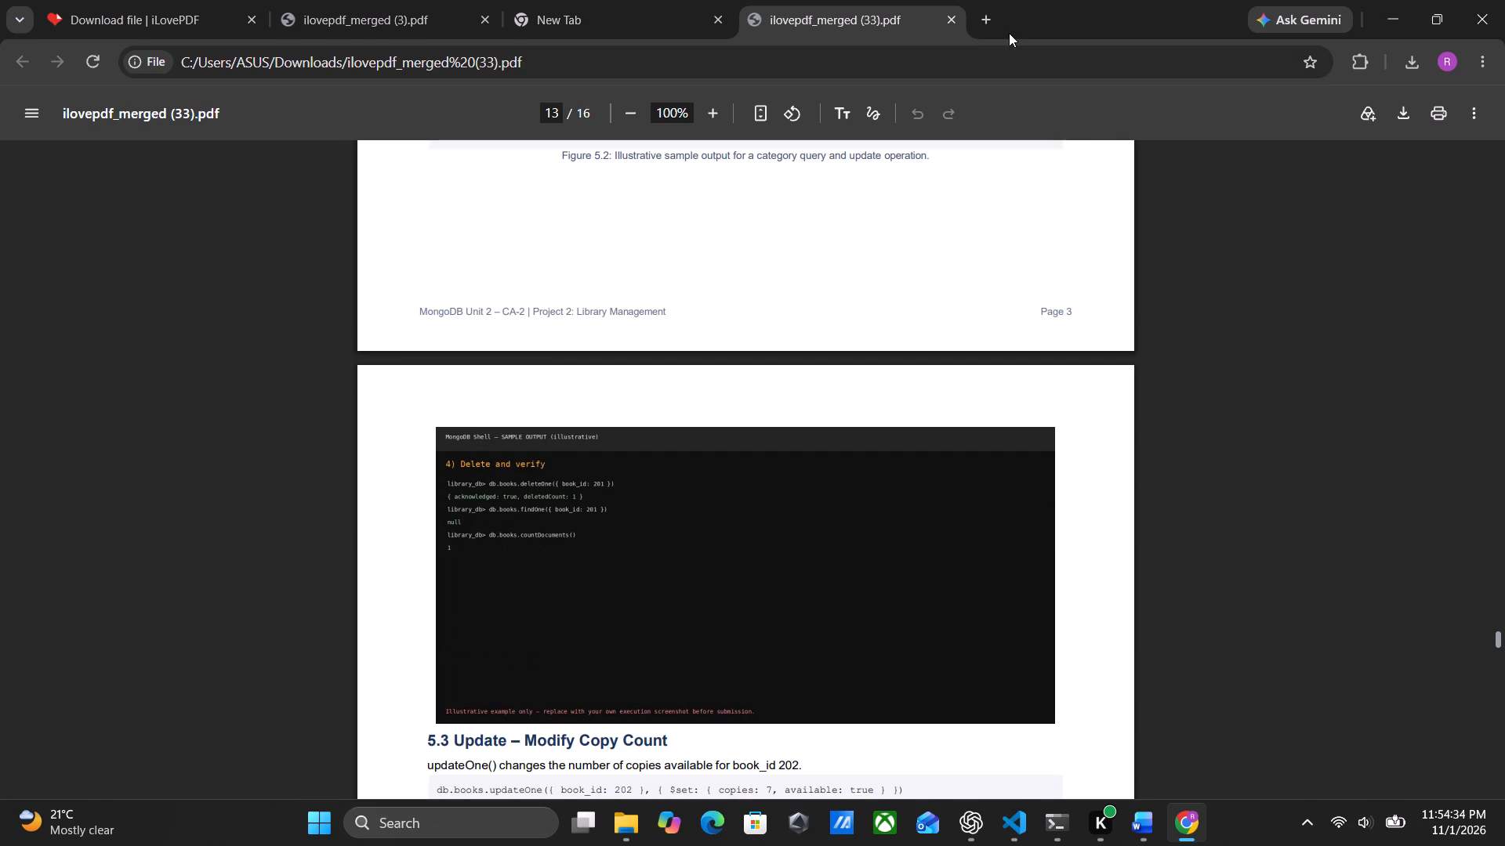
Close the earlier ilovepdf_merged (3).pdf and the browser, returning to the merged report in Word.
click(589, 1)
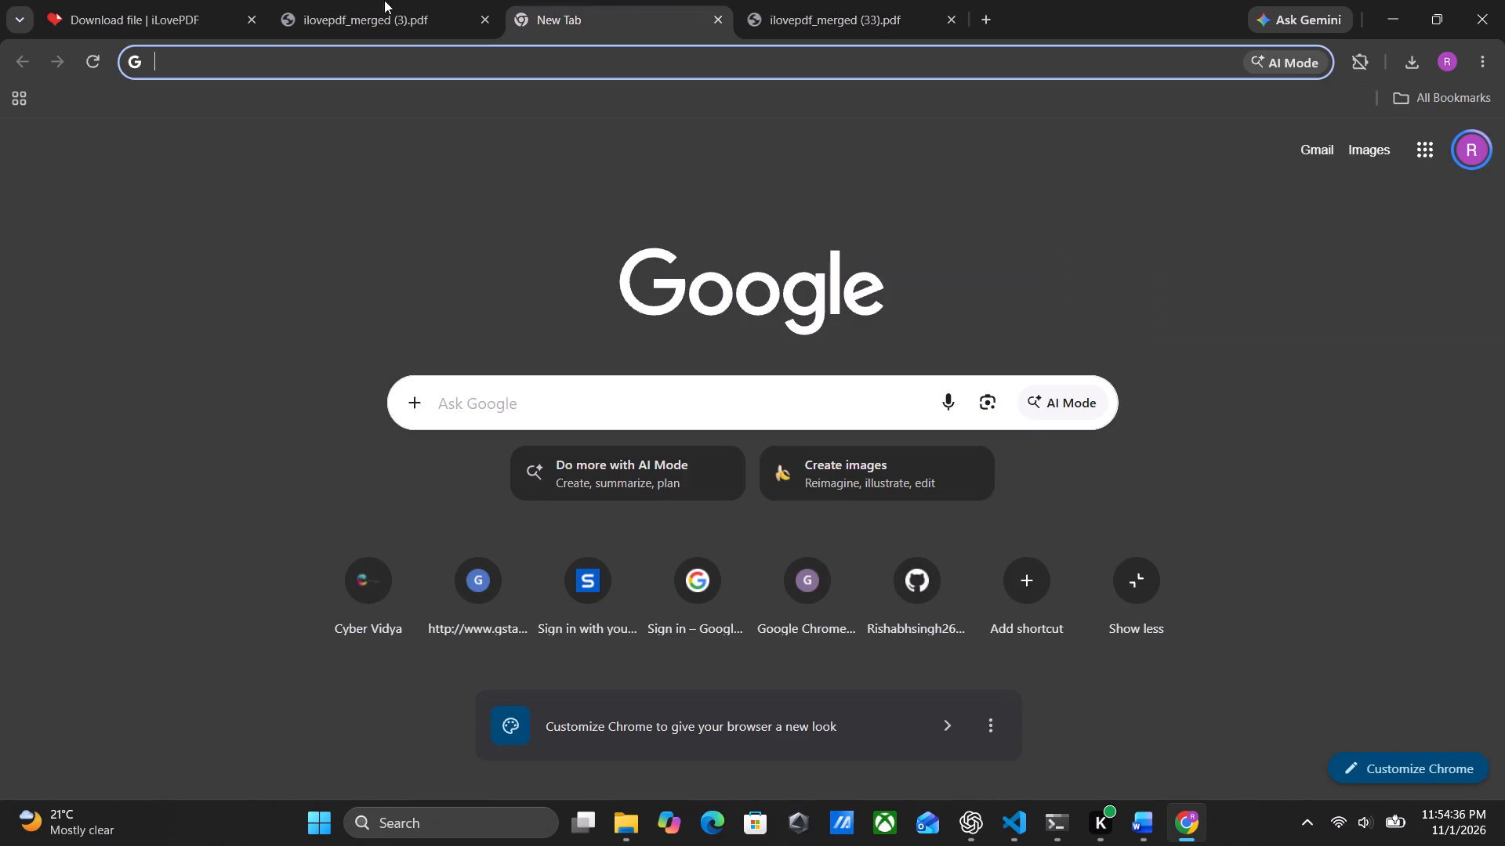
click(346, 0)
click(490, 20)
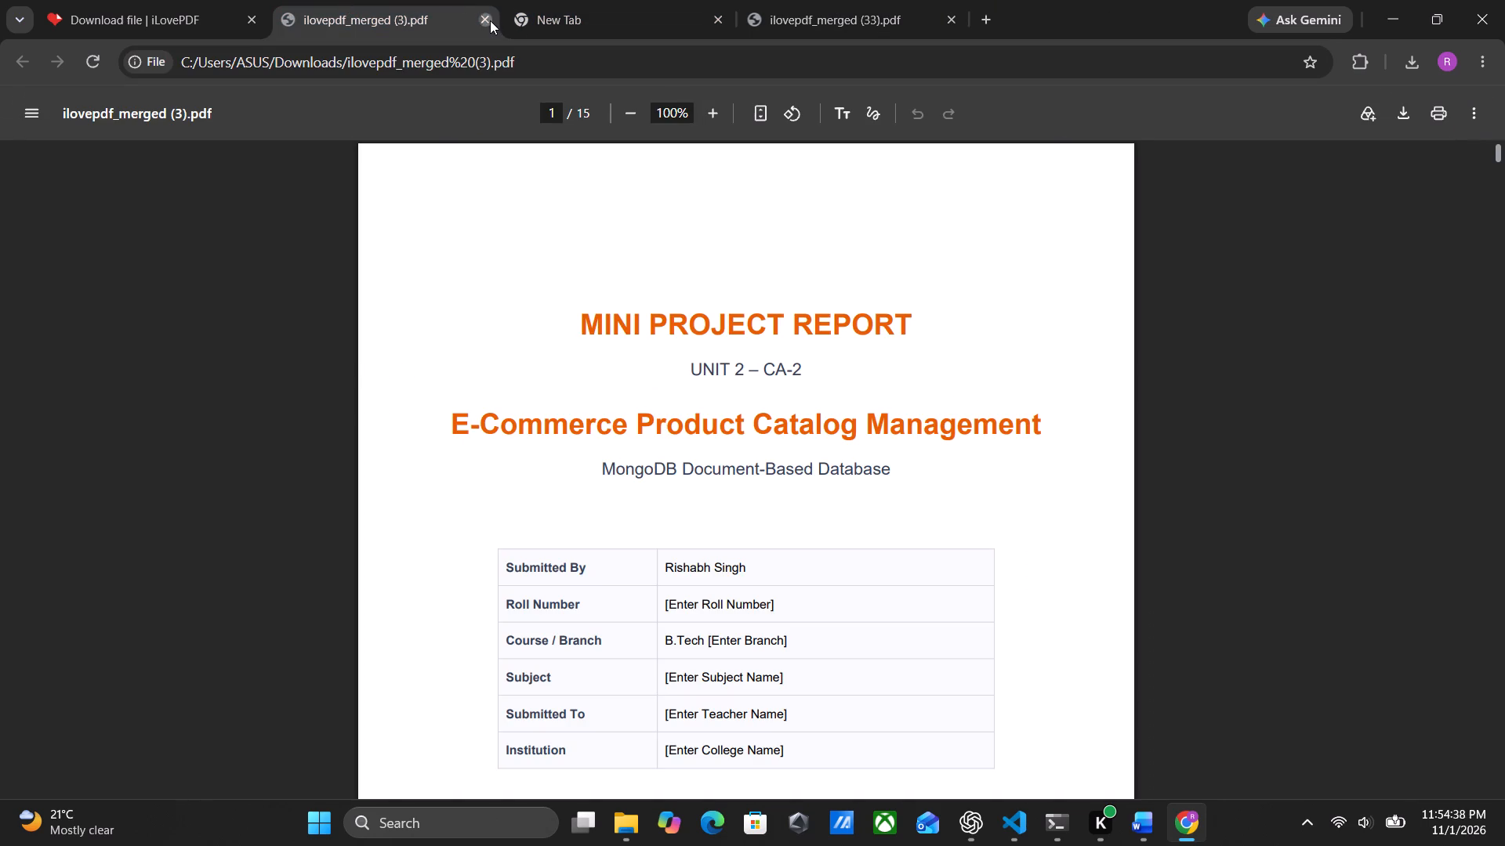
click(1503, 0)
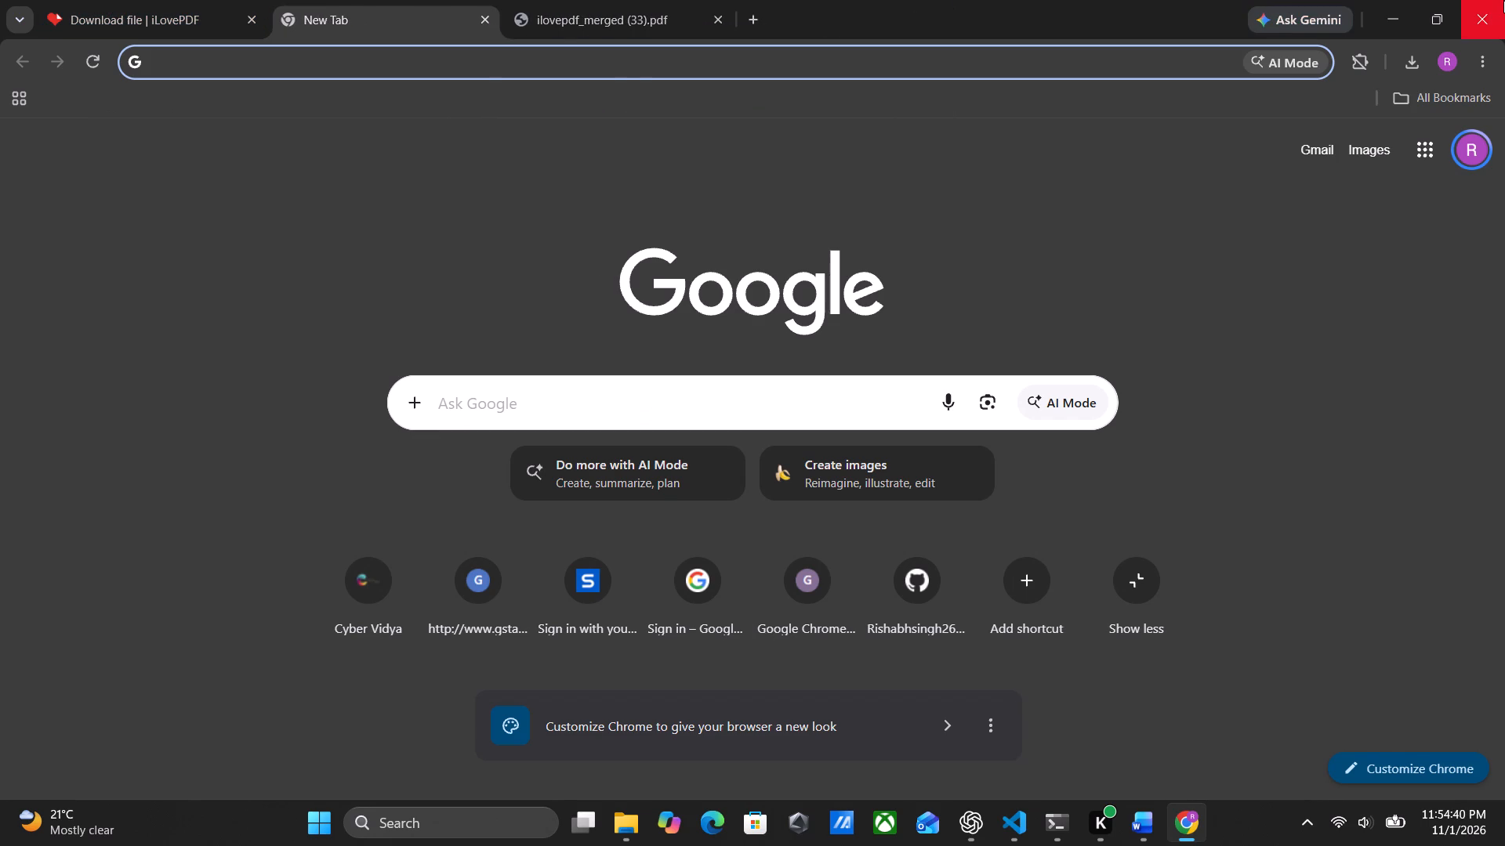
Delete the Figure C caption below the Embedded Document Query and Update example on the last page.
scroll(1067, 355, up, 1)
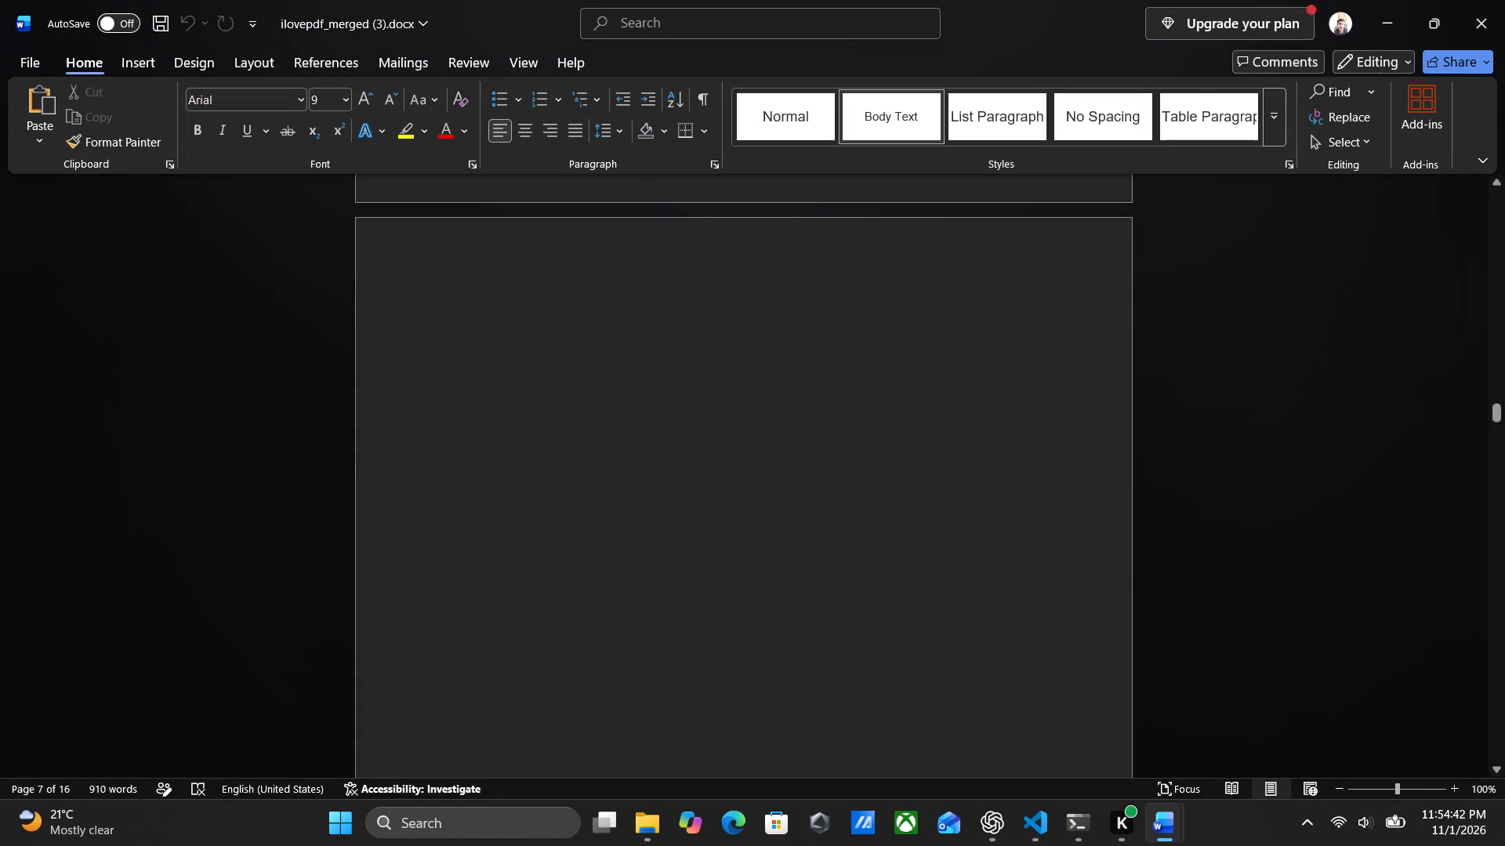
scroll(1067, 355, up, 1)
scroll(1025, 457, up, 1)
scroll(1025, 457, down, 16)
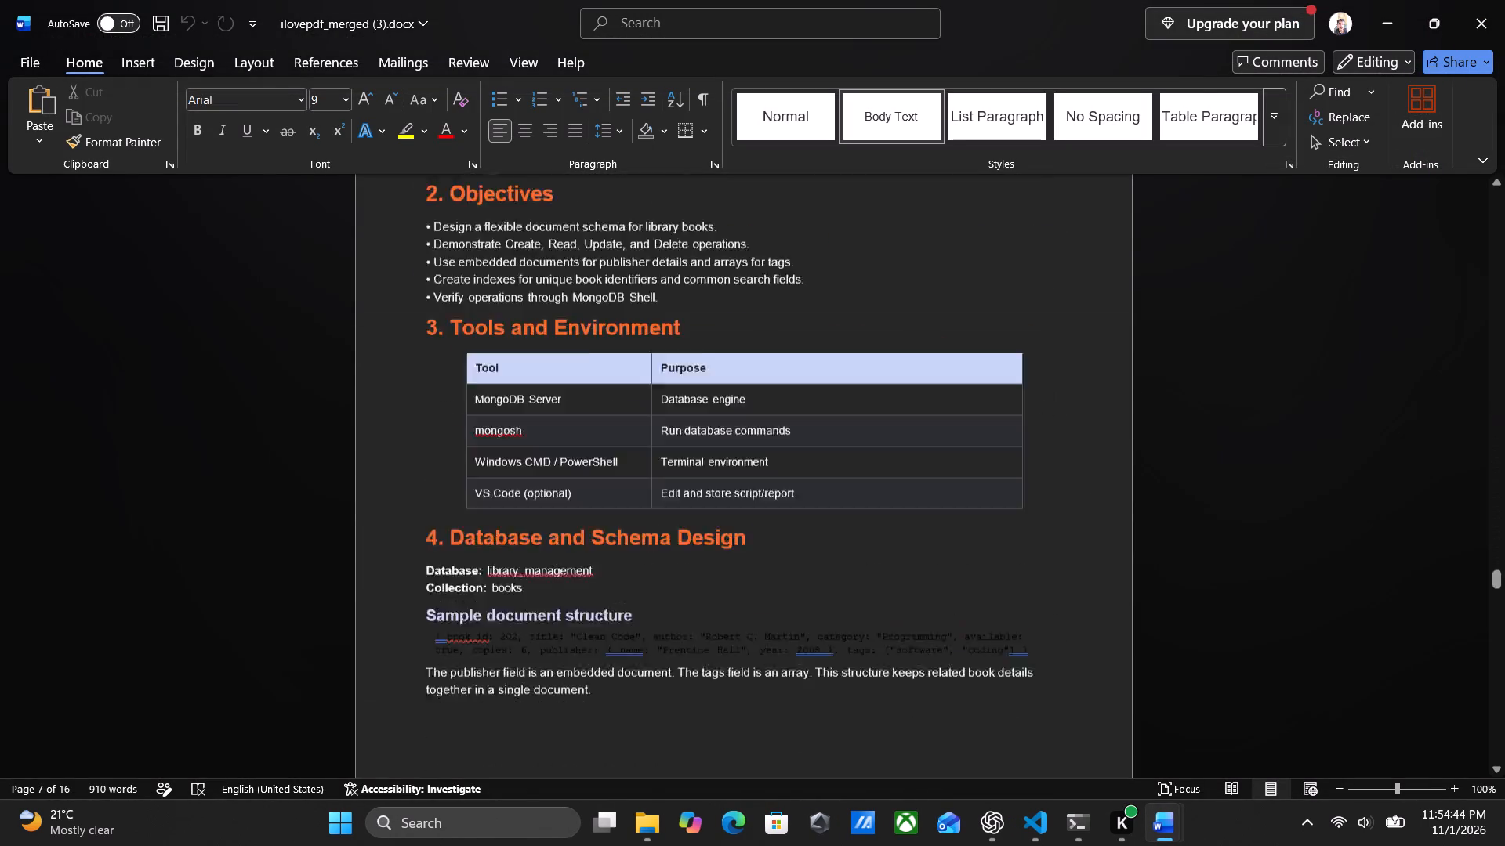
scroll(1025, 457, down, 20)
scroll(1025, 457, down, 2)
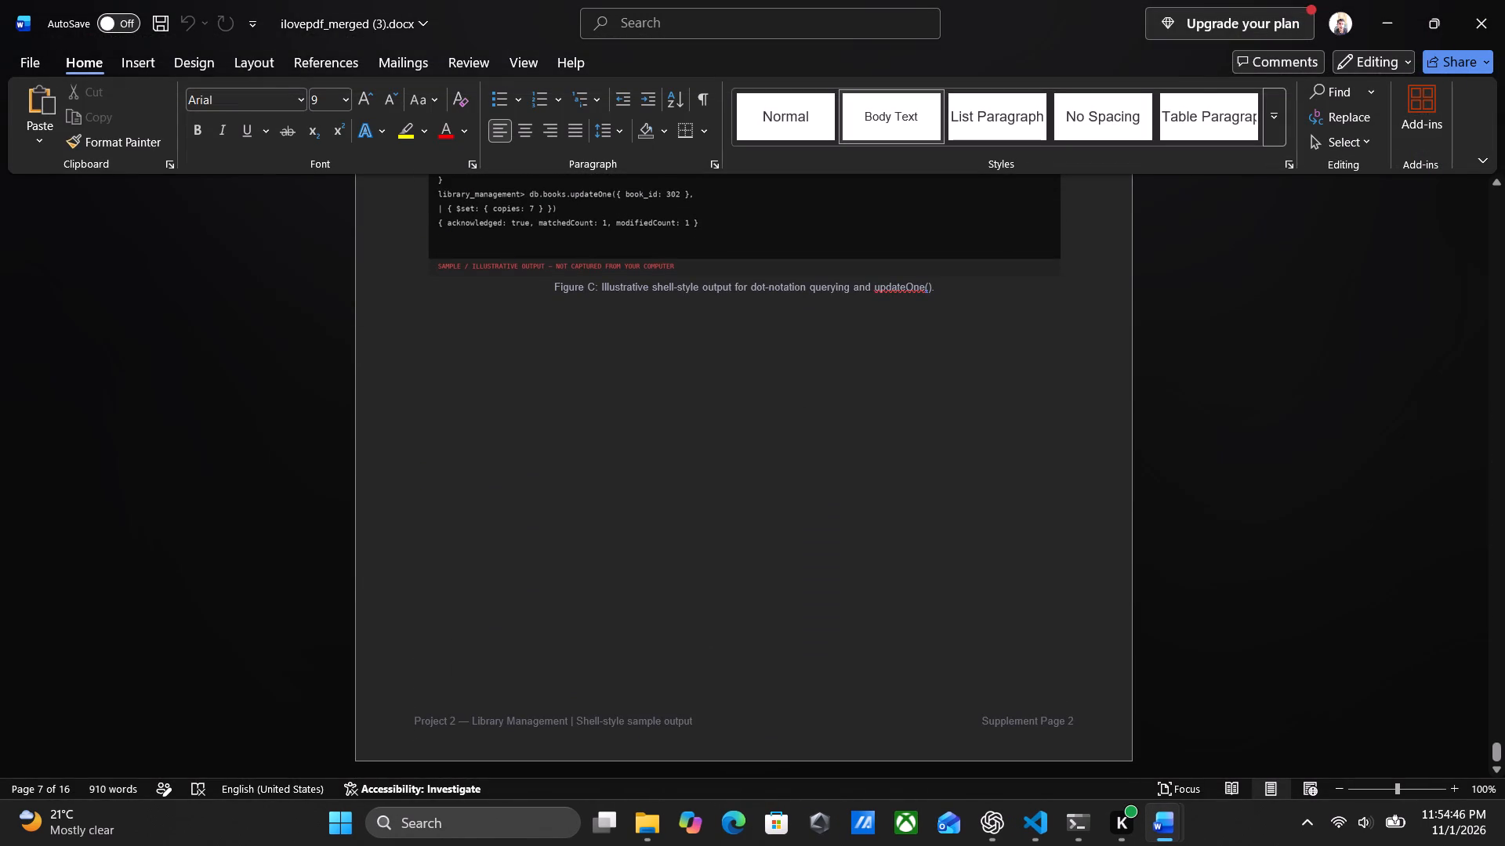
drag(949, 289, 551, 295)
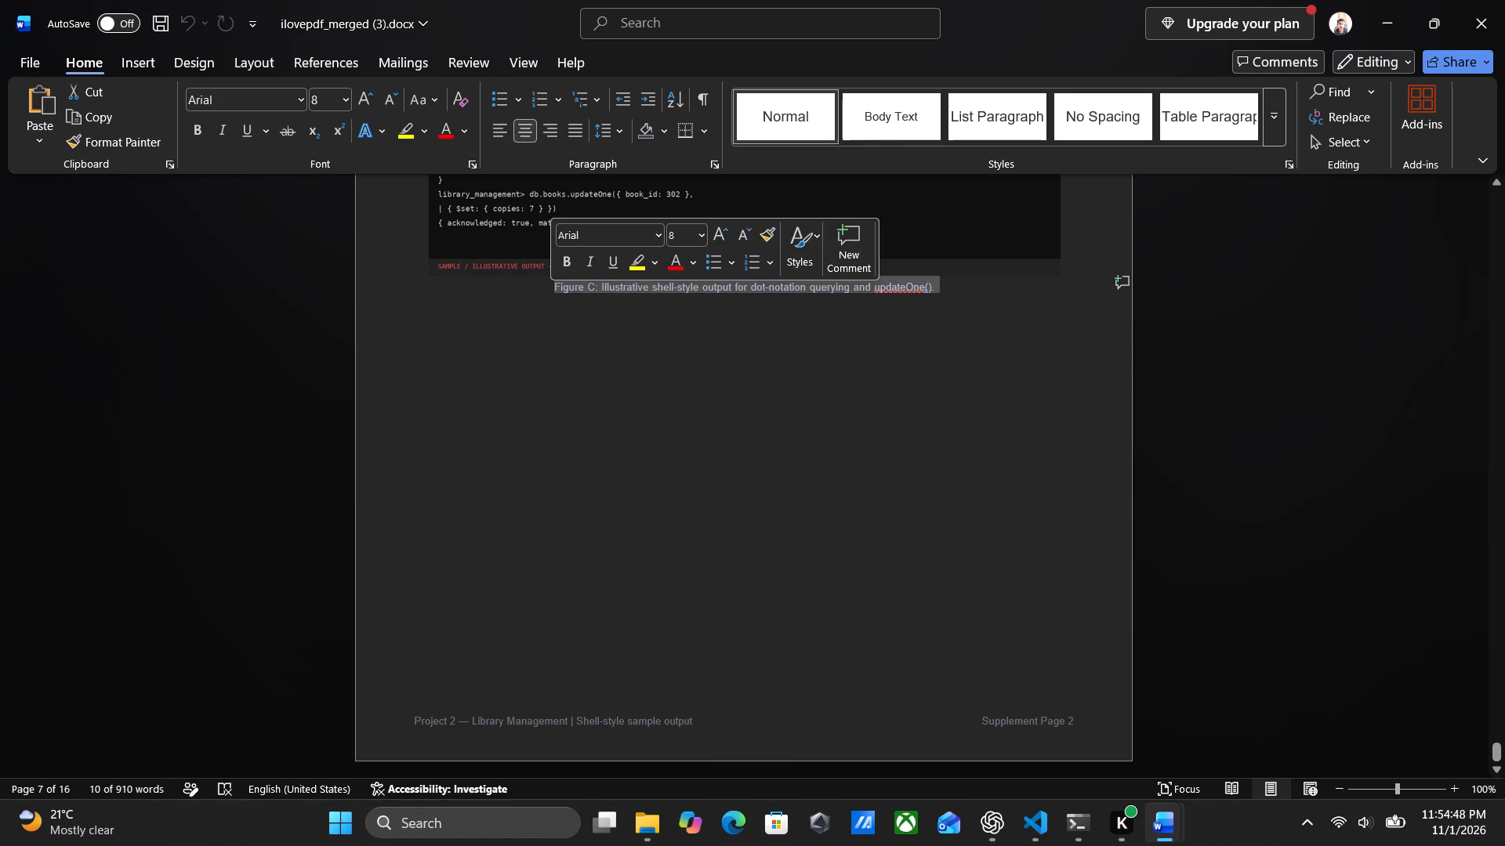
key(BackSpace)
Delete the Figure B caption below the Indexing example and add three blank lines before heading C, Embedded Document Query and Update.
scroll(551, 295, up, 3)
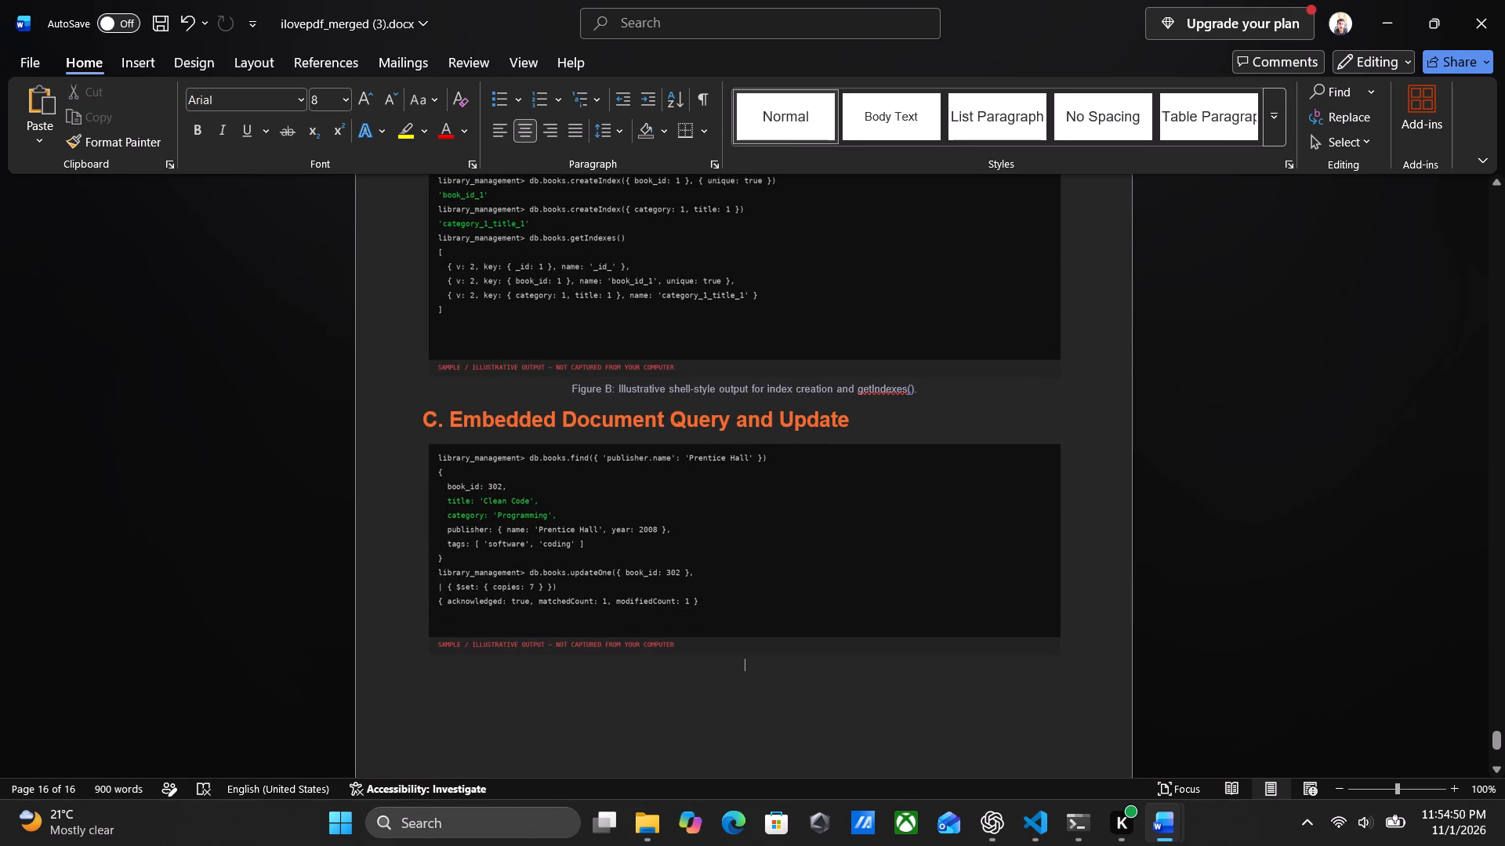
drag(931, 390, 571, 385)
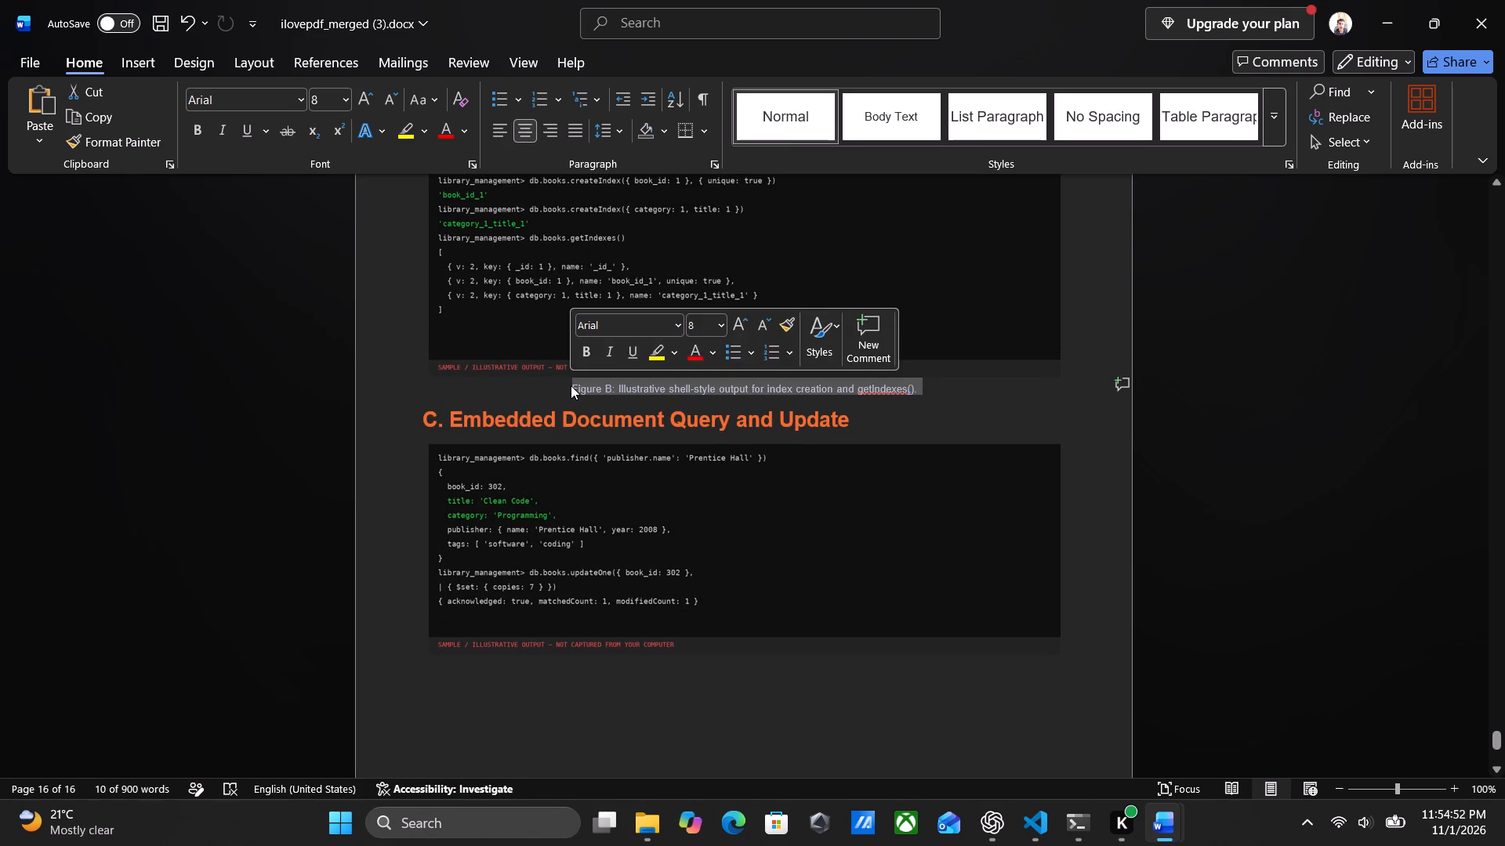
key(BackSpace)
scroll(571, 385, up, 1)
key(Return)
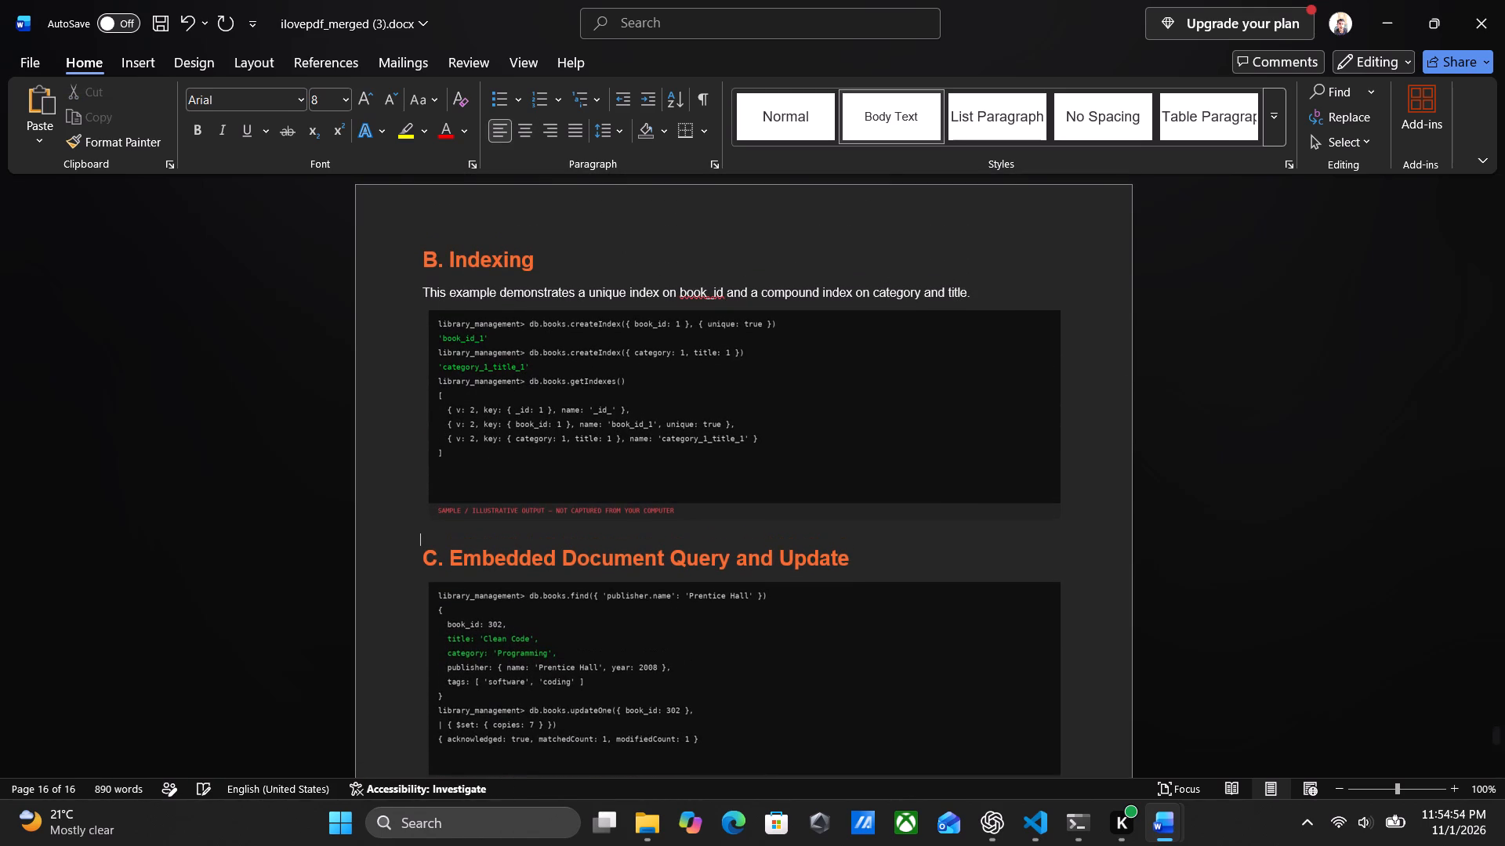
key(Return)
key(Return)
Delete the Figure A caption below the Insert and Read (CRUD) shell example.
scroll(571, 385, up, 4)
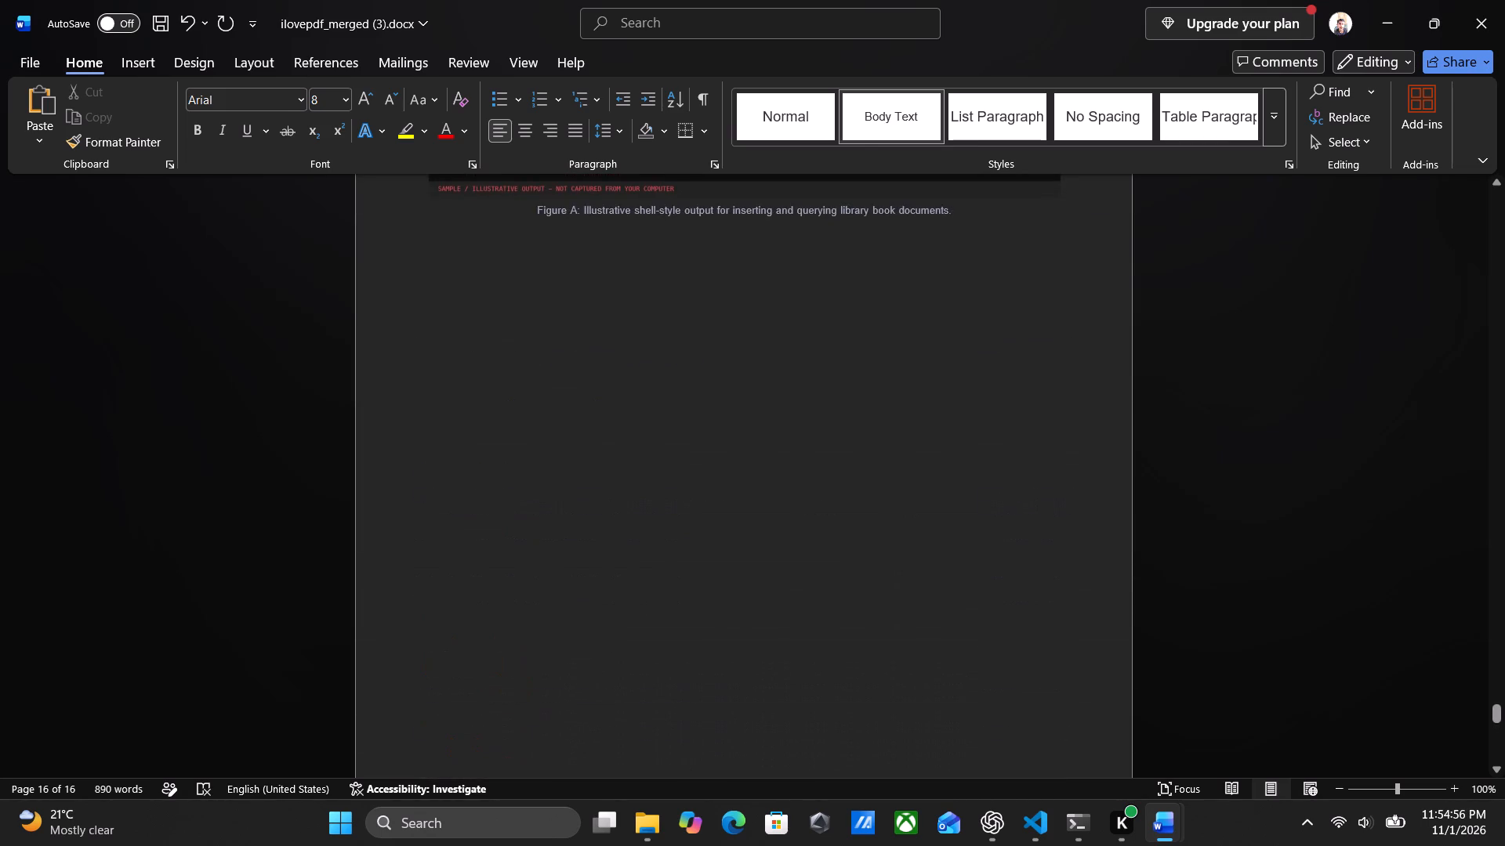
scroll(623, 440, up, 1)
drag(970, 247, 825, 254)
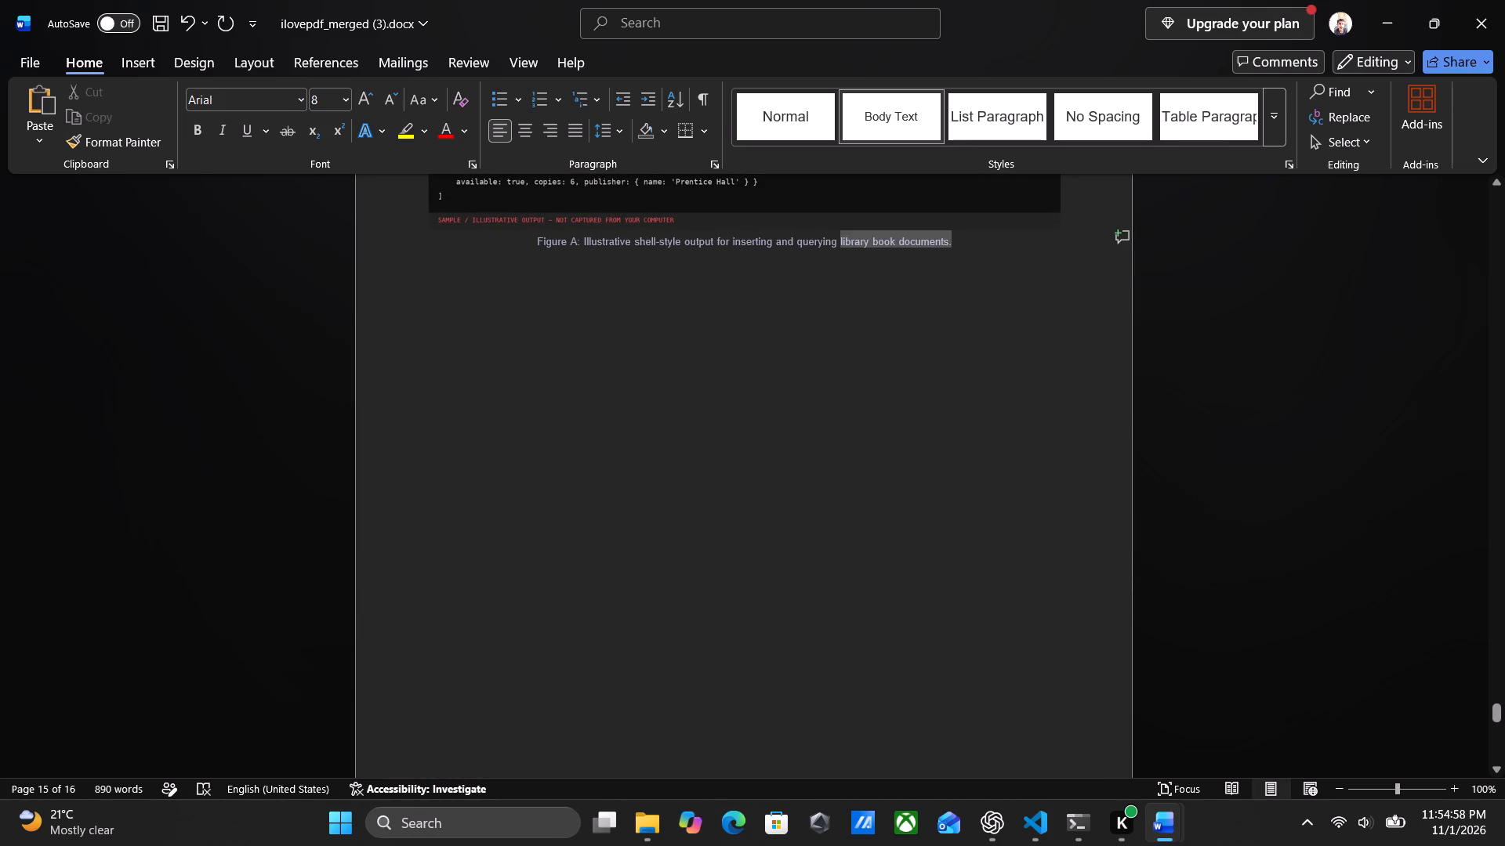
drag(825, 254, 534, 255)
key(BackSpace)
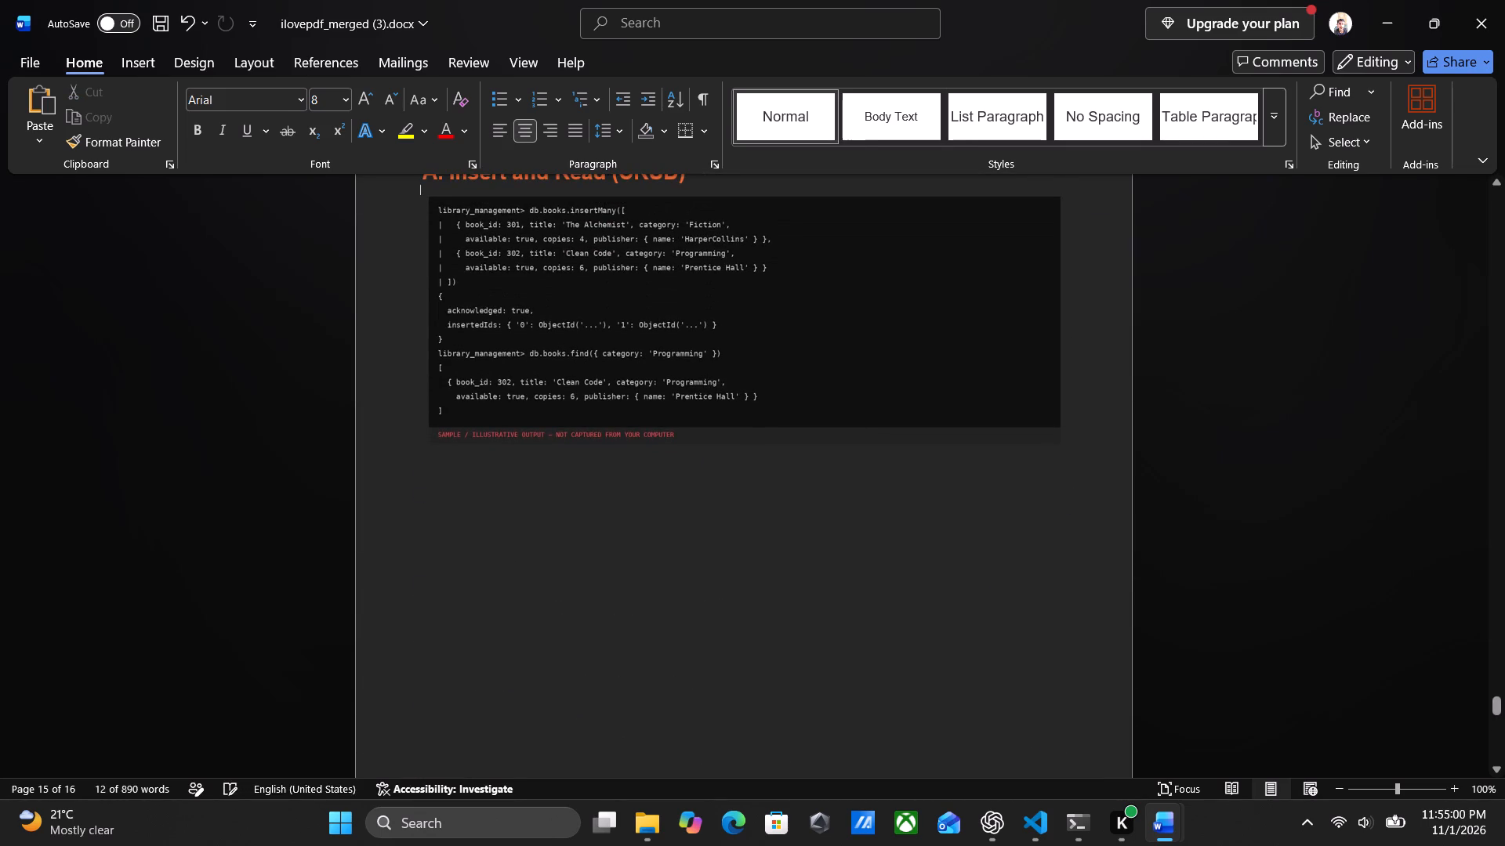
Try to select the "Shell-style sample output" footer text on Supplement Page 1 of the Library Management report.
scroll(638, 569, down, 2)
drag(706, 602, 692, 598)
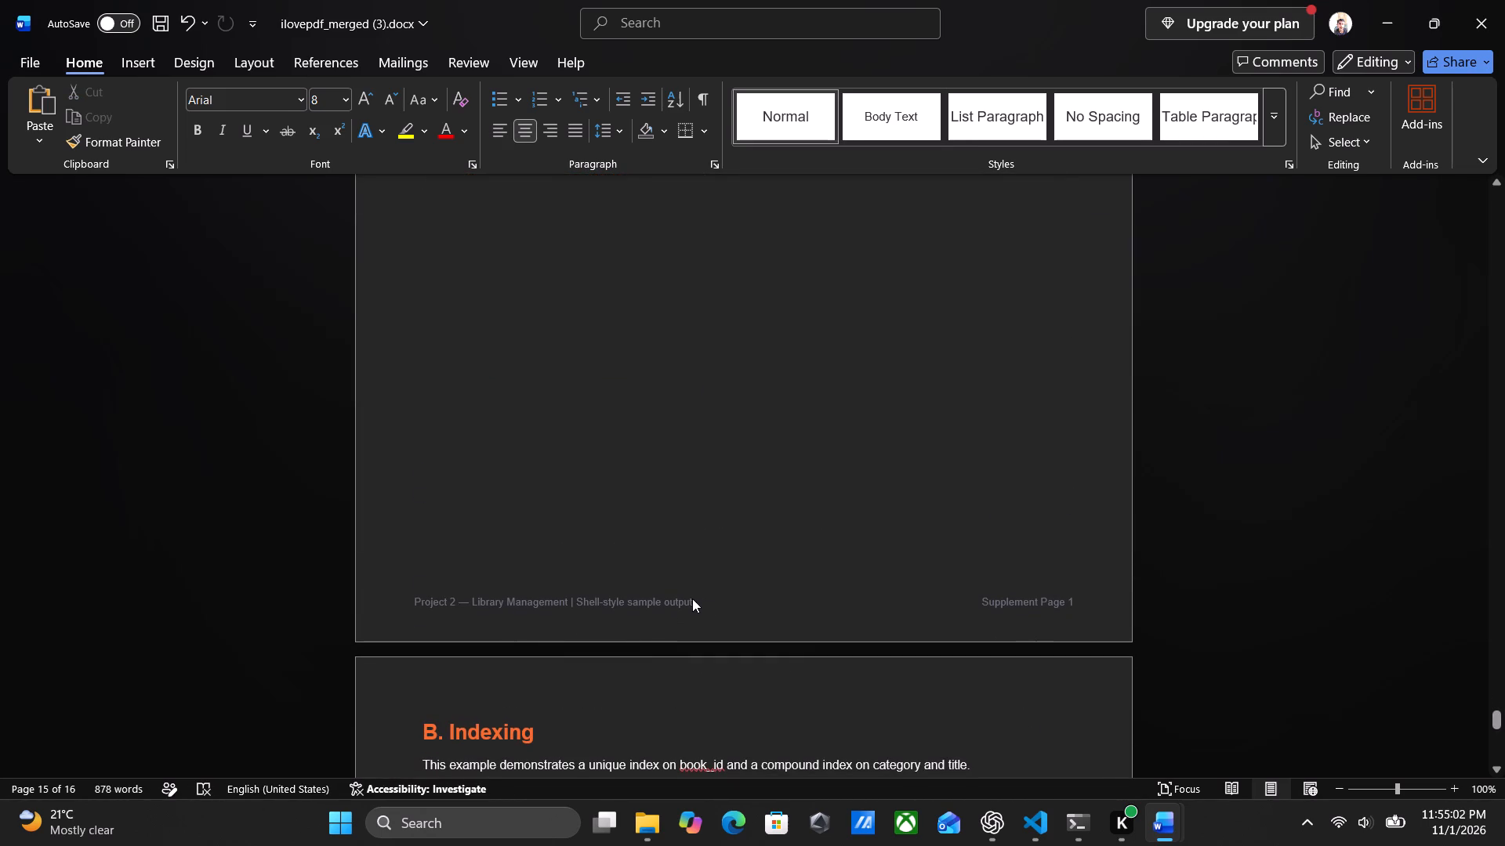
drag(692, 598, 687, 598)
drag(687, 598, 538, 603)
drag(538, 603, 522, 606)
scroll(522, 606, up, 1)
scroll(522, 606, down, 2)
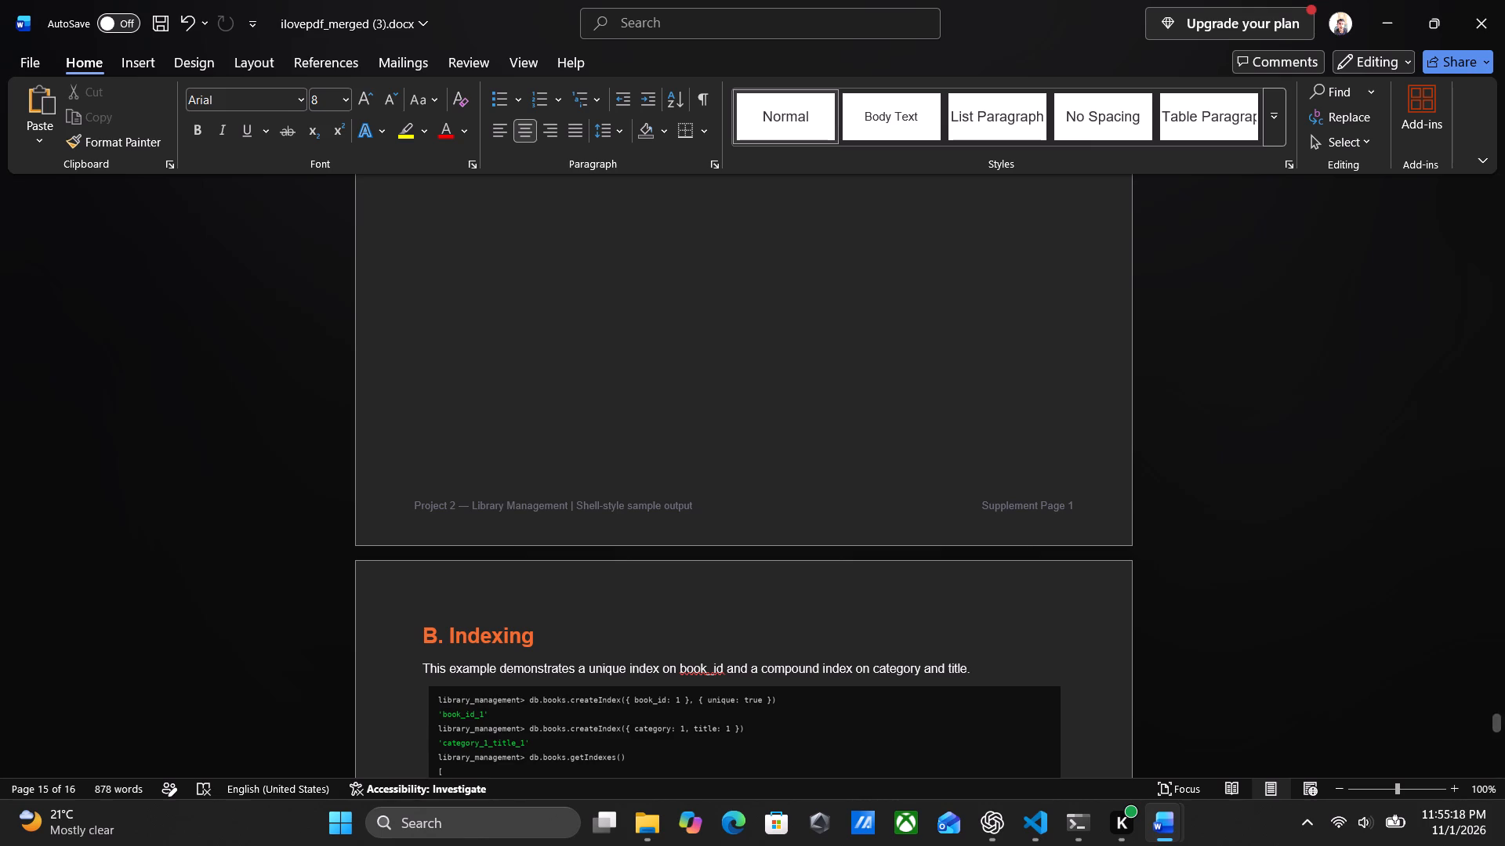
Look through the merged document from the E-Commerce cover to the last page, and back up through the Library Management pages for remaining captions.
scroll(487, 322, up, 17)
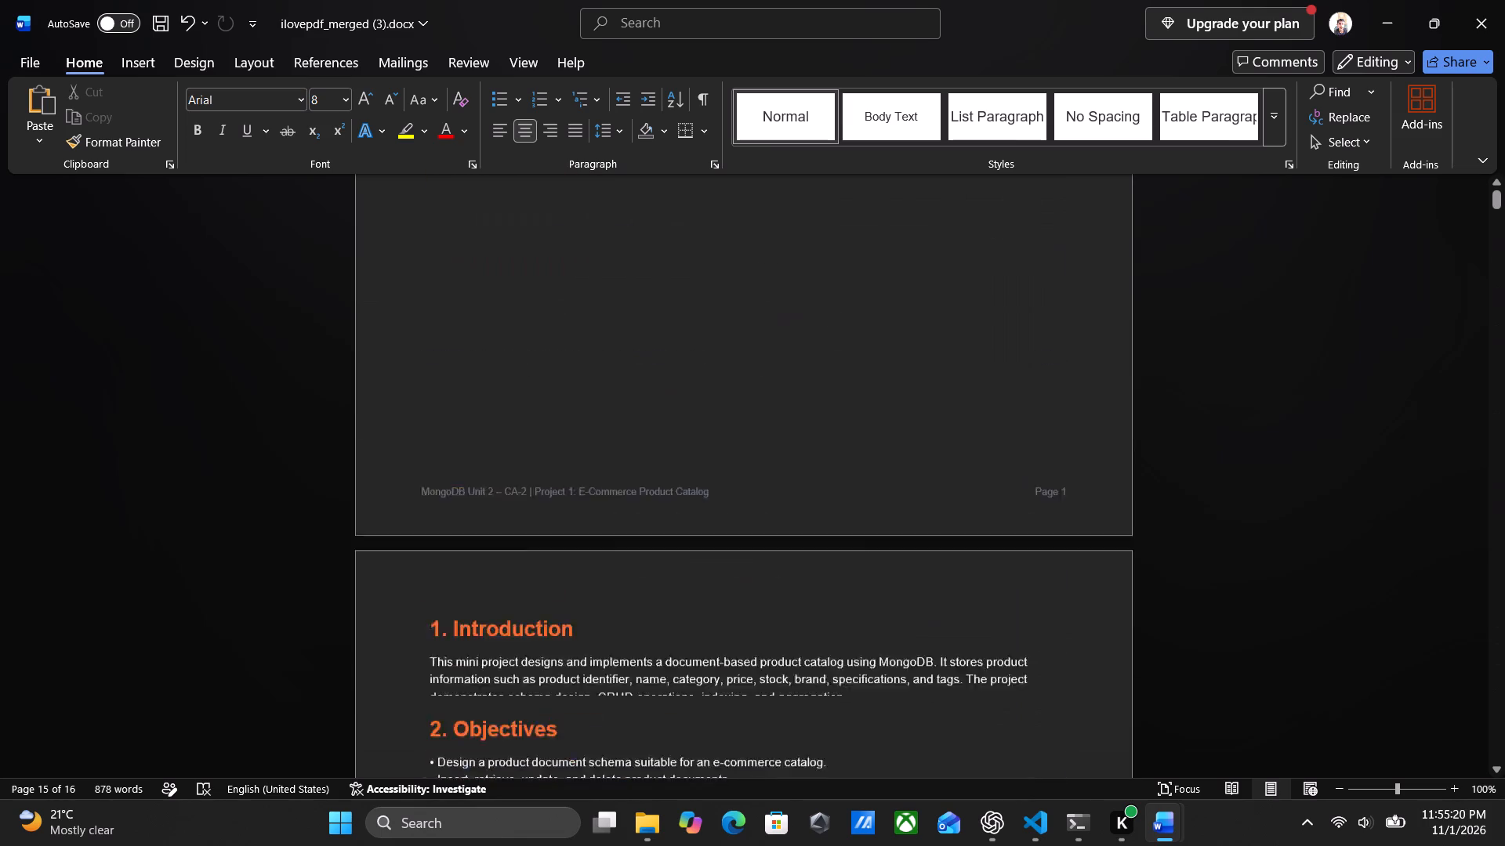
scroll(487, 322, up, 4)
scroll(487, 322, down, 4)
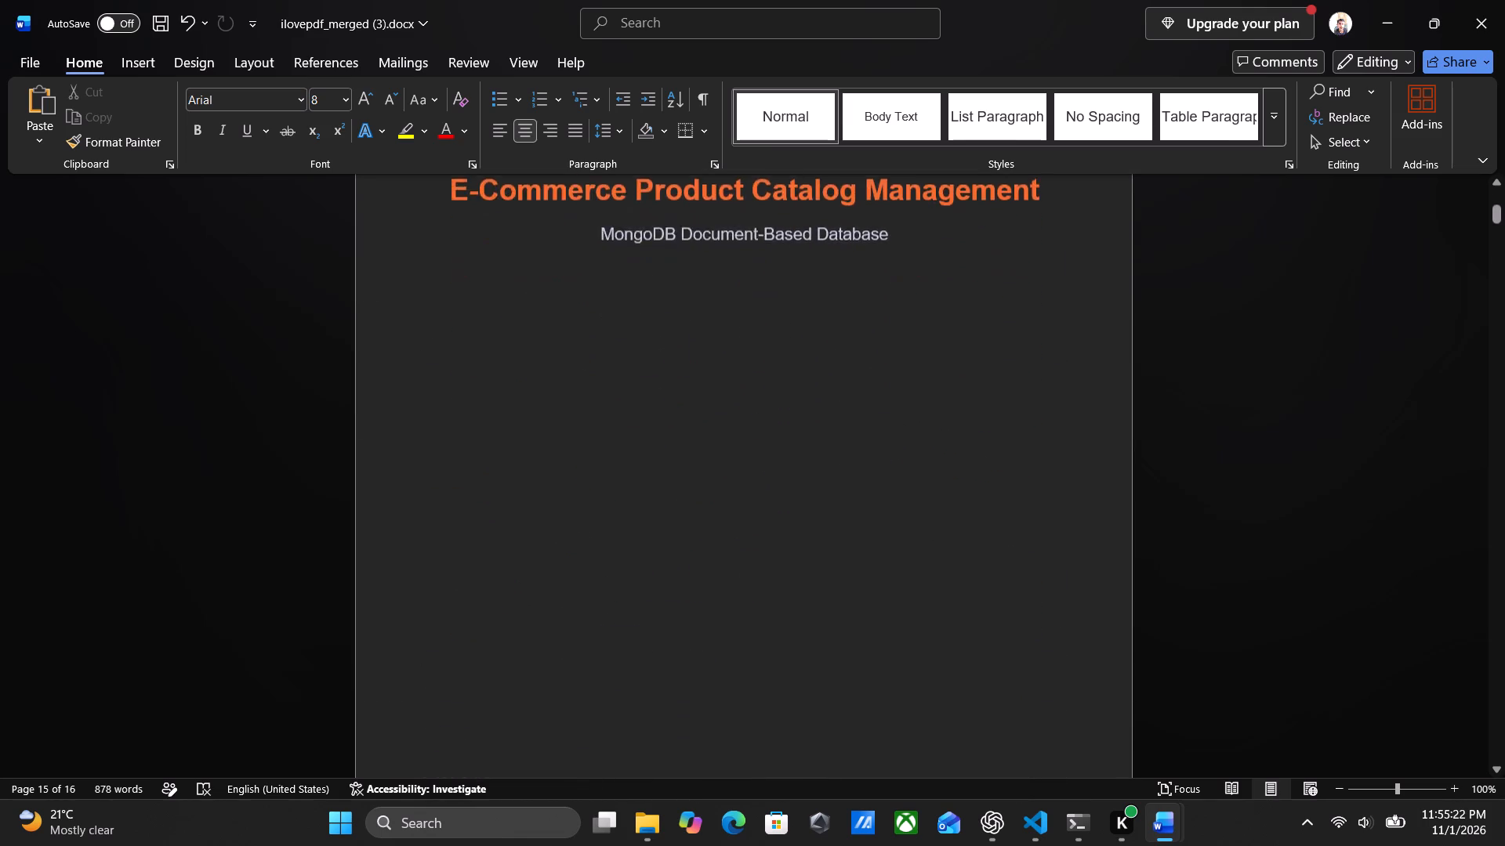
scroll(487, 322, down, 18)
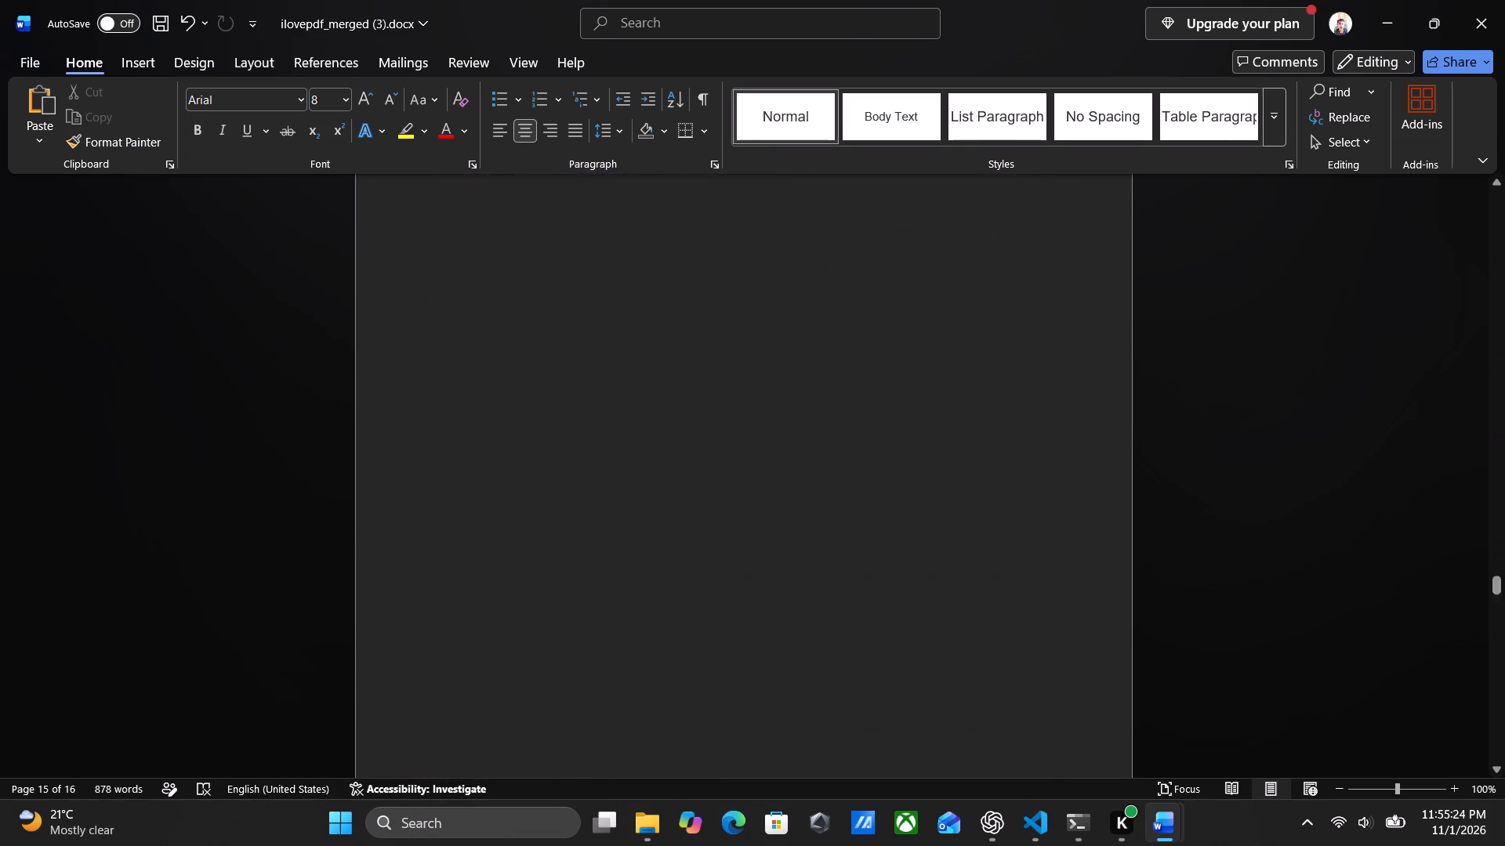
scroll(487, 322, down, 17)
scroll(487, 322, up, 3)
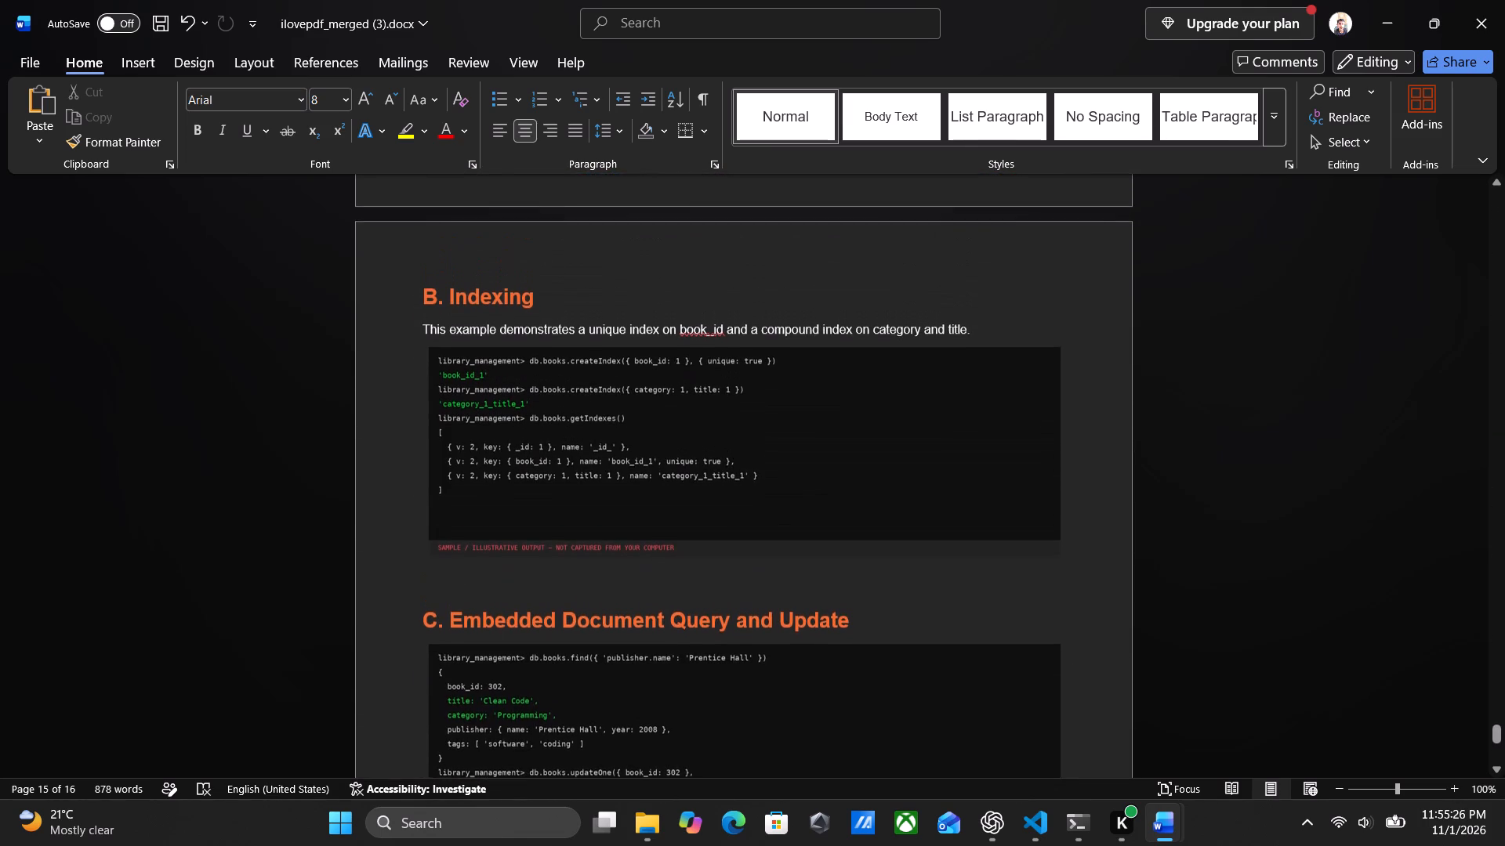
scroll(483, 326, up, 14)
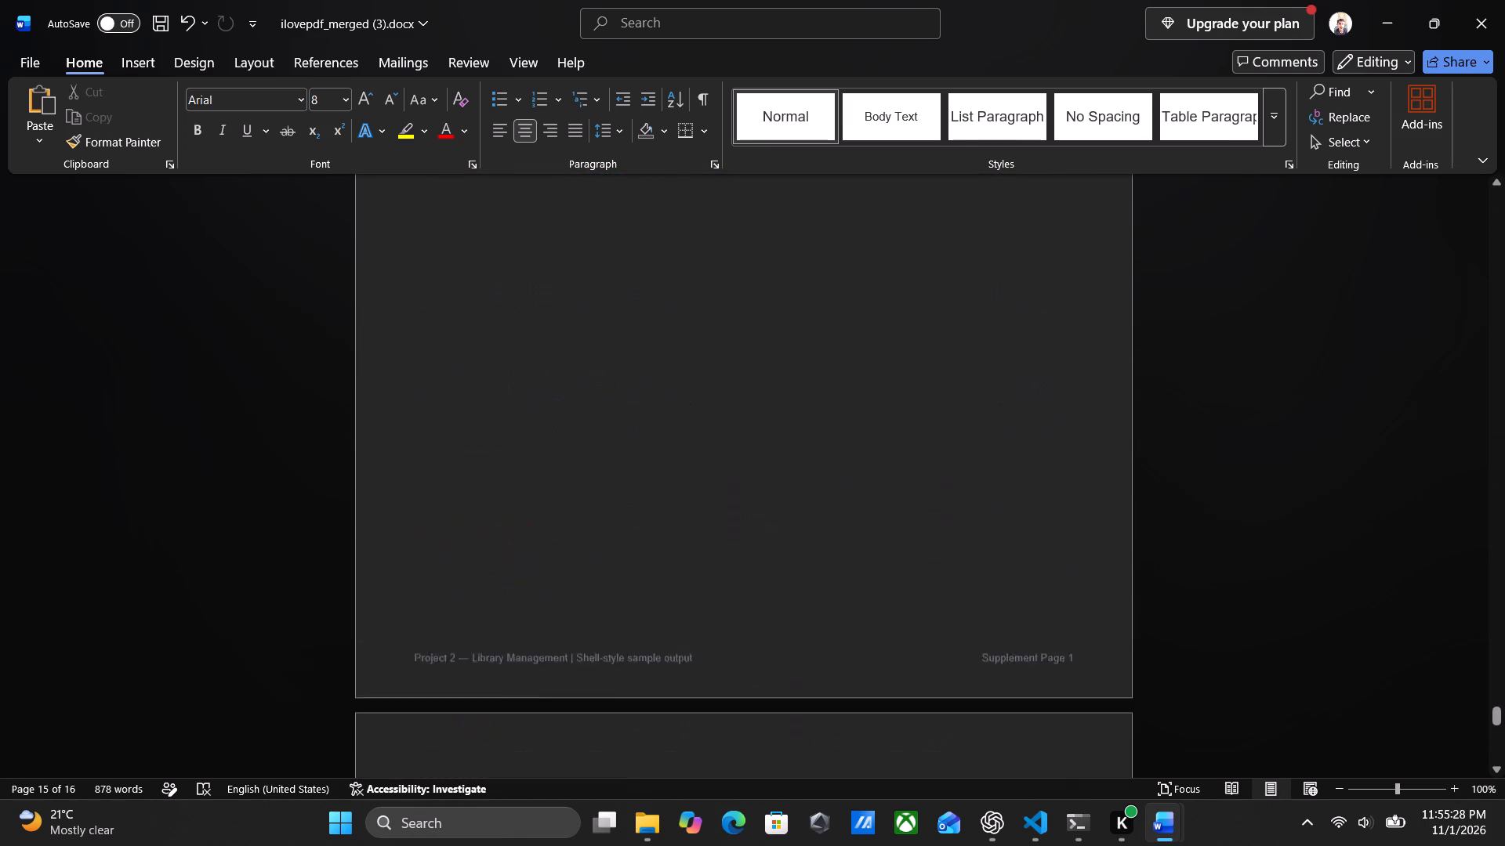
scroll(566, 421, up, 1)
scroll(575, 421, down, 1)
scroll(575, 421, up, 6)
scroll(584, 424, down, 1)
scroll(584, 424, up, 9)
scroll(564, 418, up, 13)
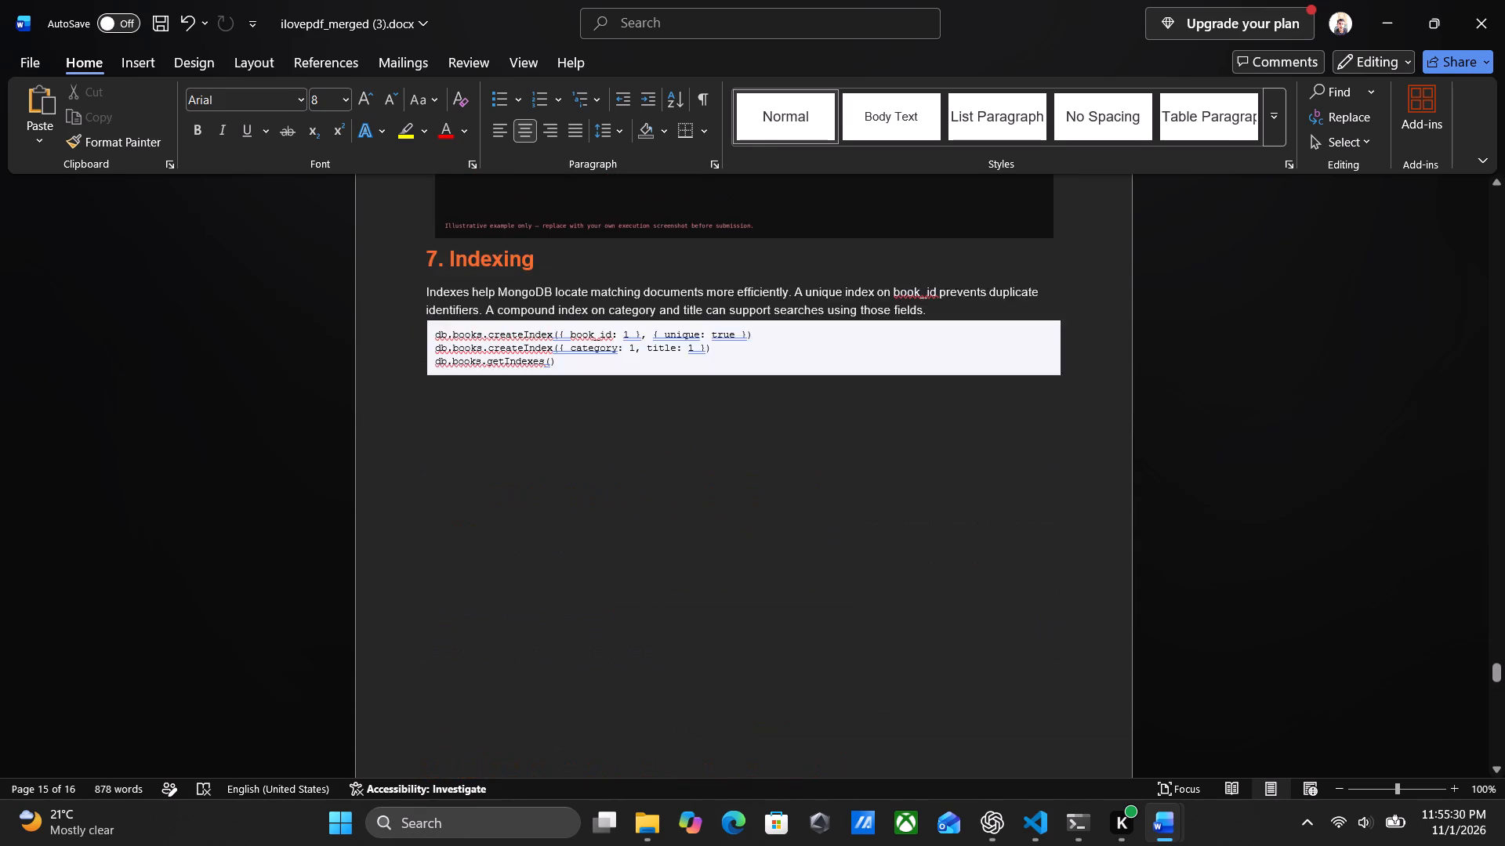
scroll(565, 415, up, 17)
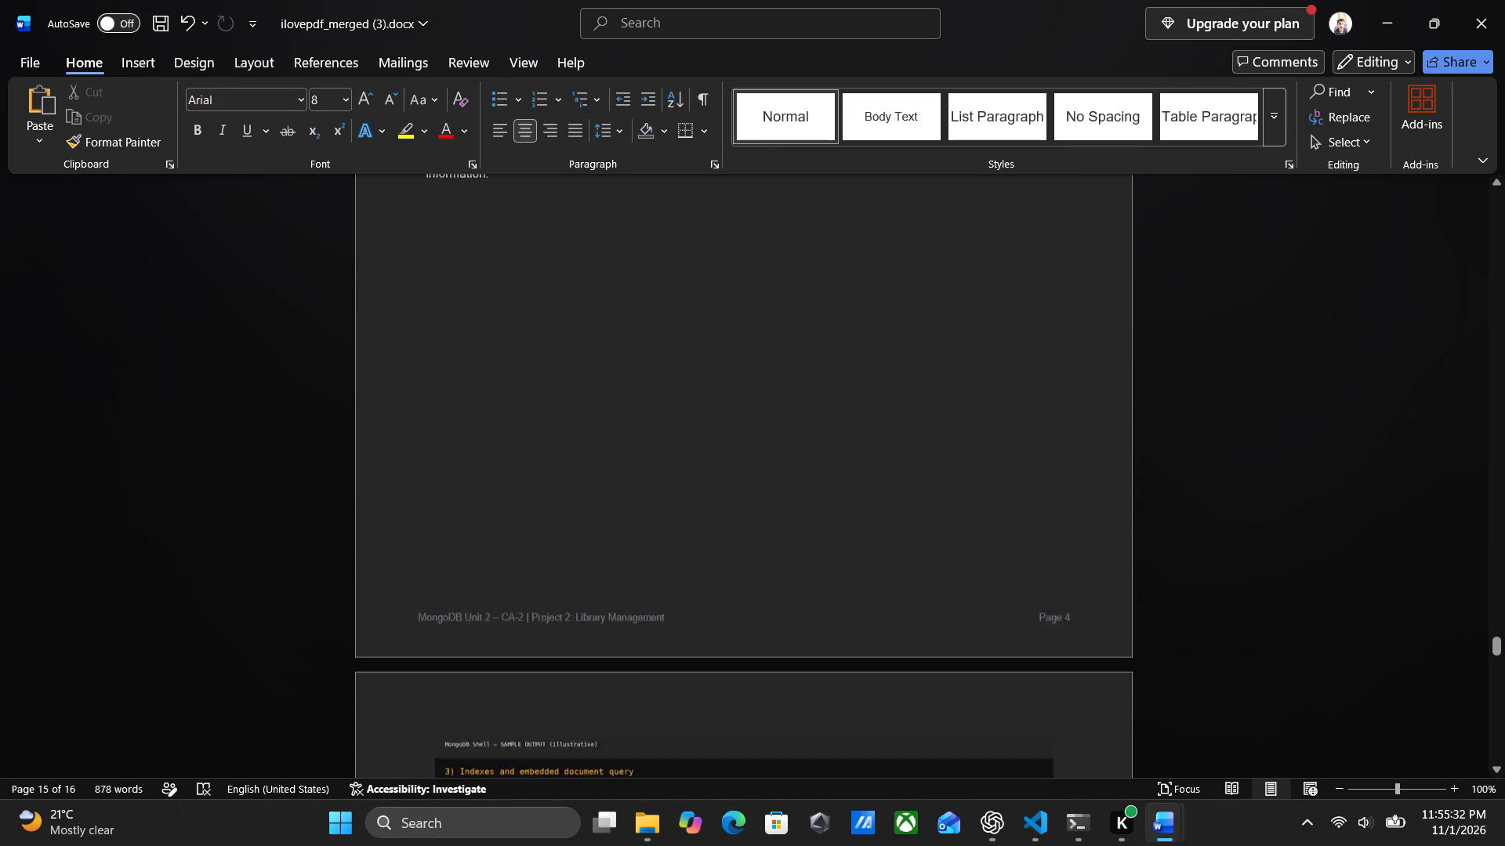
Delete the Figure 5.3 caption between the 5.4 Delete section and the 6. Embedded Documents heading.
scroll(565, 418, up, 6)
drag(591, 406, 651, 402)
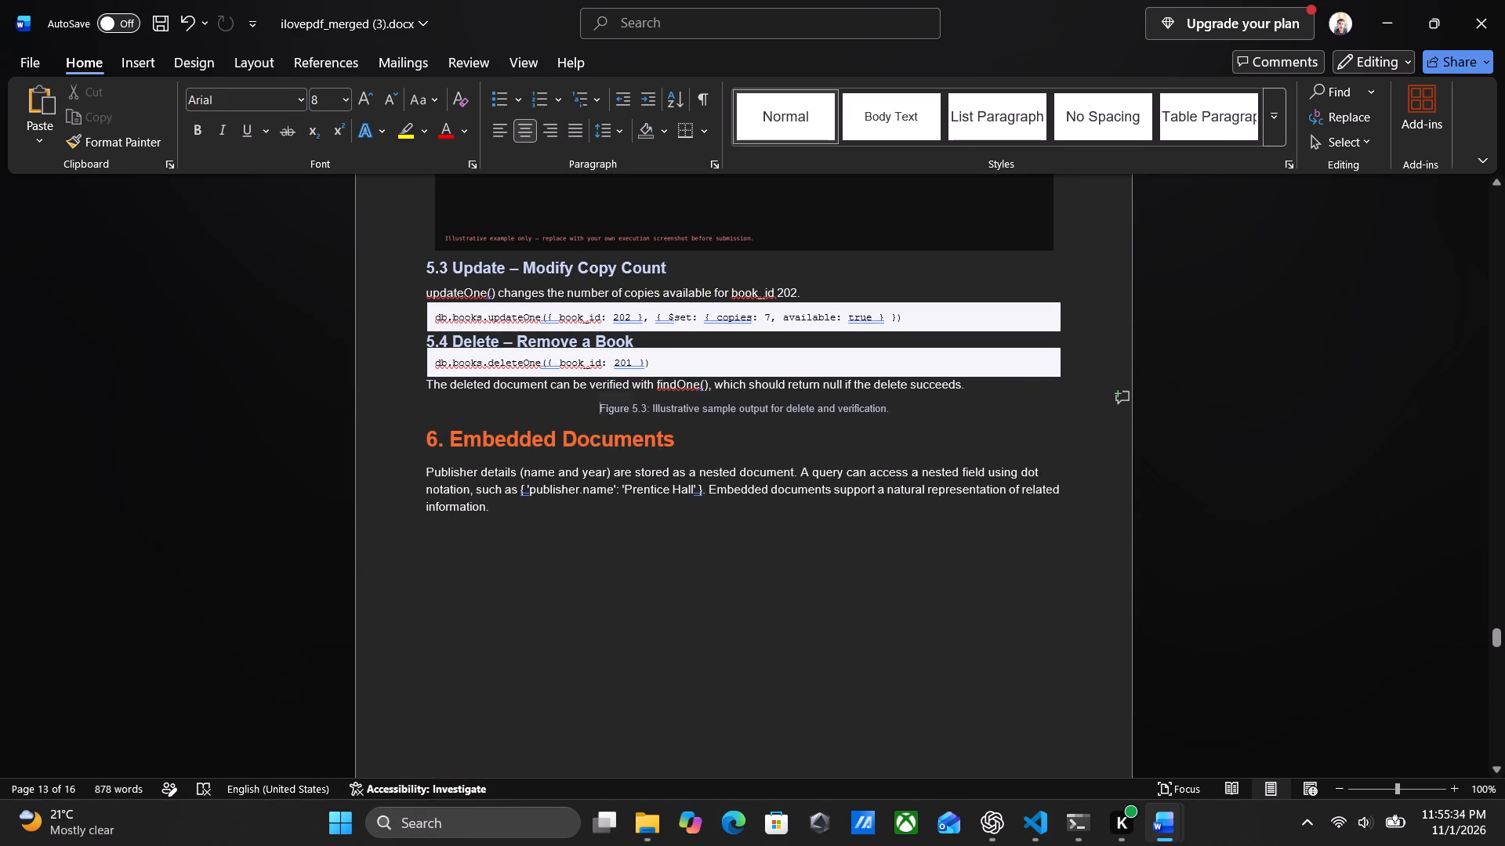
drag(651, 402, 919, 417)
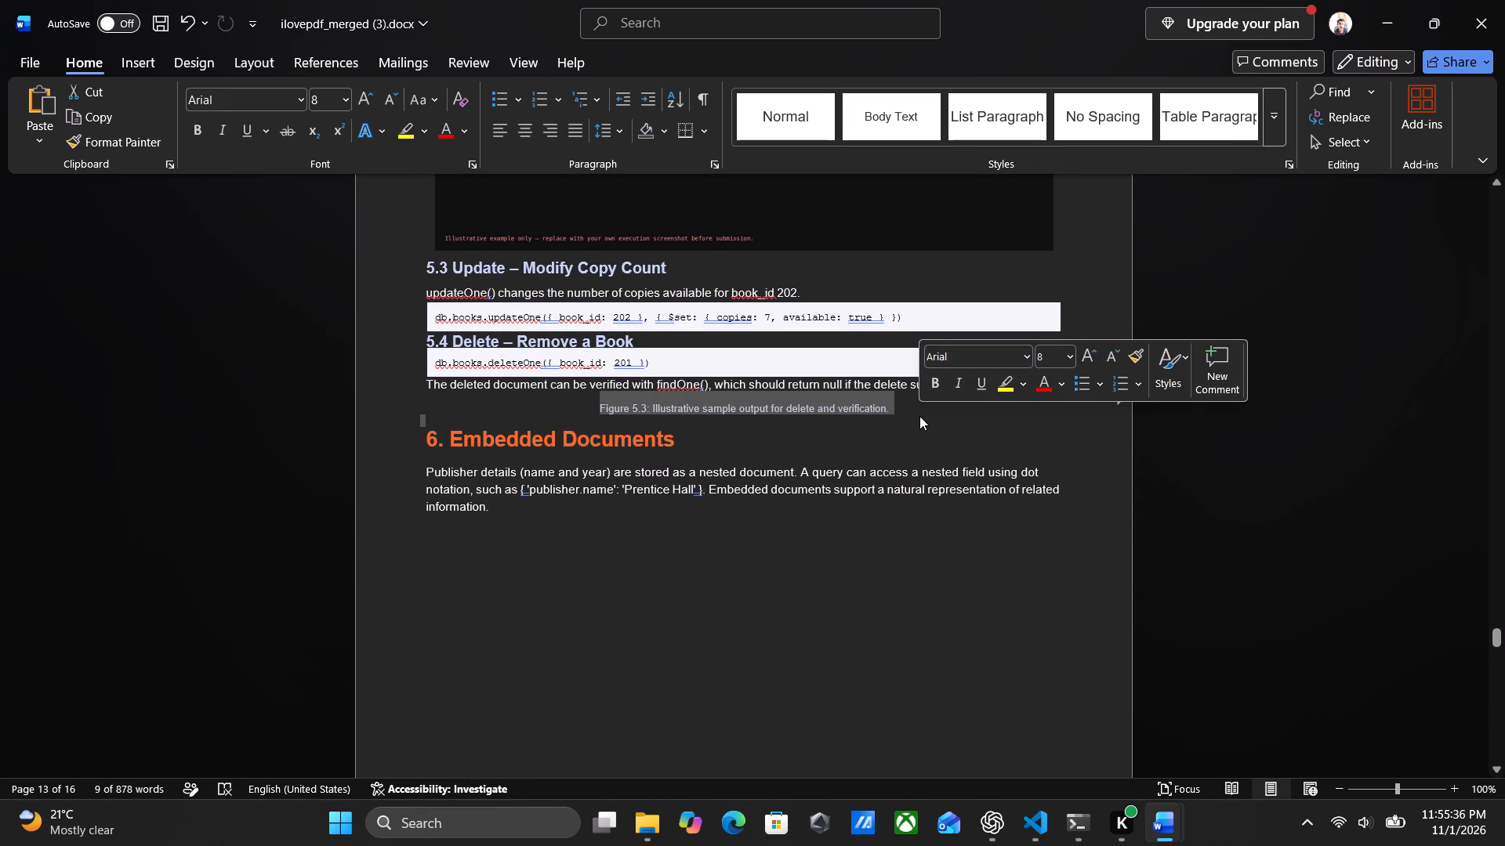
key(BackSpace)
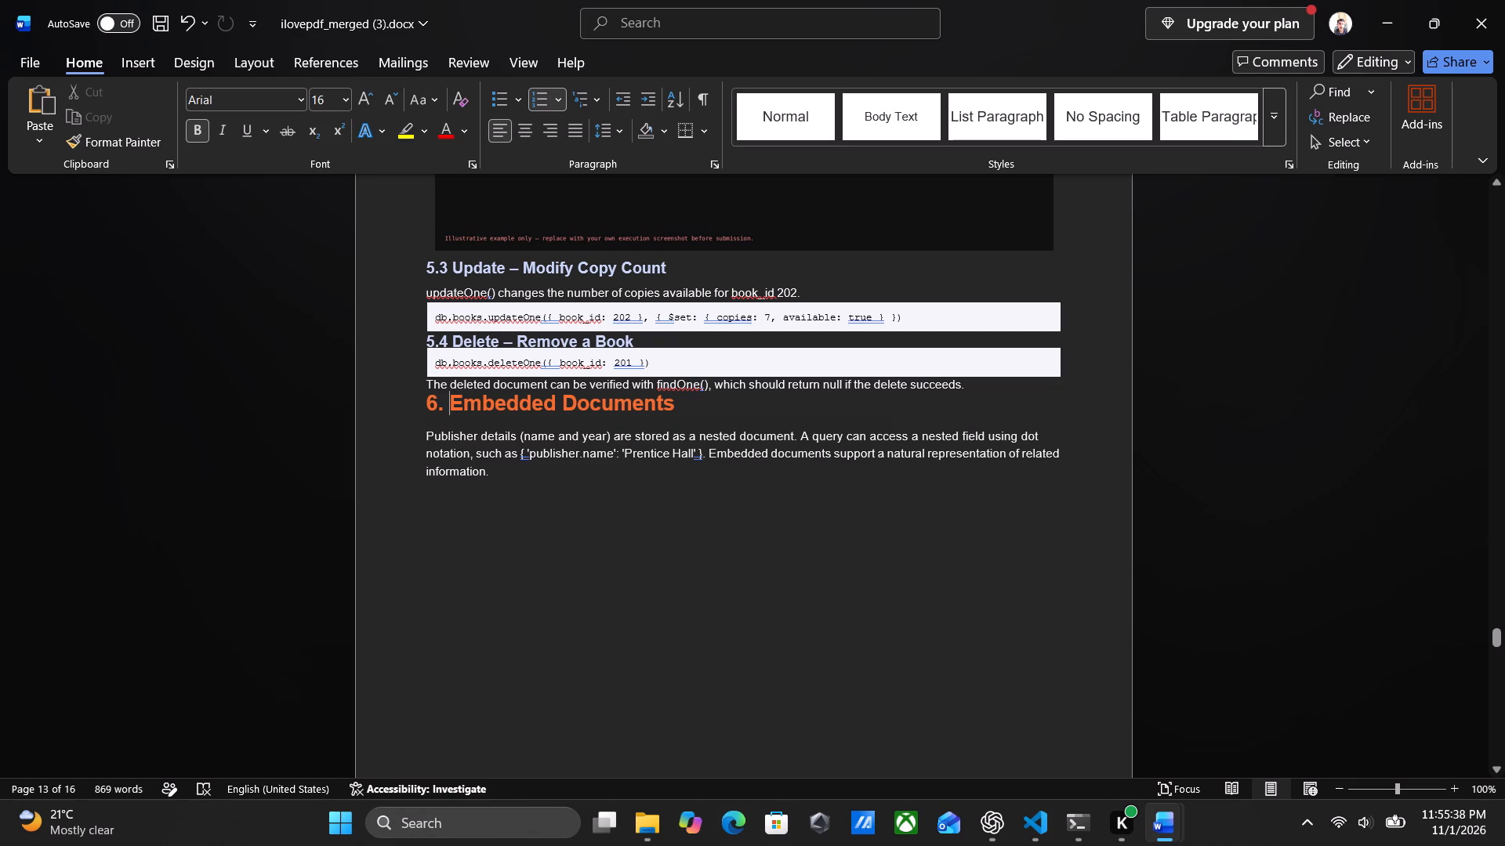
Insert one unnumbered blank line above the 6. Embedded Documents heading, clearing the extra numbered heading lines.
click(424, 396)
key(Return)
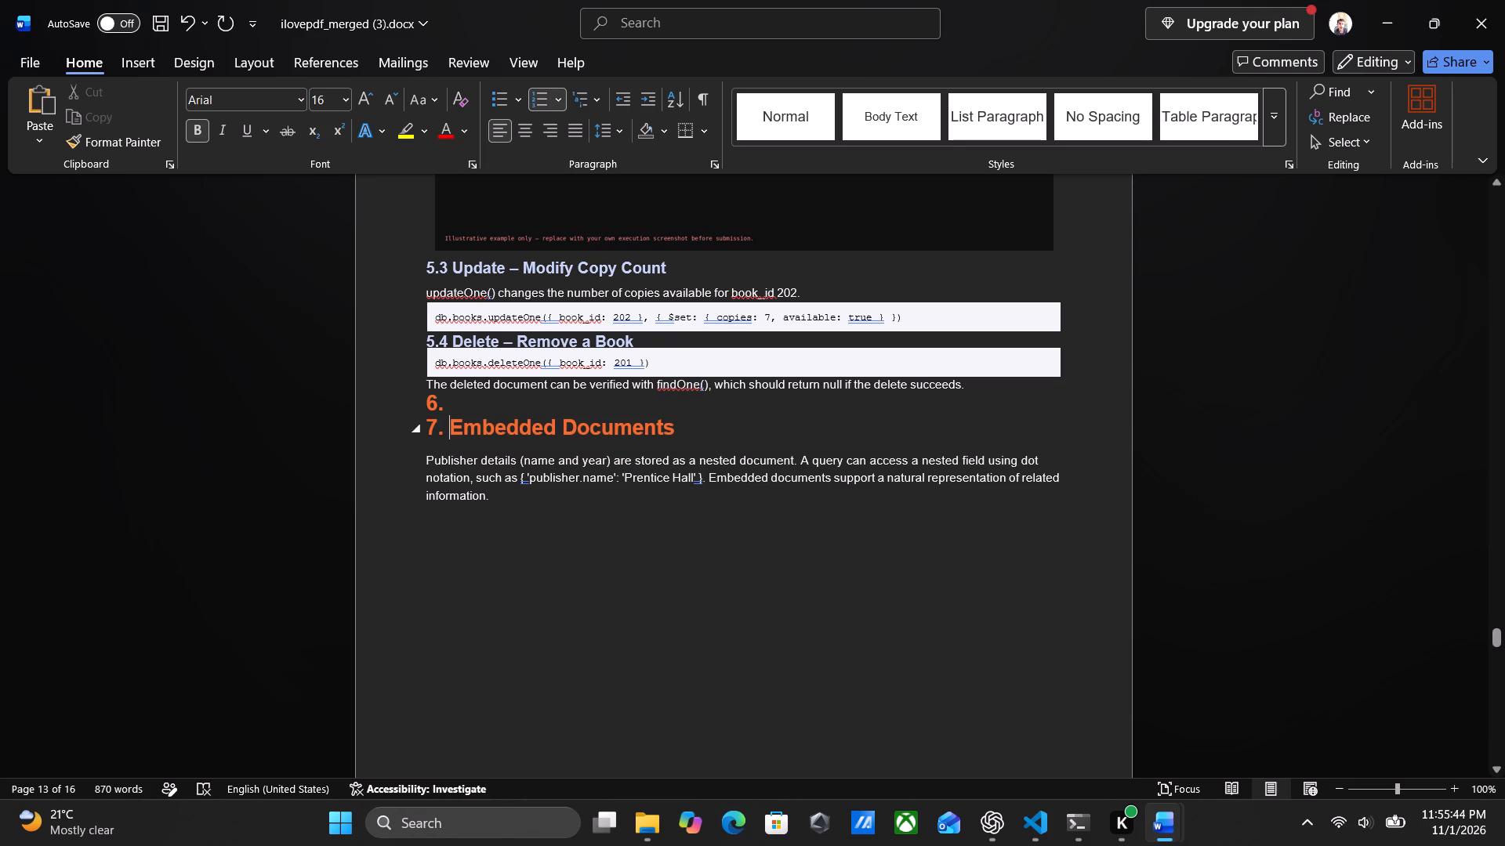
key(Return)
key(Return)
drag(442, 455, 422, 403)
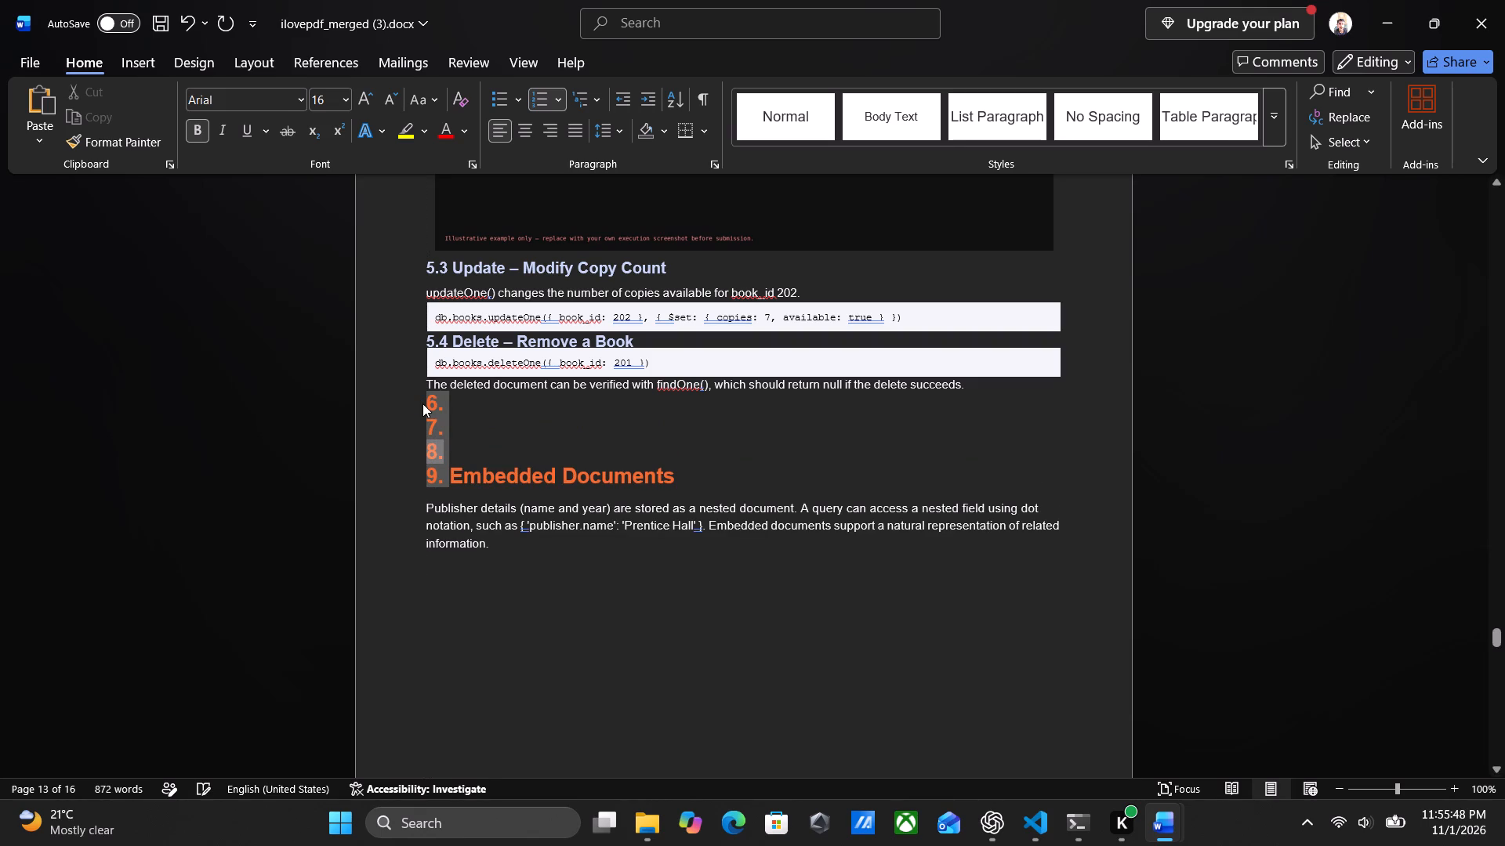
key(BackSpace)
key(BackSpace)
key(BackSpace)
key(BackSpace)
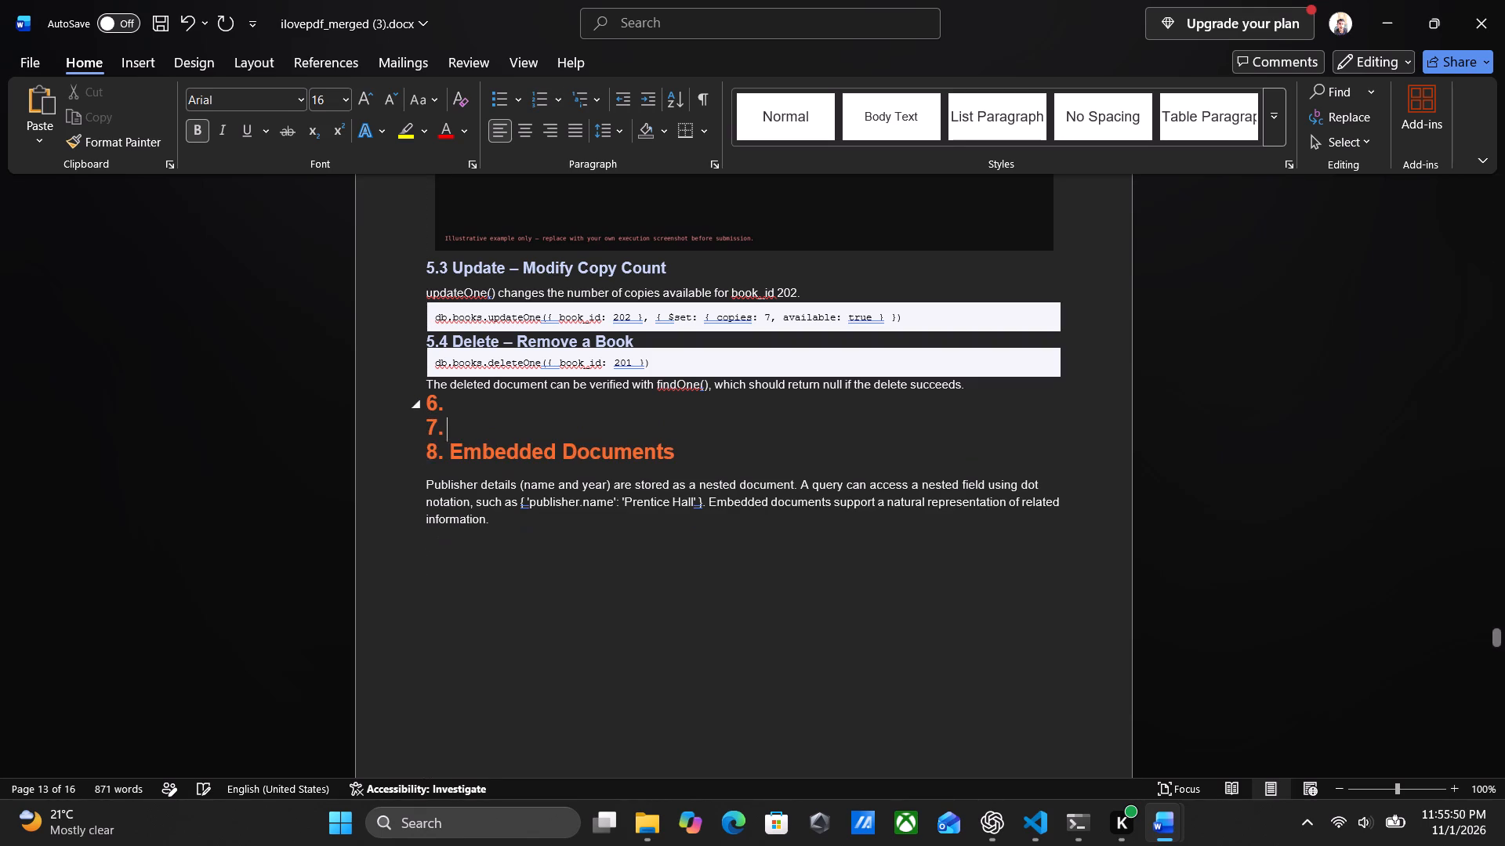
key(BackSpace)
key(BackSpace)
key(BackSpace)
key(BackSpace)
key(BackSpace)
key(BackSpace)
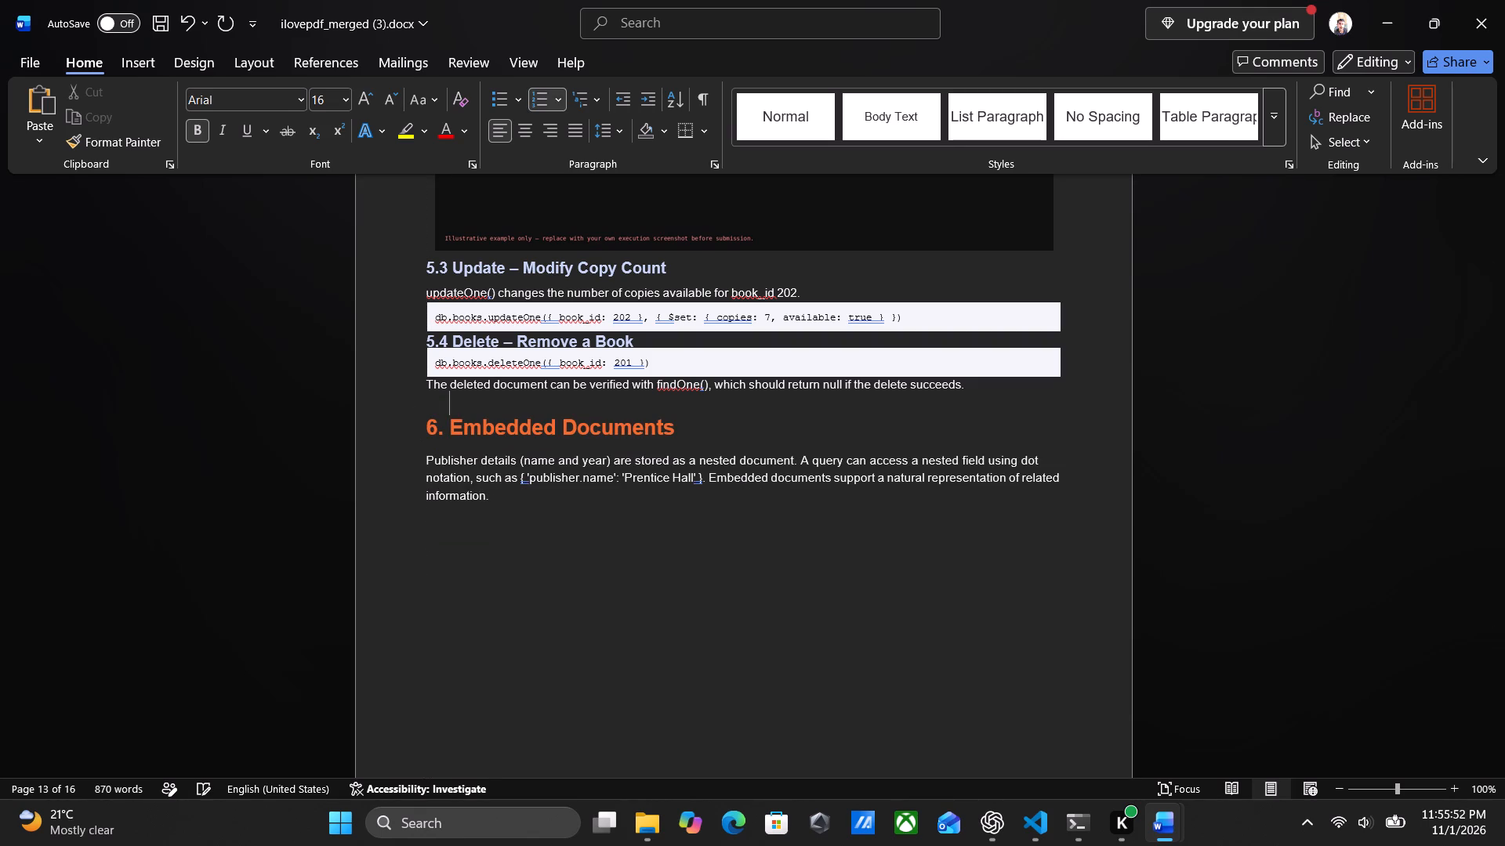
key(BackSpace)
Add five more blank lines above the 6. Embedded Documents heading and check the spacing up to the following page.
key(Return)
key(Return)
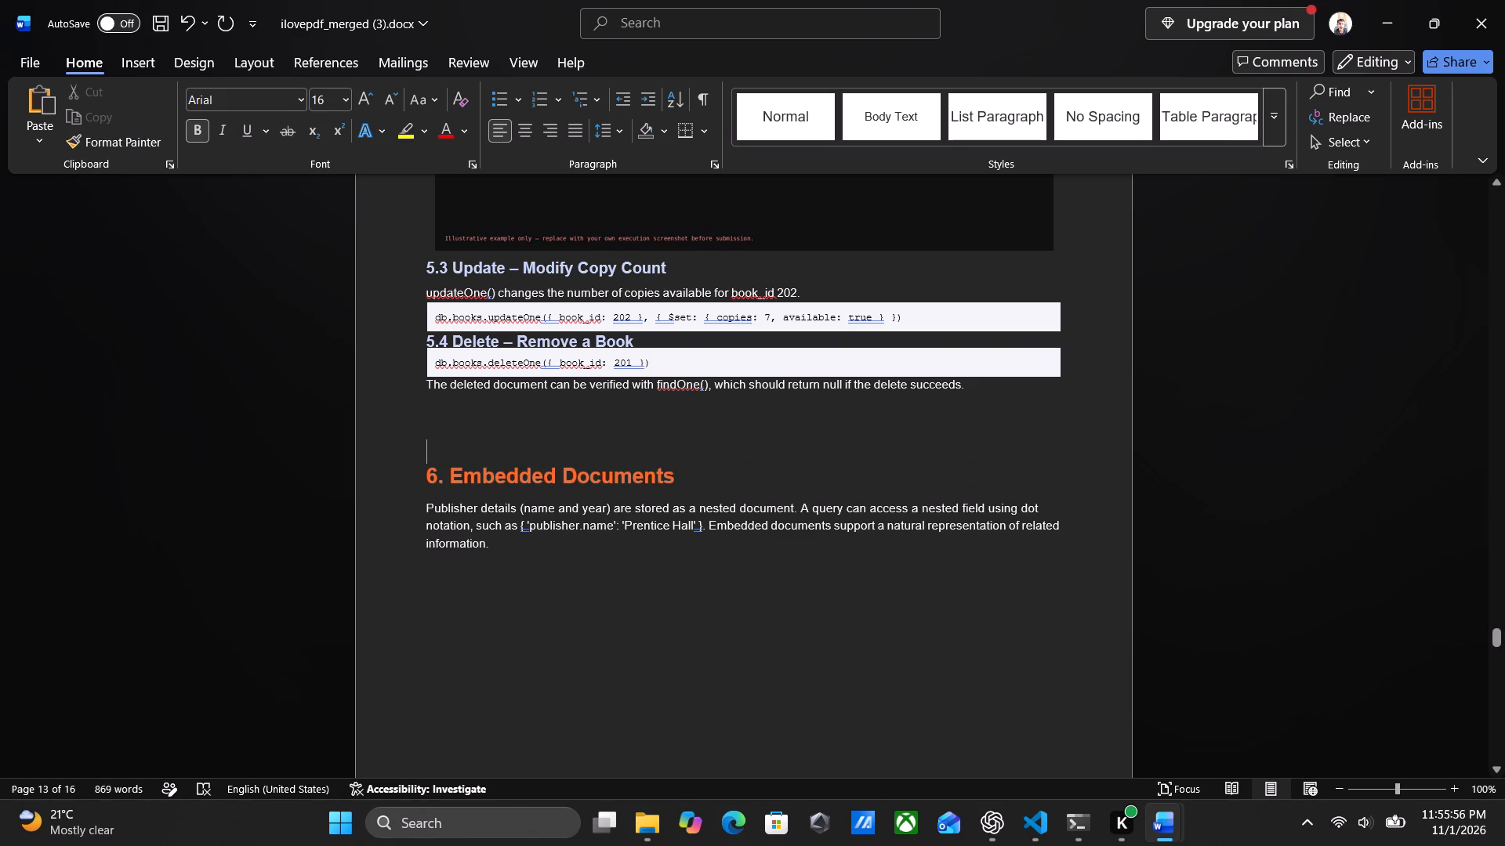
scroll(669, 551, down, 11)
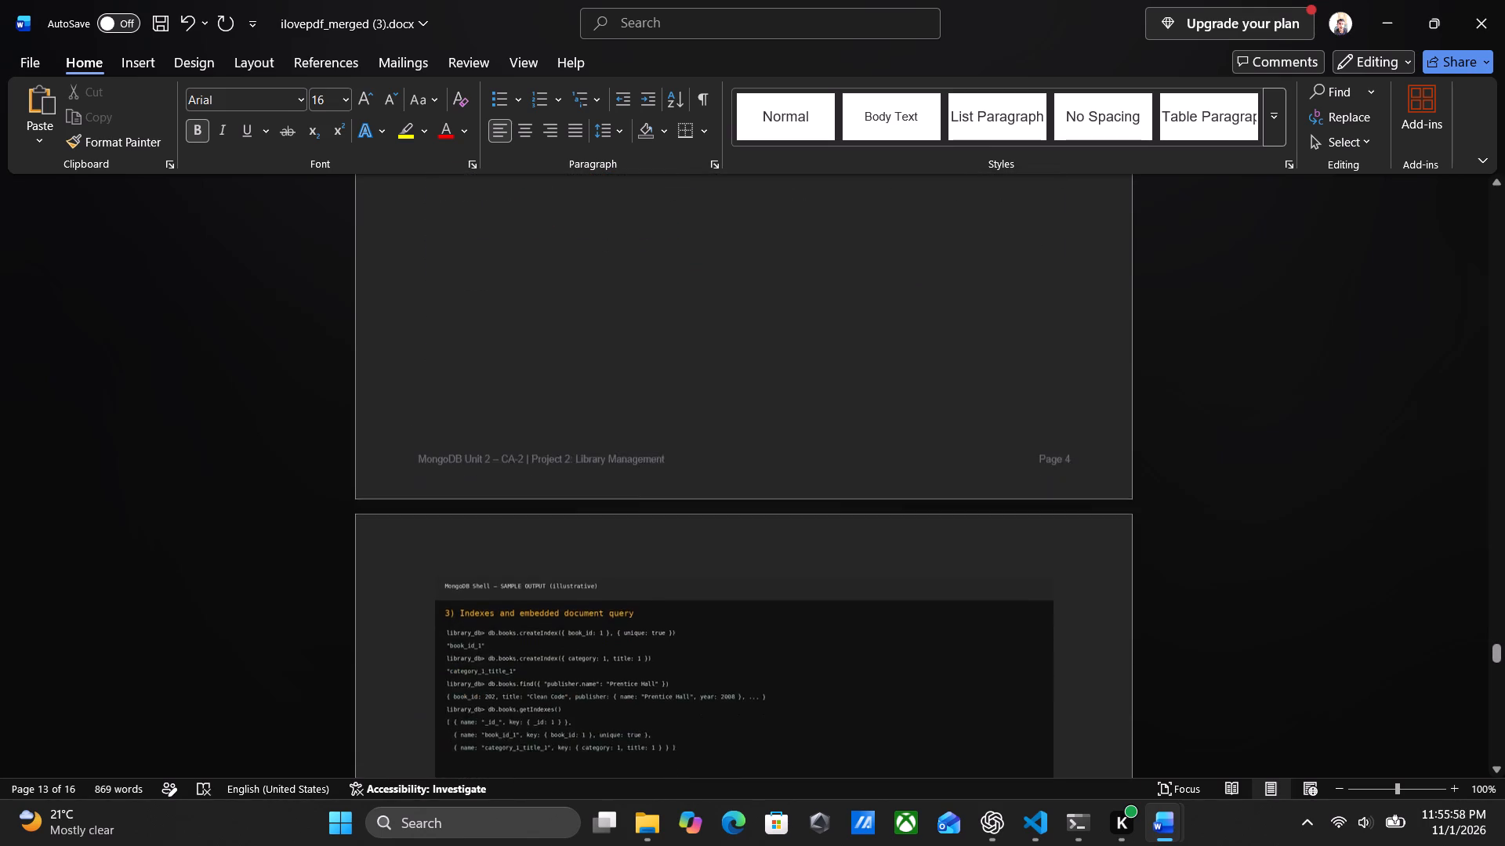
scroll(674, 540, down, 1)
scroll(673, 537, up, 10)
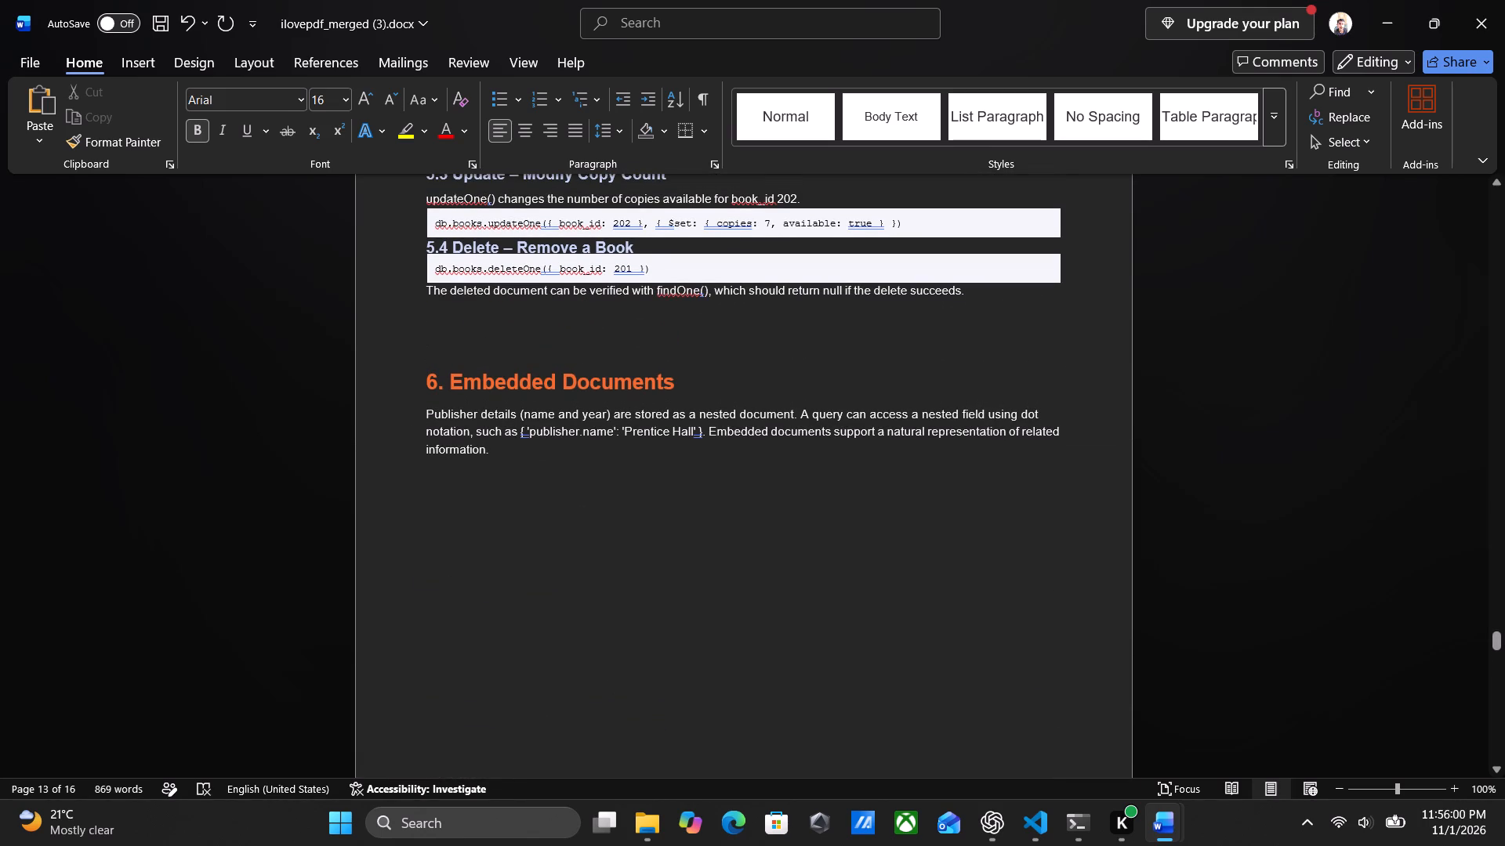
key(Return)
key(Return)
key(Return)
scroll(647, 522, down, 10)
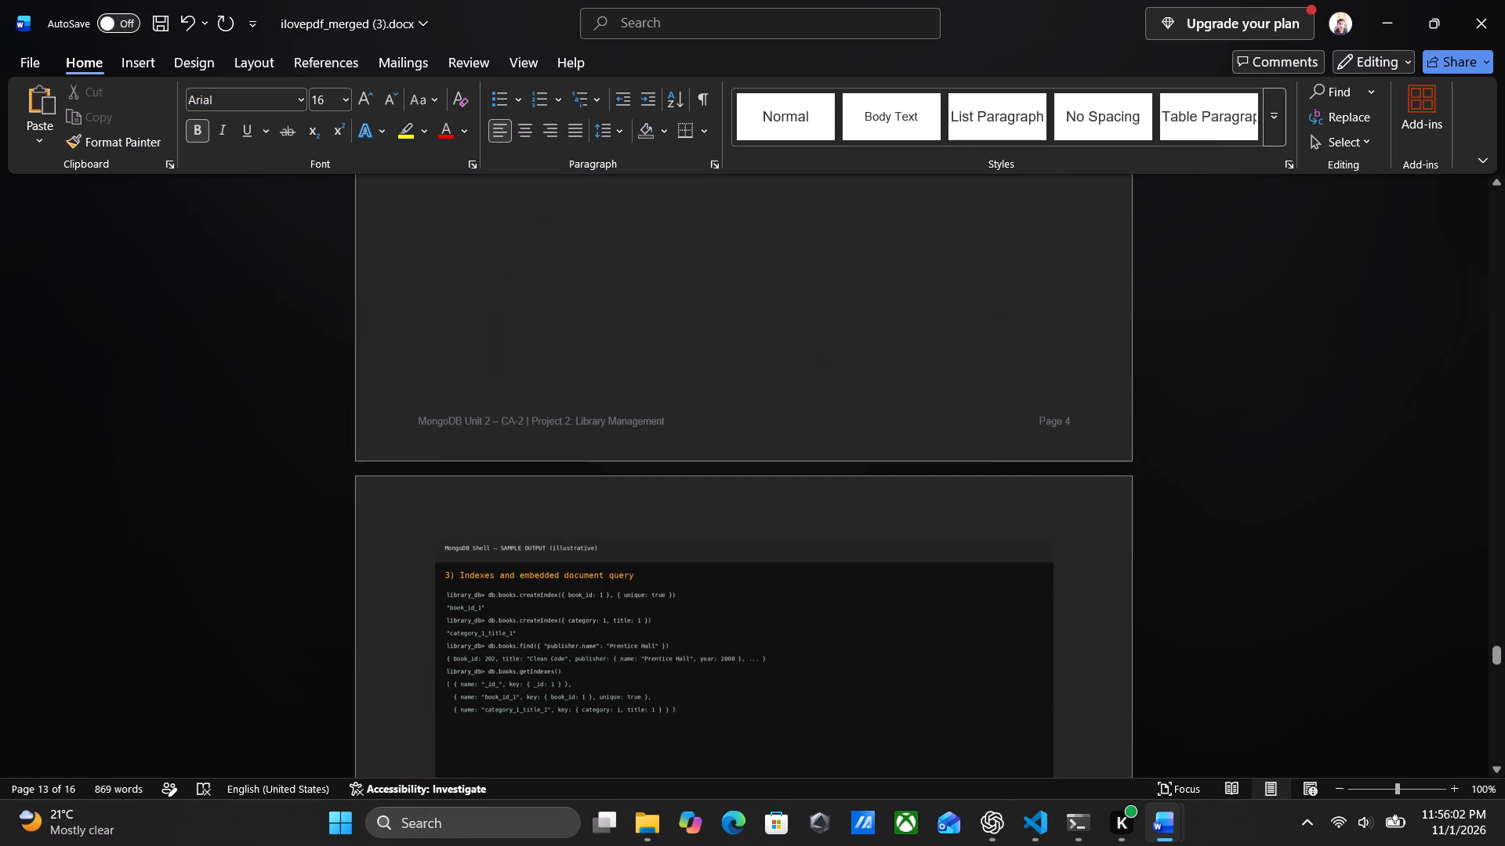
scroll(647, 522, up, 9)
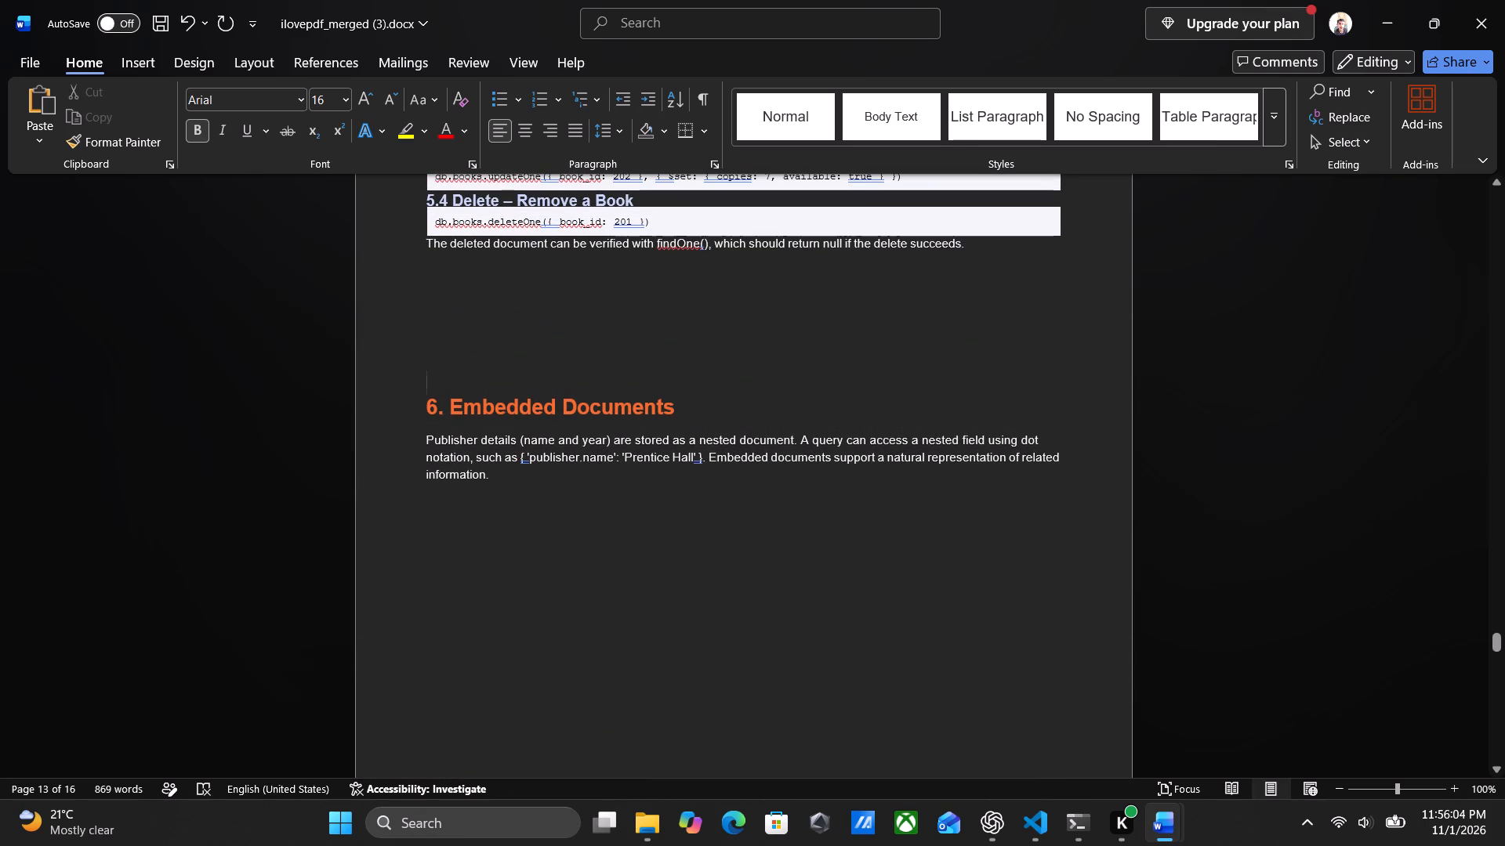
Add four blank lines between the Delete and verify output image and heading 5.3 Update – Modify Copy Count.
scroll(755, 428, up, 5)
scroll(708, 483, up, 1)
scroll(708, 483, down, 2)
scroll(708, 483, up, 3)
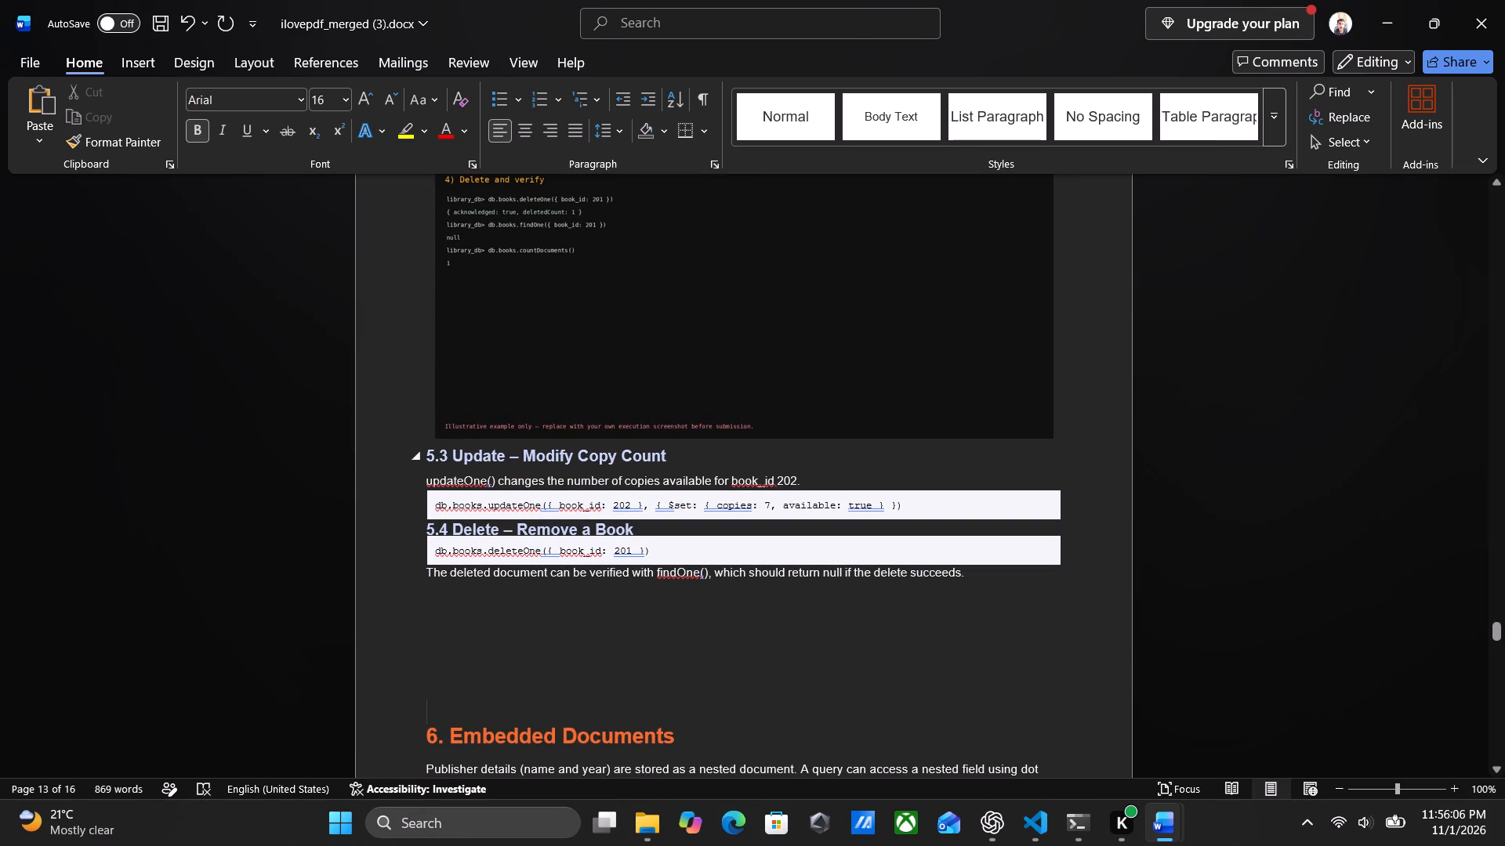
click(425, 452)
scroll(854, 437, up, 7)
scroll(817, 454, down, 4)
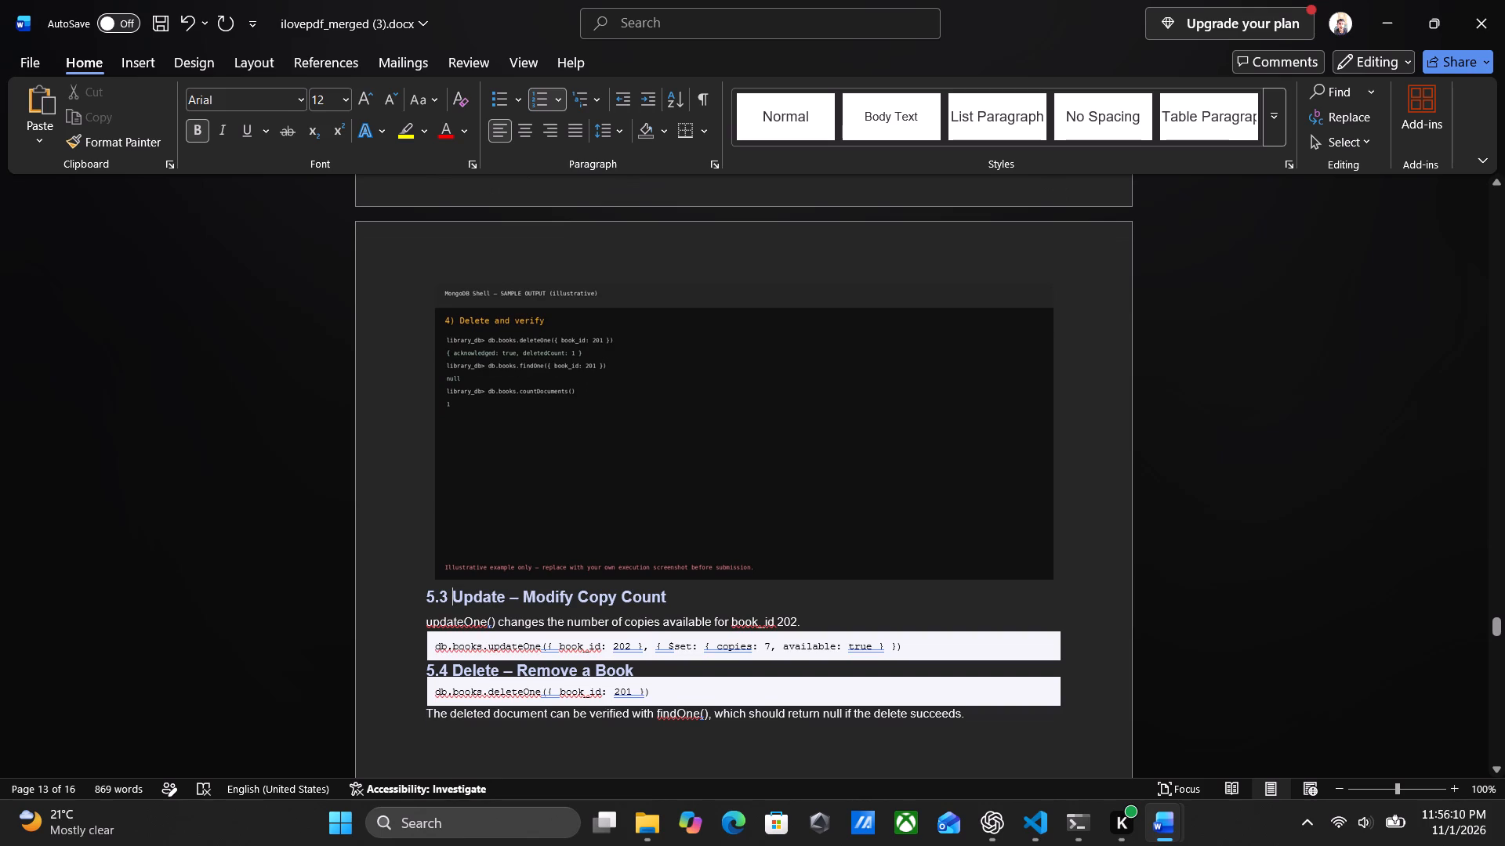
click(1072, 561)
key(Return)
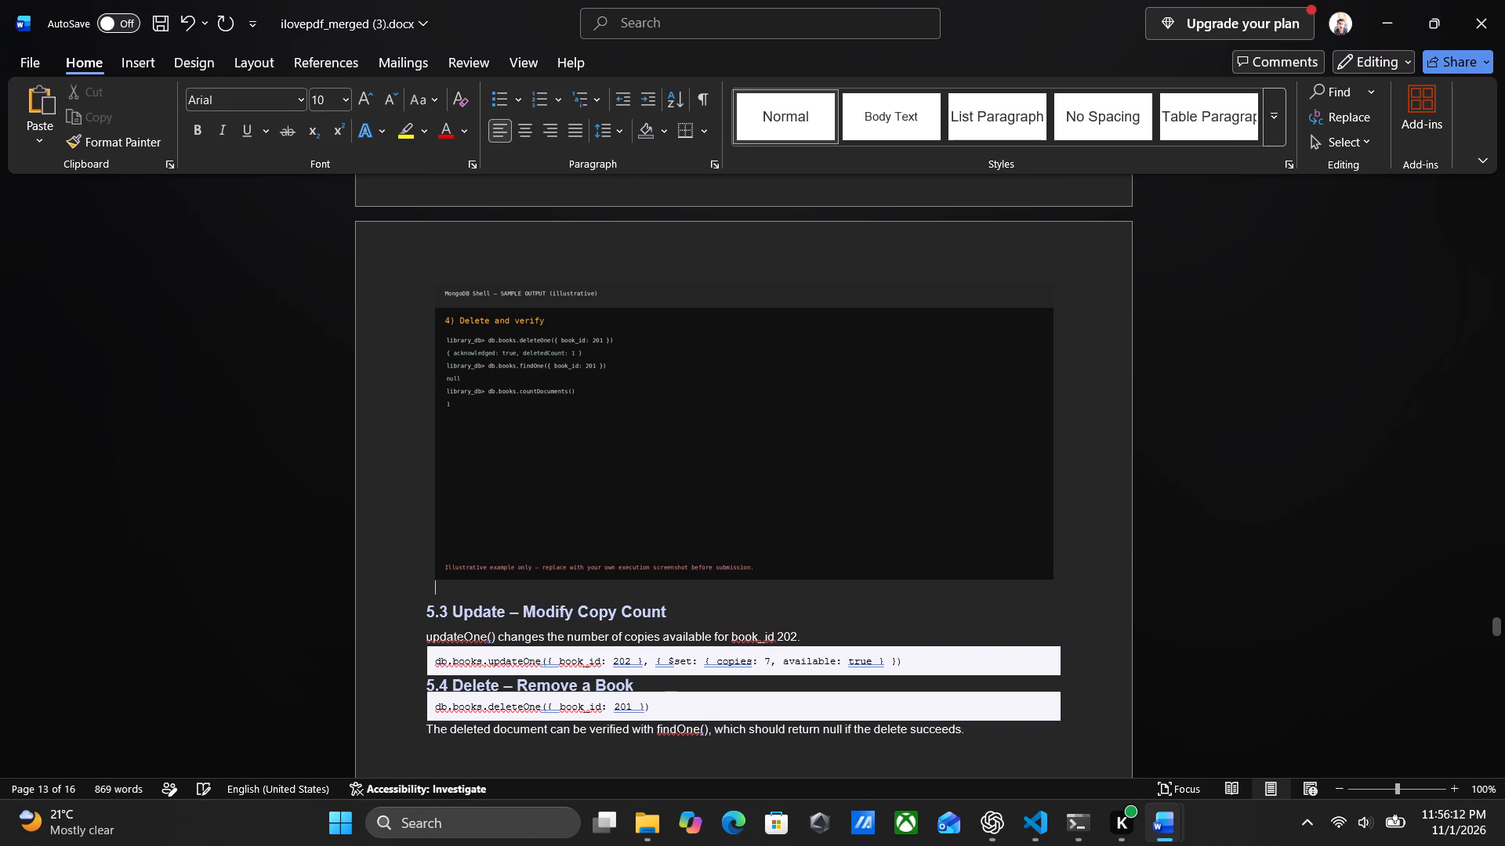
key(Return)
key(Return)
key(Return)
Delete the Figure 5.2 caption below the db.books.find code block in section 5.2.
scroll(937, 563, up, 4)
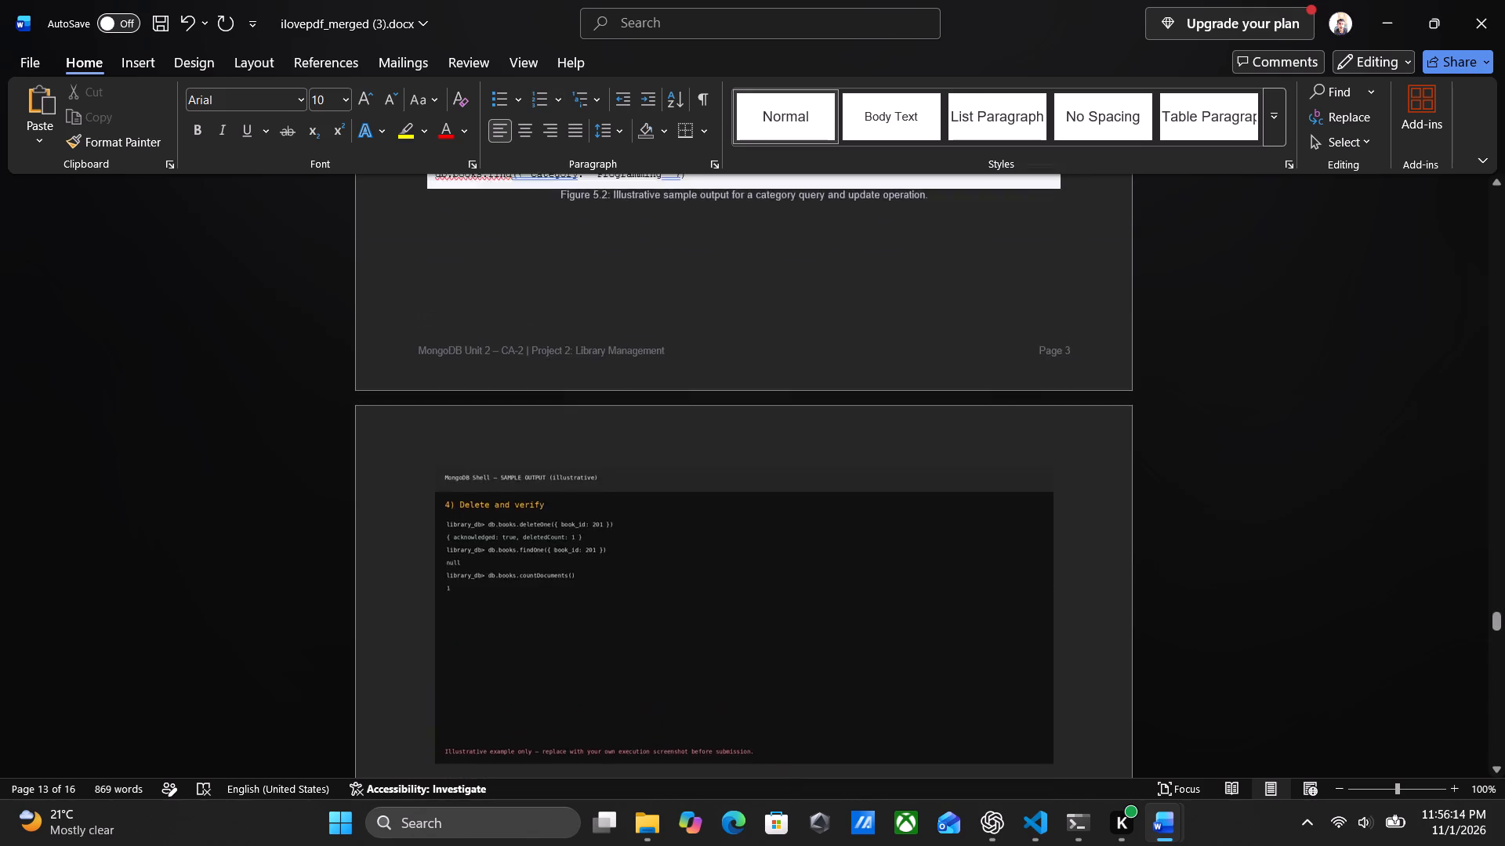
scroll(927, 560, up, 7)
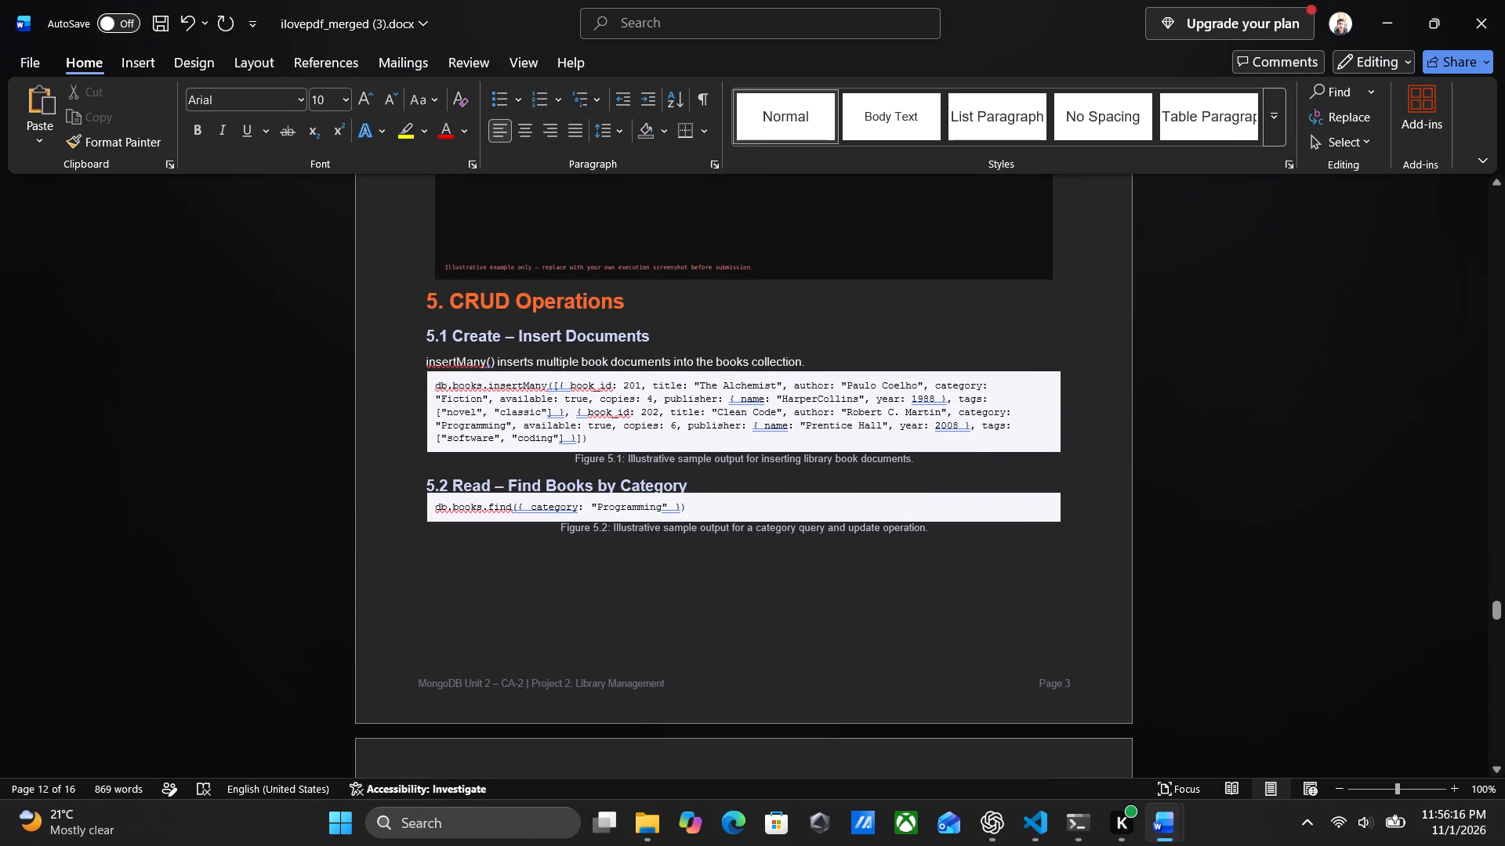
drag(561, 527, 952, 533)
key(BackSpace)
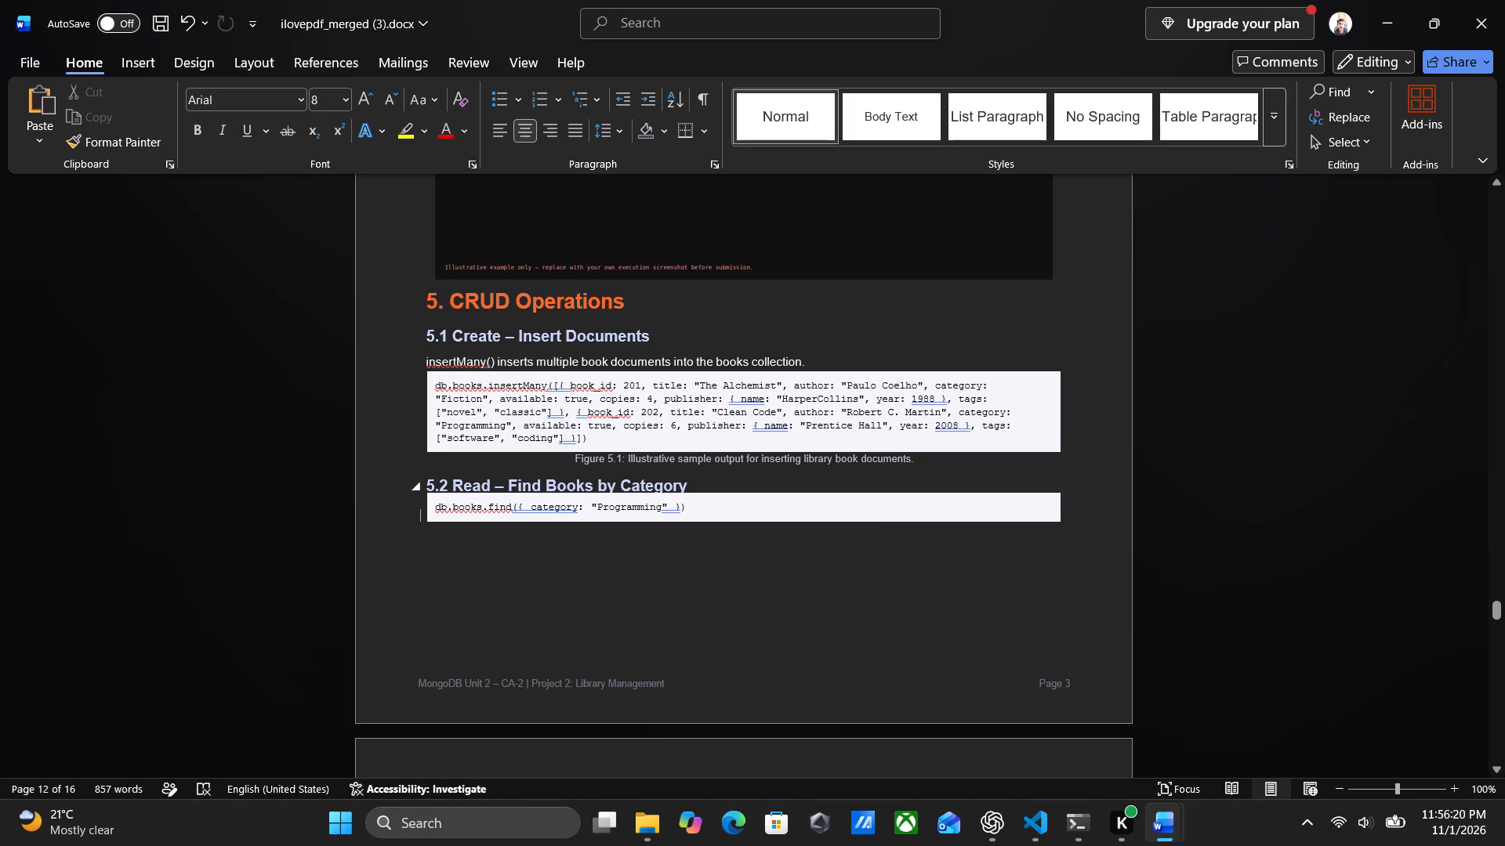
Delete the Figure 5.1 caption below the insertMany code block in section 5.1 and check the layout around it.
drag(927, 465, 636, 450)
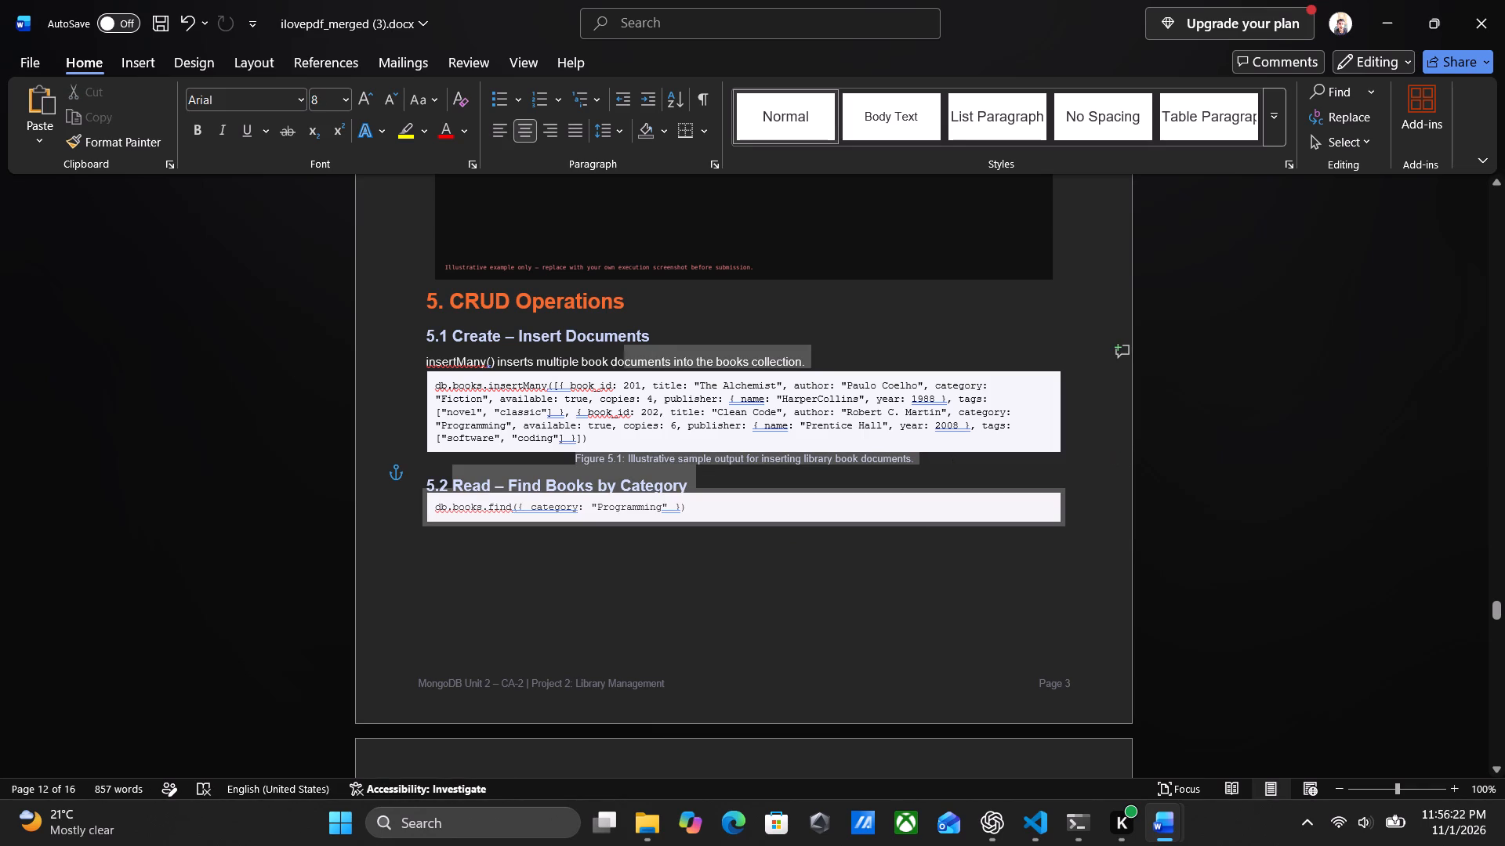
drag(636, 450, 581, 446)
click(934, 459)
drag(923, 457, 566, 457)
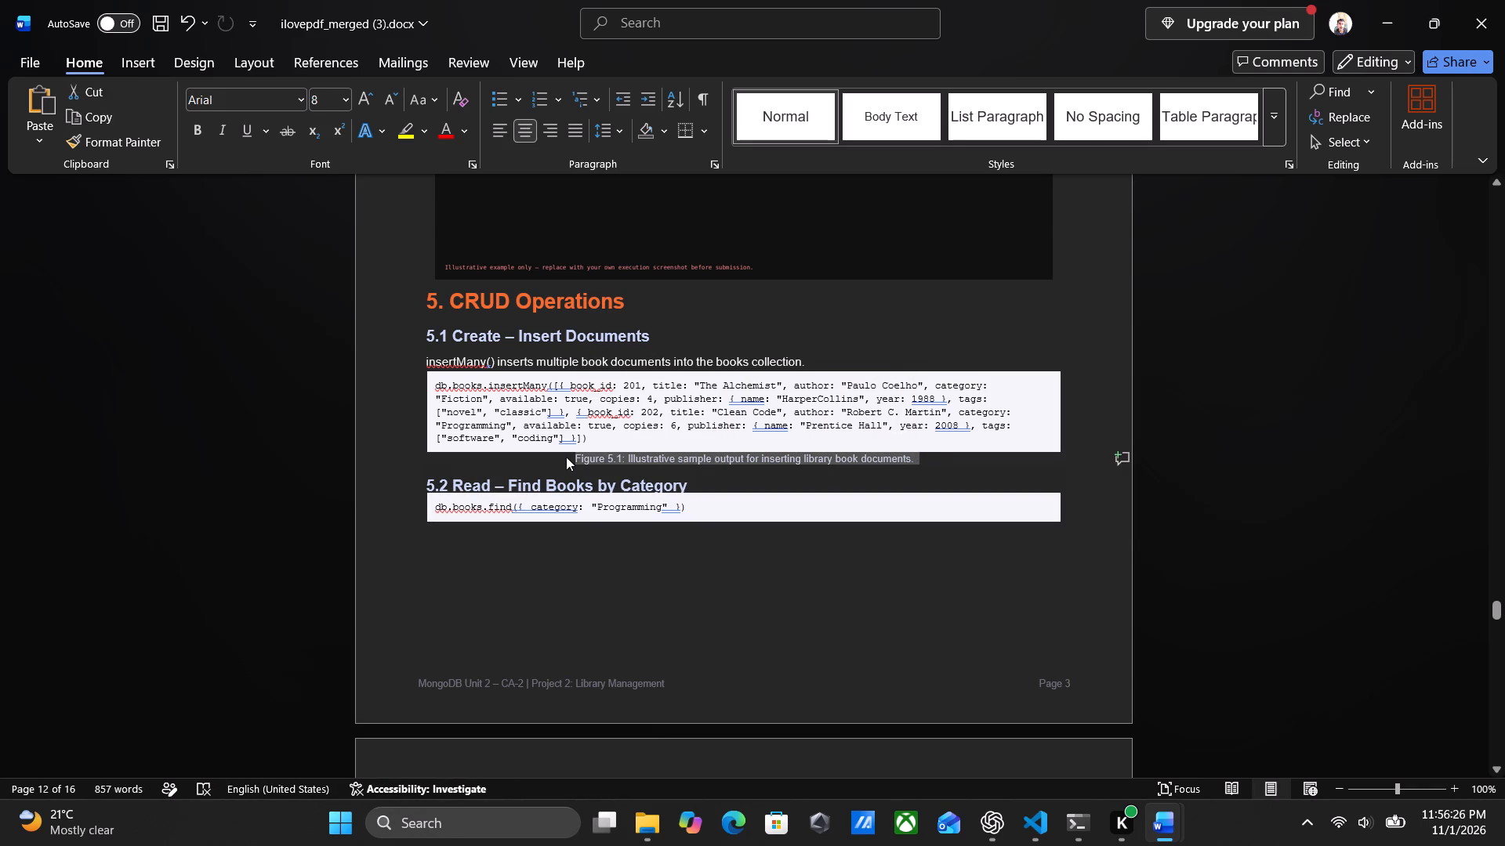
key(BackSpace)
scroll(777, 559, up, 2)
scroll(776, 559, down, 2)
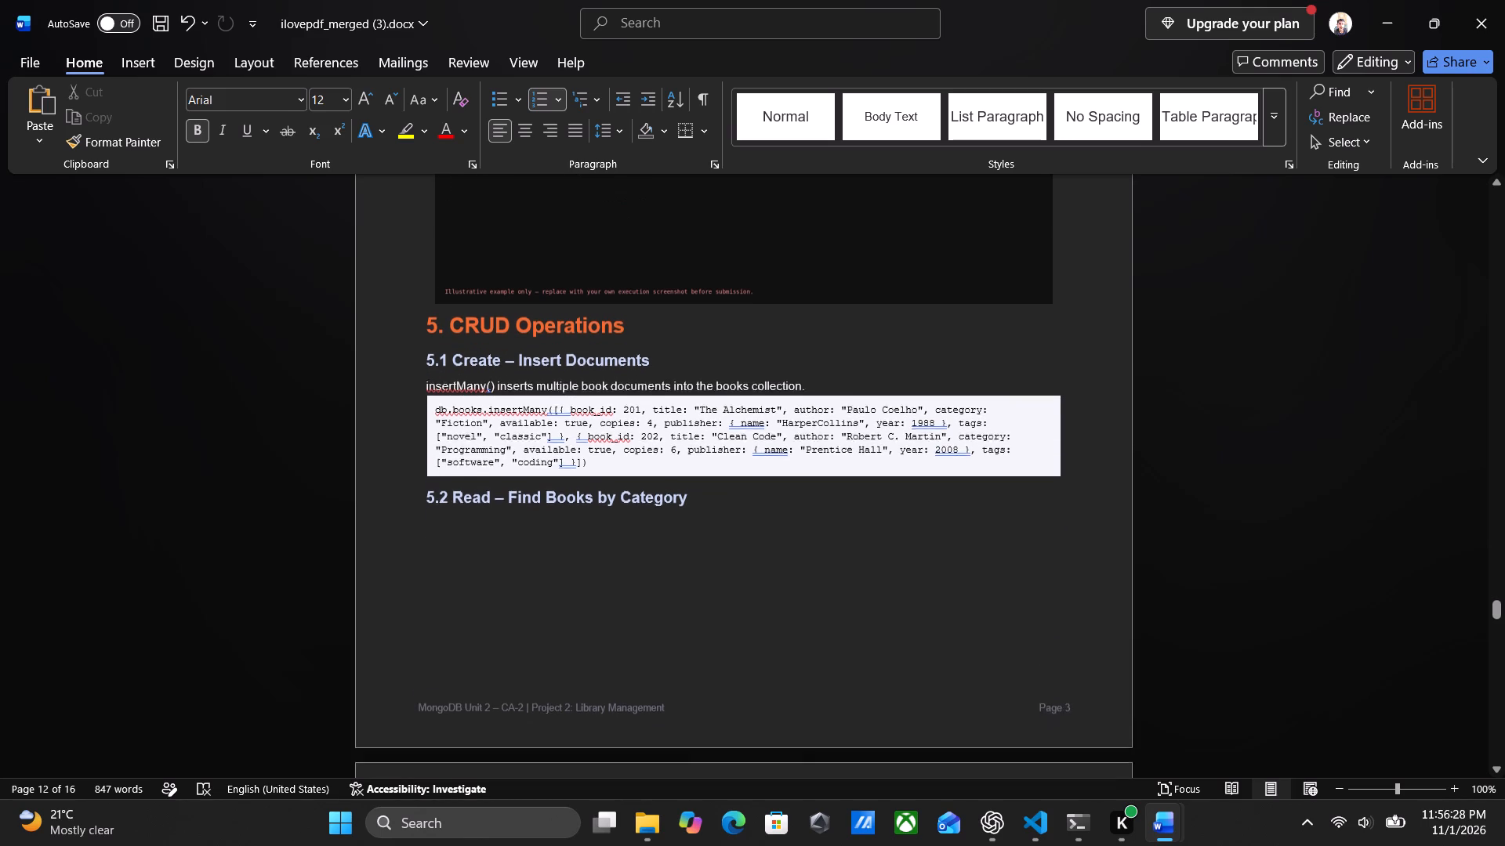
scroll(734, 551, down, 5)
scroll(723, 524, up, 4)
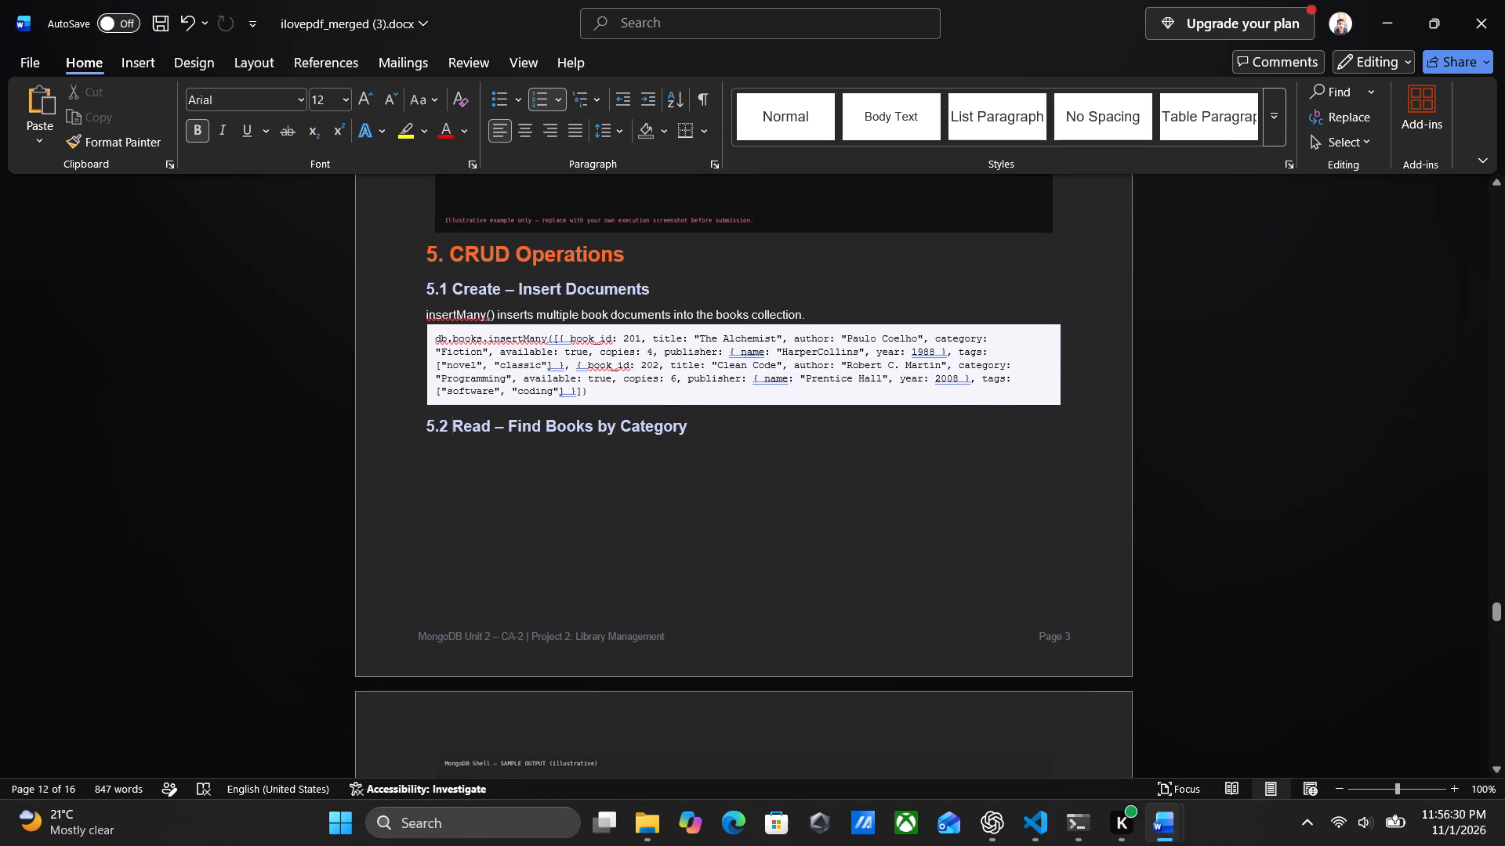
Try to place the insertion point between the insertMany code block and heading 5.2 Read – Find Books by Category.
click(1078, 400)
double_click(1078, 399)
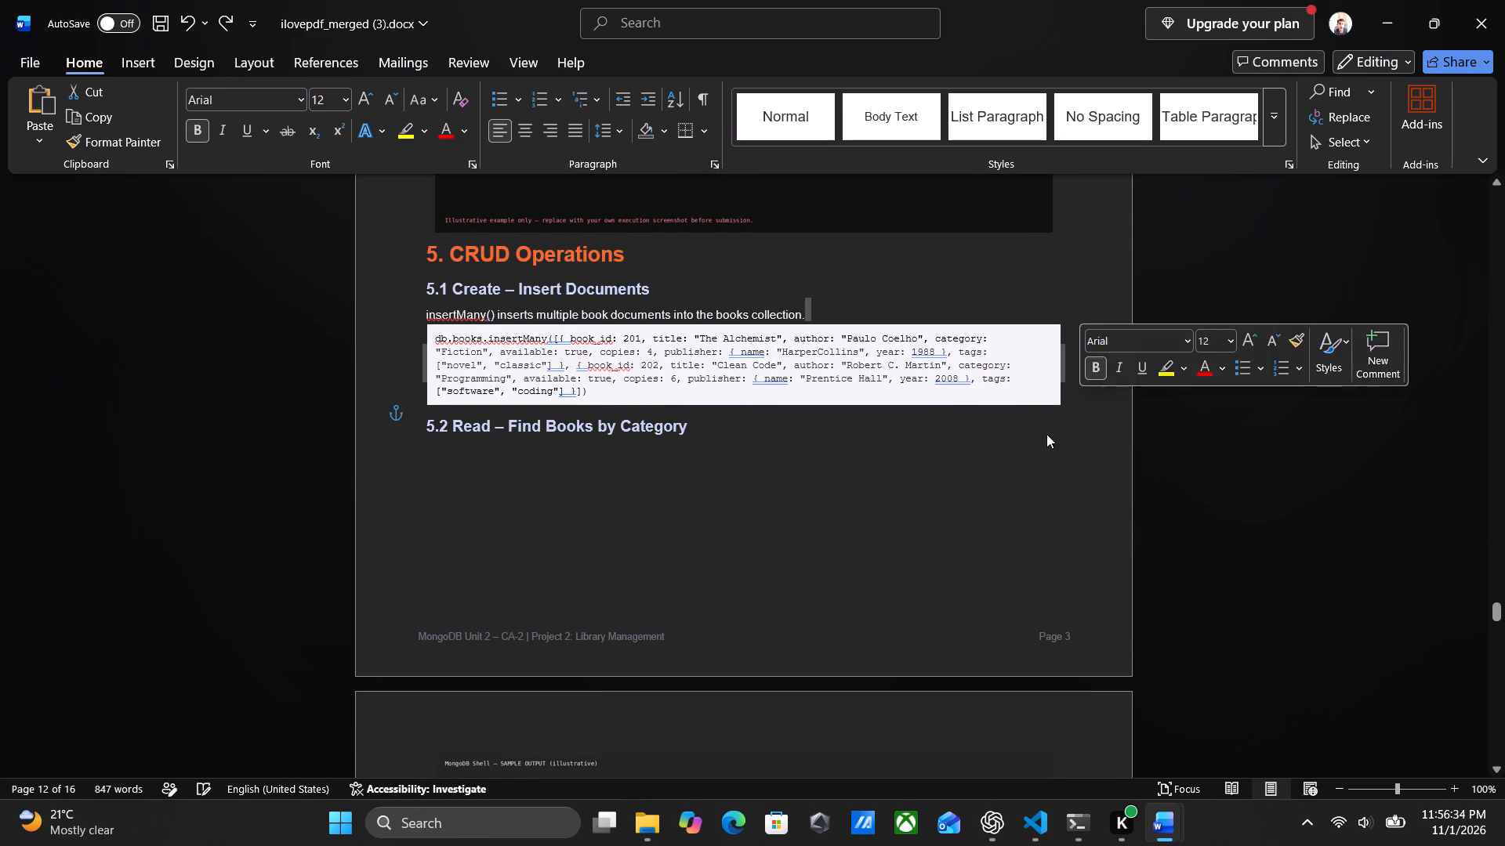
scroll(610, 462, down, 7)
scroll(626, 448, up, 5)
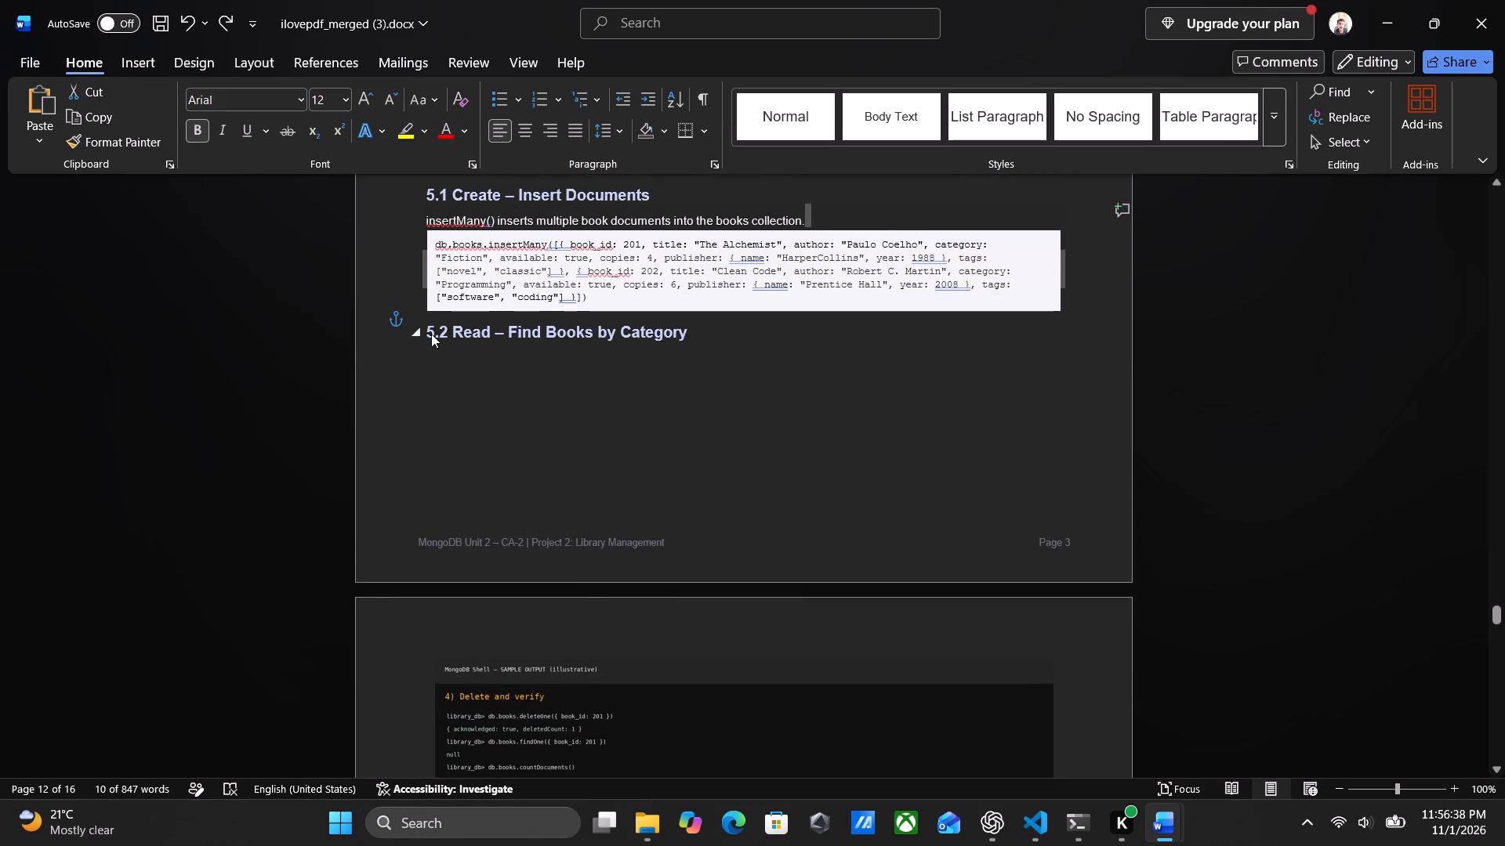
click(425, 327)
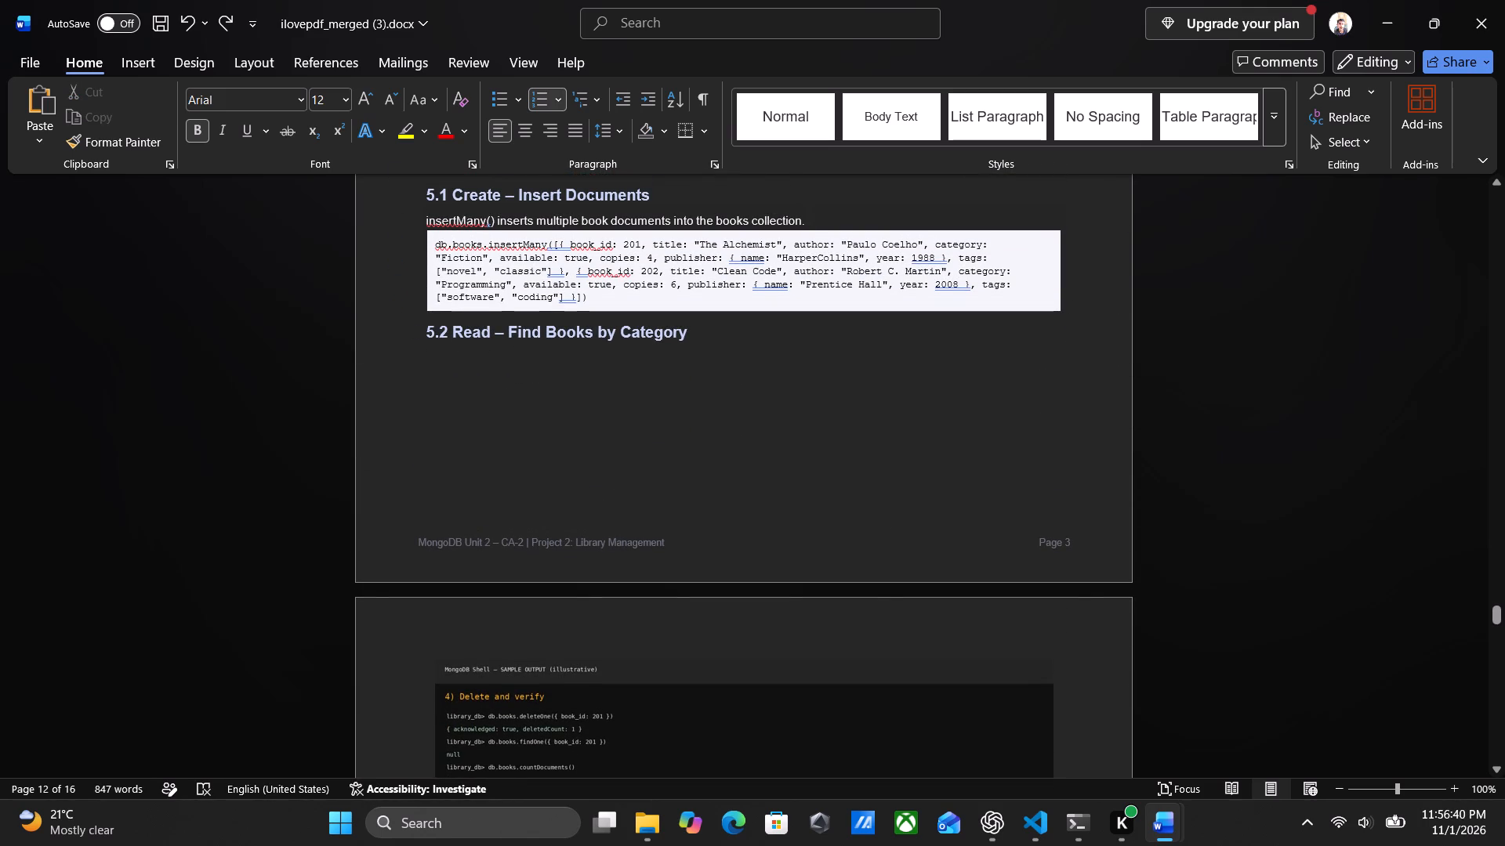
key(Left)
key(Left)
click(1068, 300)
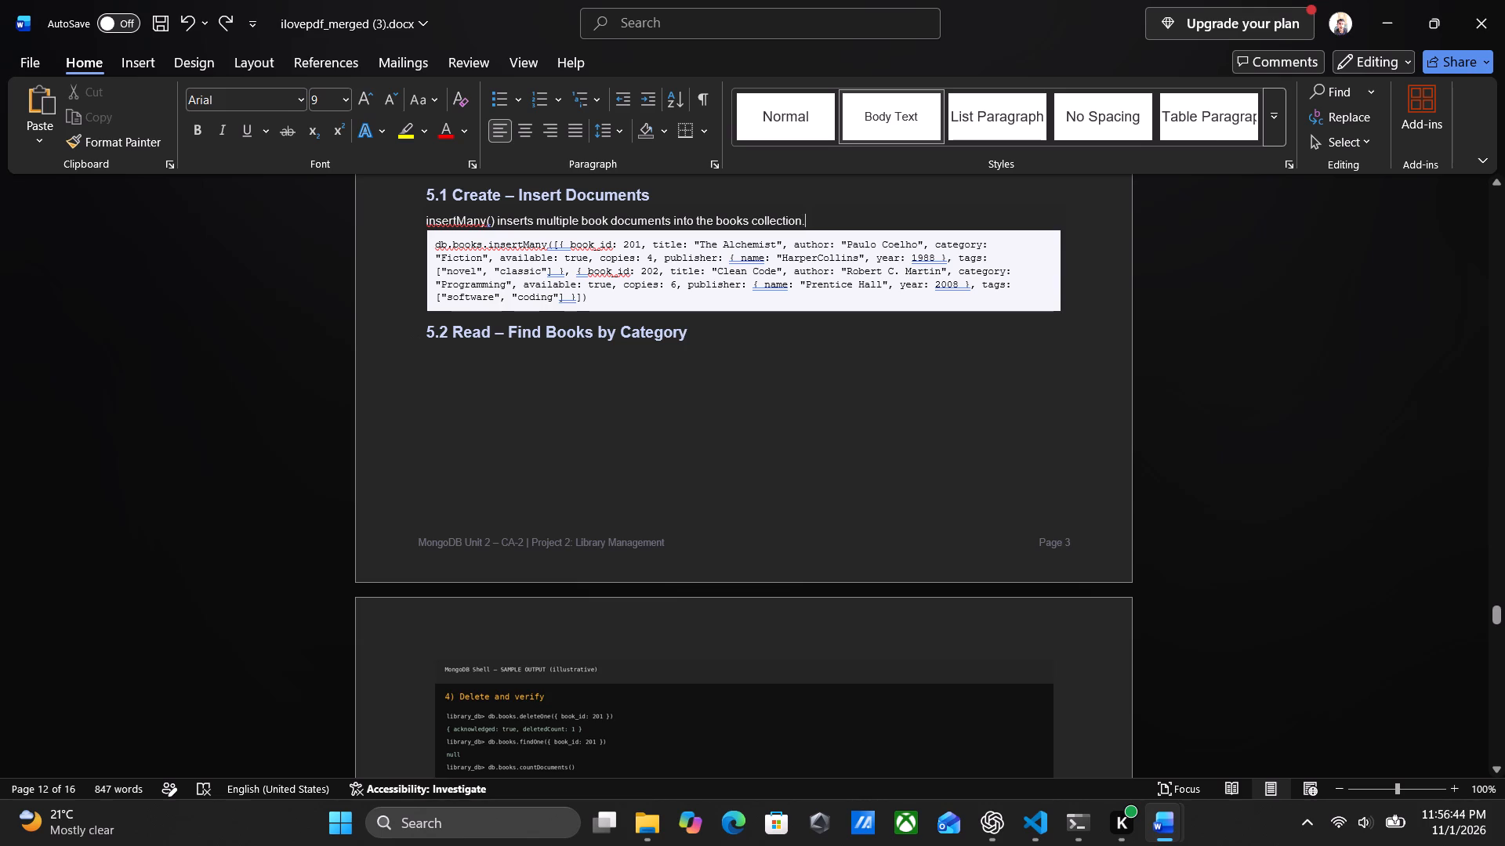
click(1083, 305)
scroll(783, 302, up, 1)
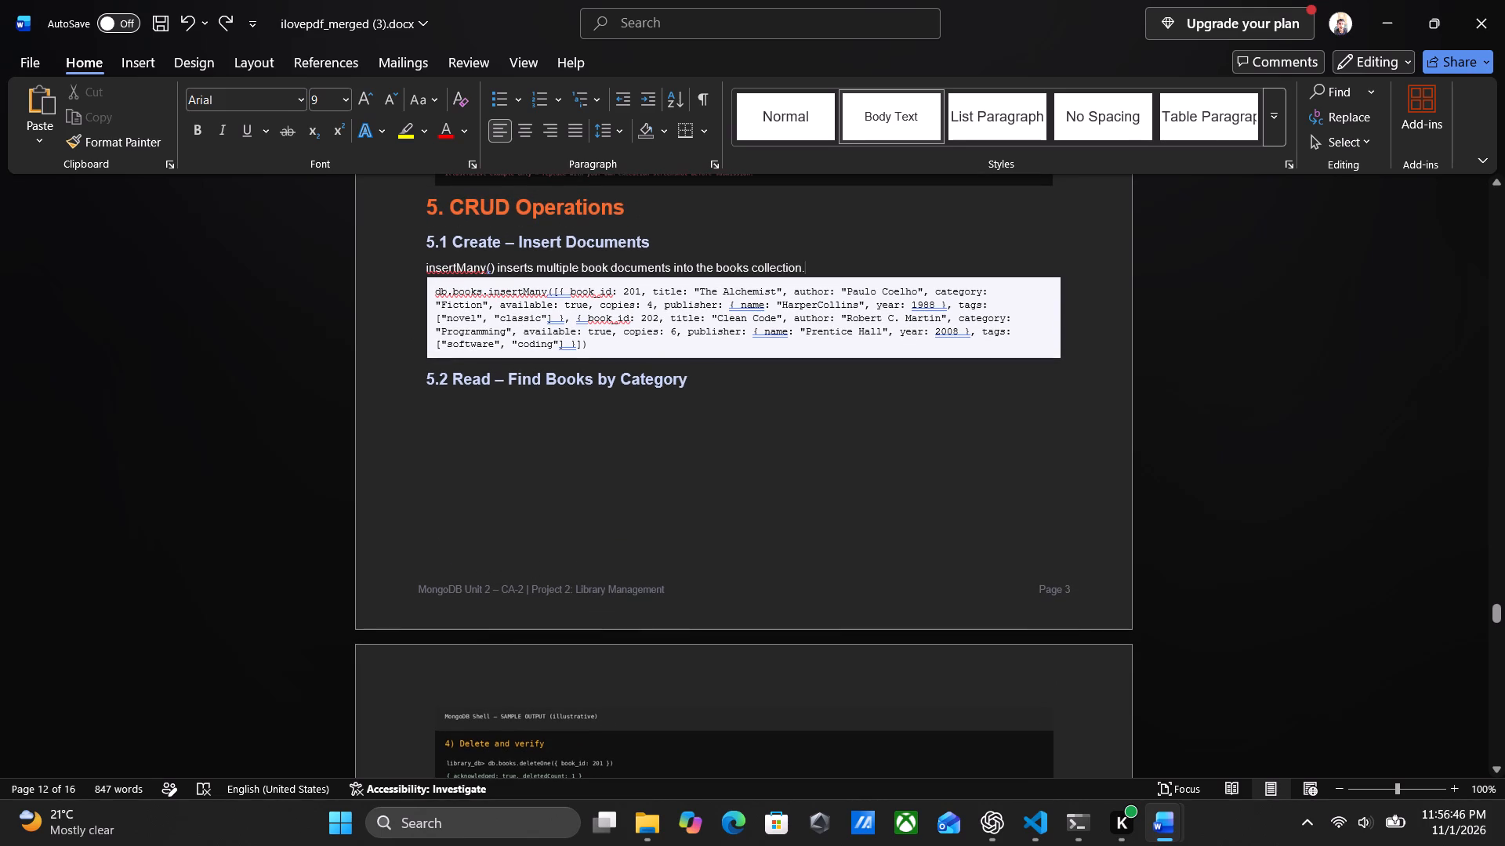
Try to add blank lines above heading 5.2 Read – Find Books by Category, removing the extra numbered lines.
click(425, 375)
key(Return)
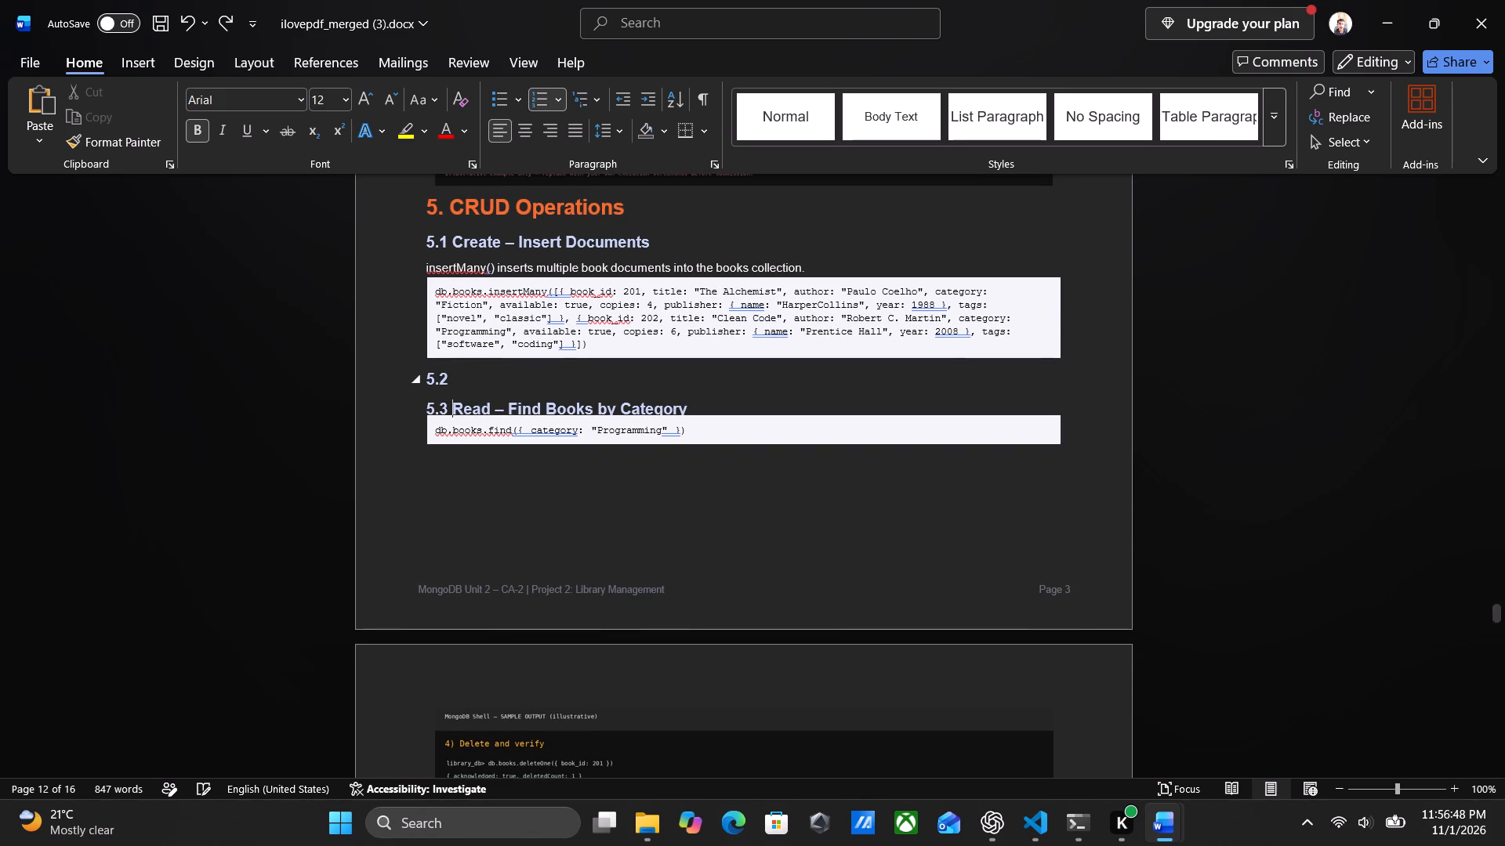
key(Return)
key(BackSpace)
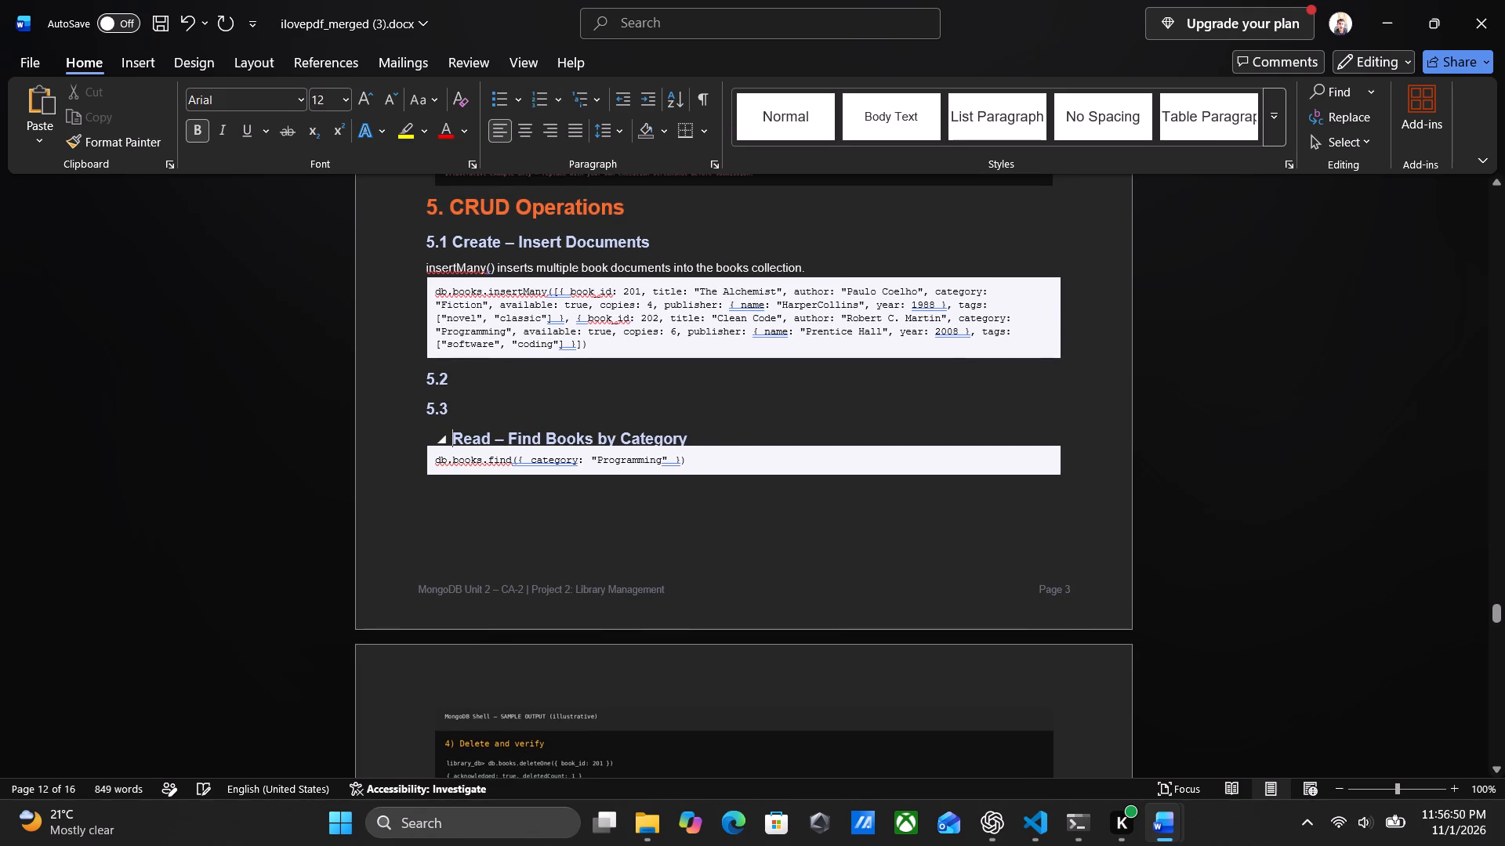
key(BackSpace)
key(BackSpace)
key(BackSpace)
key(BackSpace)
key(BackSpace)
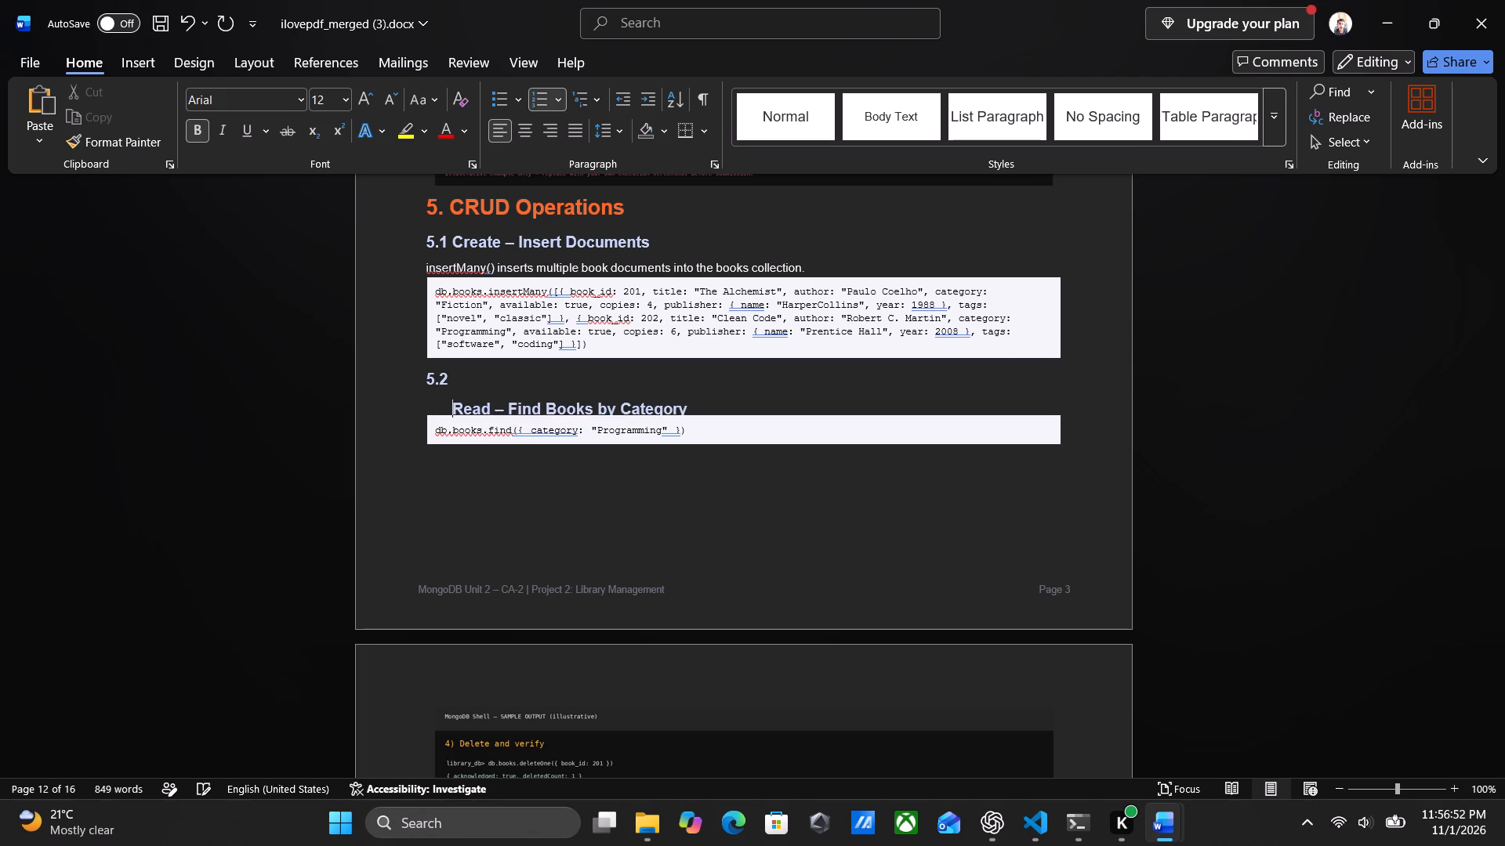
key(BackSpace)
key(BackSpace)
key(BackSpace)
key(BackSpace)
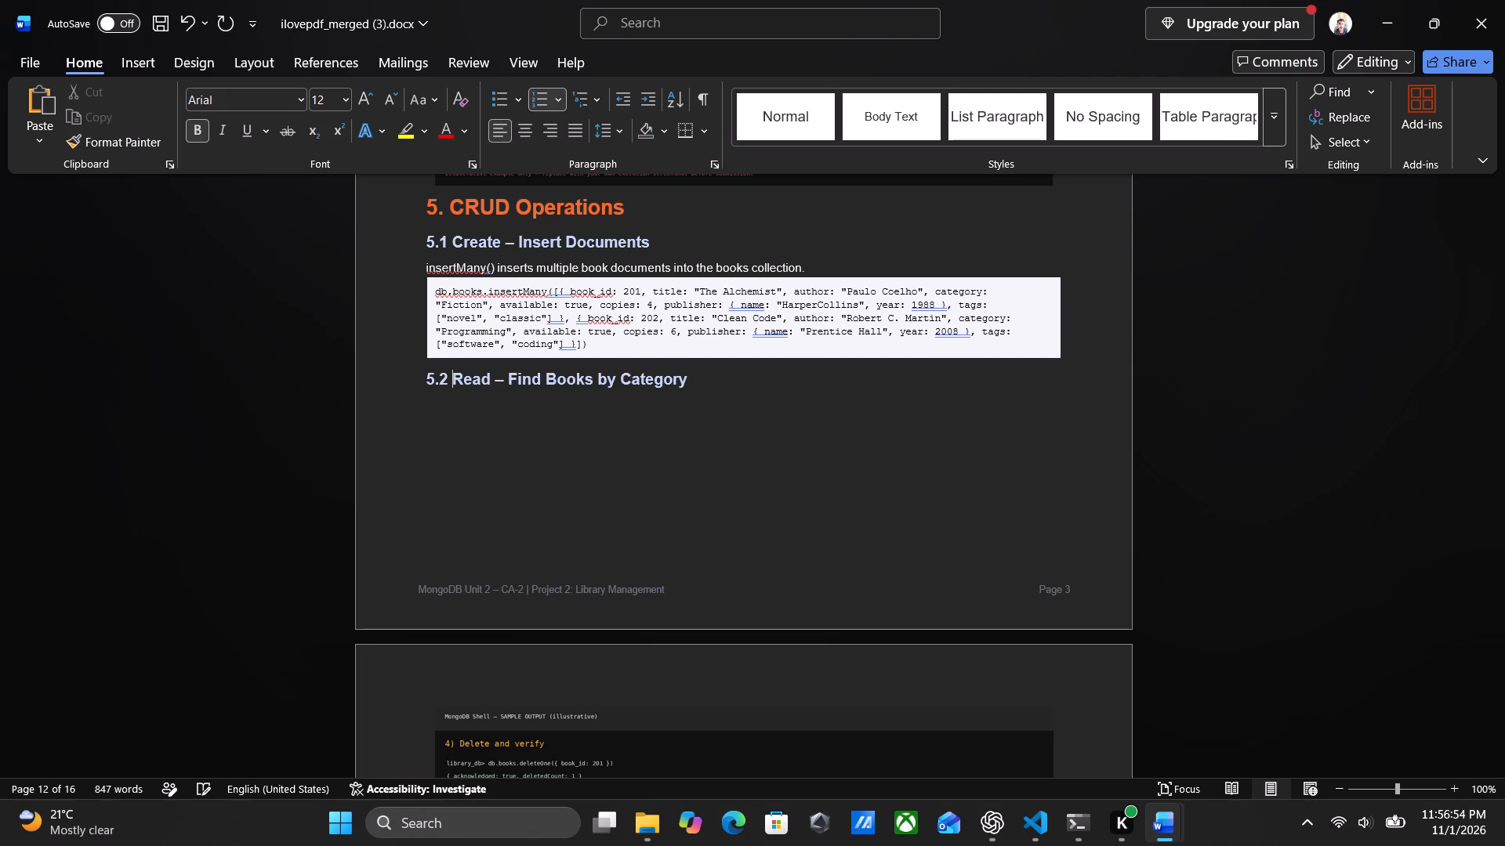
Replace the automatic number of heading Read – Find Books by Category with typed 5.2, add two blank lines above it and remove its indent.
key(BackSpace)
key(Return)
key(Return)
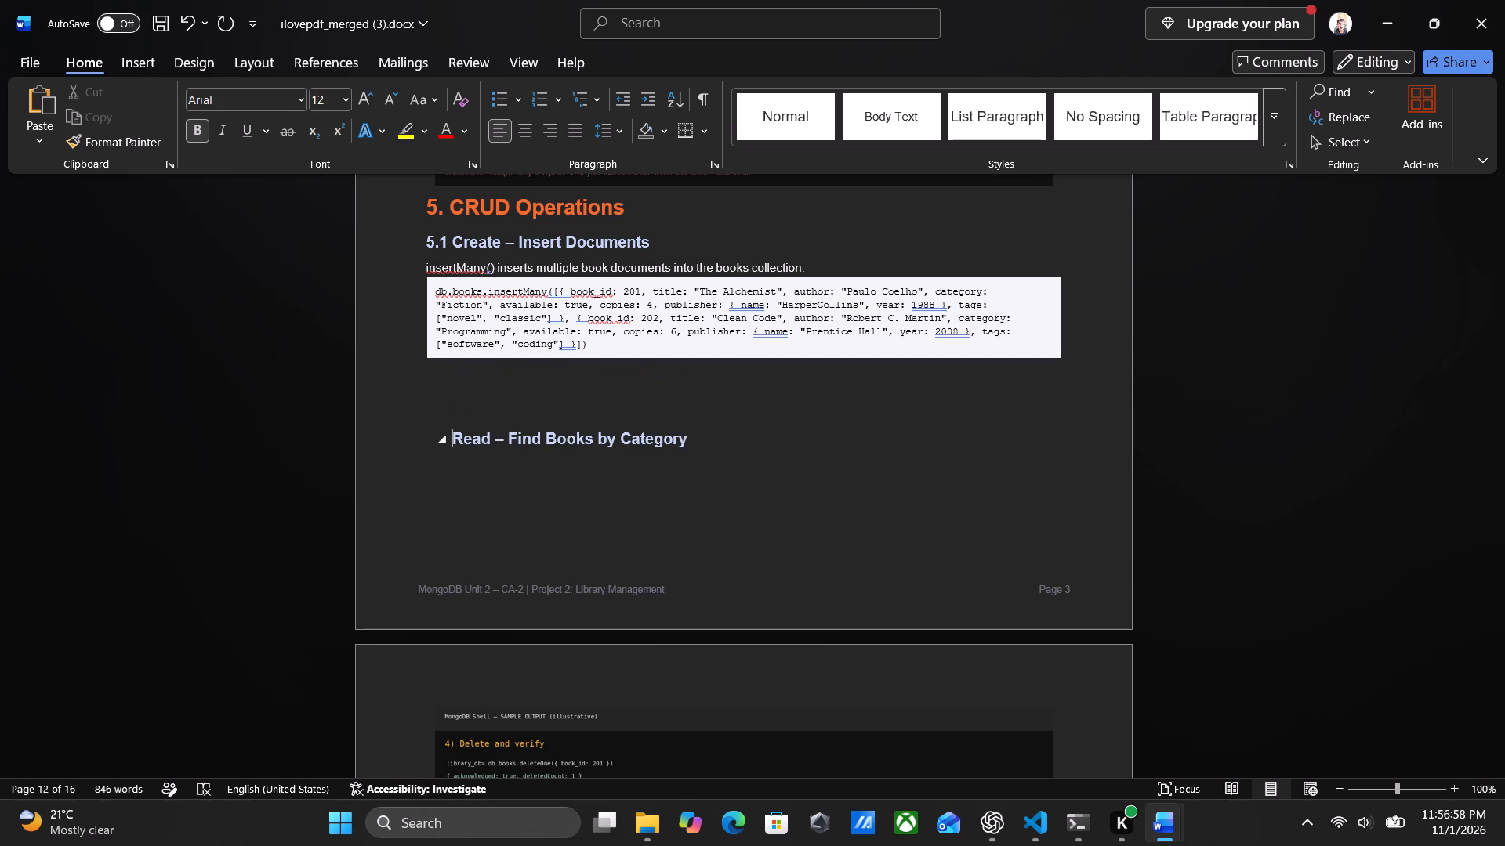
key(5)
text(.2)
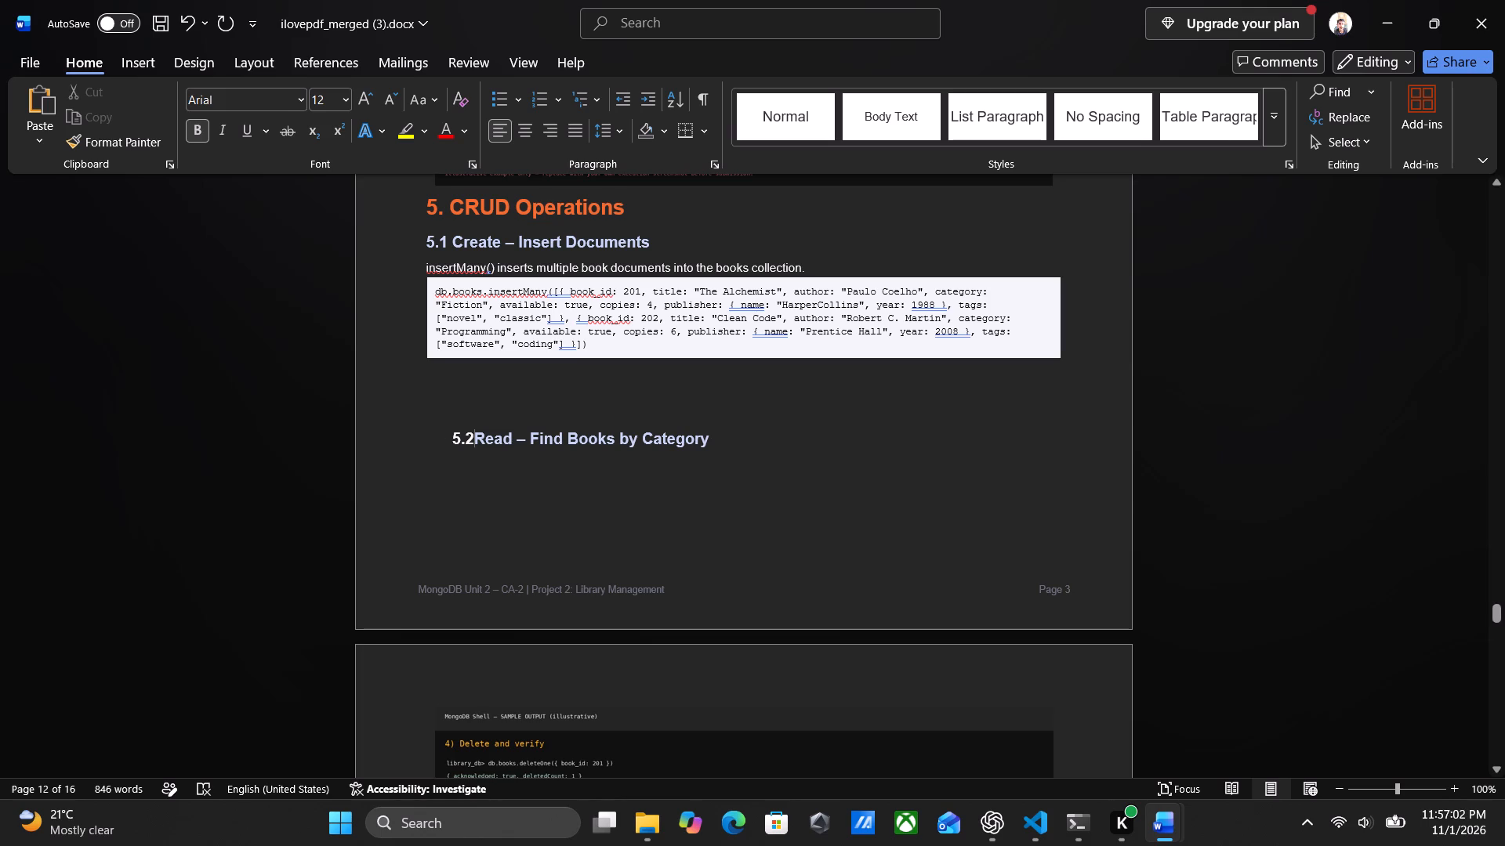
key(space)
key(space)
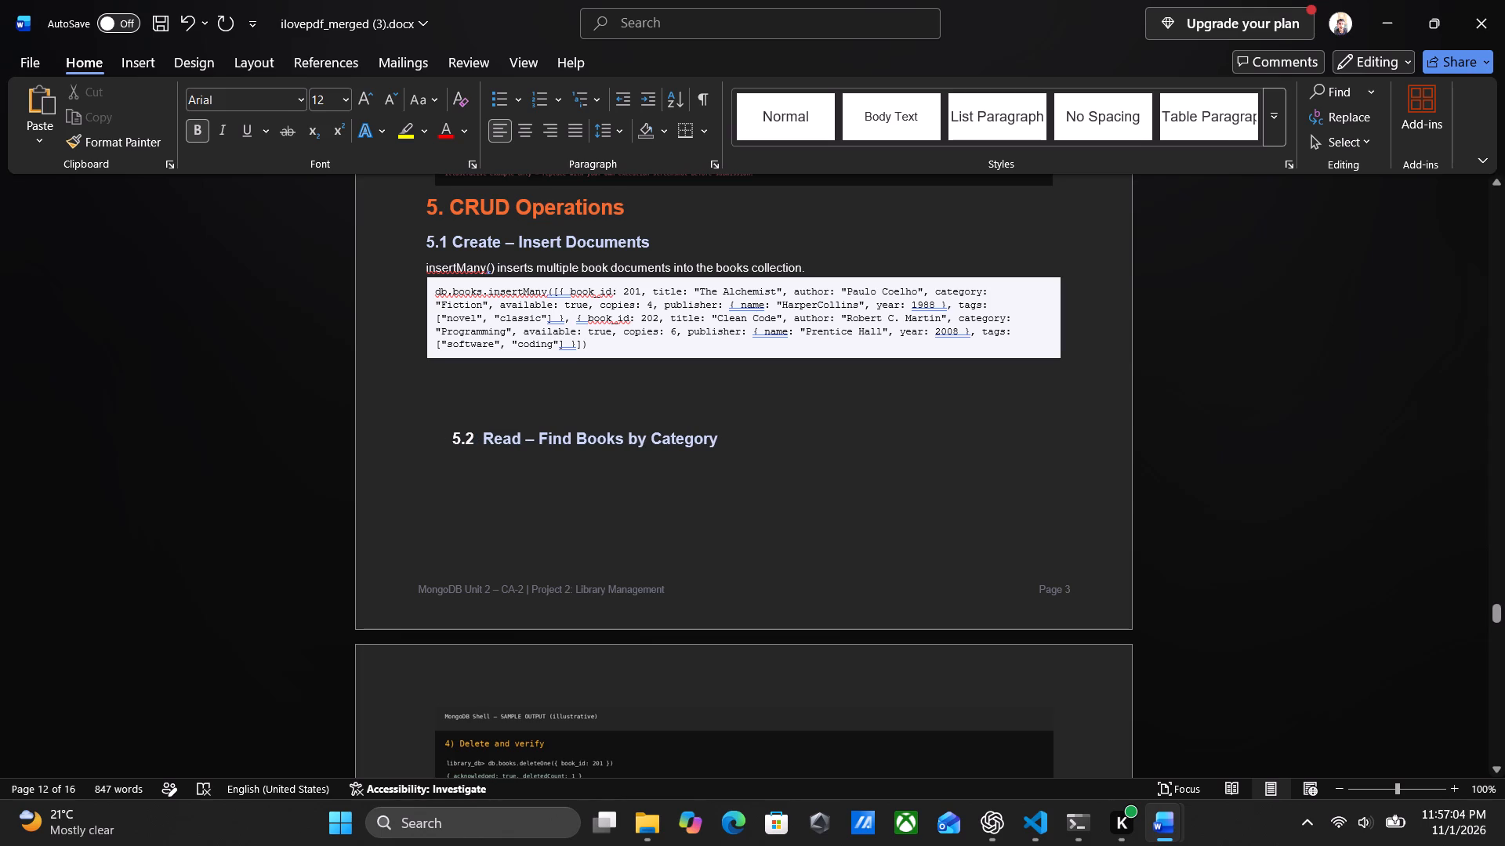
key(Left)
key(Left)
key(Left)
key(Left)
key(Left)
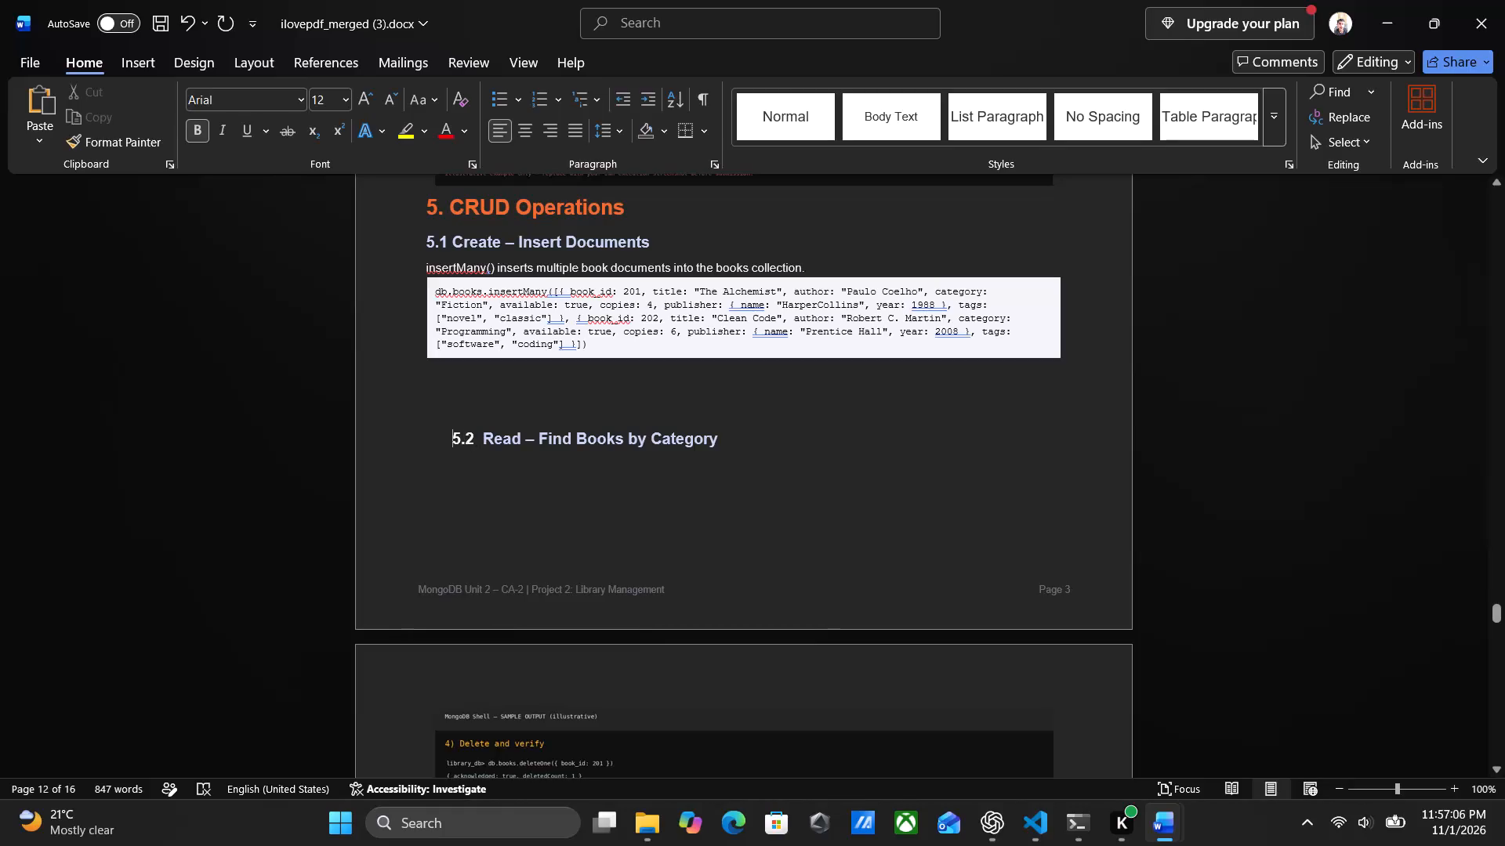
key(BackSpace)
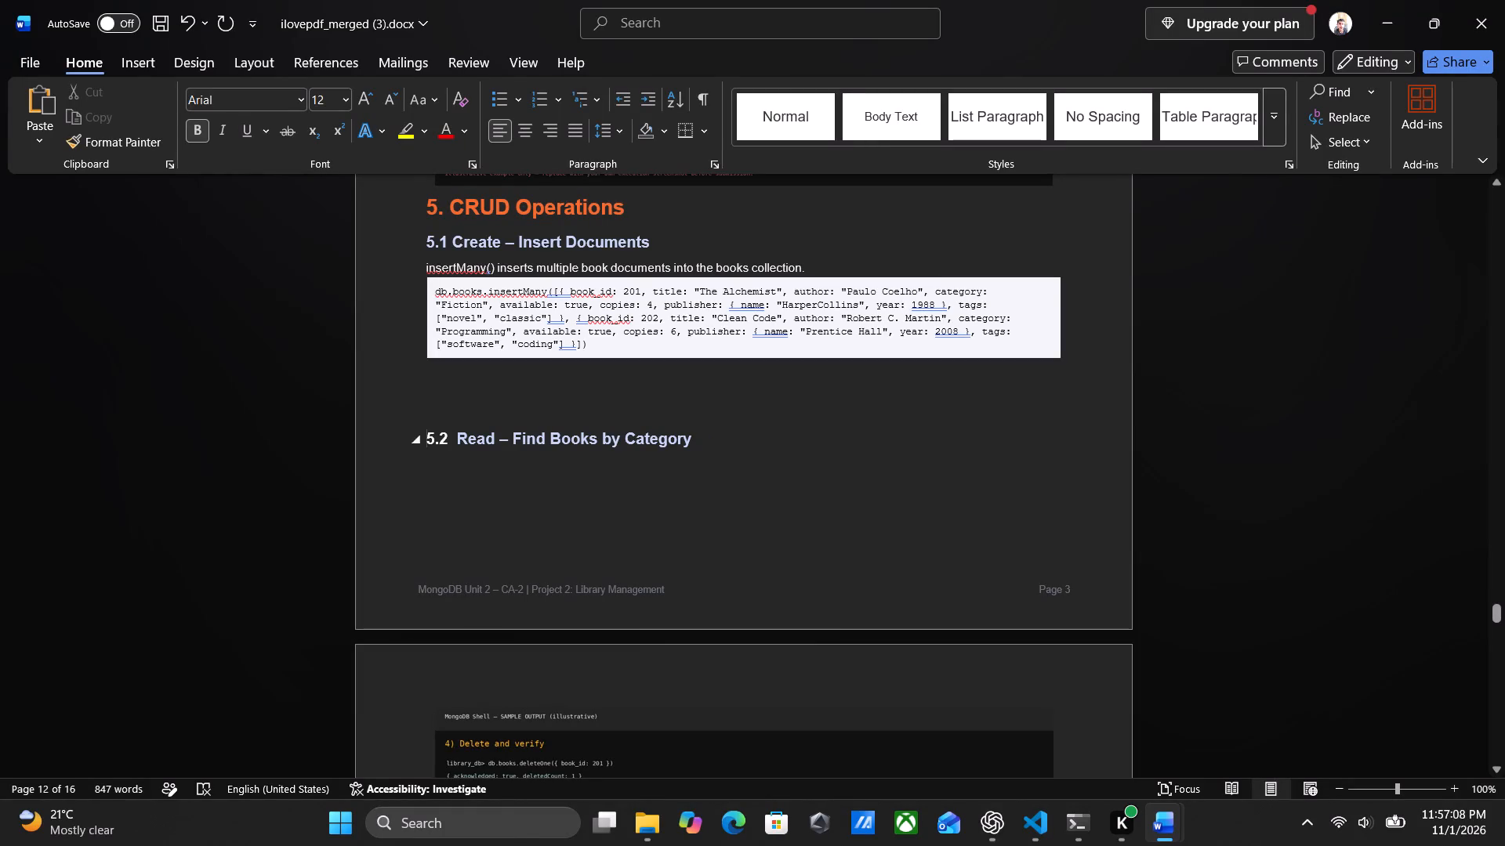
Add five more blank lines directly above heading 5.2 Read – Find Books by Category.
key(Left)
key(Down)
key(Left)
key(Left)
key(Left)
key(Left)
key(Return)
key(Return)
key(Return)
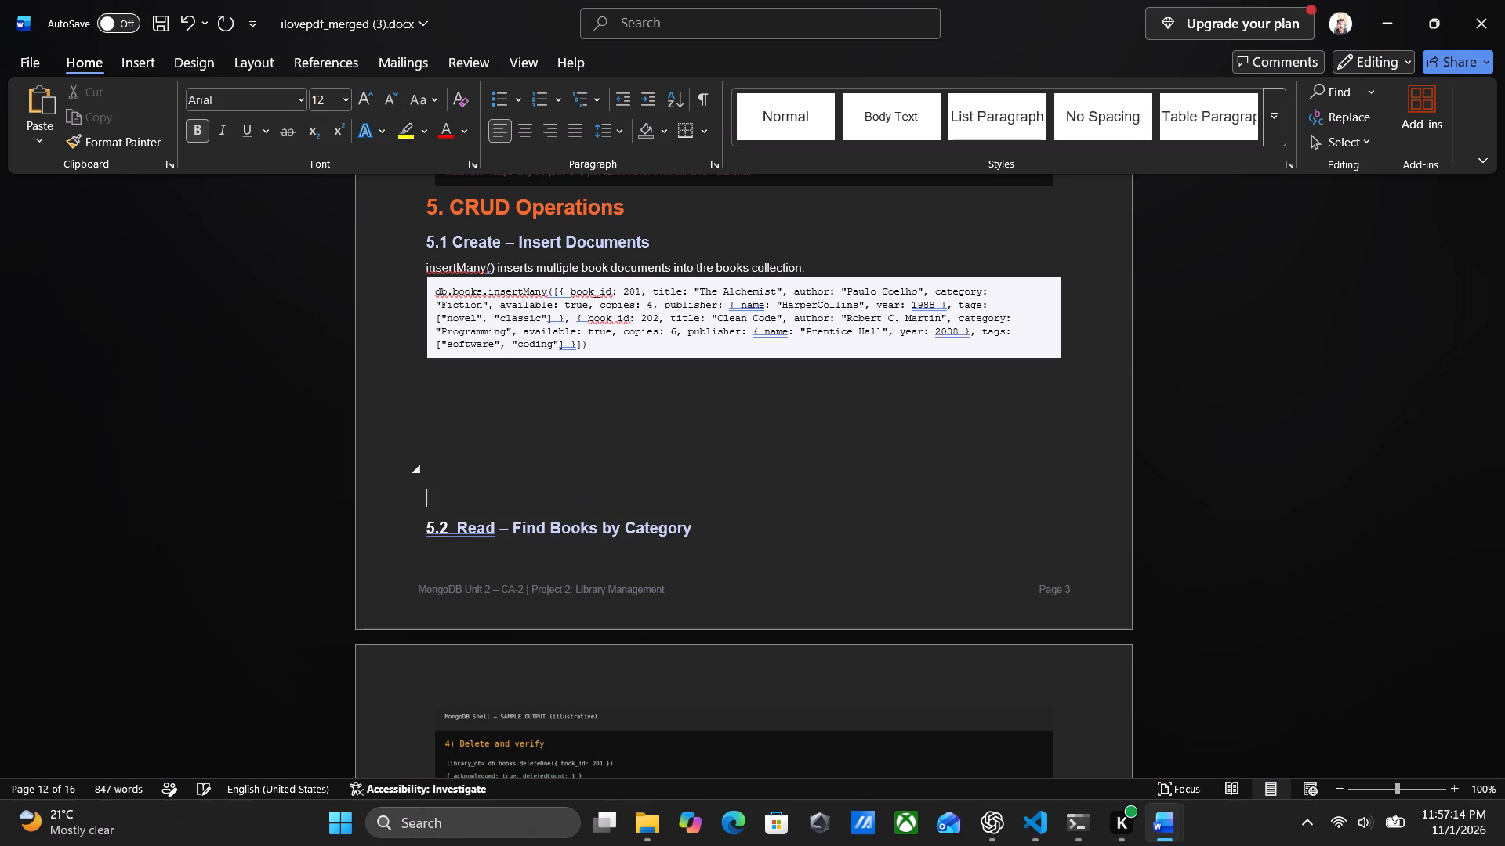
key(Return)
scroll(722, 464, down, 4)
key(Return)
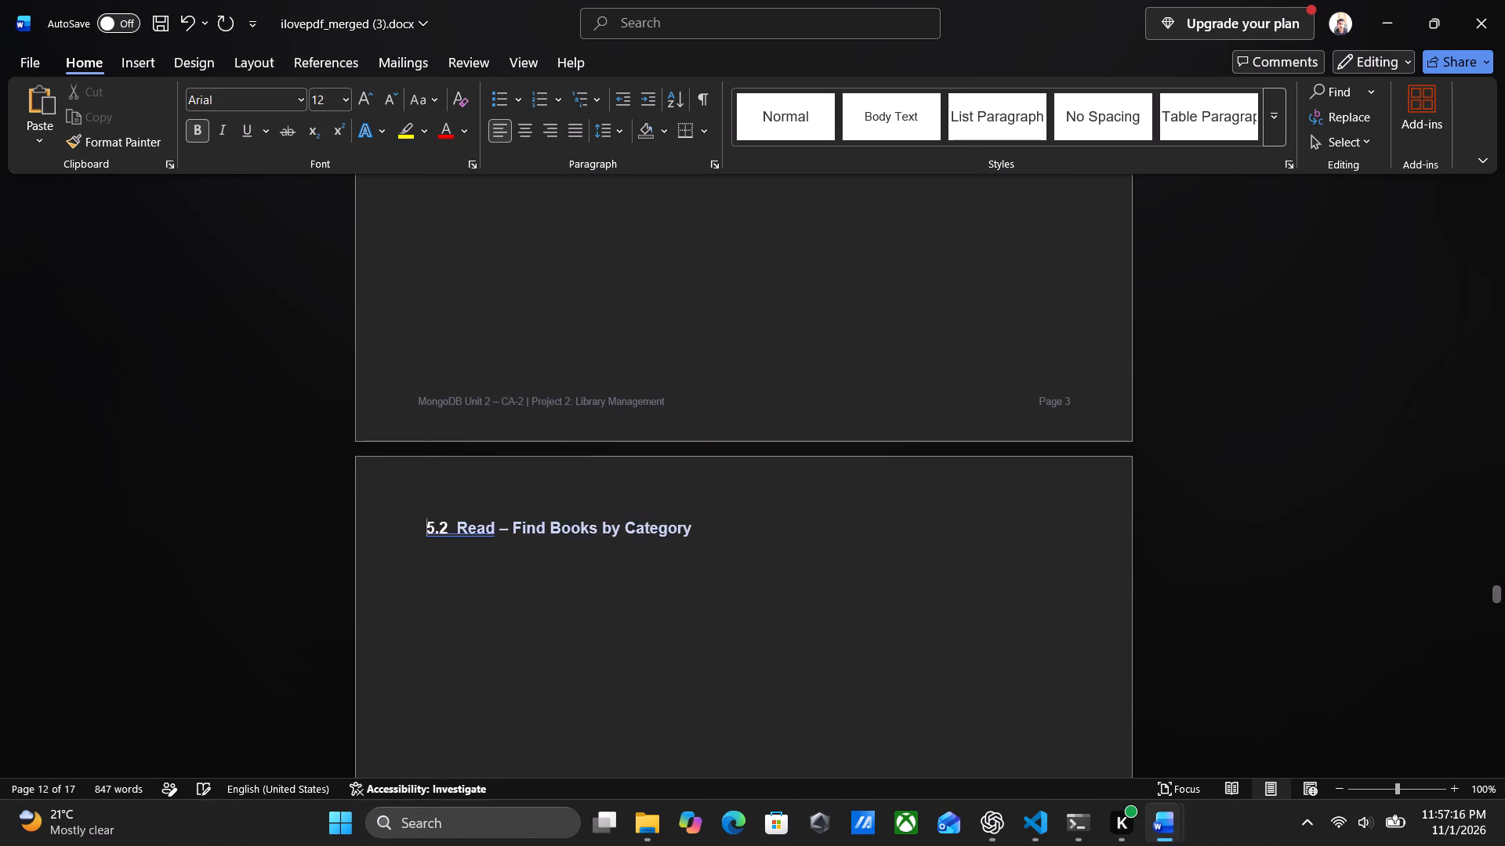
Check the pages around heading 5.2 Read – Find Books by Category and remove two of the blank lines above it.
scroll(717, 464, down, 6)
scroll(713, 464, up, 1)
scroll(713, 464, down, 7)
scroll(713, 460, up, 1)
scroll(713, 460, down, 15)
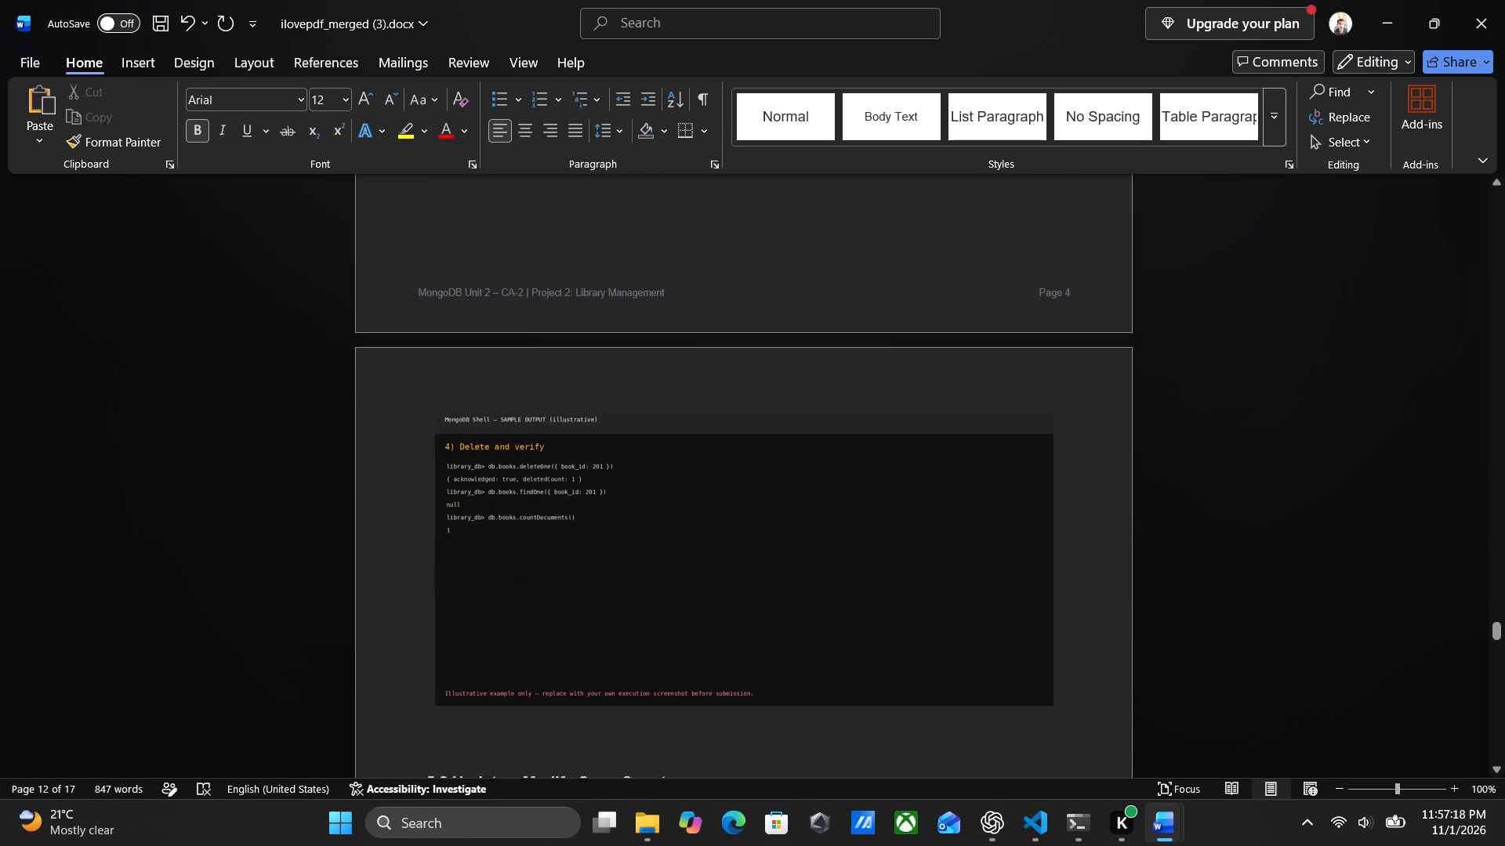
scroll(713, 460, down, 1)
scroll(619, 459, down, 6)
scroll(619, 459, up, 7)
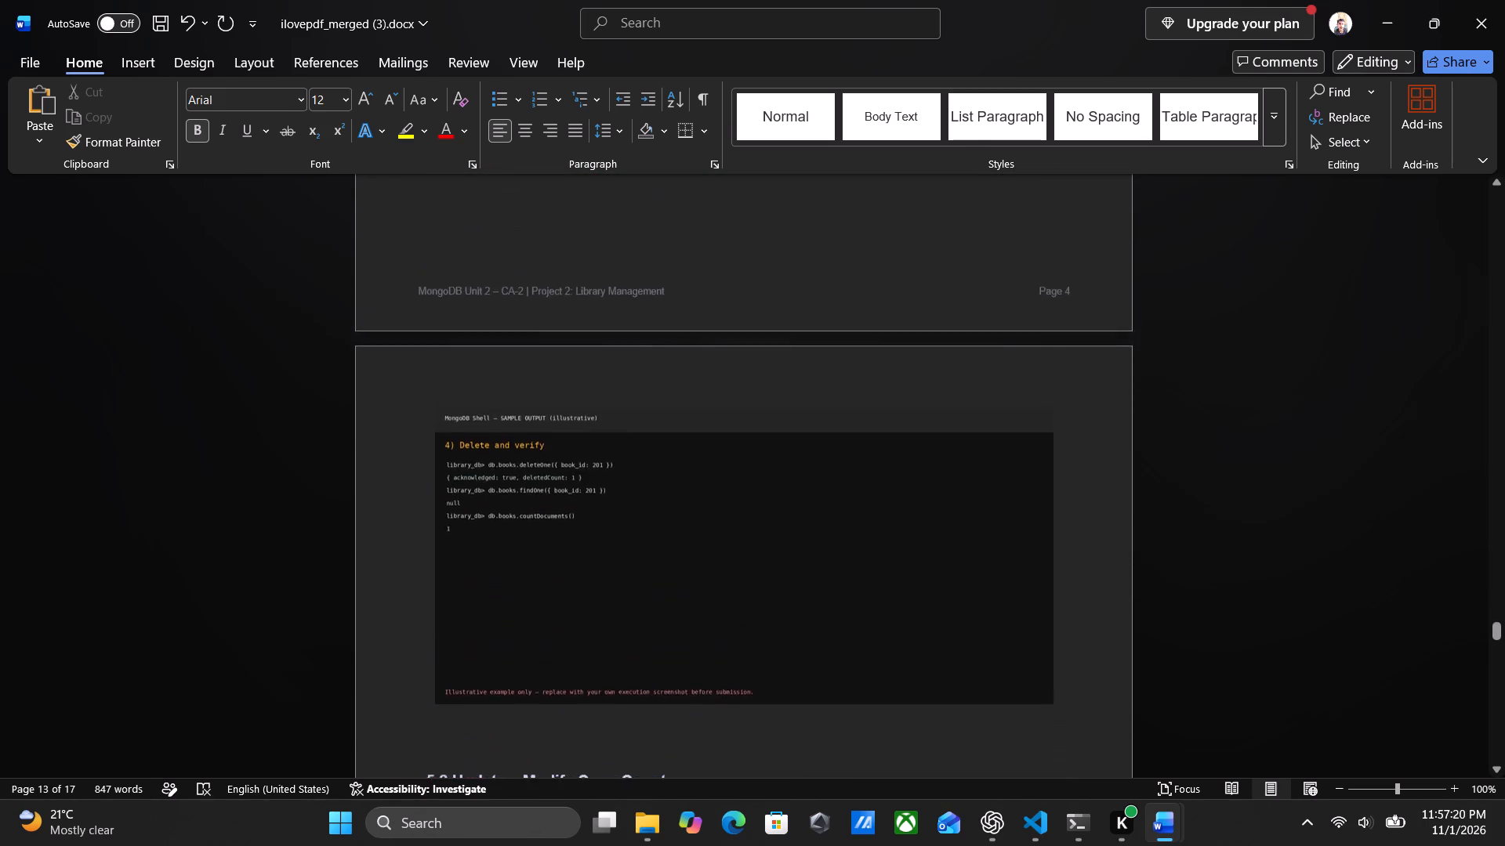
scroll(618, 458, up, 20)
scroll(618, 458, up, 3)
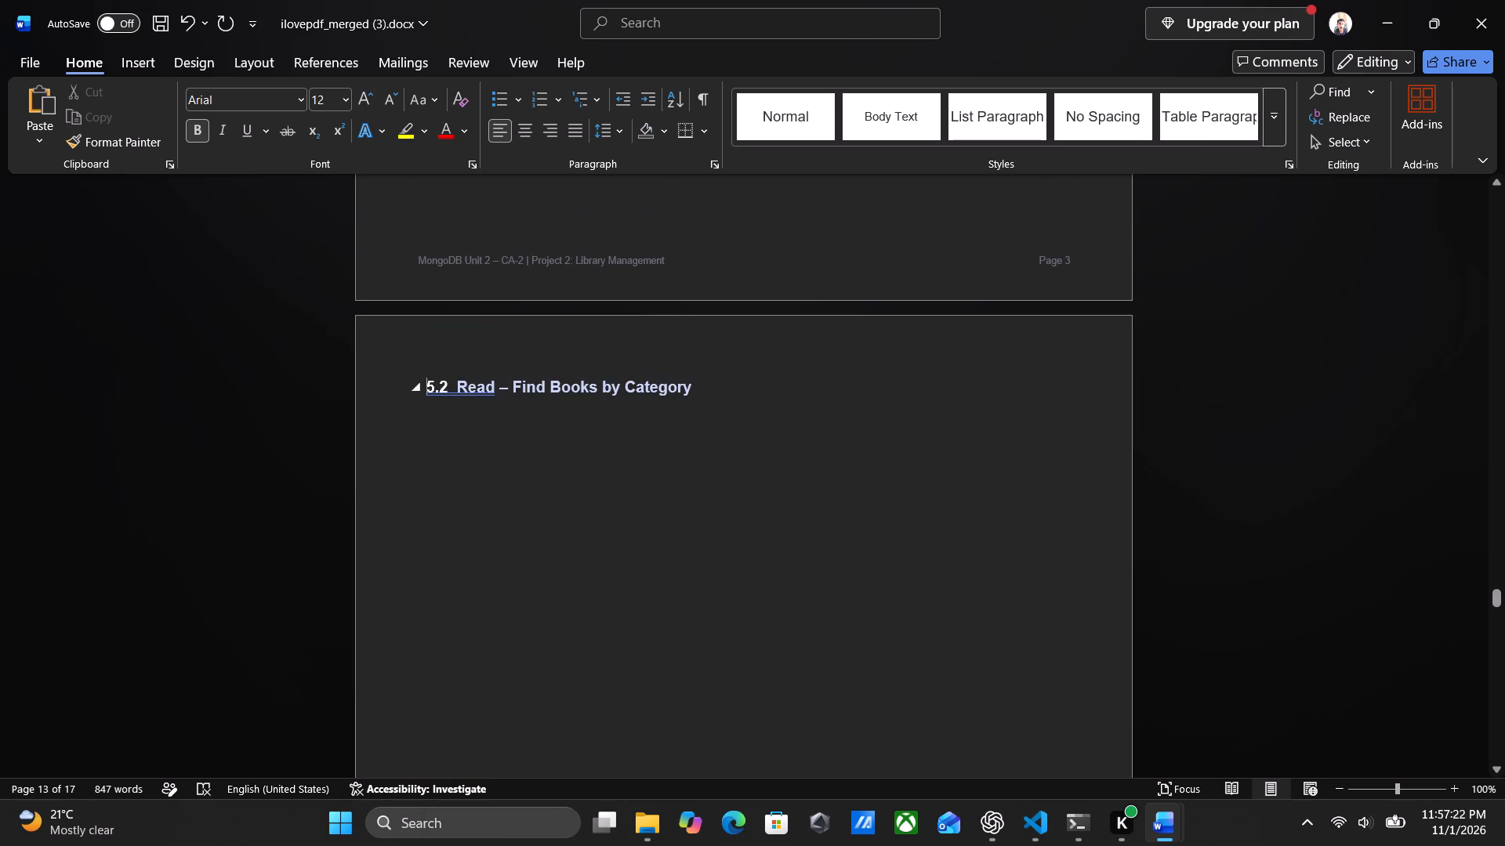
key(BackSpace)
key(BackSpace)
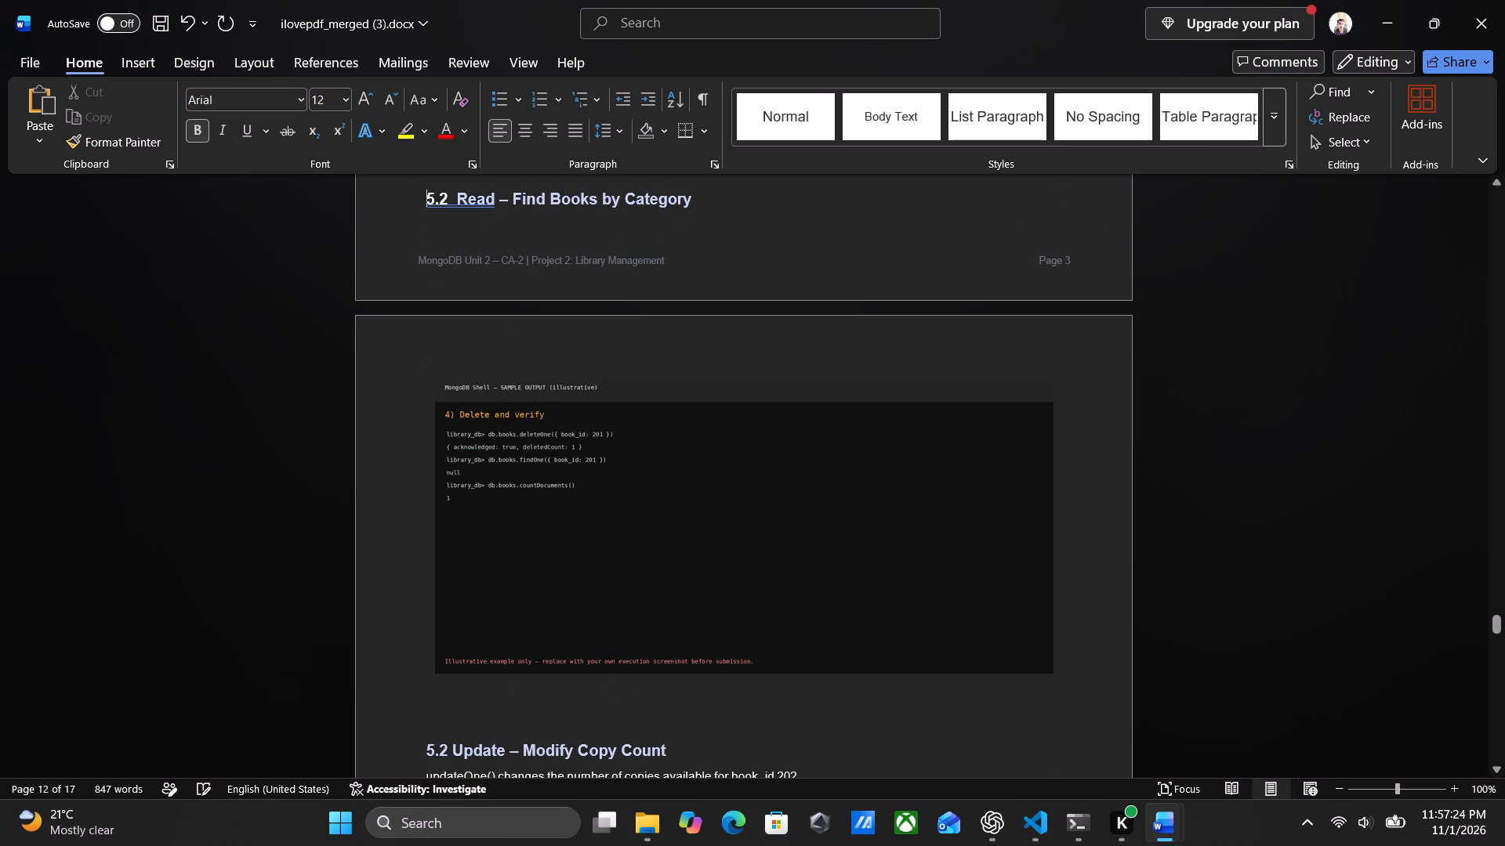
Review the Project 2 pages from the section 5 headings and output images back to the title page.
scroll(626, 421, up, 4)
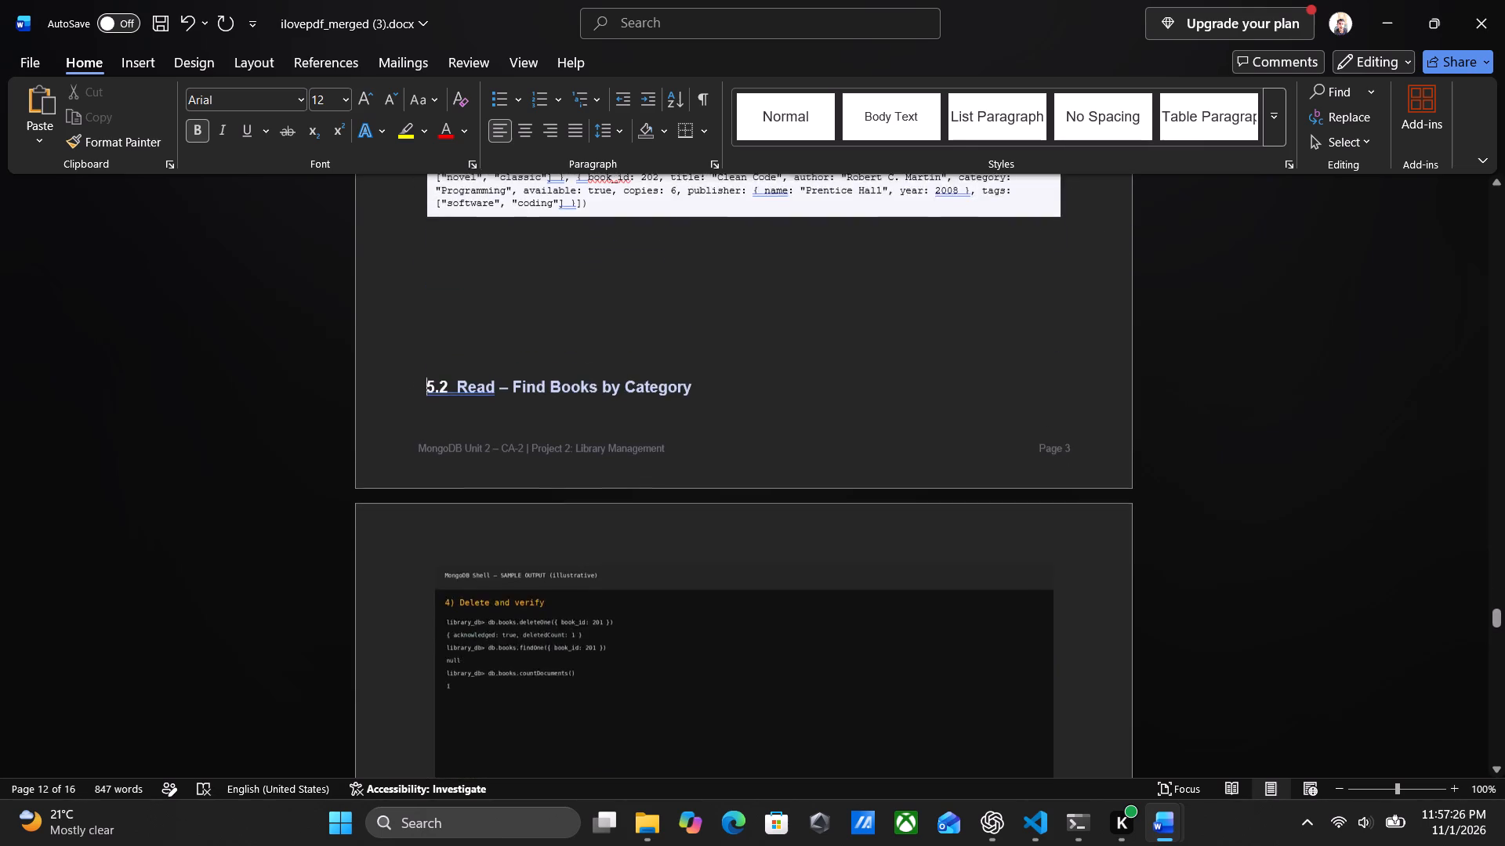
scroll(626, 421, up, 1)
scroll(626, 421, down, 13)
scroll(633, 429, up, 10)
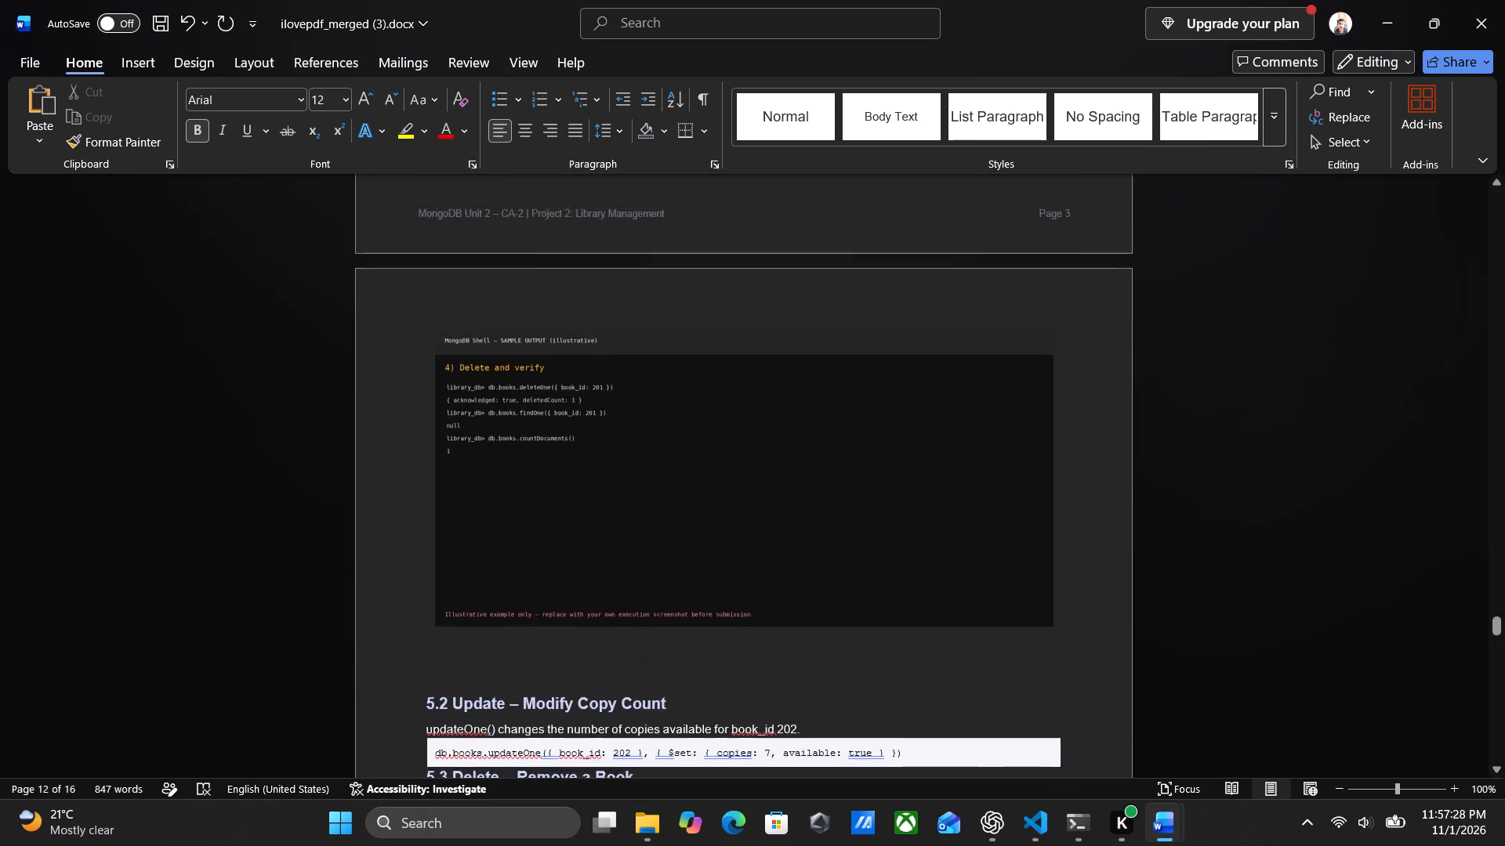
scroll(633, 416, up, 10)
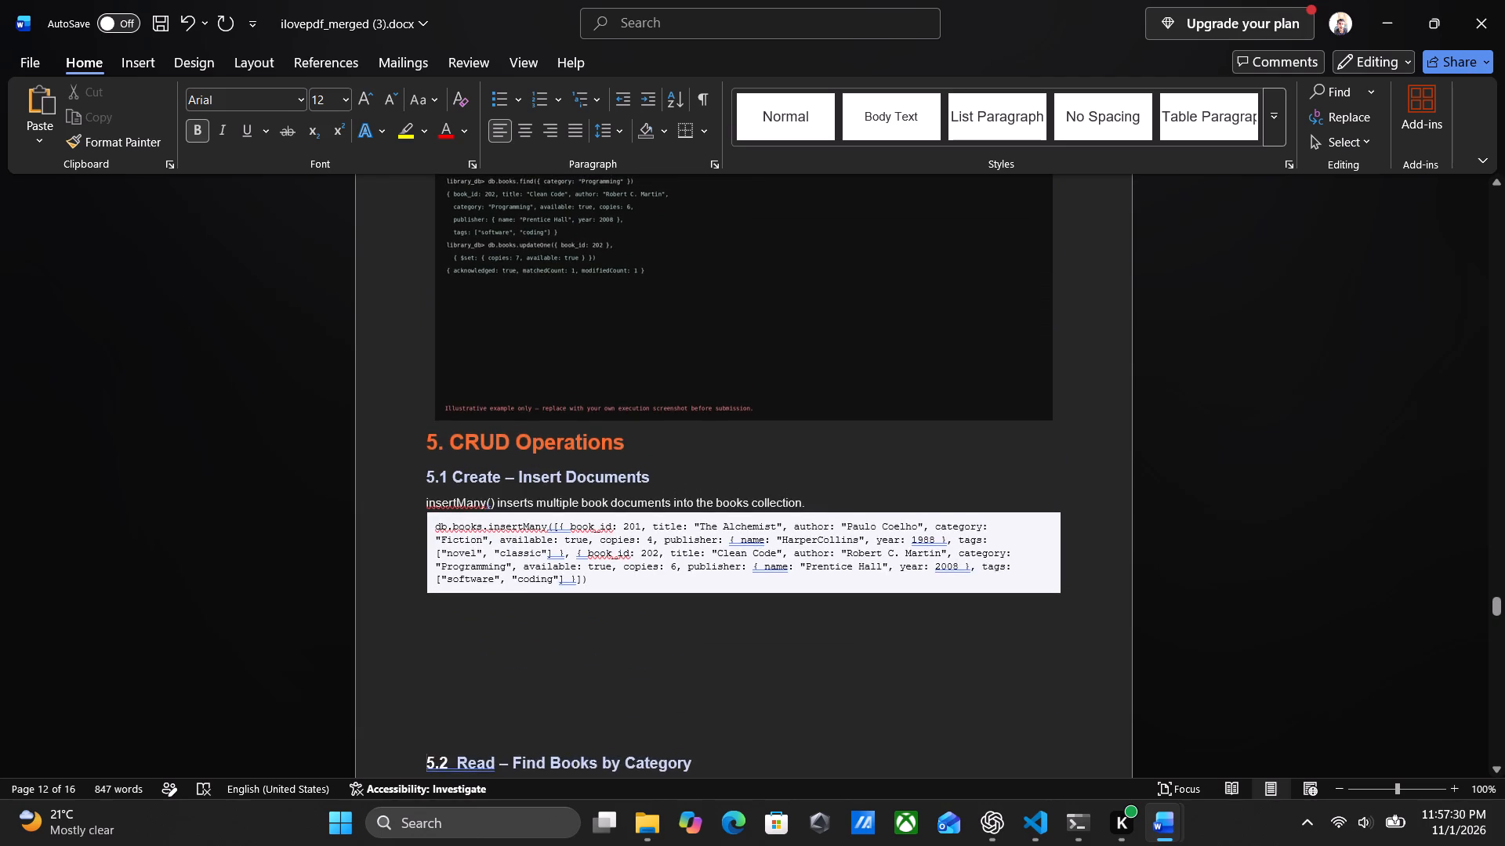
scroll(633, 414, up, 15)
scroll(632, 422, up, 6)
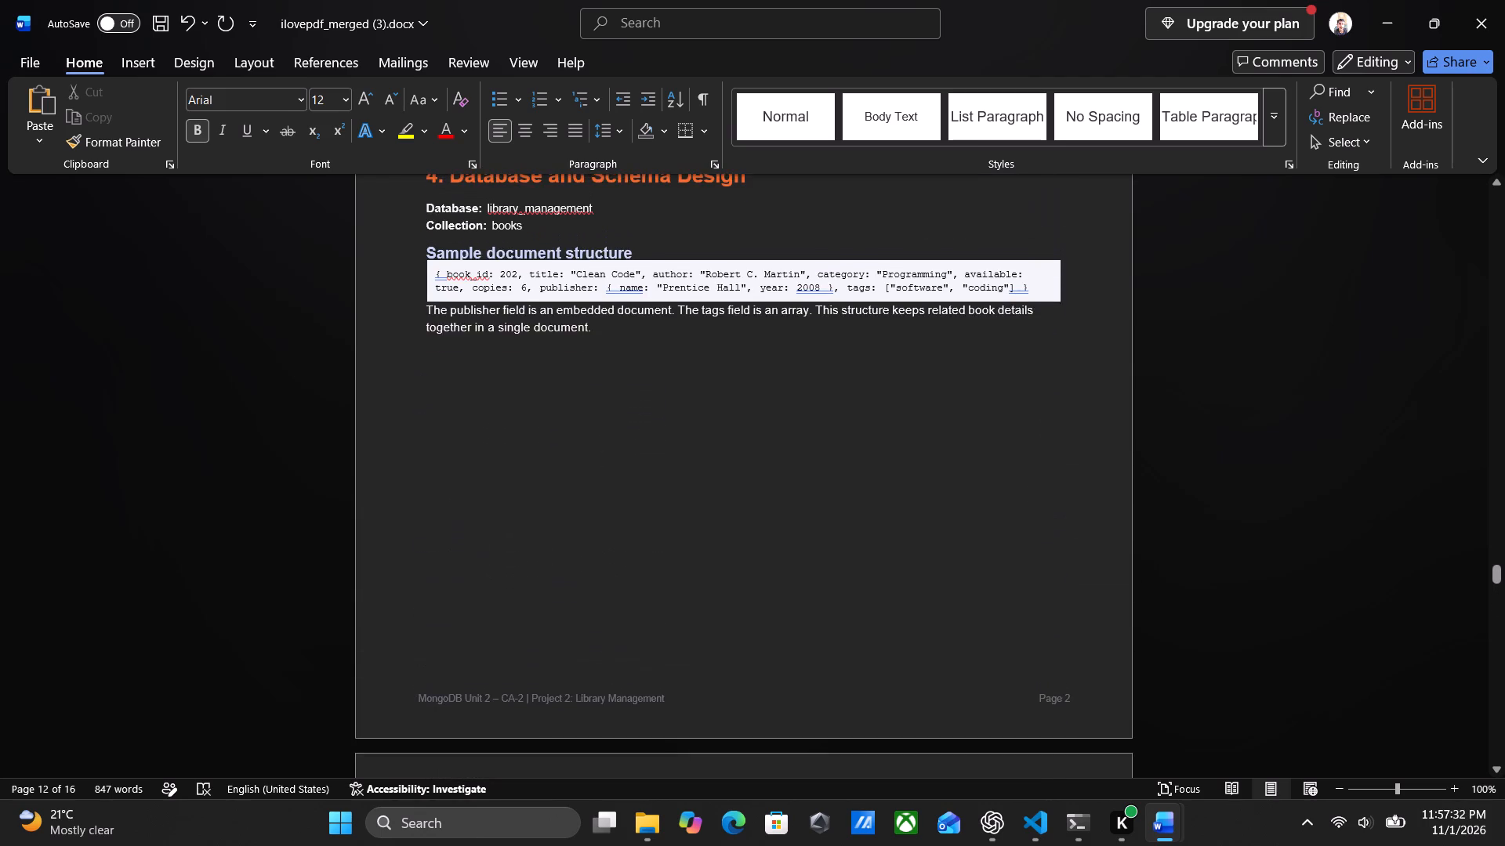
scroll(626, 422, up, 16)
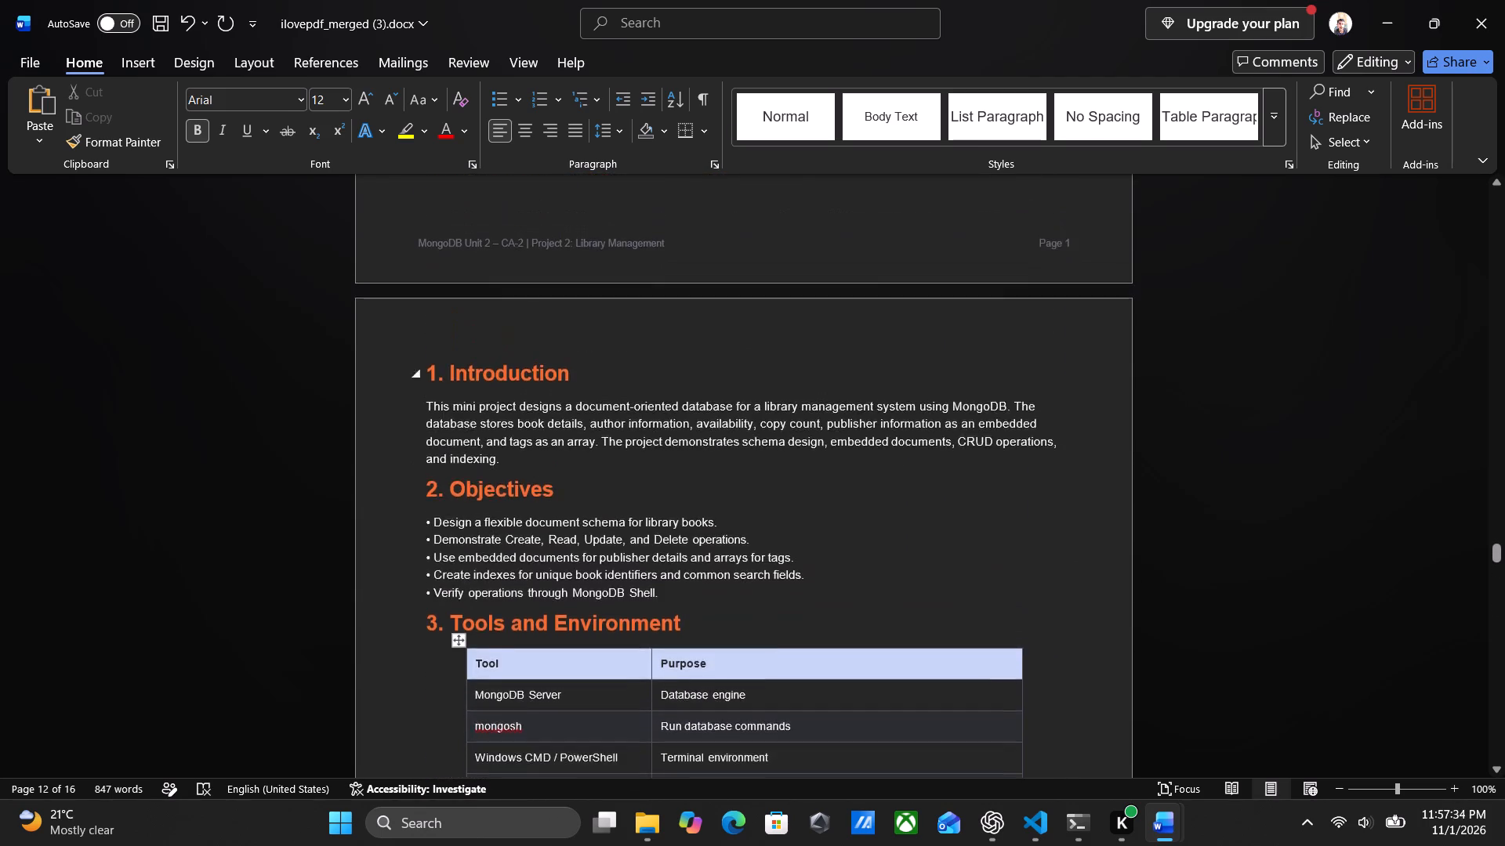
scroll(627, 415, up, 19)
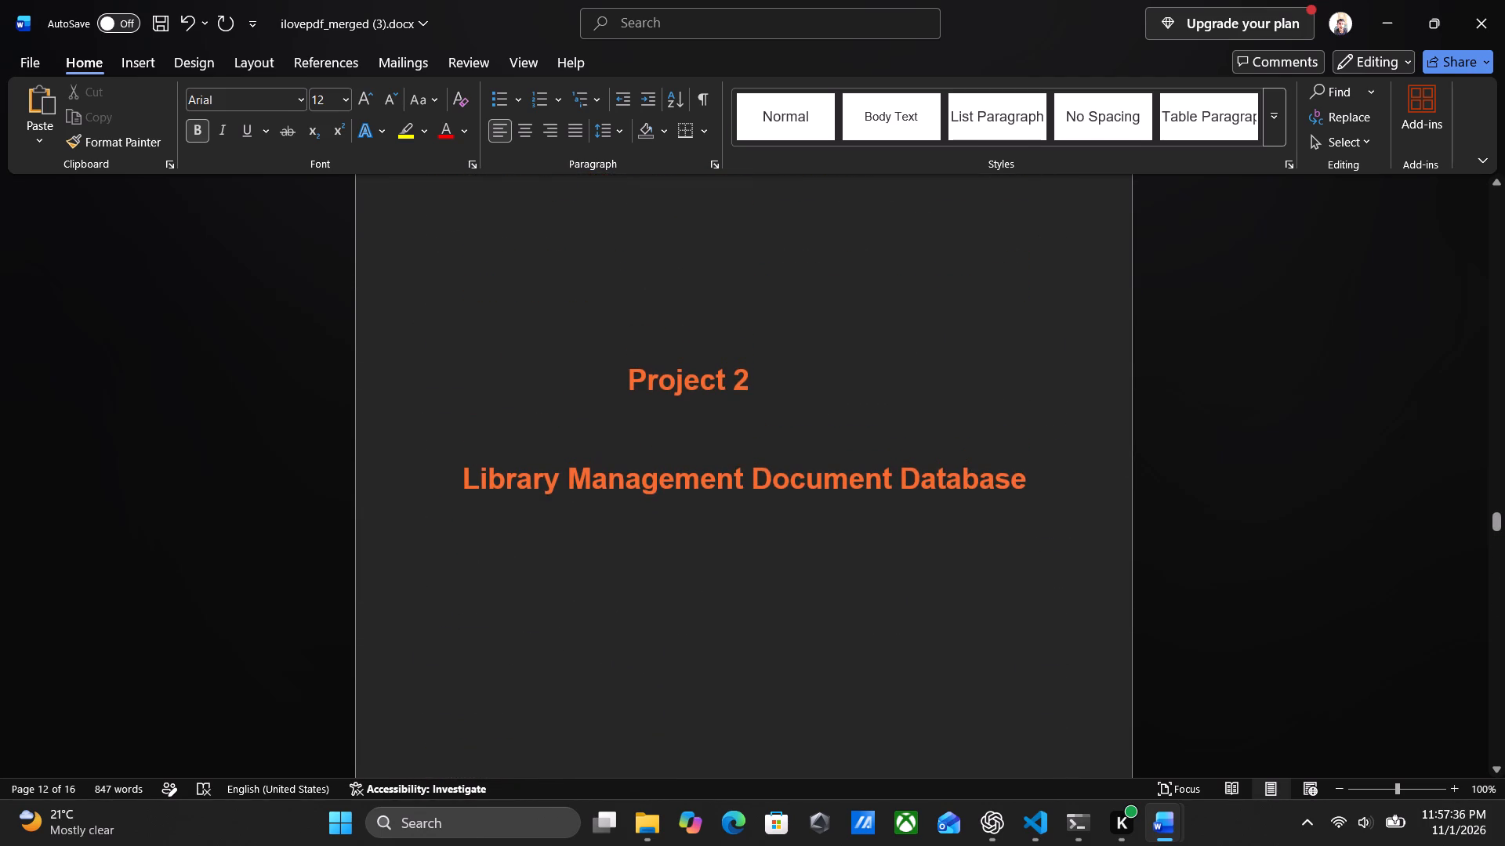
Capture a wide, short screenshot of the blank page area below the Library Management Document Database title.
scroll(640, 517, down, 2)
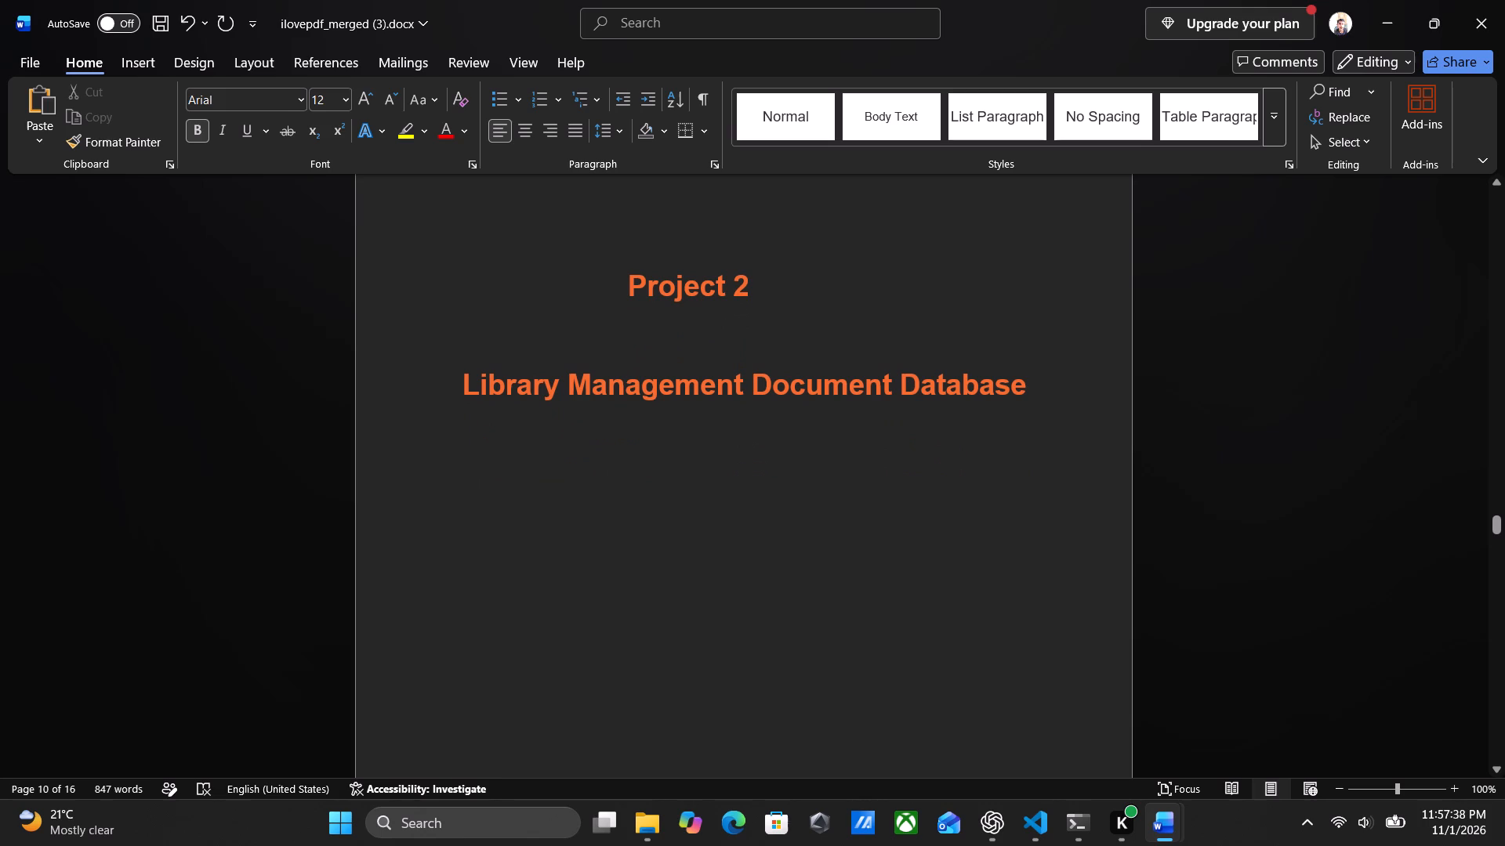
key(Print)
drag(493, 479, 681, 590)
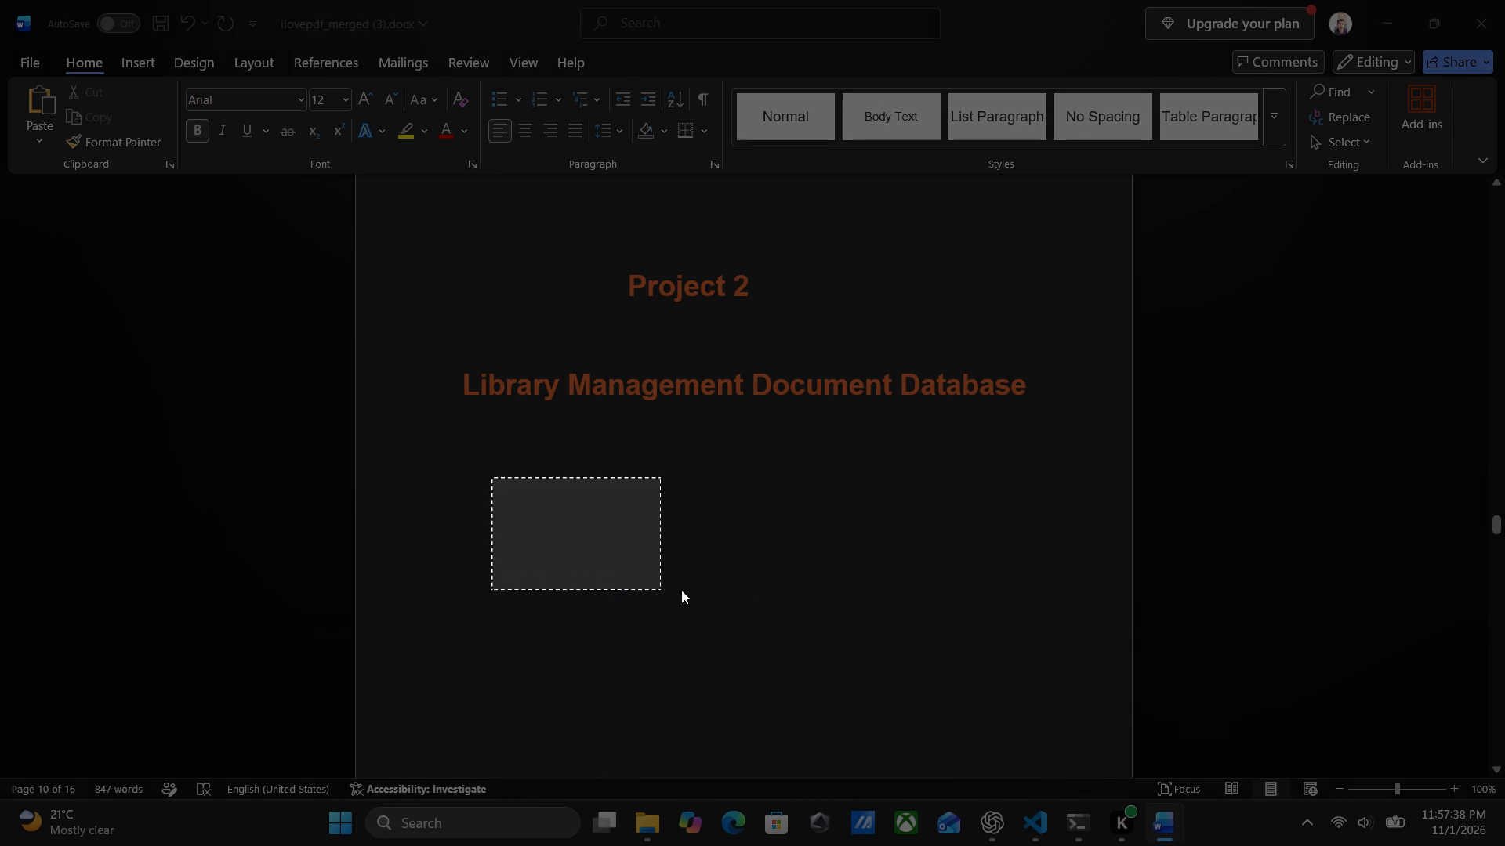
drag(681, 590, 1004, 543)
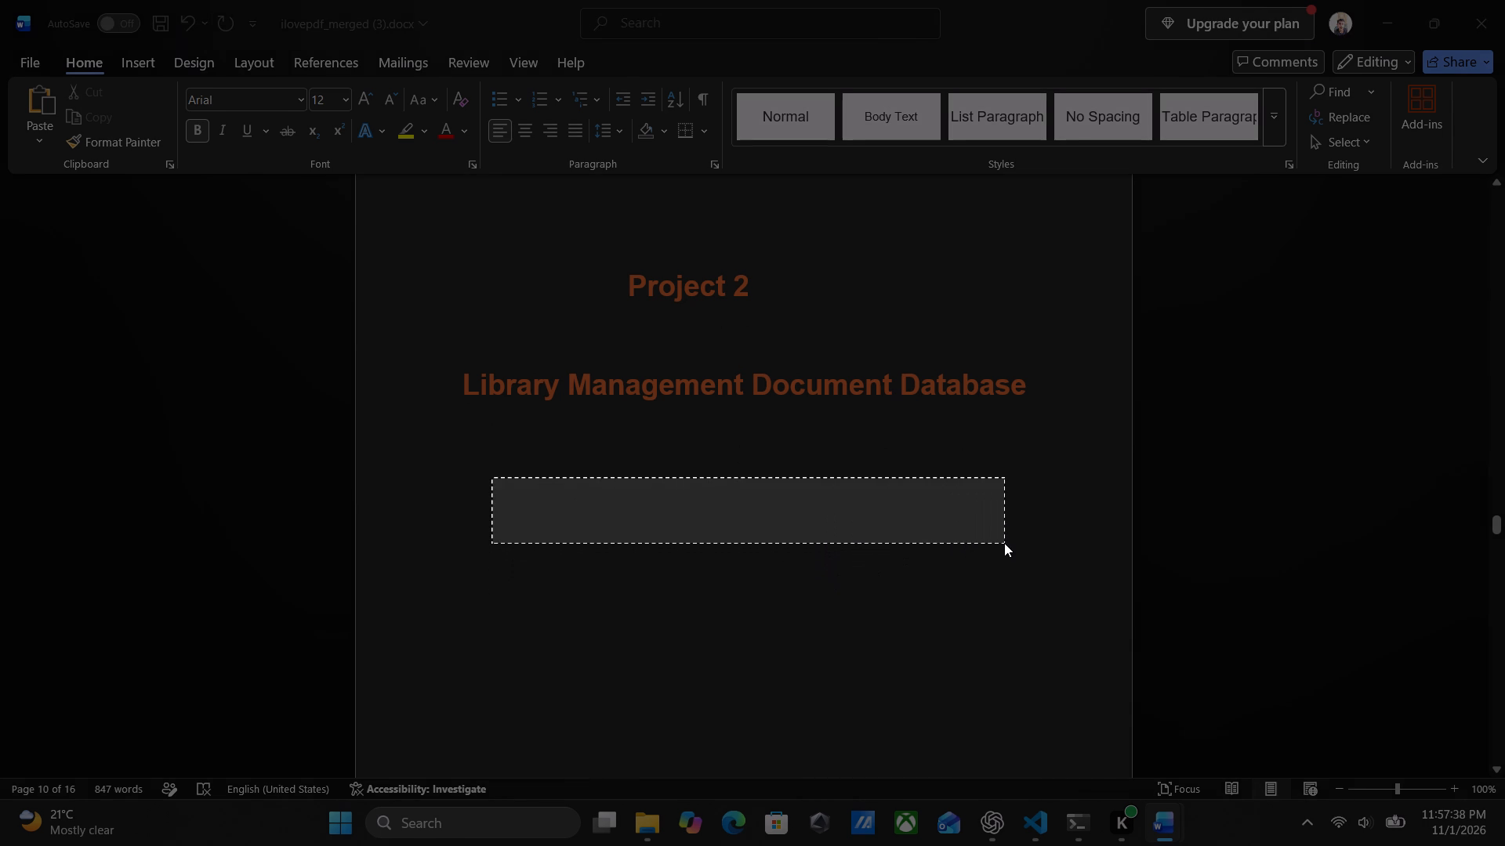
drag(1004, 543, 963, 544)
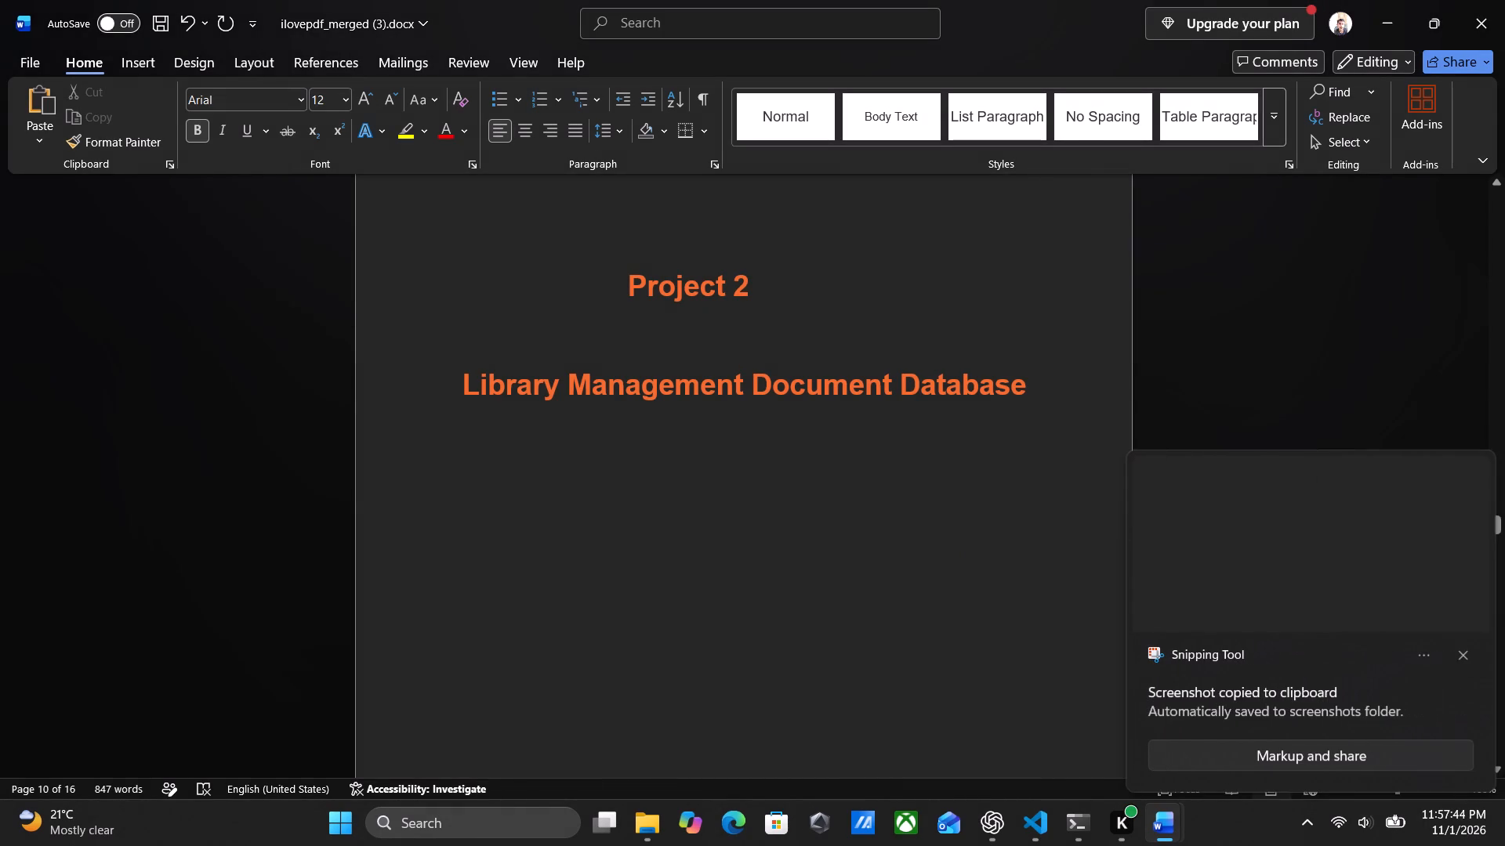
Try to paste the captured blank patch near the footer of the Project 2 title page.
scroll(812, 578, down, 11)
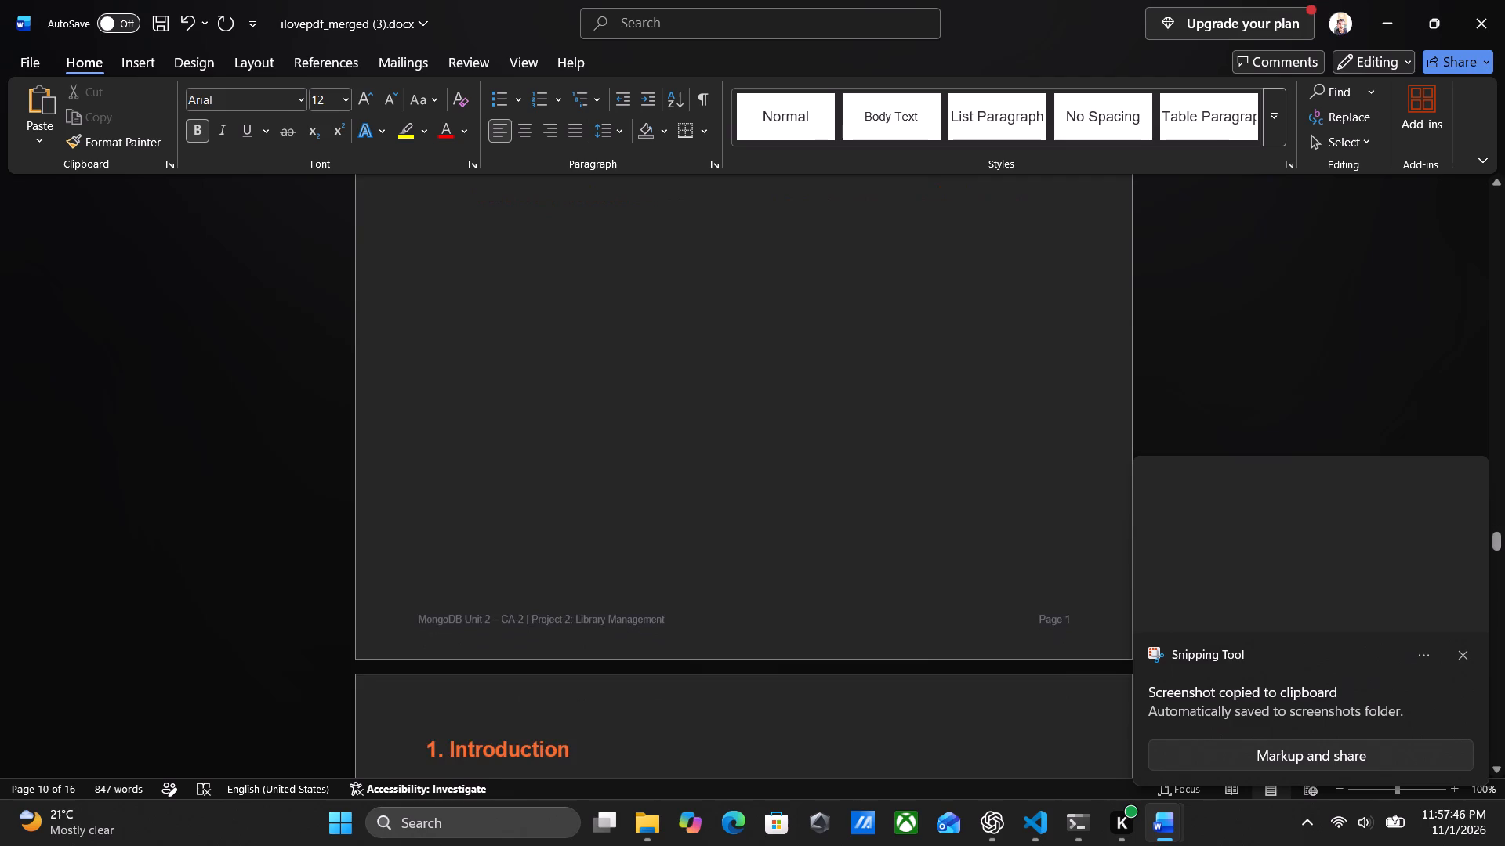
scroll(792, 560, down, 6)
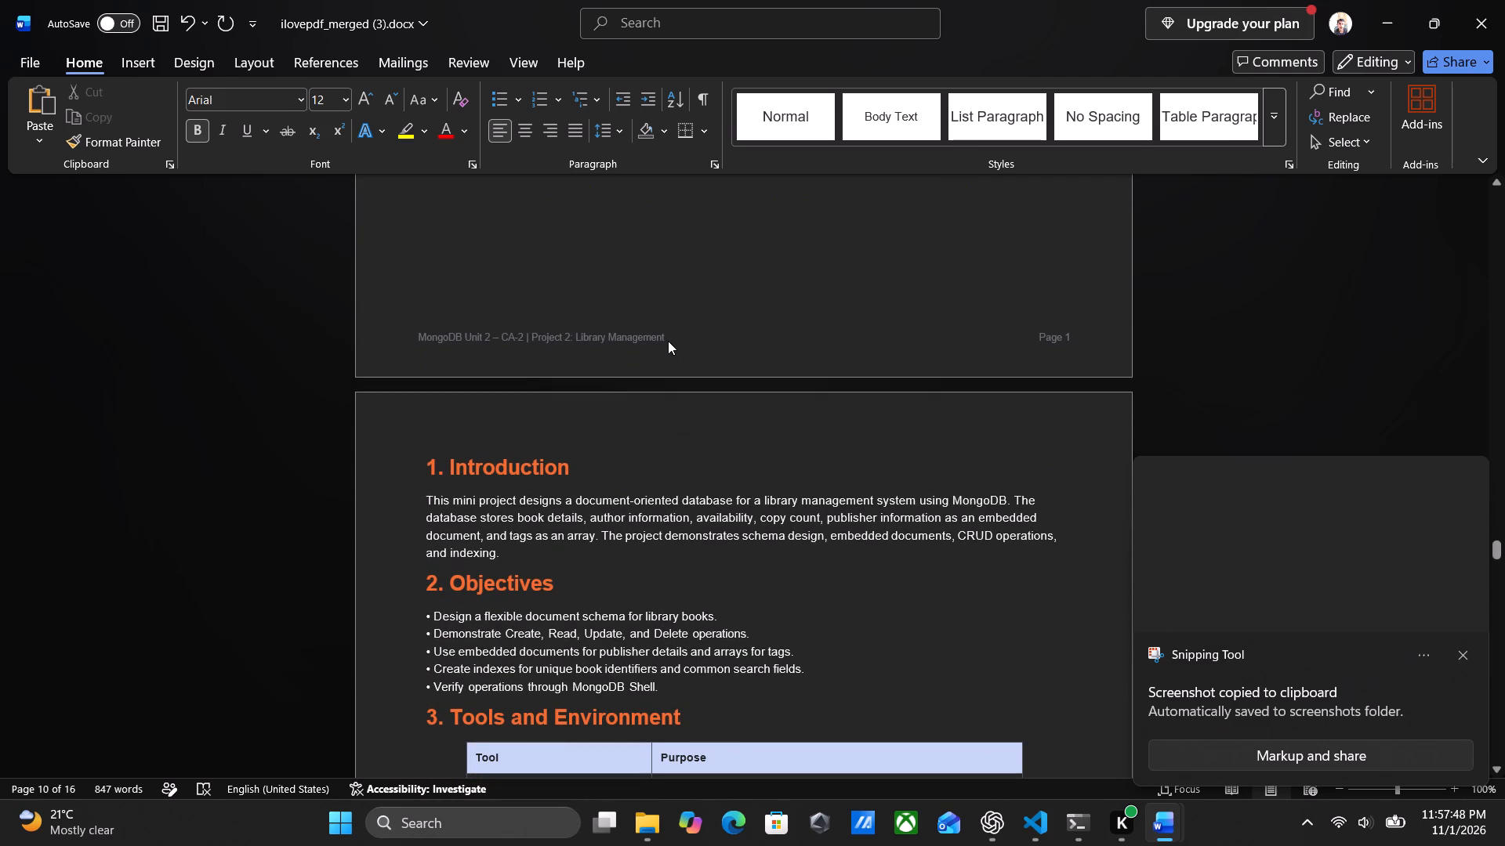
click(674, 336)
right_click(674, 336)
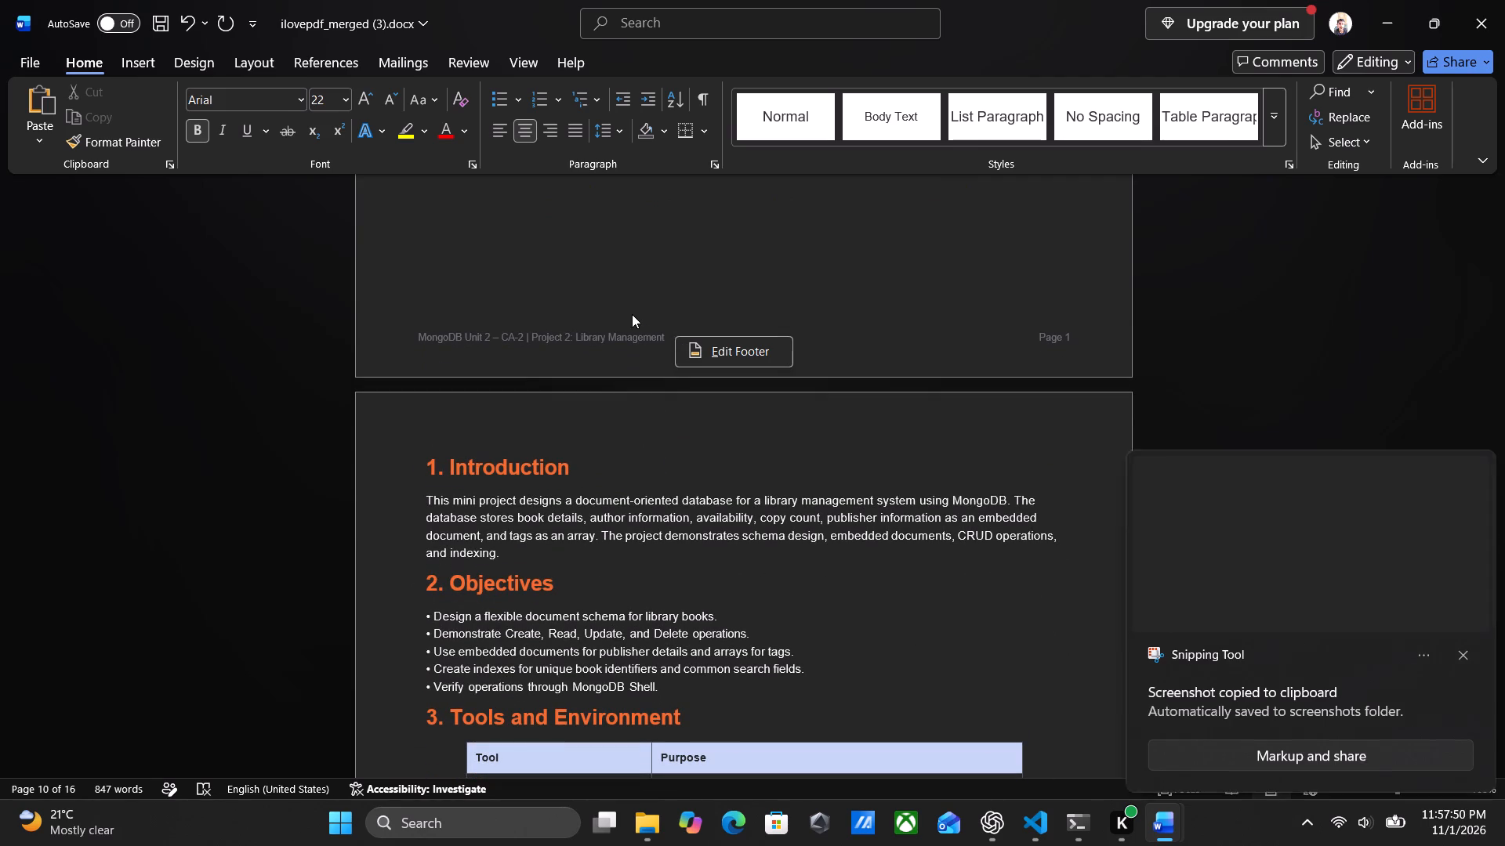
click(626, 309)
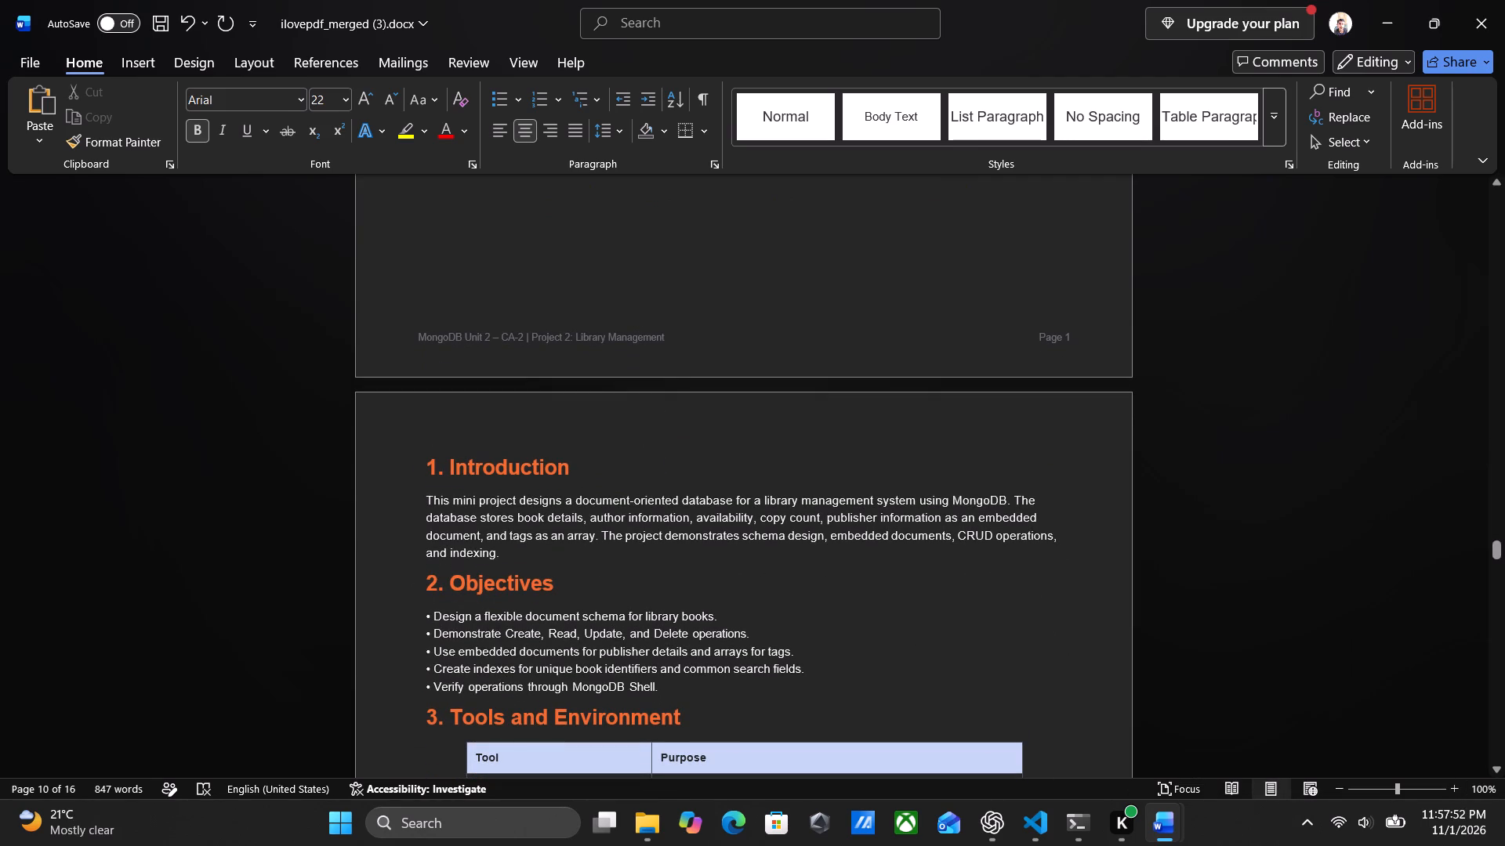
key(ctrl+v)
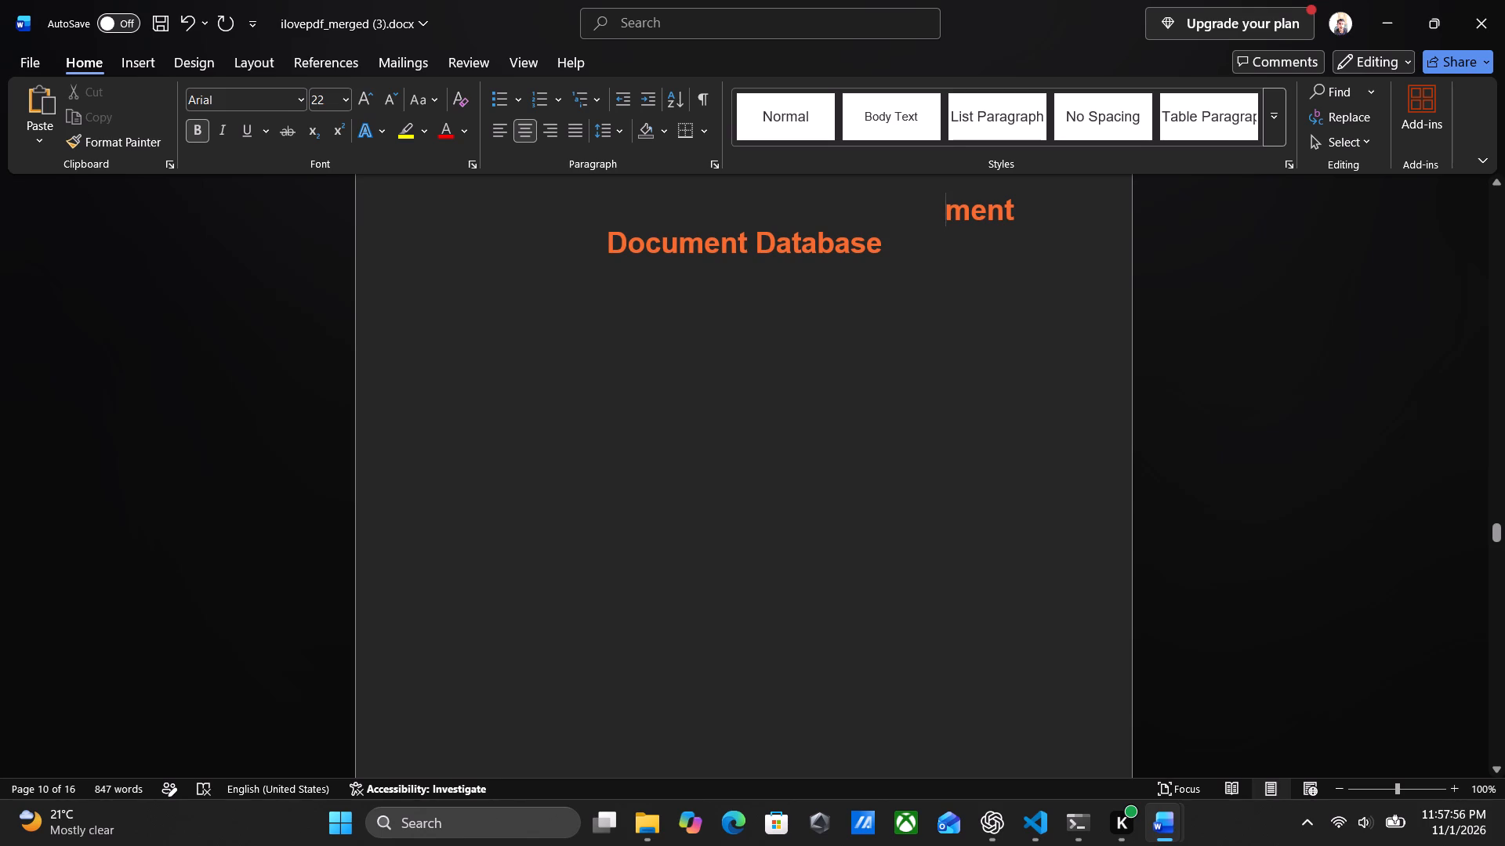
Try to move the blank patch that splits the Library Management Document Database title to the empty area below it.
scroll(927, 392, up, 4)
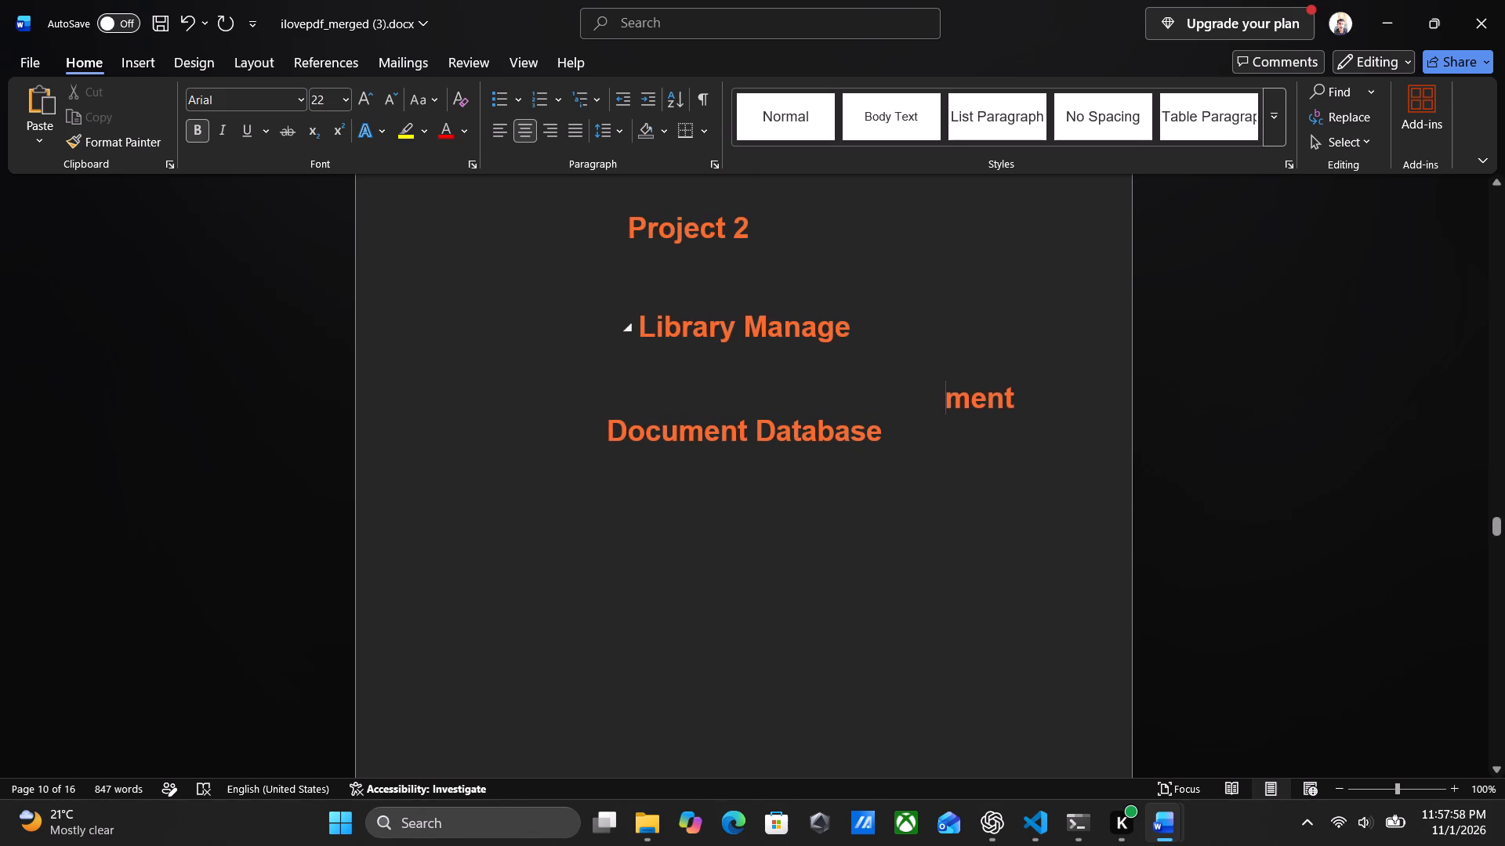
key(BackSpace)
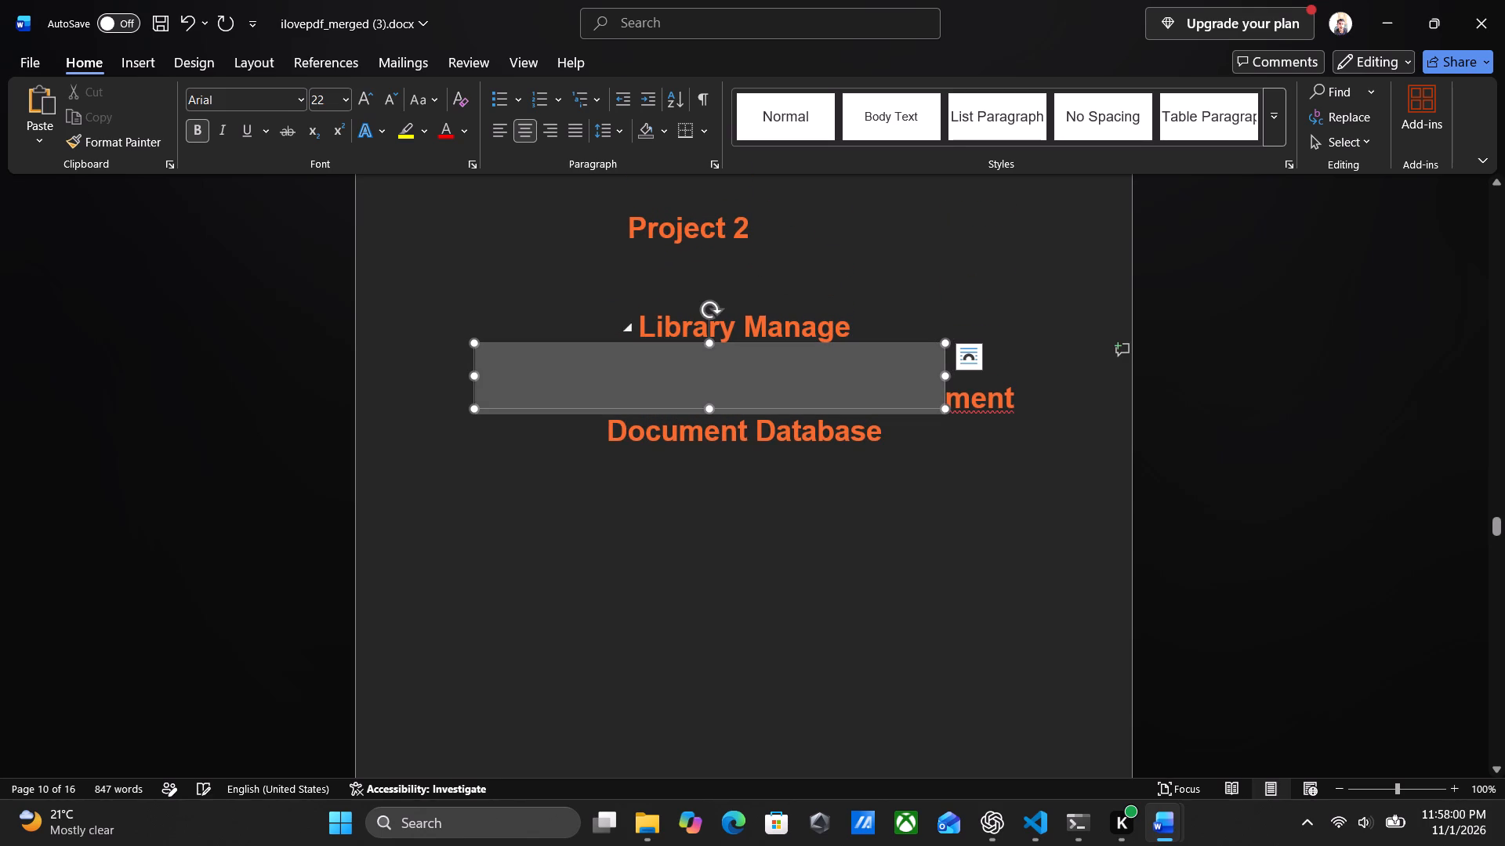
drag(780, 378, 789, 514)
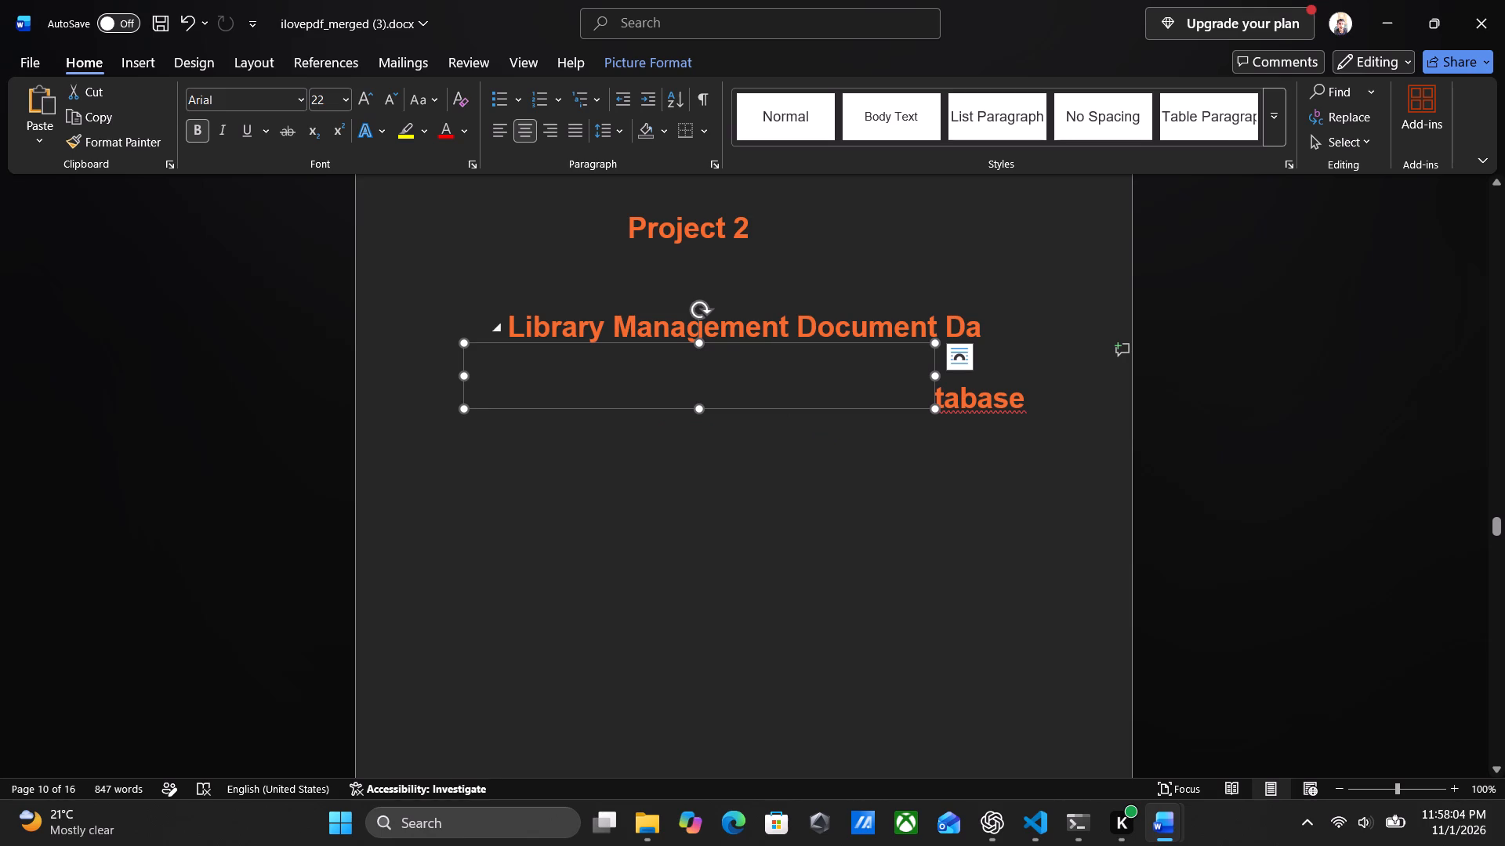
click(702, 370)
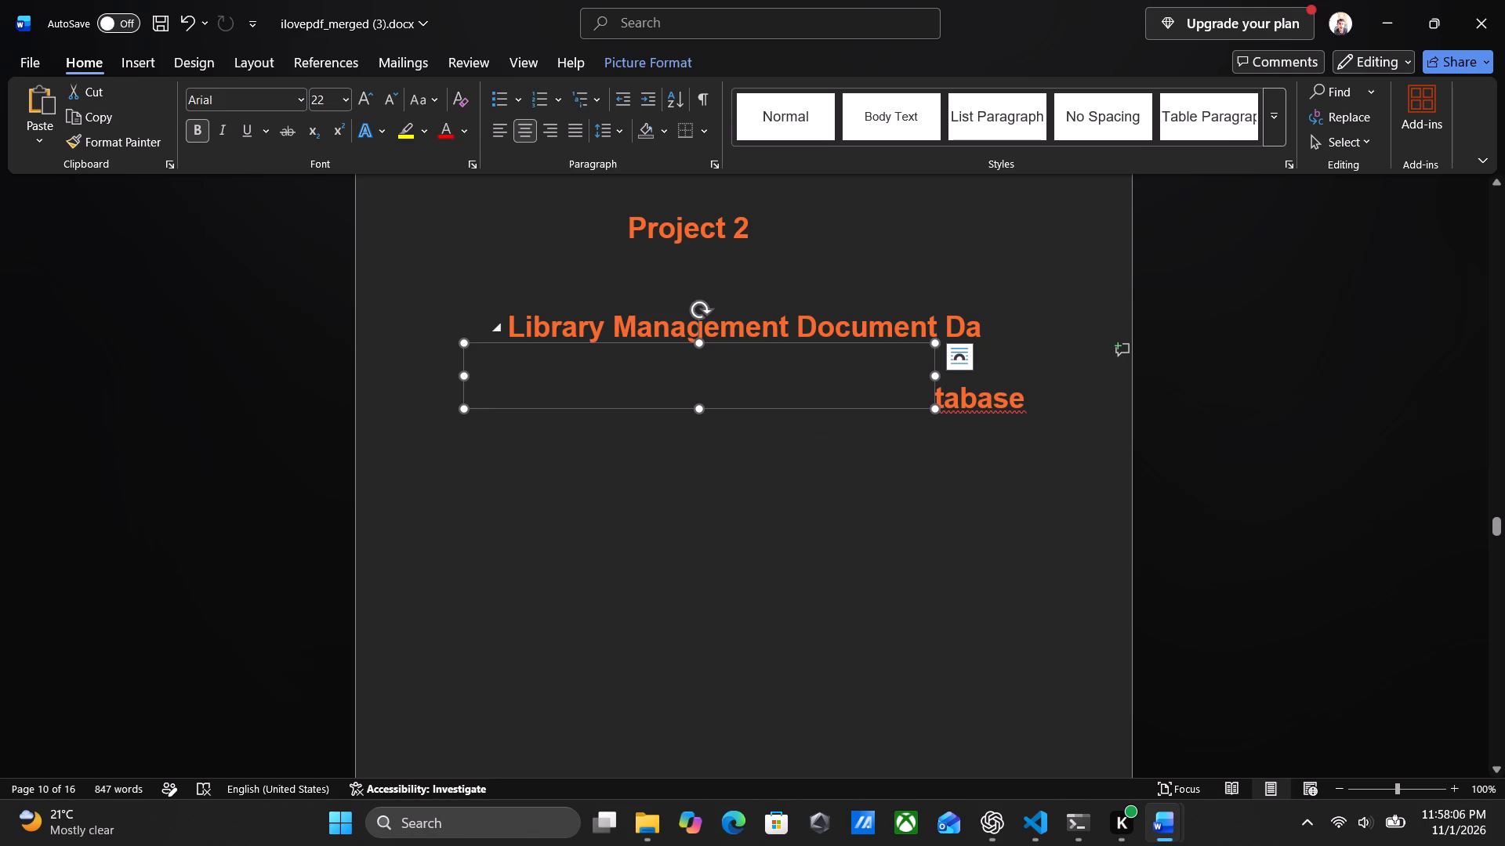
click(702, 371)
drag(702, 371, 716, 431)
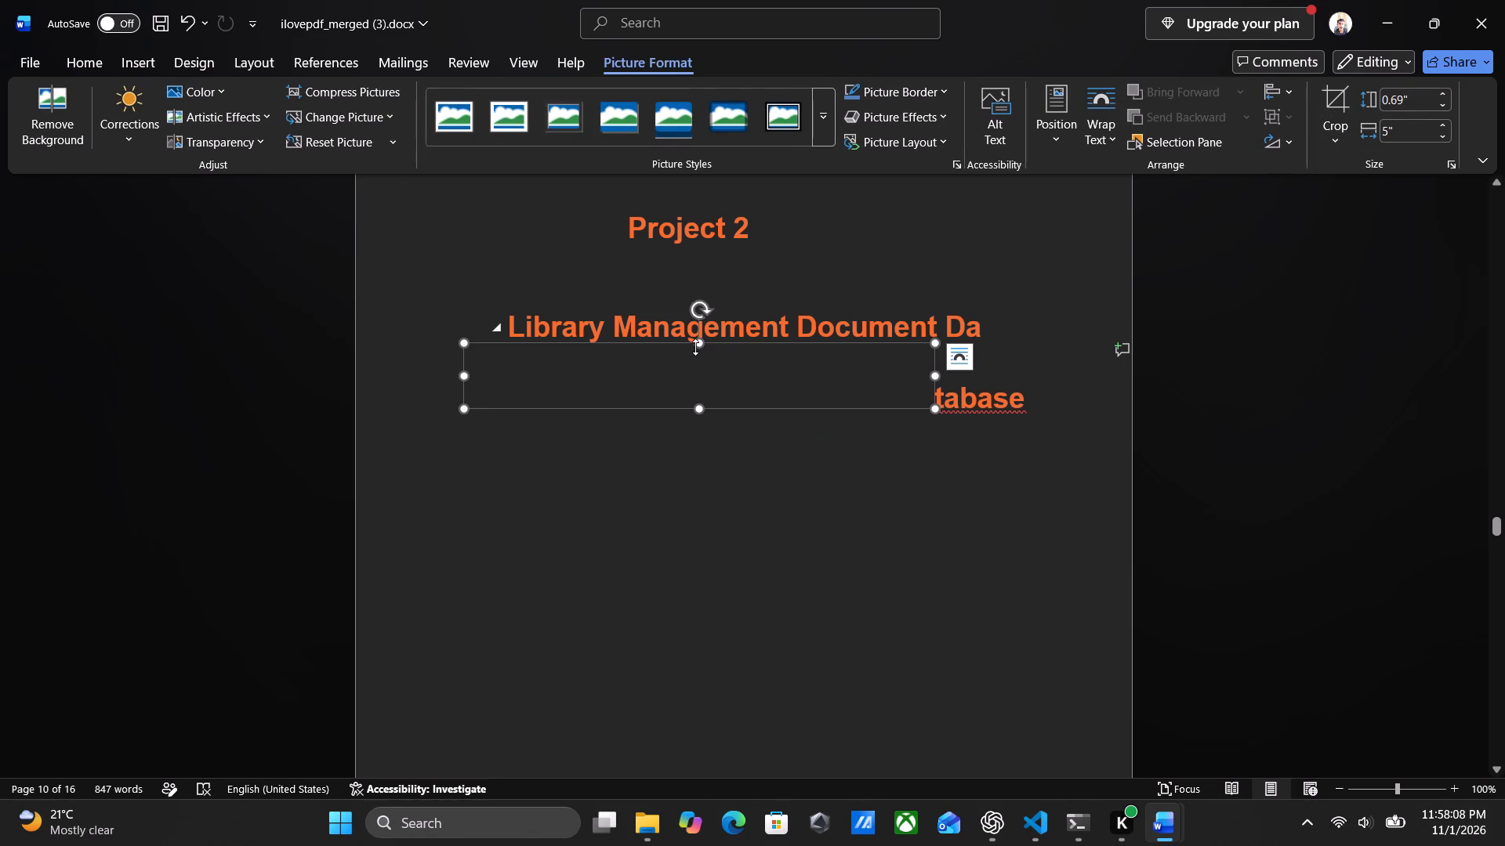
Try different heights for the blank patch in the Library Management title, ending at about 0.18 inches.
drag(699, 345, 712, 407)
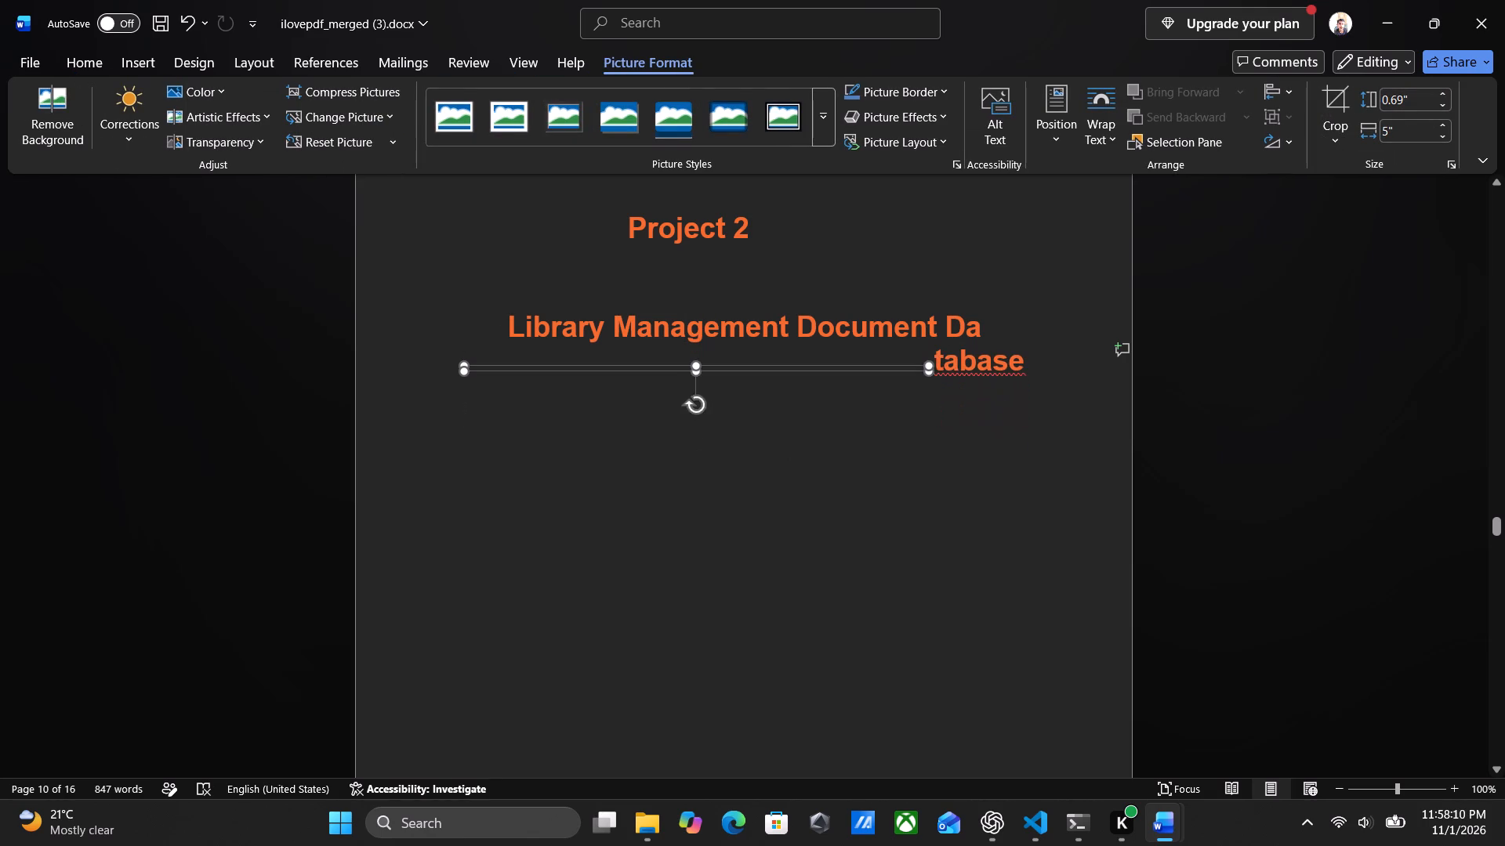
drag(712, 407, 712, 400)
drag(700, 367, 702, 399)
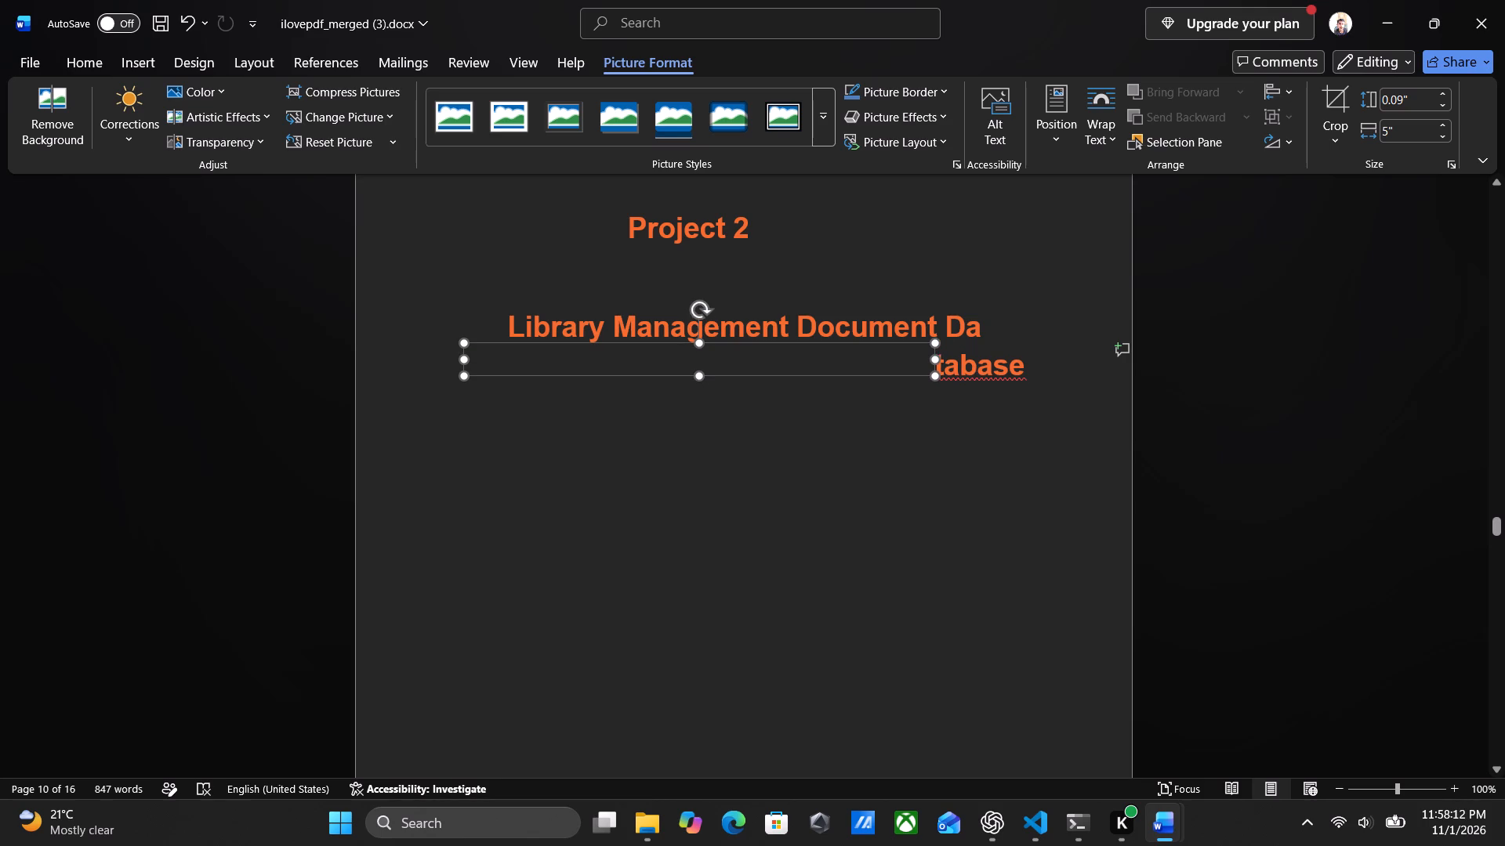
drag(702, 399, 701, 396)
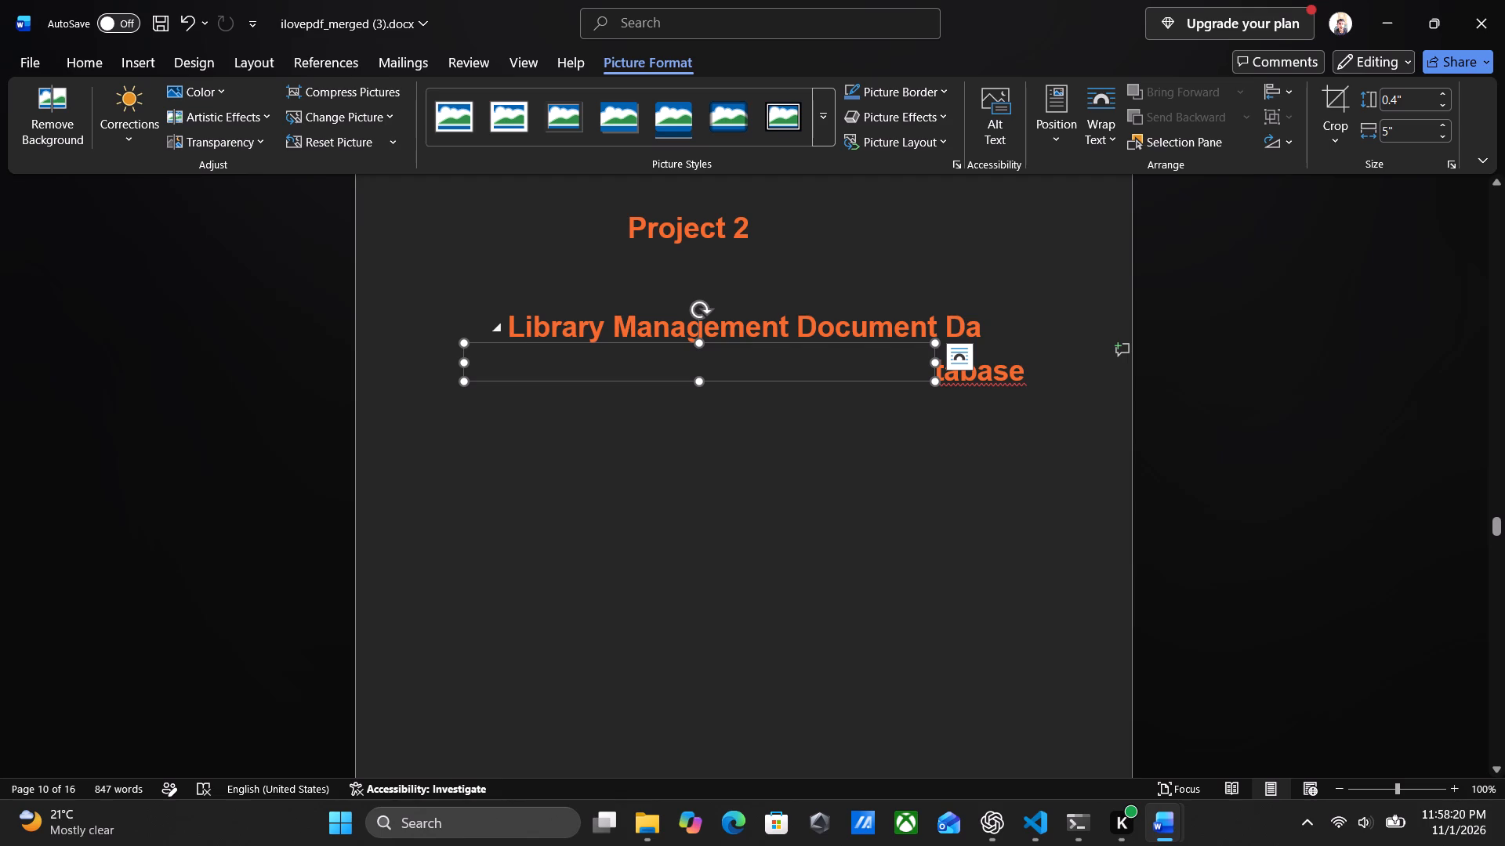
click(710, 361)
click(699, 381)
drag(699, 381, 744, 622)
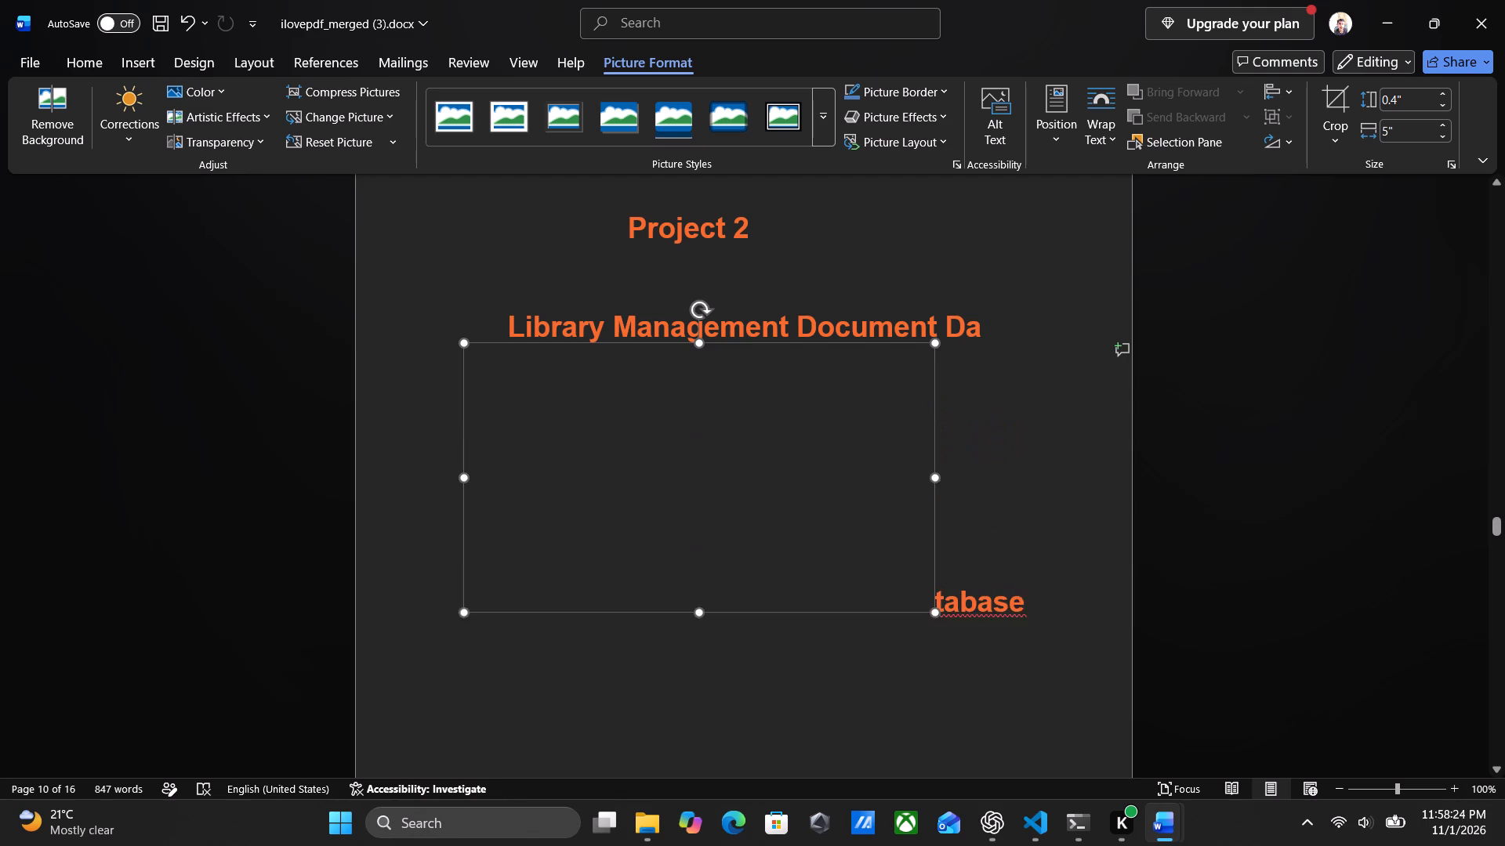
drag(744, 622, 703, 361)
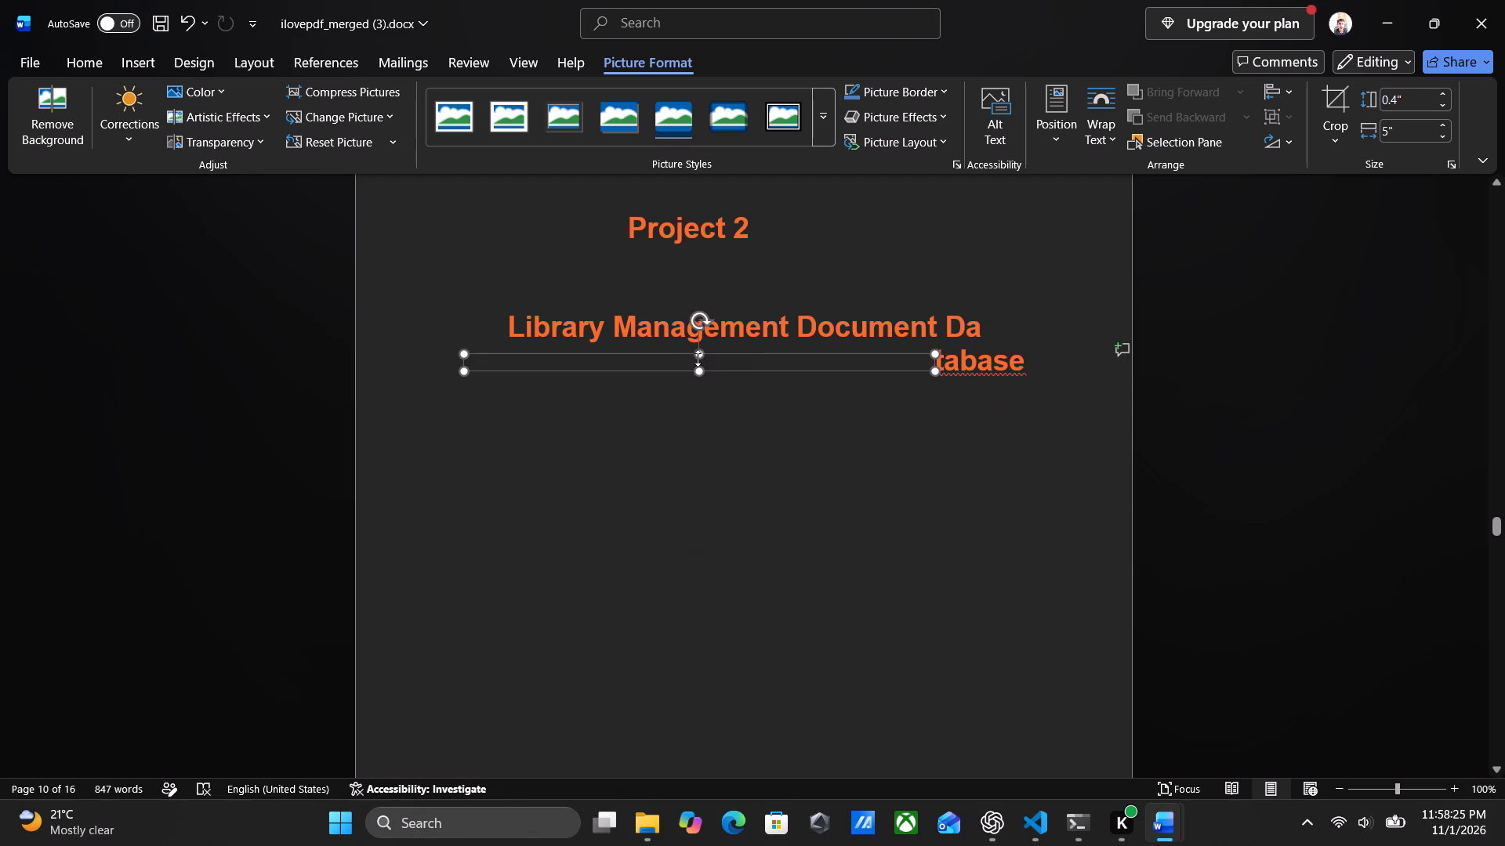
Cut the blank patch out of the Library Management Document Database title.
click(697, 363)
right_click(697, 363)
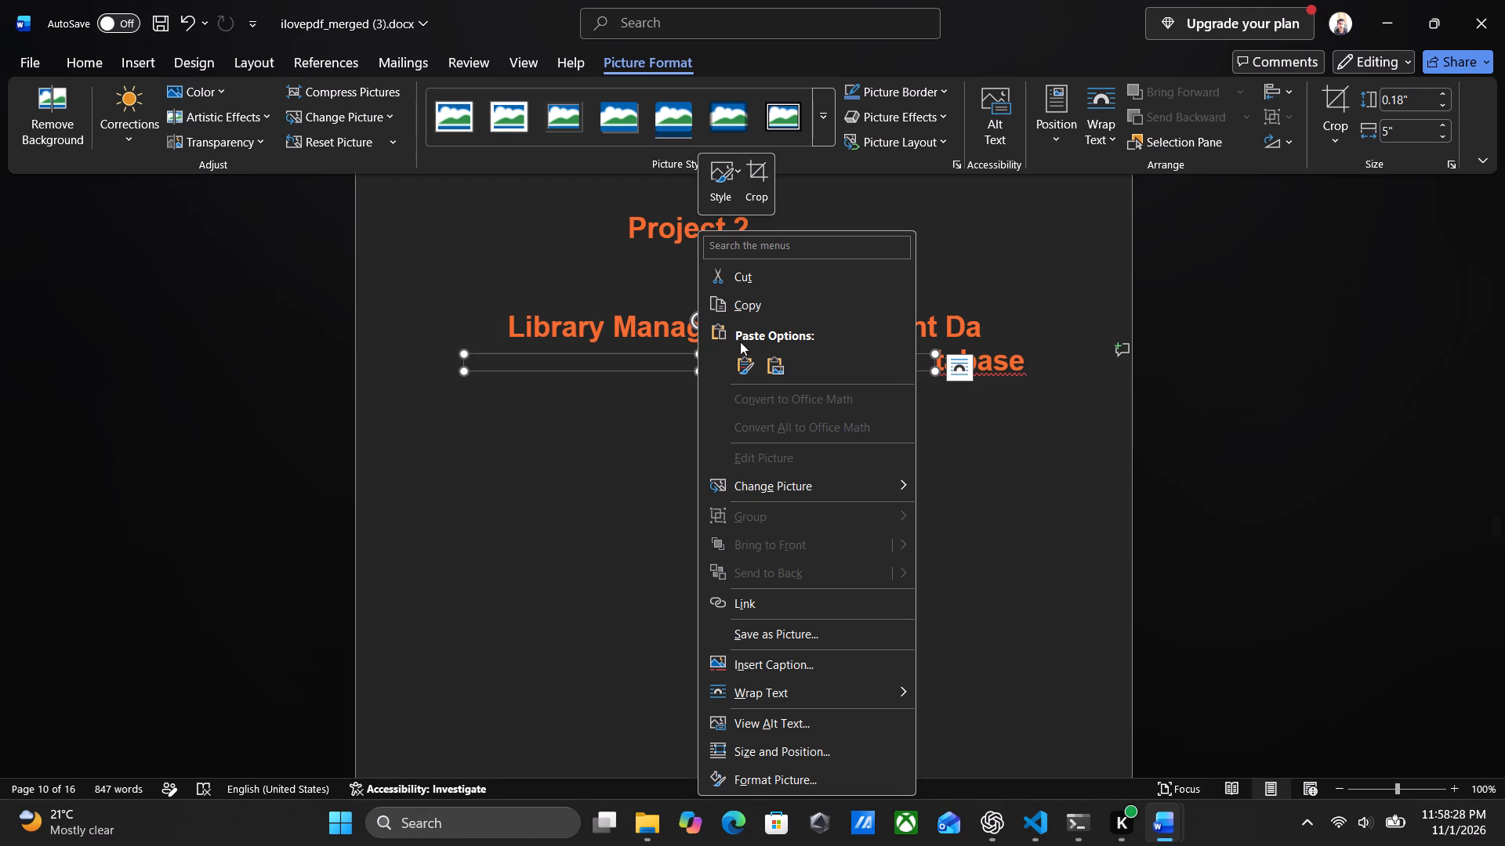
click(735, 282)
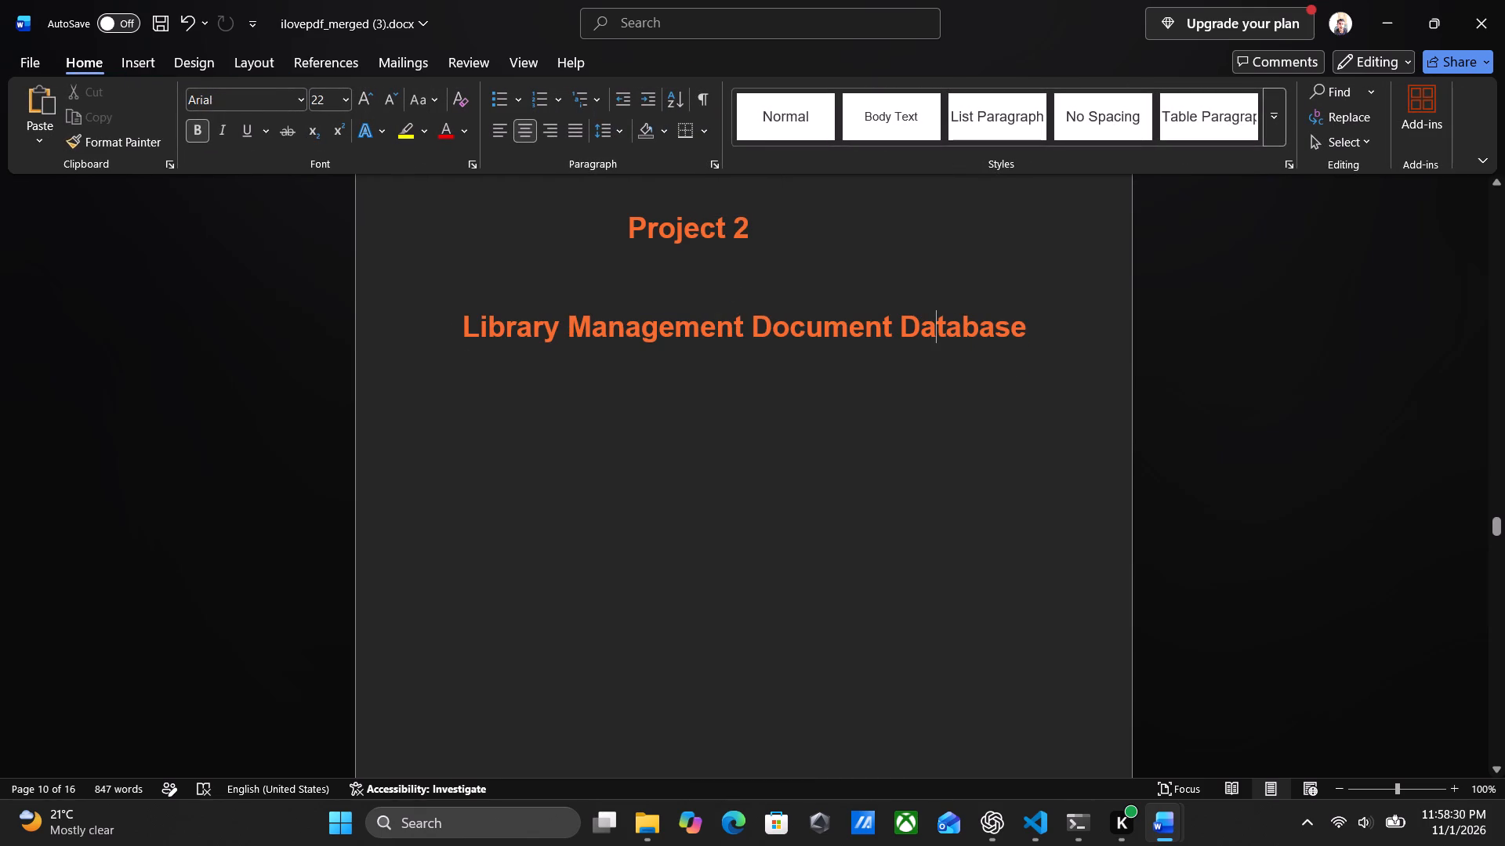
Check the Project 2 title page and the page footers back to the E-Commerce Product Catalog Management title page.
scroll(749, 378, up, 7)
scroll(771, 385, down, 8)
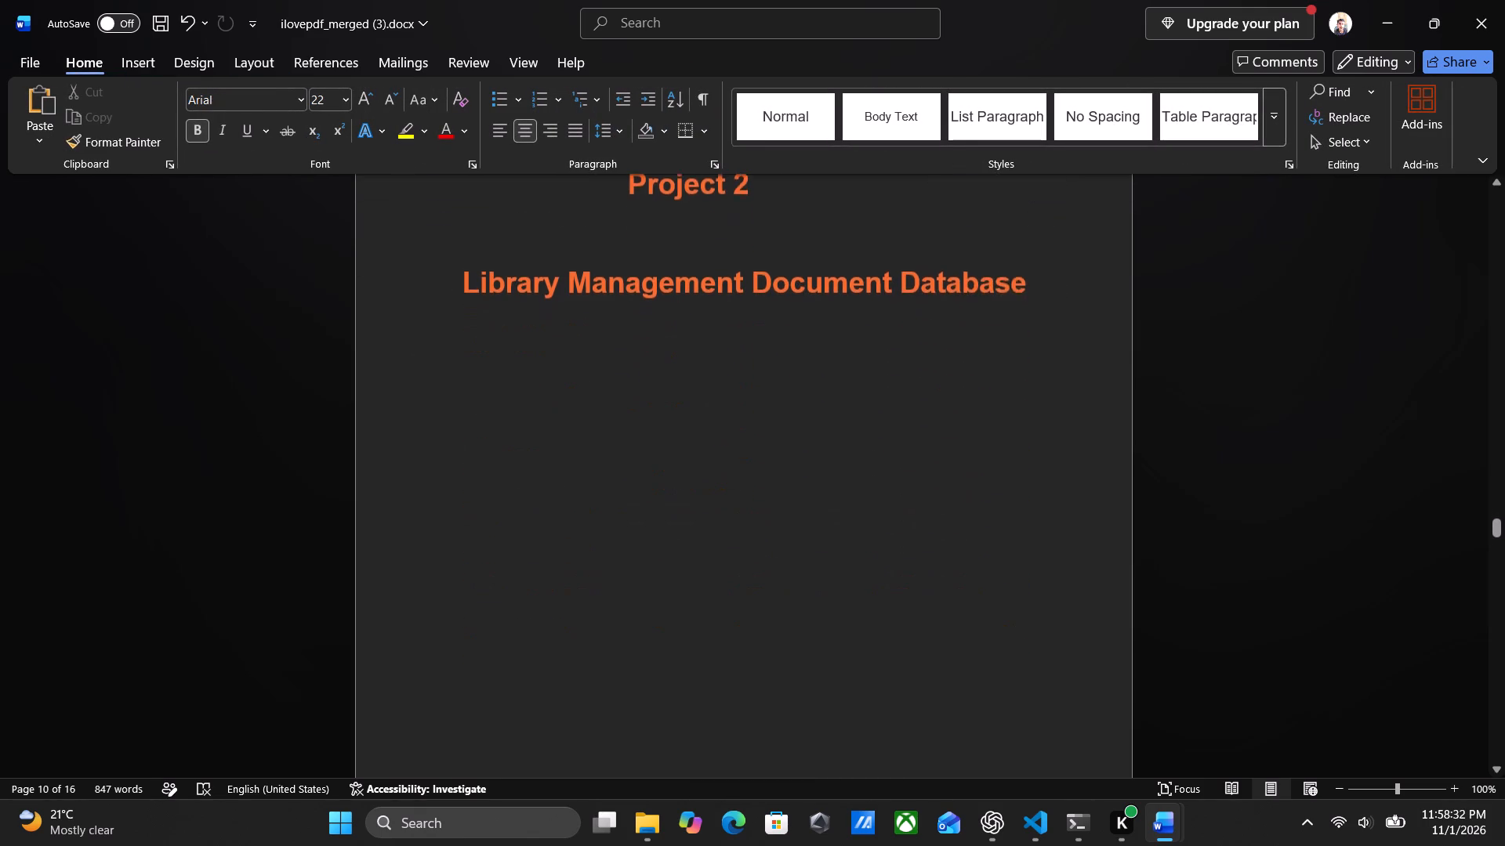
scroll(770, 408, down, 1)
click(730, 491)
scroll(730, 491, down, 5)
scroll(655, 492, down, 5)
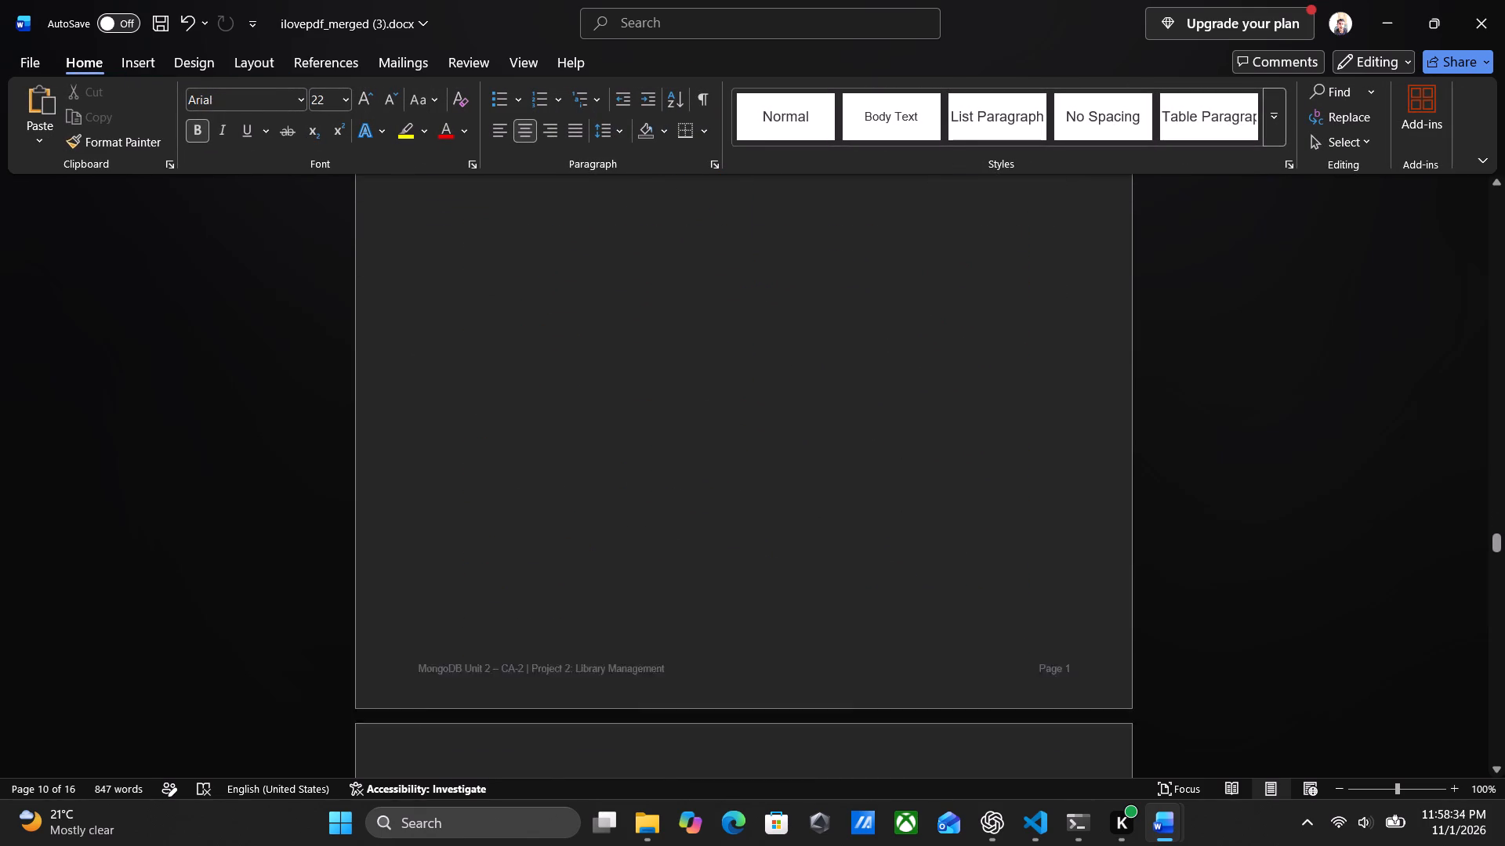
click(597, 429)
scroll(602, 433, up, 15)
scroll(622, 418, down, 2)
scroll(622, 418, up, 3)
scroll(622, 418, down, 1)
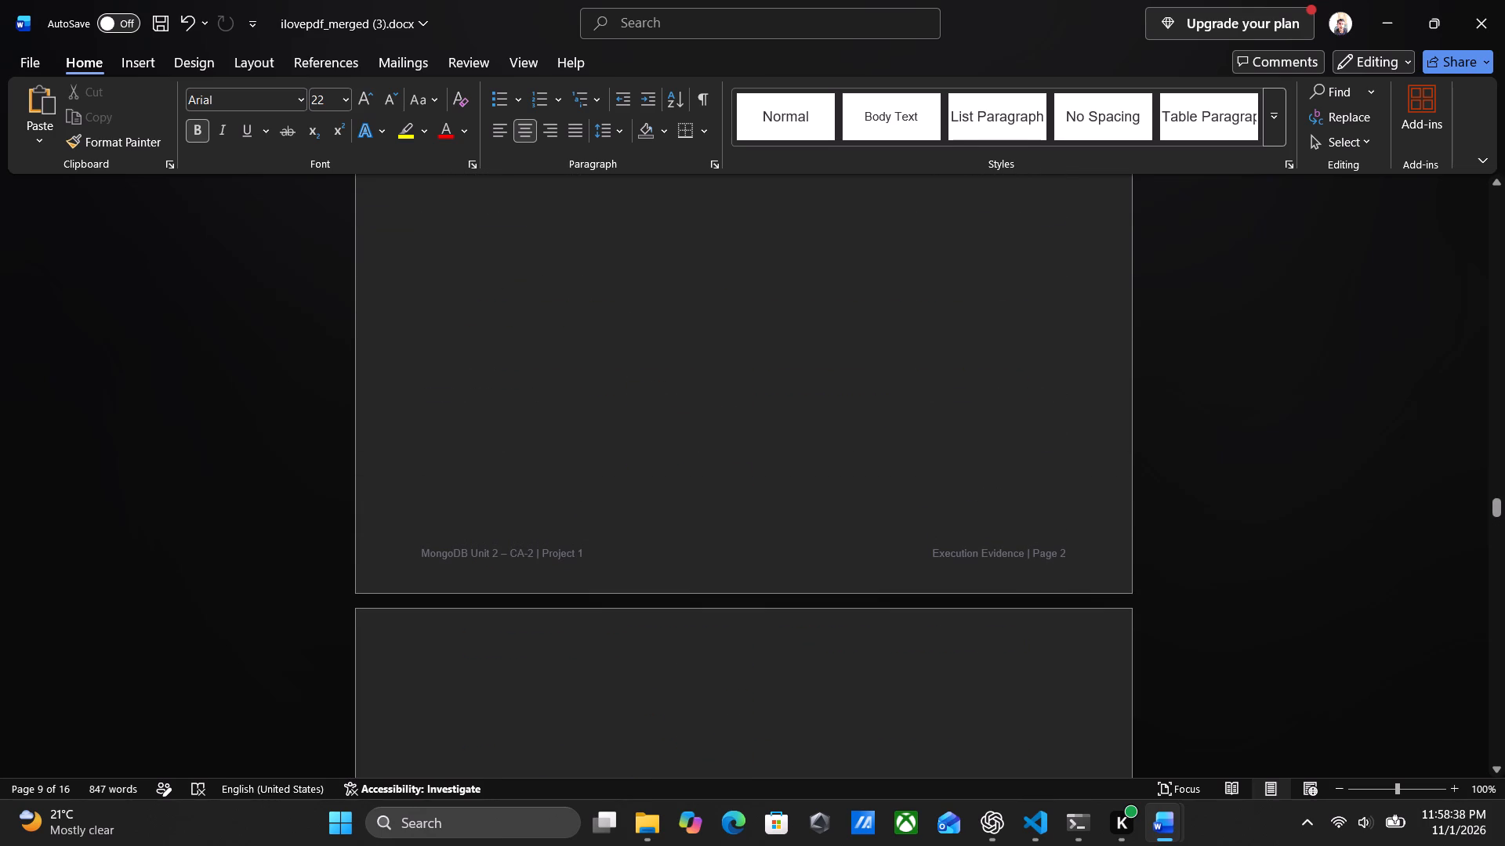
drag(1495, 497, 1449, 291)
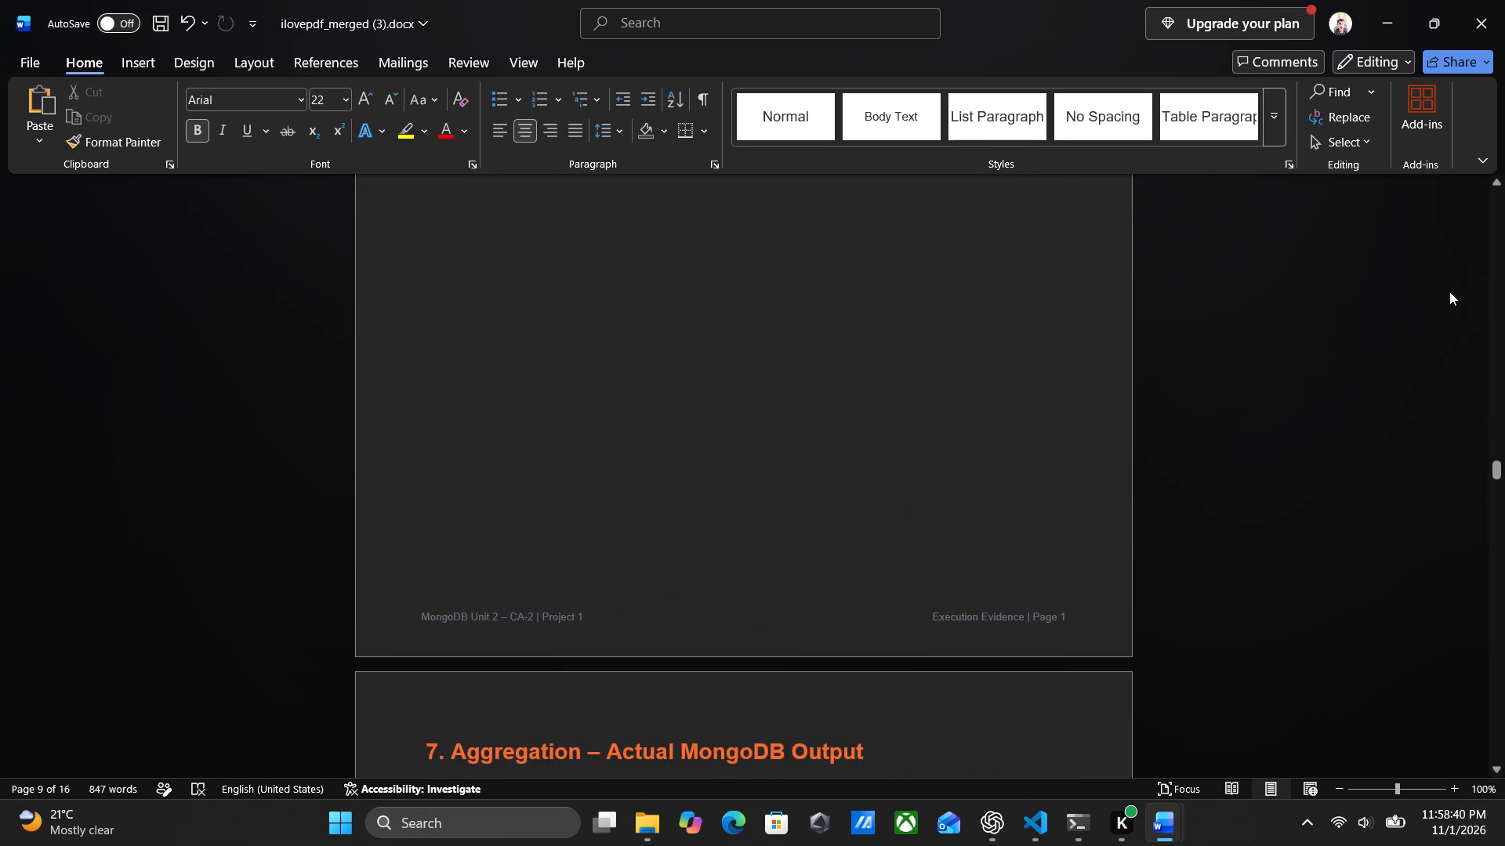
drag(1449, 291, 1504, 240)
drag(1497, 236, 1496, 213)
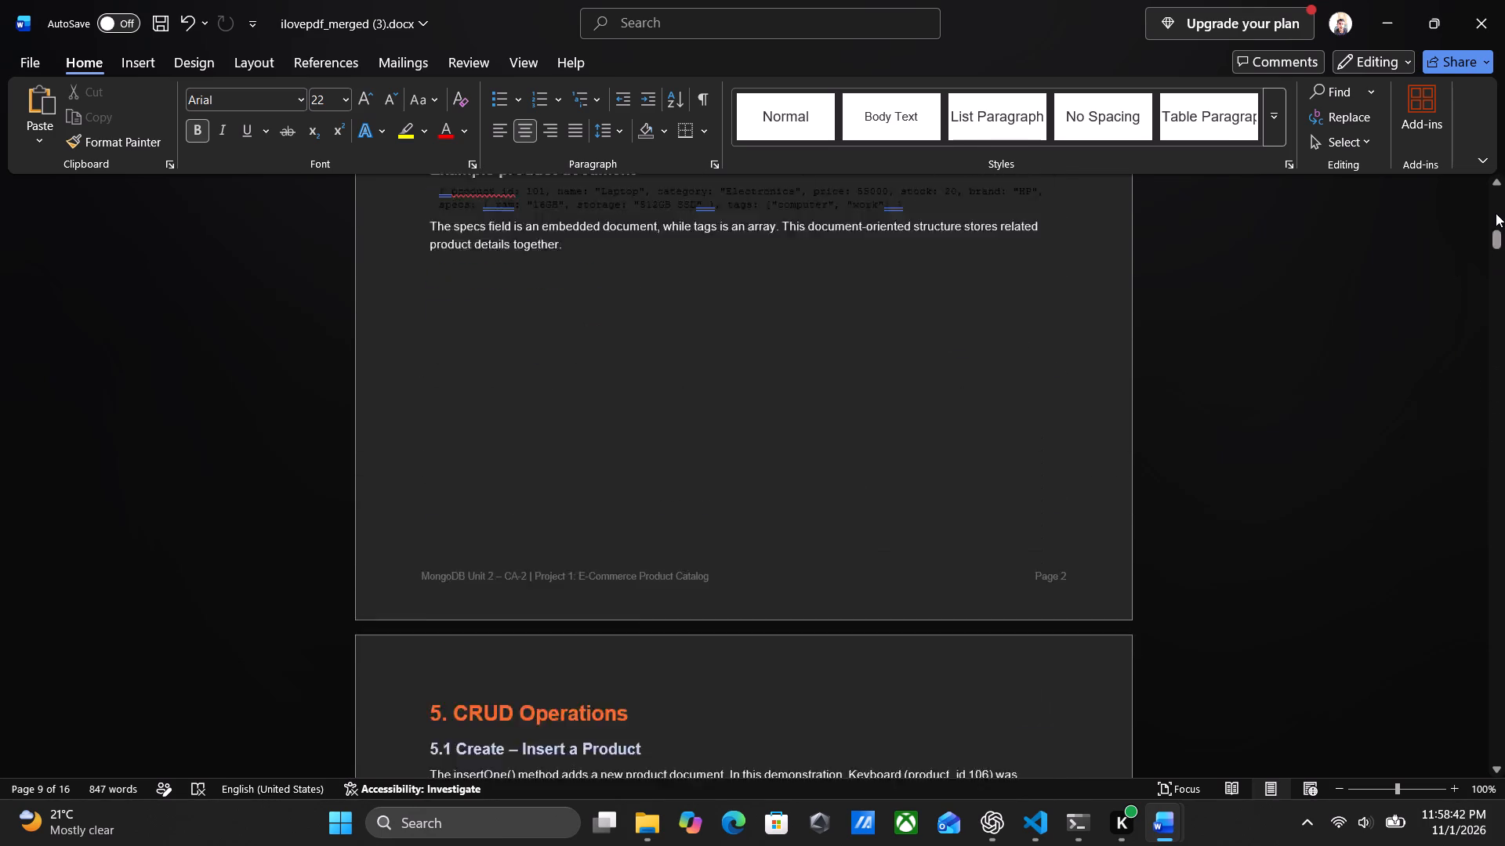
drag(1496, 213, 1494, 208)
scroll(676, 618, up, 4)
scroll(644, 585, down, 13)
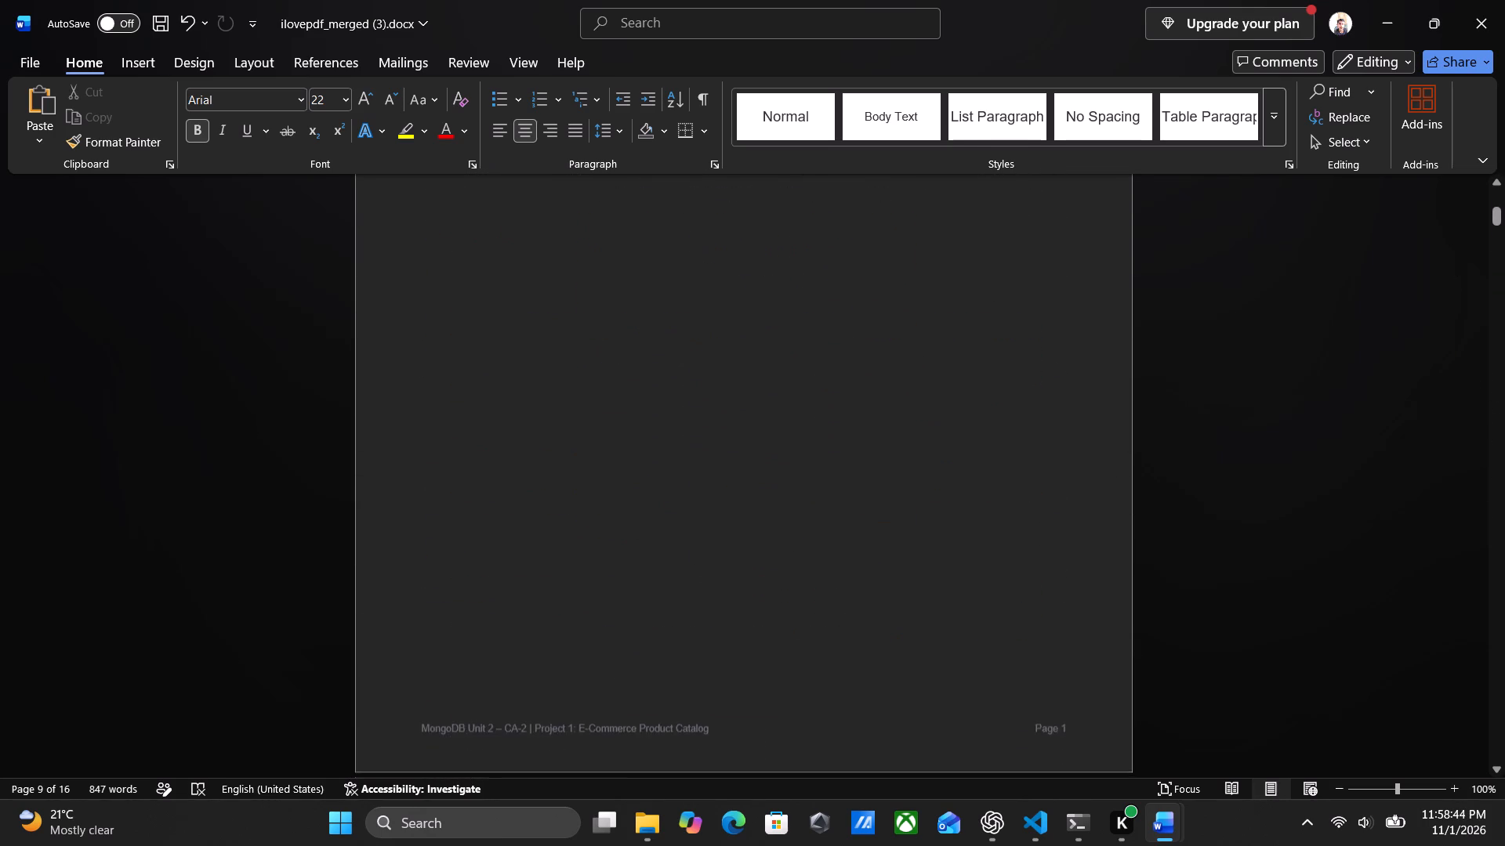
scroll(640, 580, down, 2)
scroll(608, 485, up, 6)
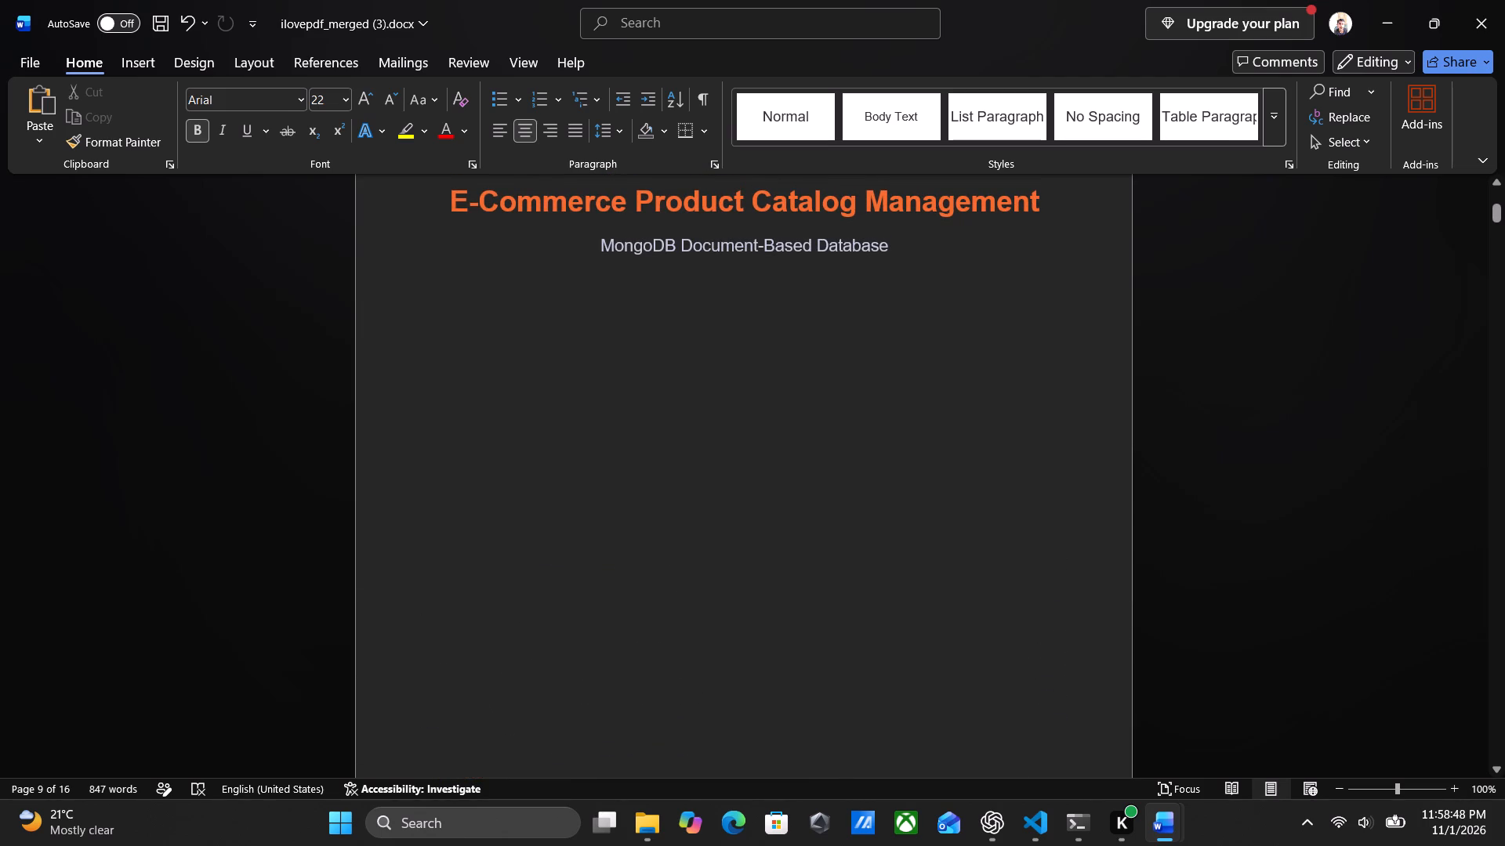
Insert Screenshot 2026-11-01 235743.png from the Screenshots folder below the MongoDB Document-Based Database subtitle on the first page.
right_click(510, 584)
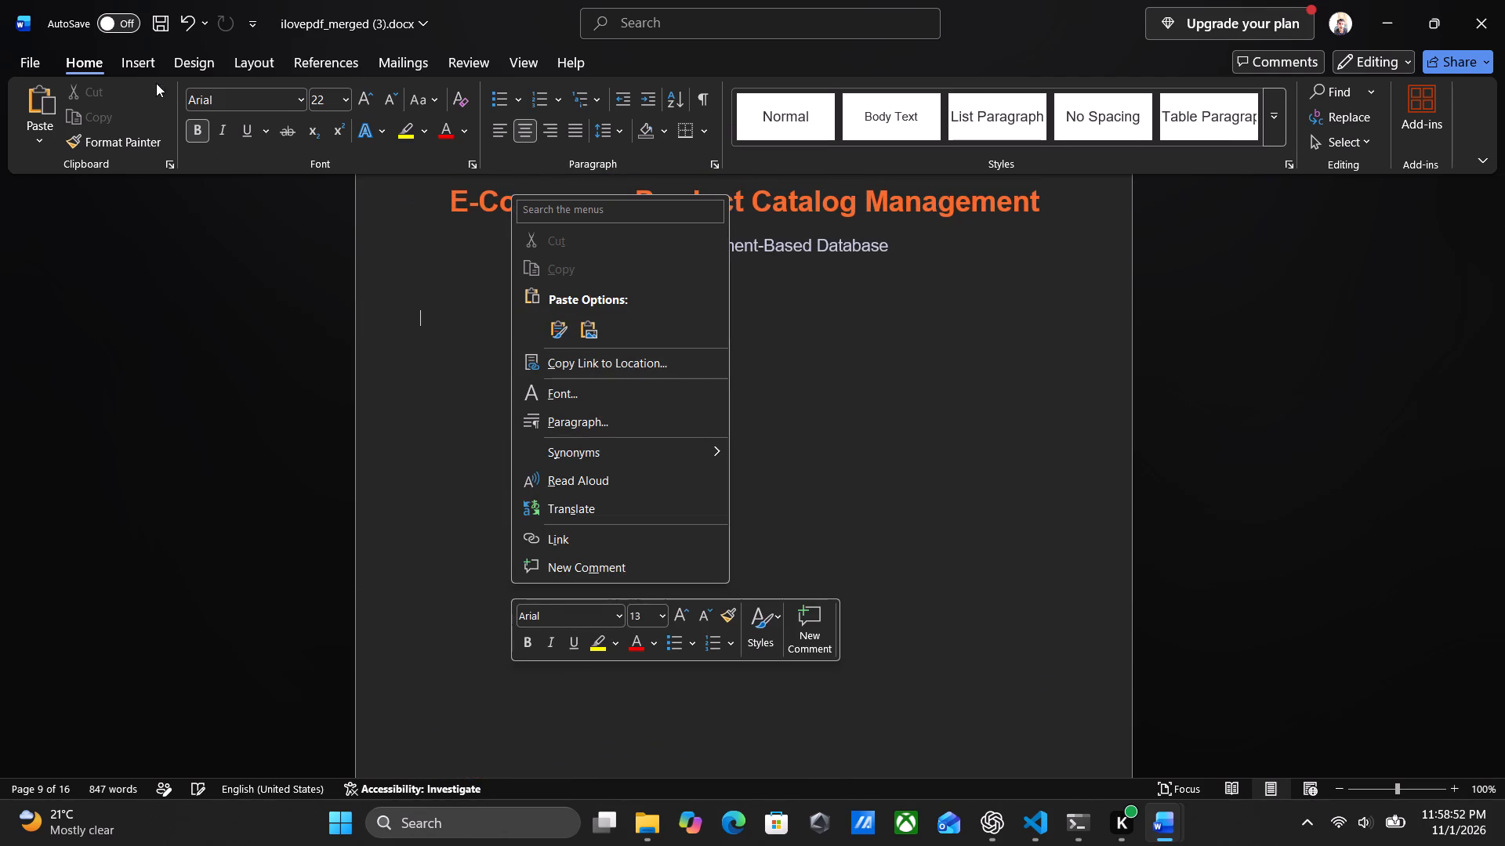
click(922, 540)
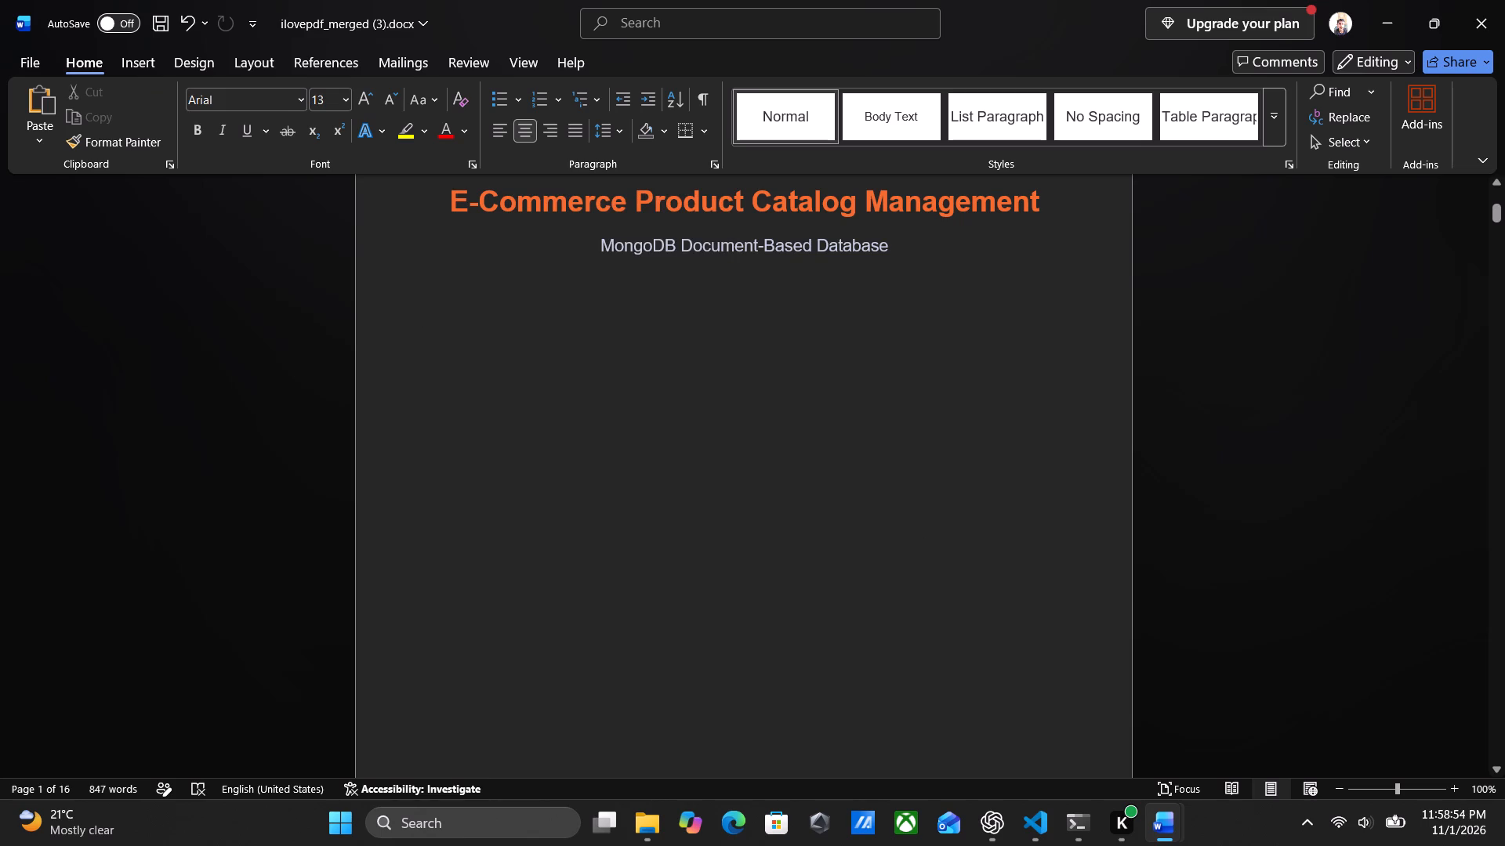
click(149, 70)
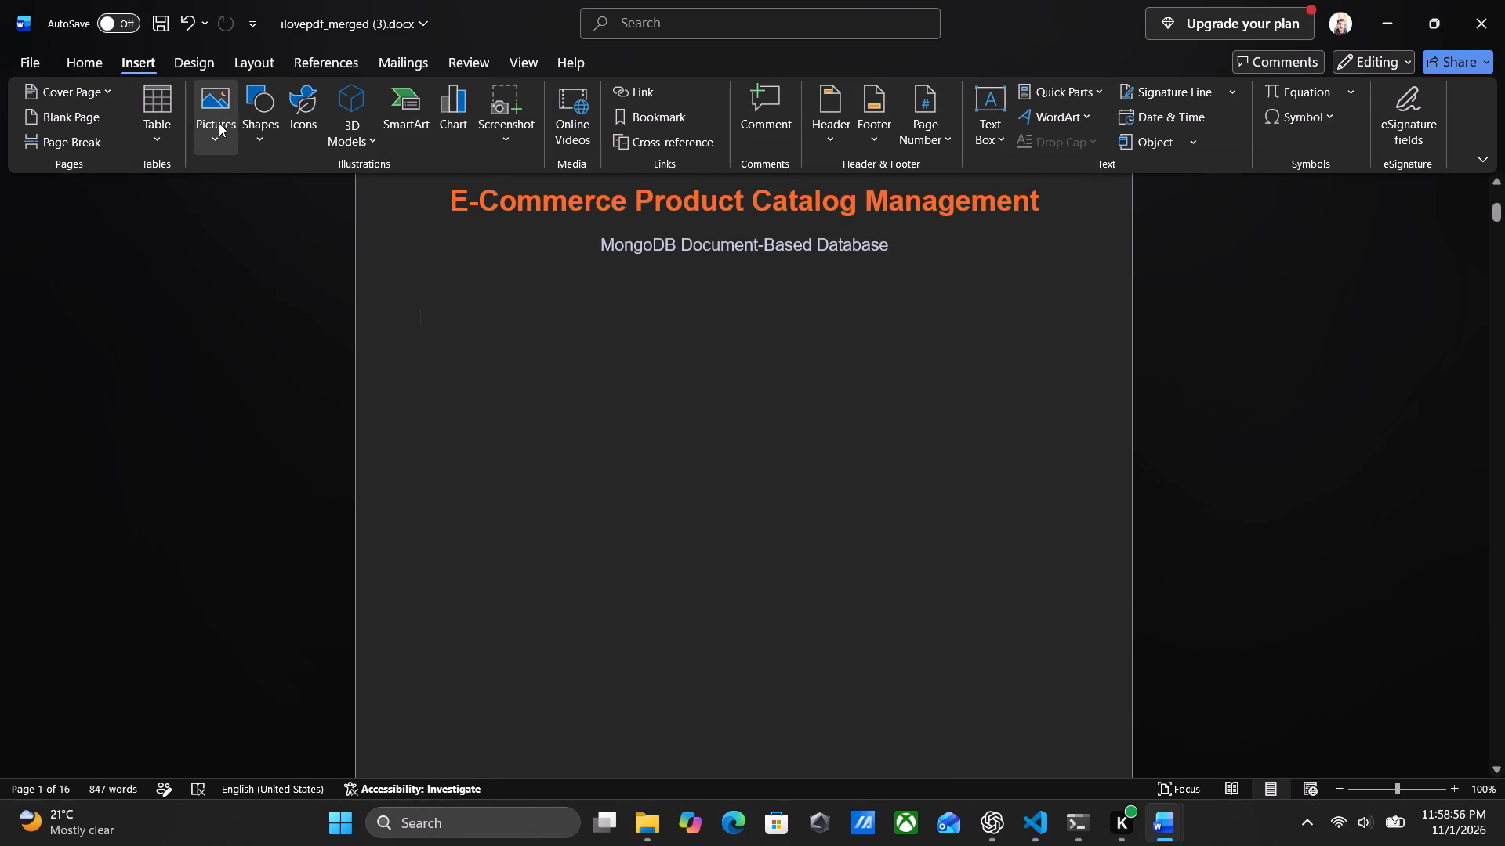
click(216, 128)
click(255, 195)
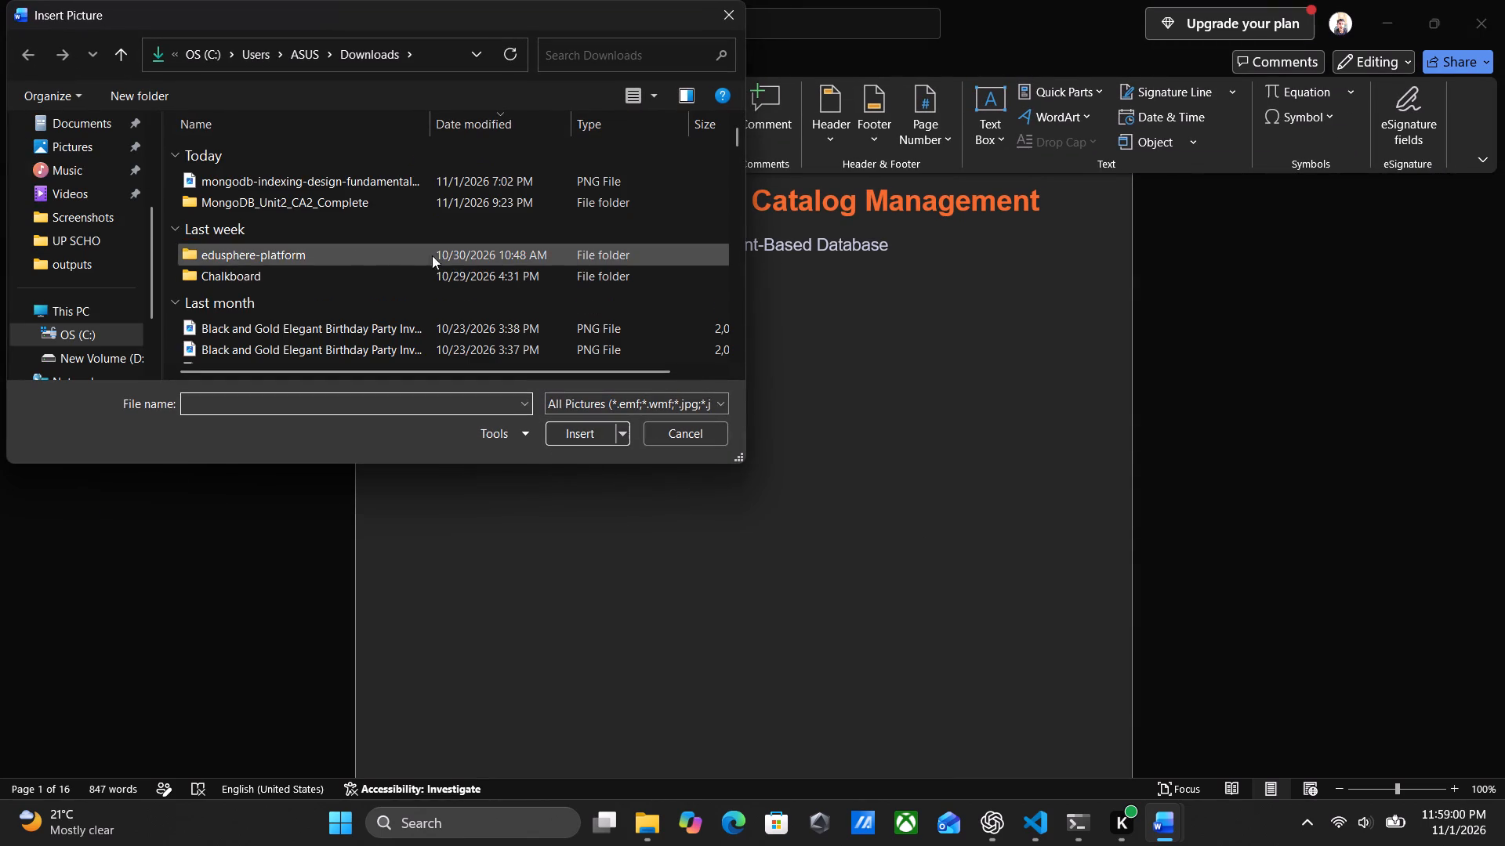
click(83, 139)
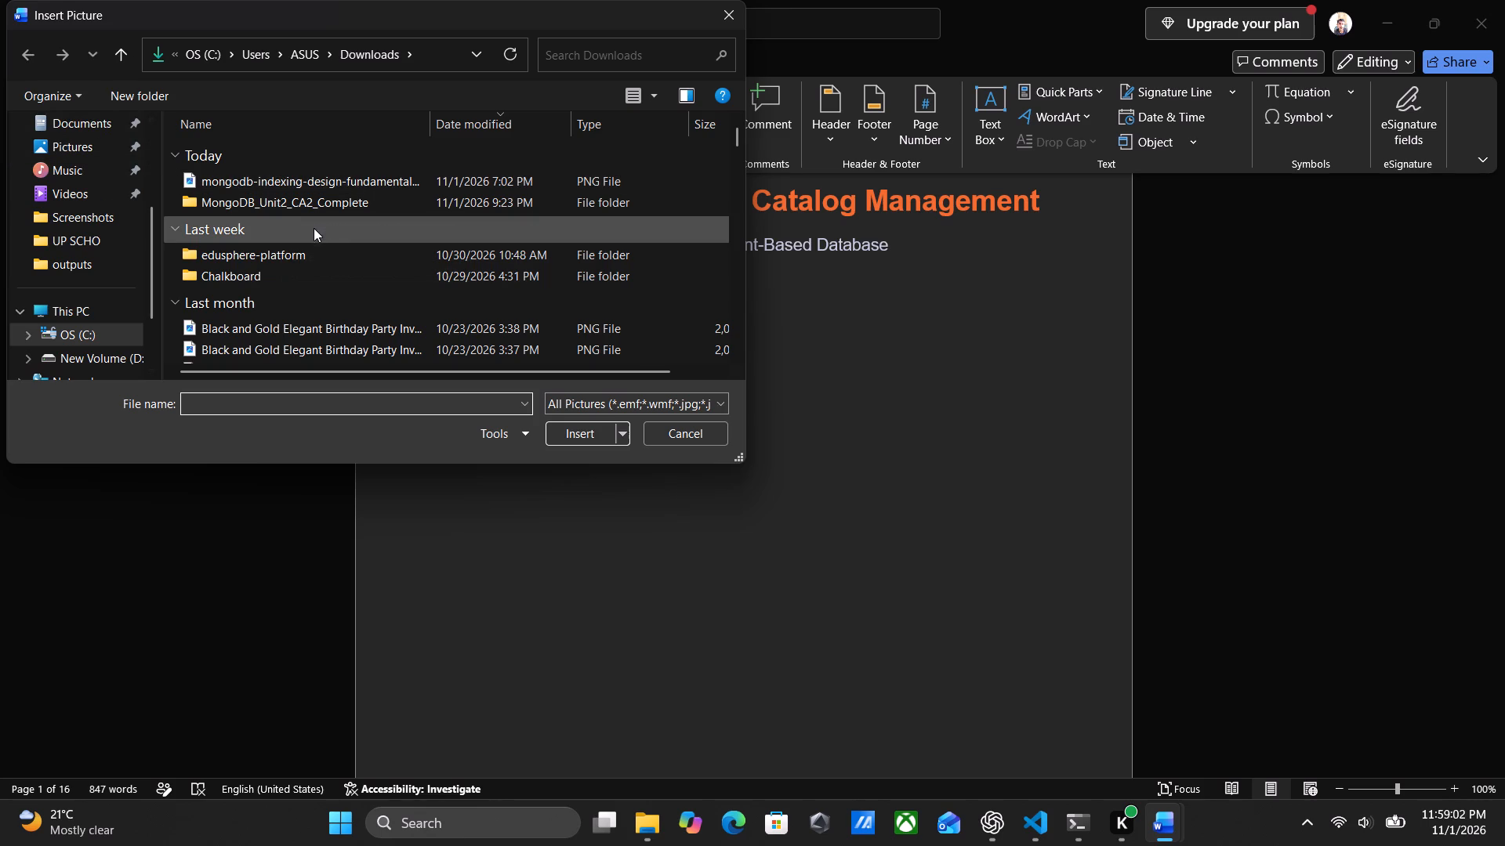
click(82, 149)
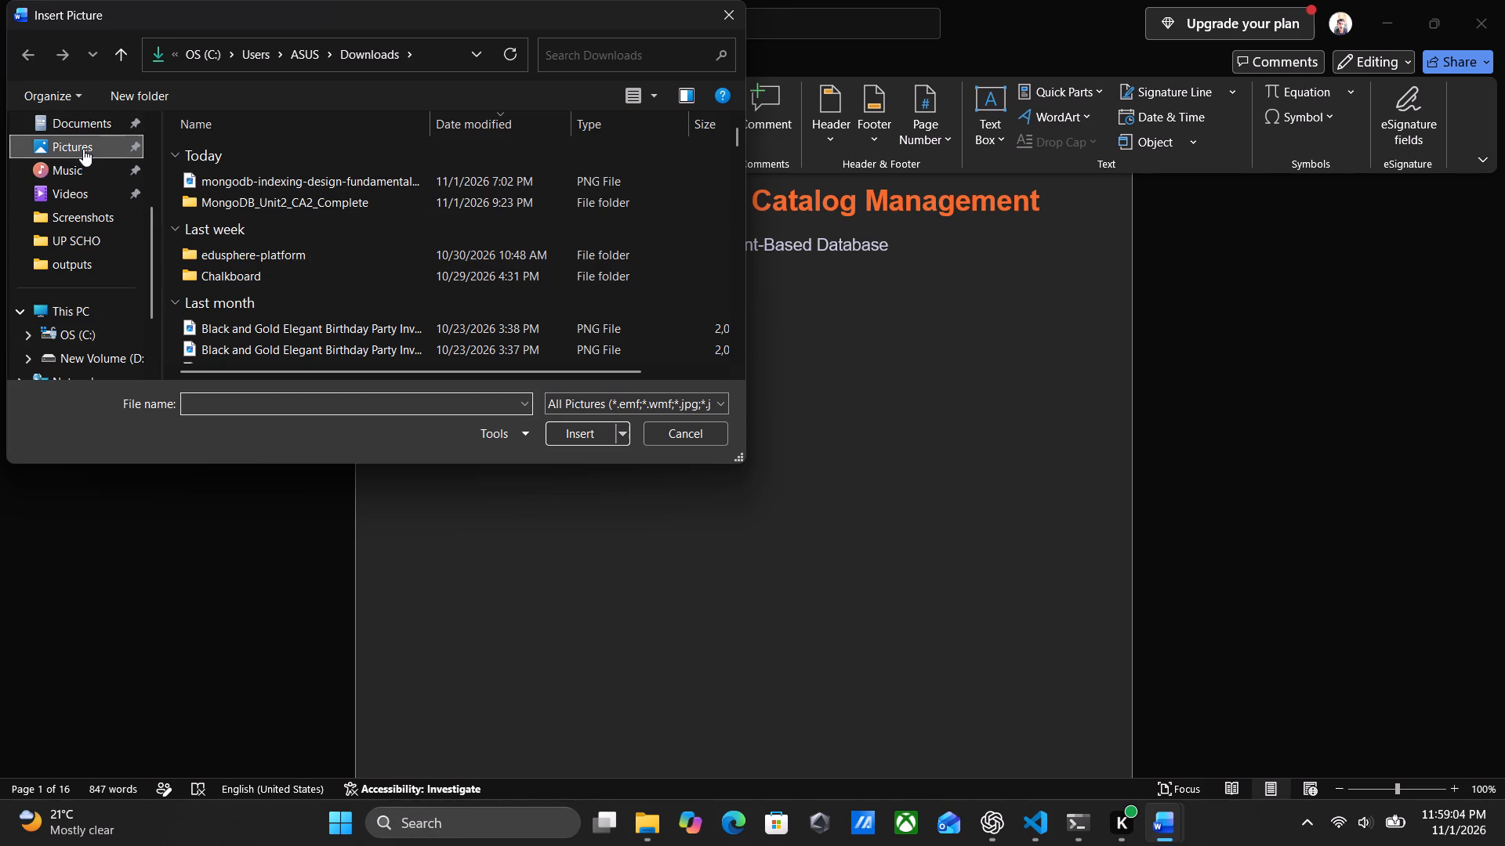
click(248, 203)
double_click(251, 204)
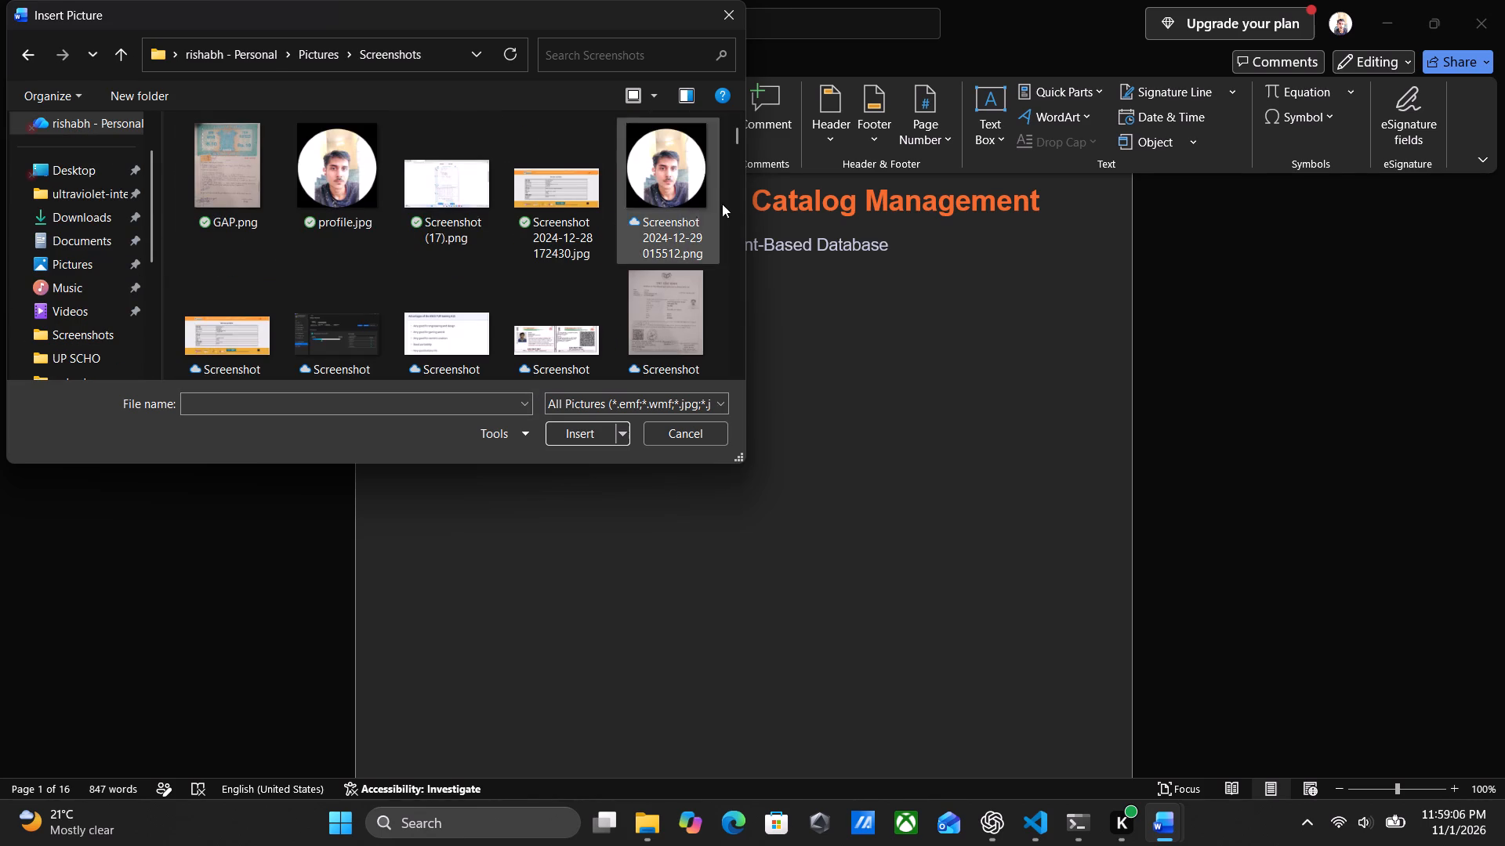
drag(735, 134, 778, 630)
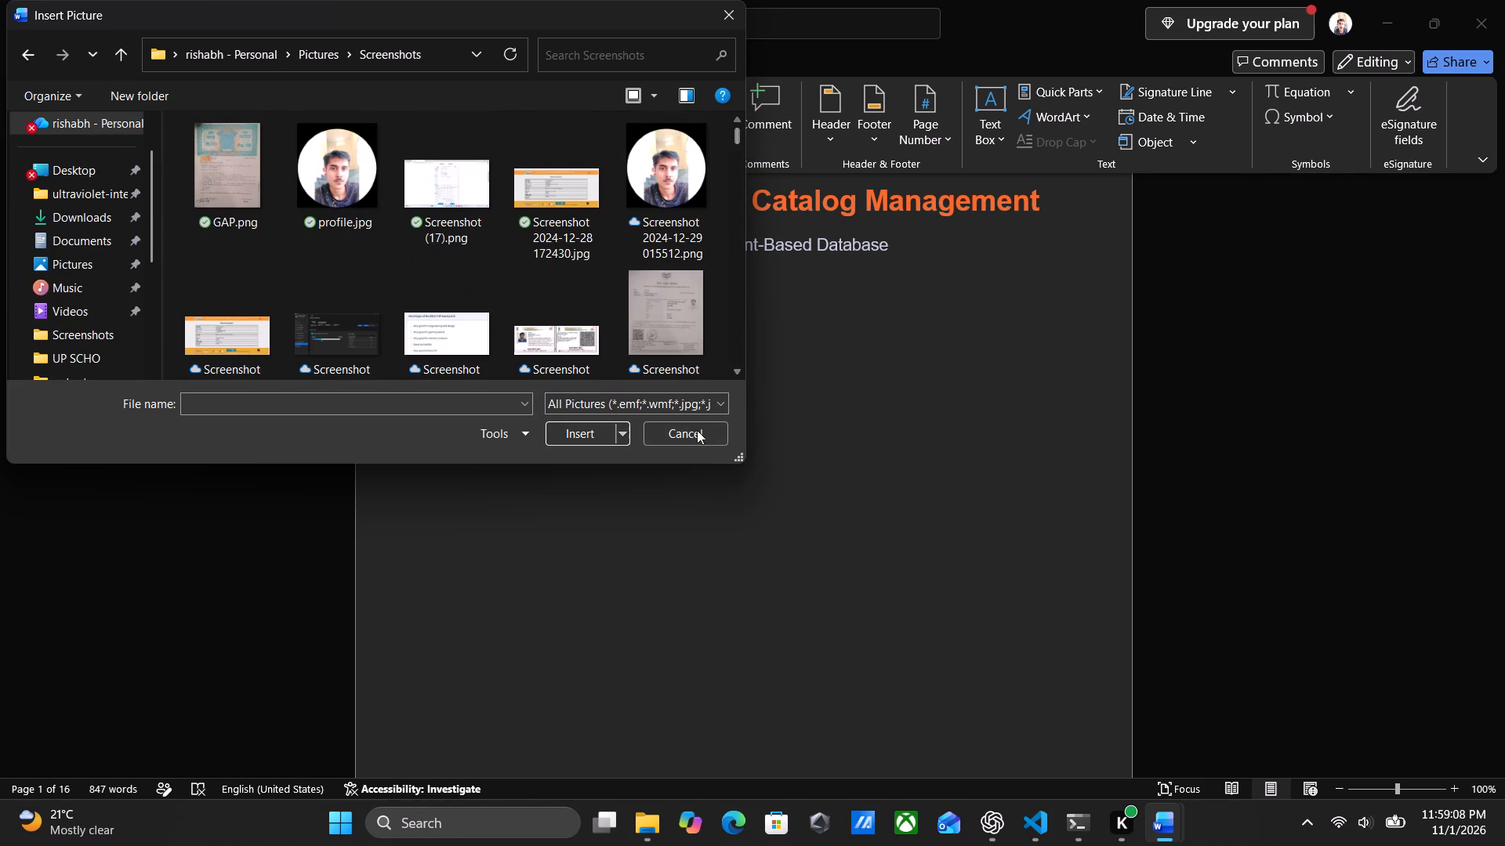
drag(738, 139, 738, 233)
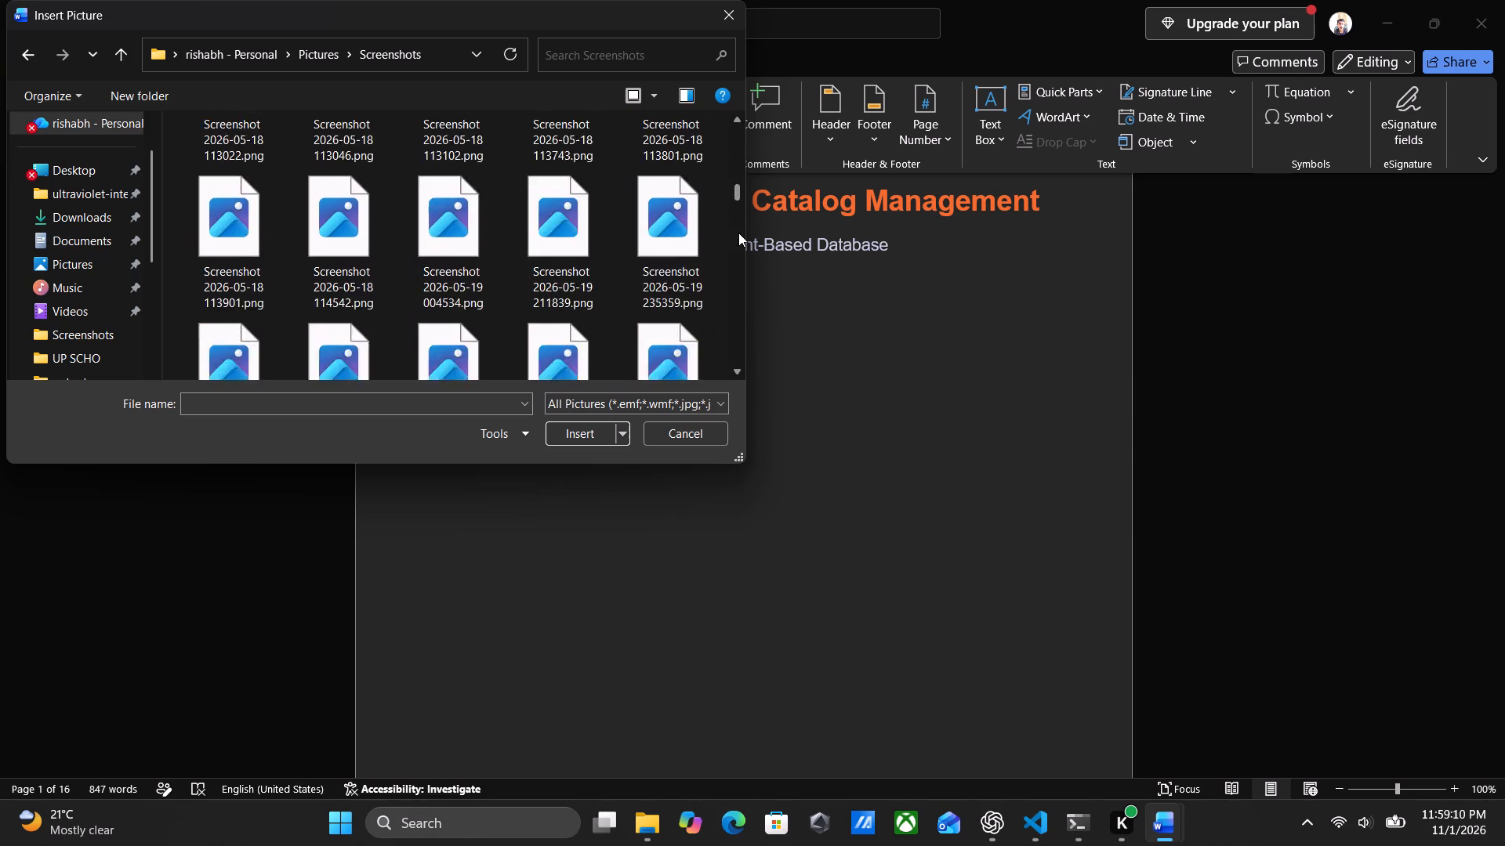
drag(738, 233, 746, 398)
click(253, 318)
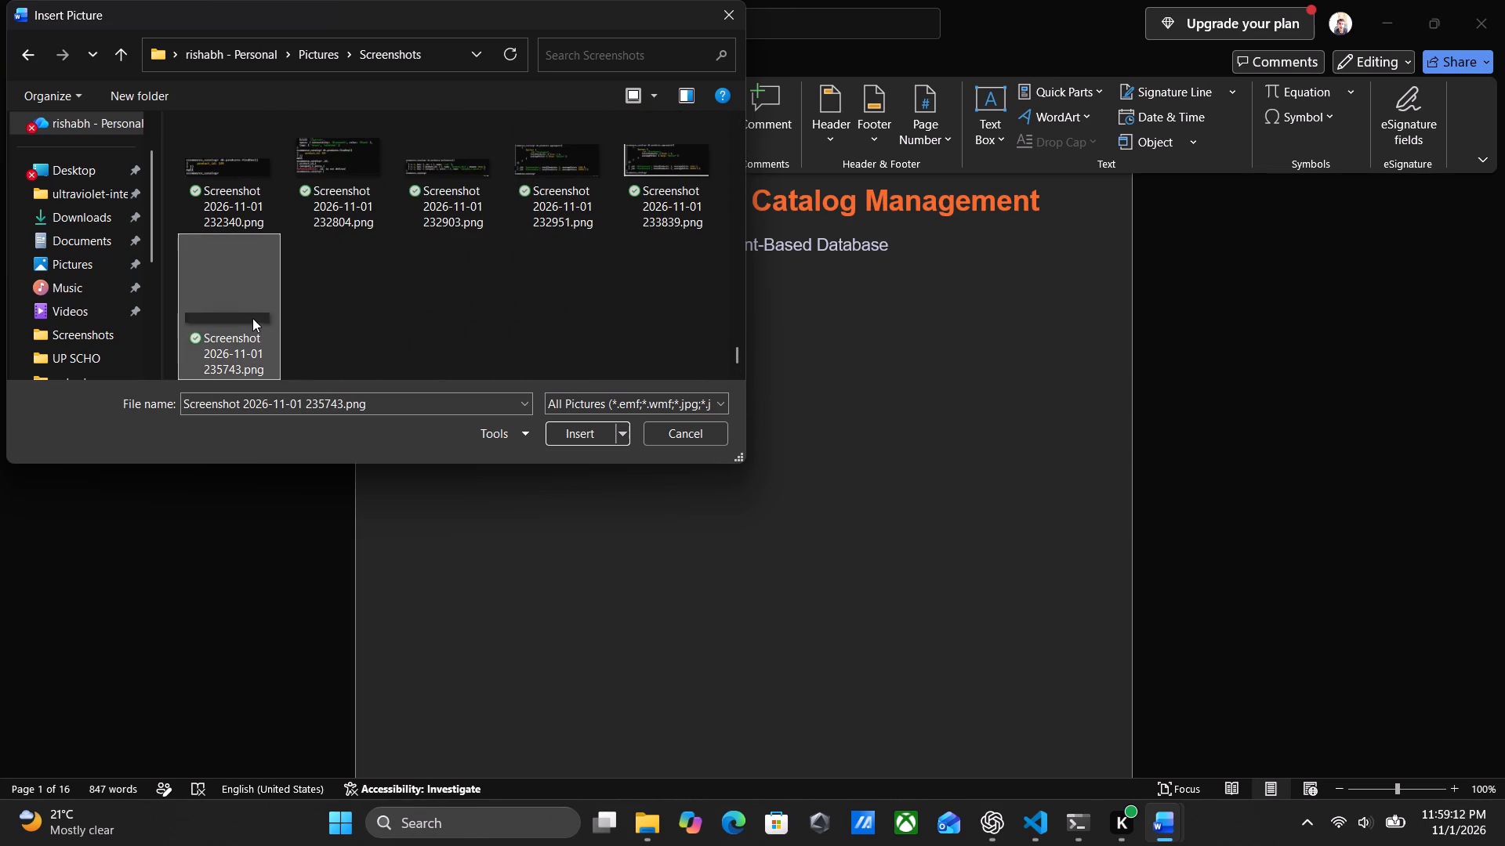
click(580, 436)
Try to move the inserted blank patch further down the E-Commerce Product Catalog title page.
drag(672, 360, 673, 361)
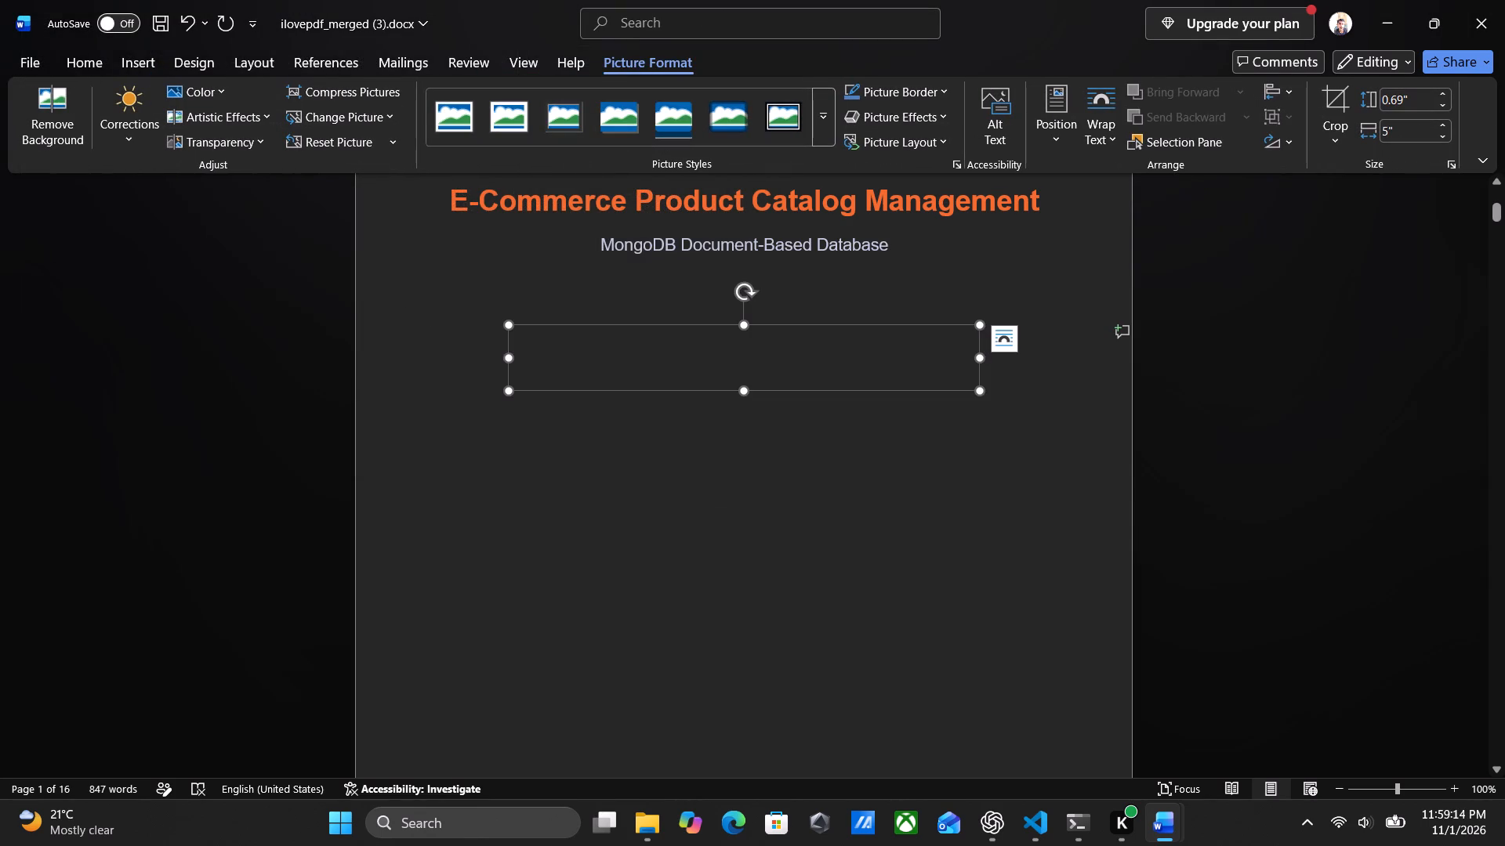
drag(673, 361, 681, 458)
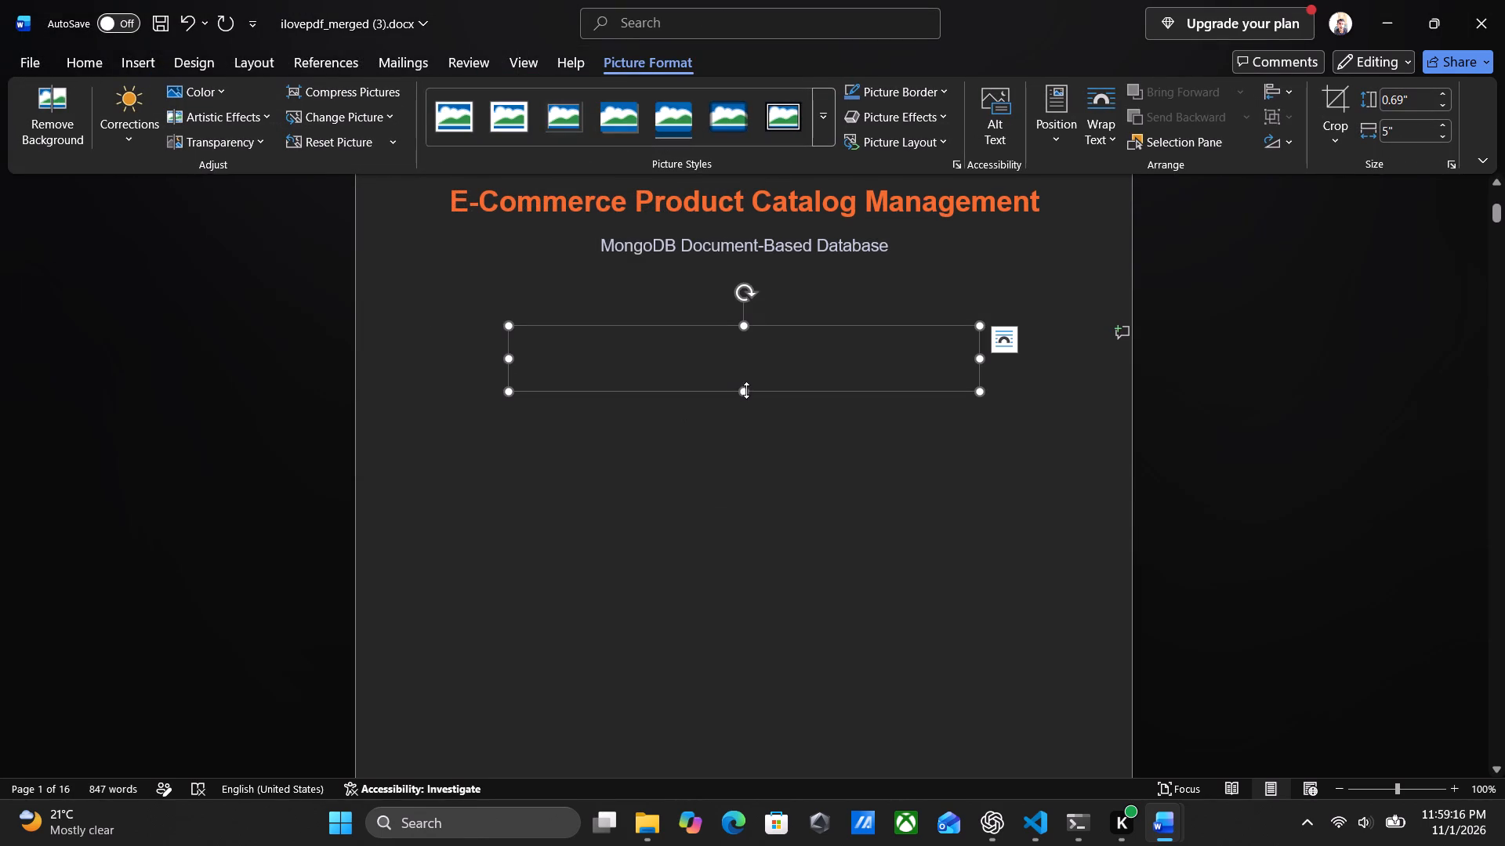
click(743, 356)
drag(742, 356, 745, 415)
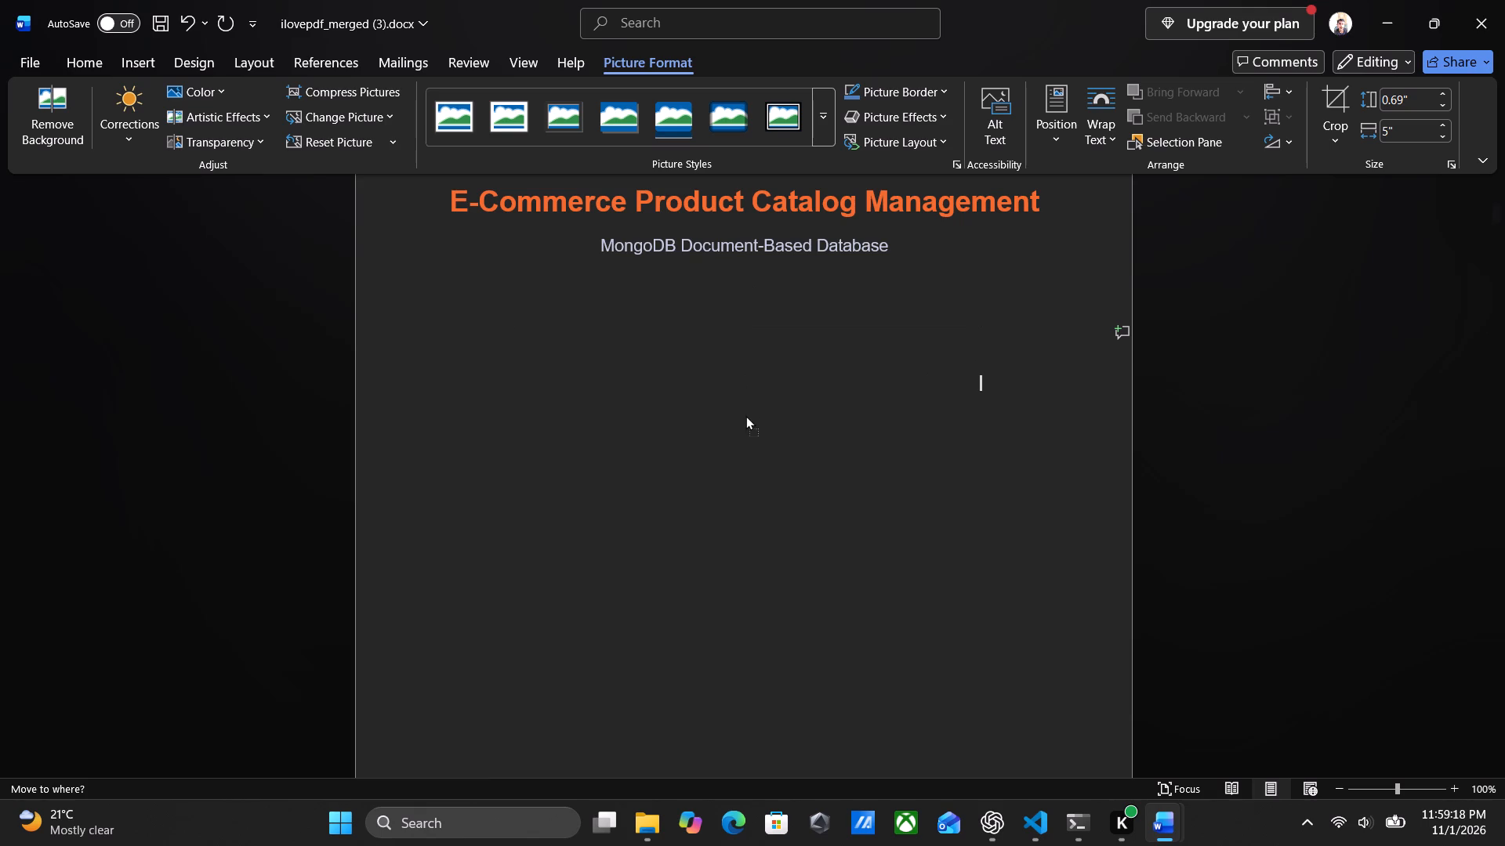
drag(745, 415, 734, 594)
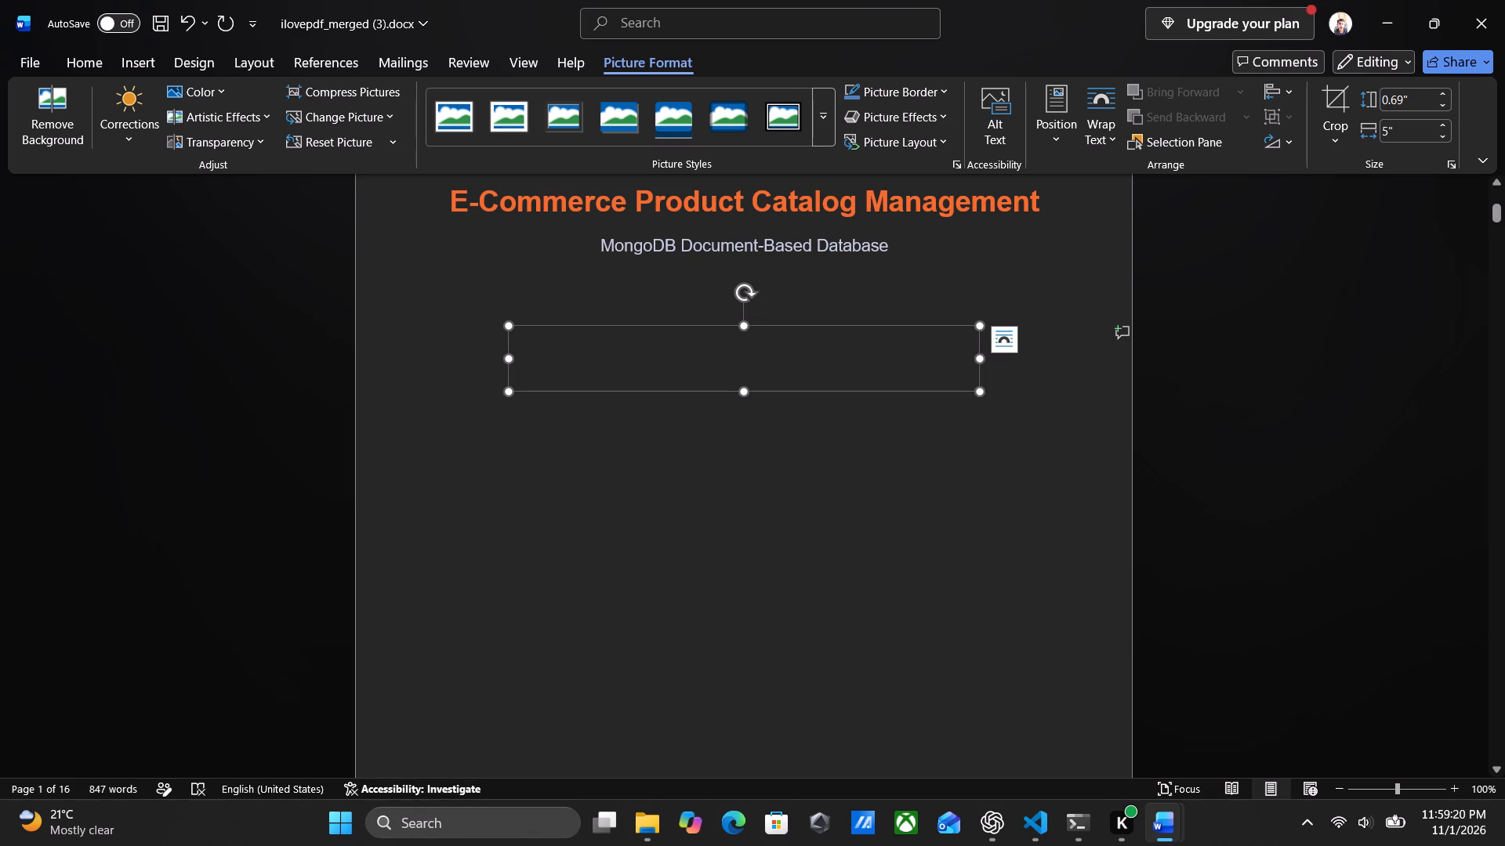
Stretch the blank patch downward to a height of about 4.02 inches.
drag(745, 393, 804, 703)
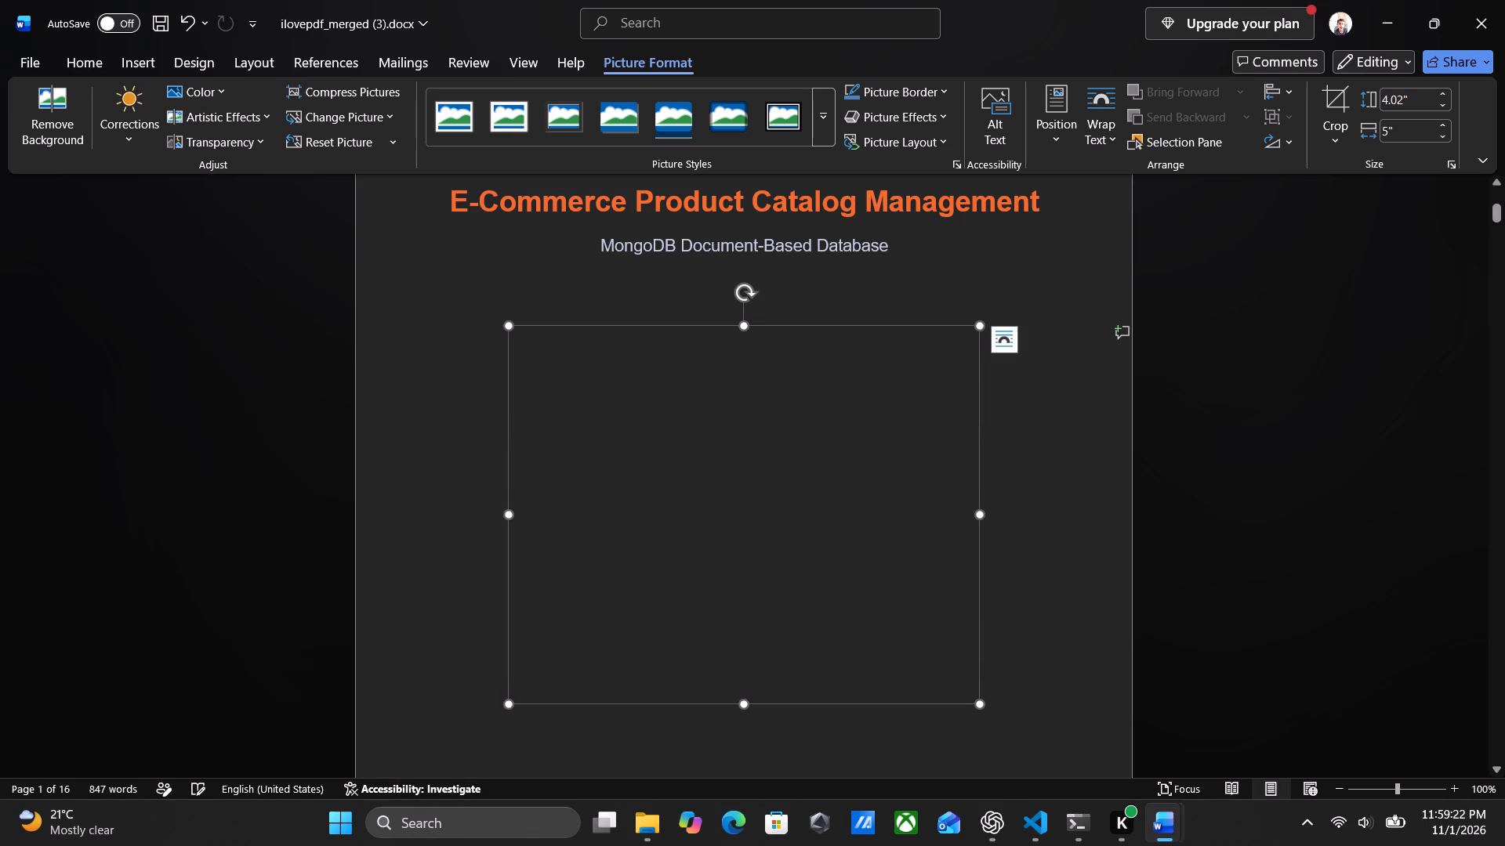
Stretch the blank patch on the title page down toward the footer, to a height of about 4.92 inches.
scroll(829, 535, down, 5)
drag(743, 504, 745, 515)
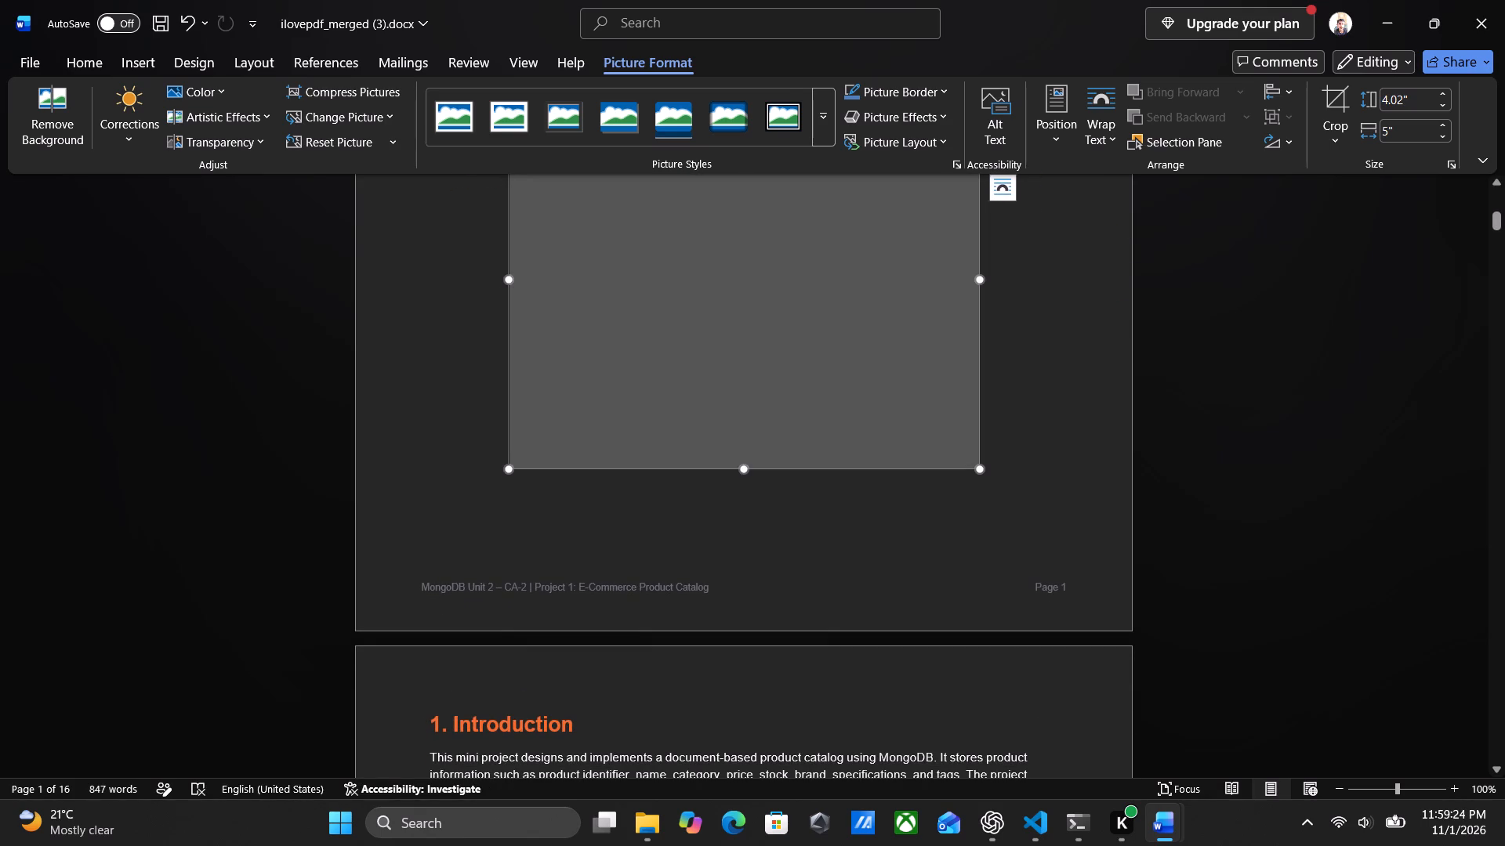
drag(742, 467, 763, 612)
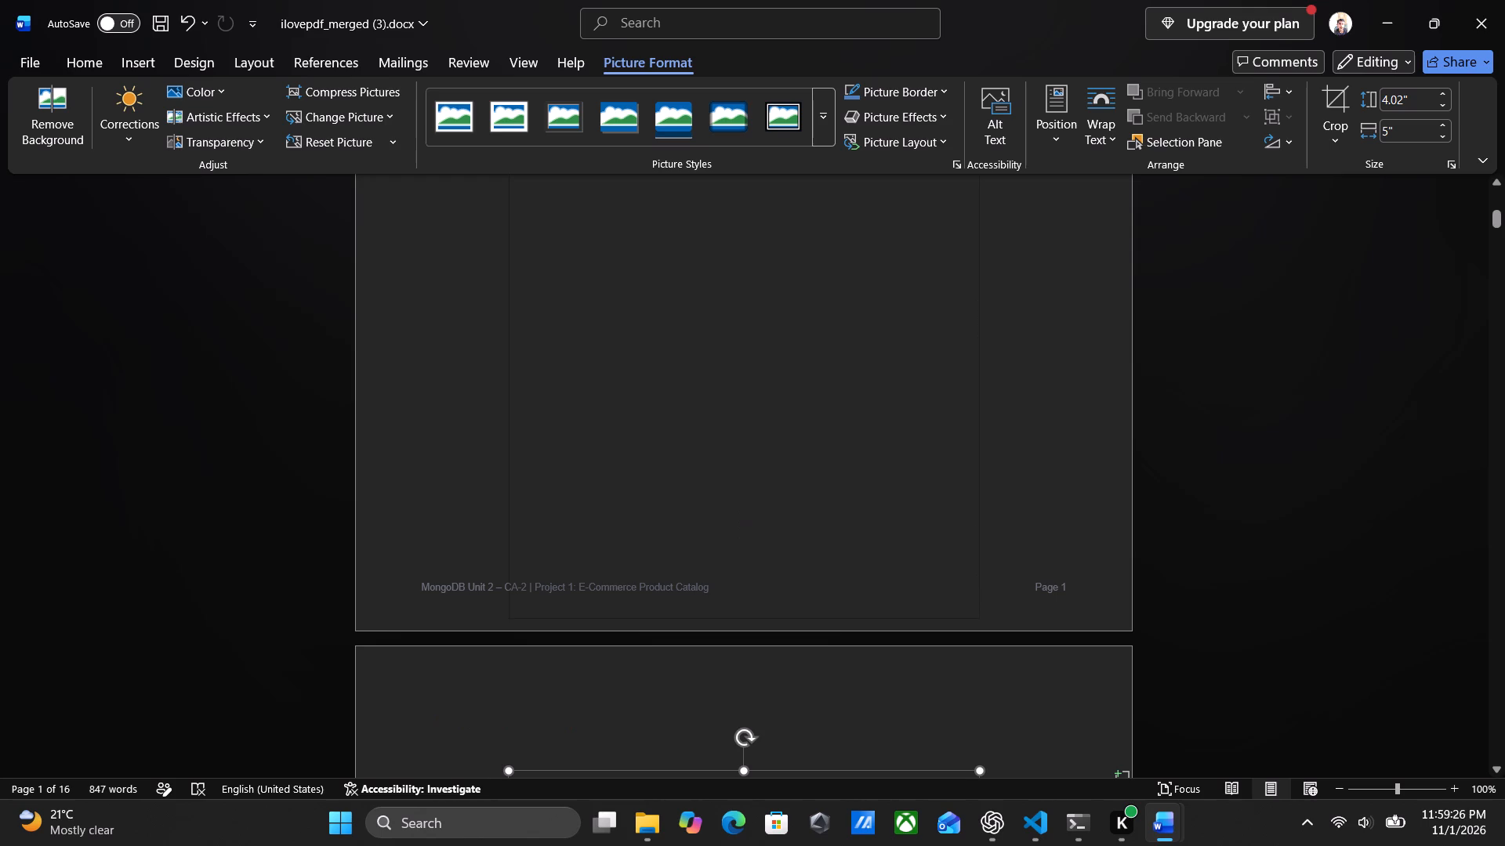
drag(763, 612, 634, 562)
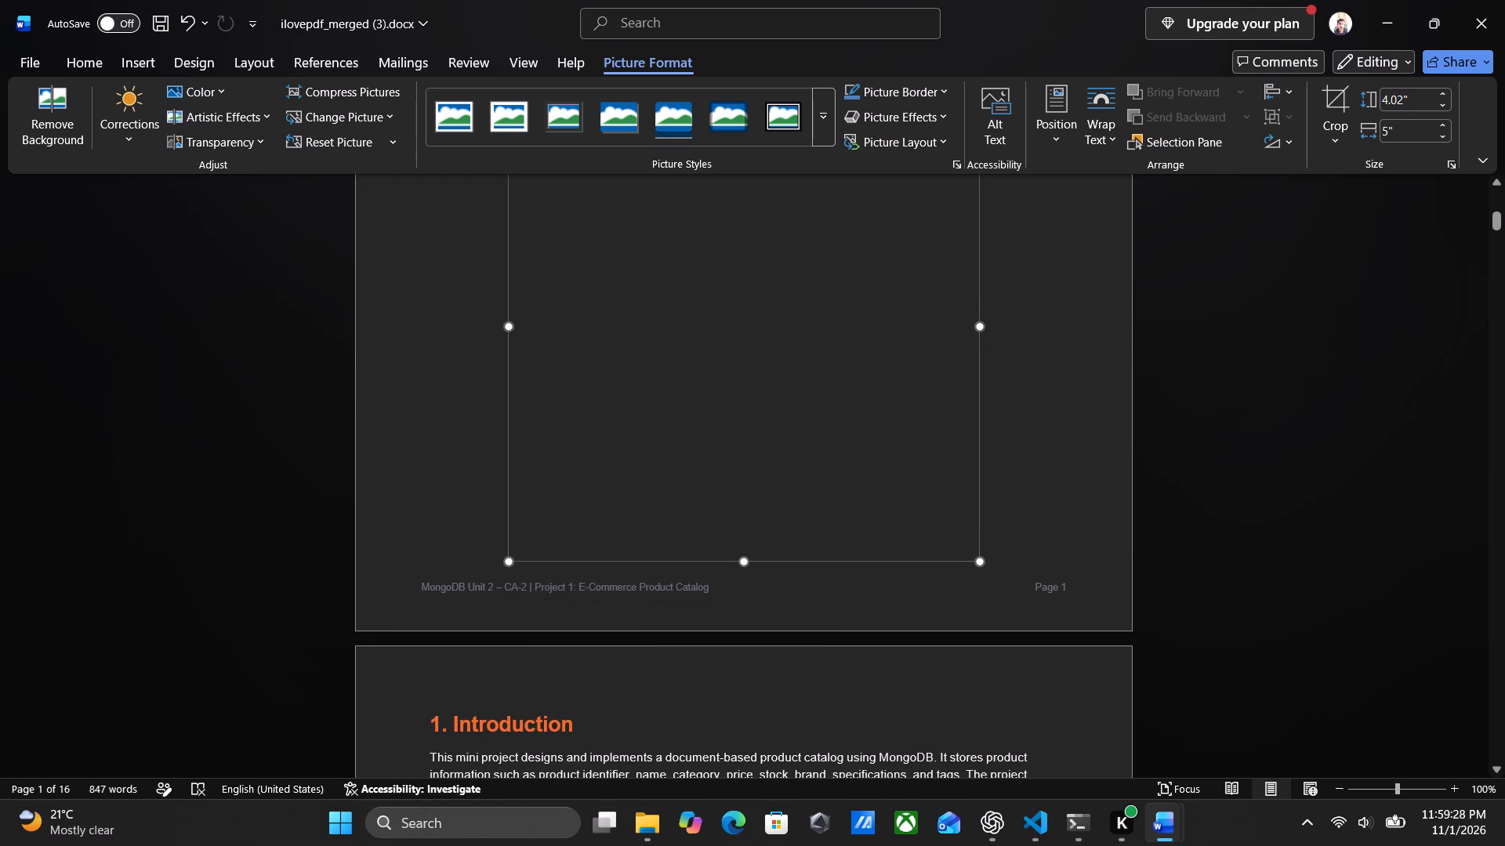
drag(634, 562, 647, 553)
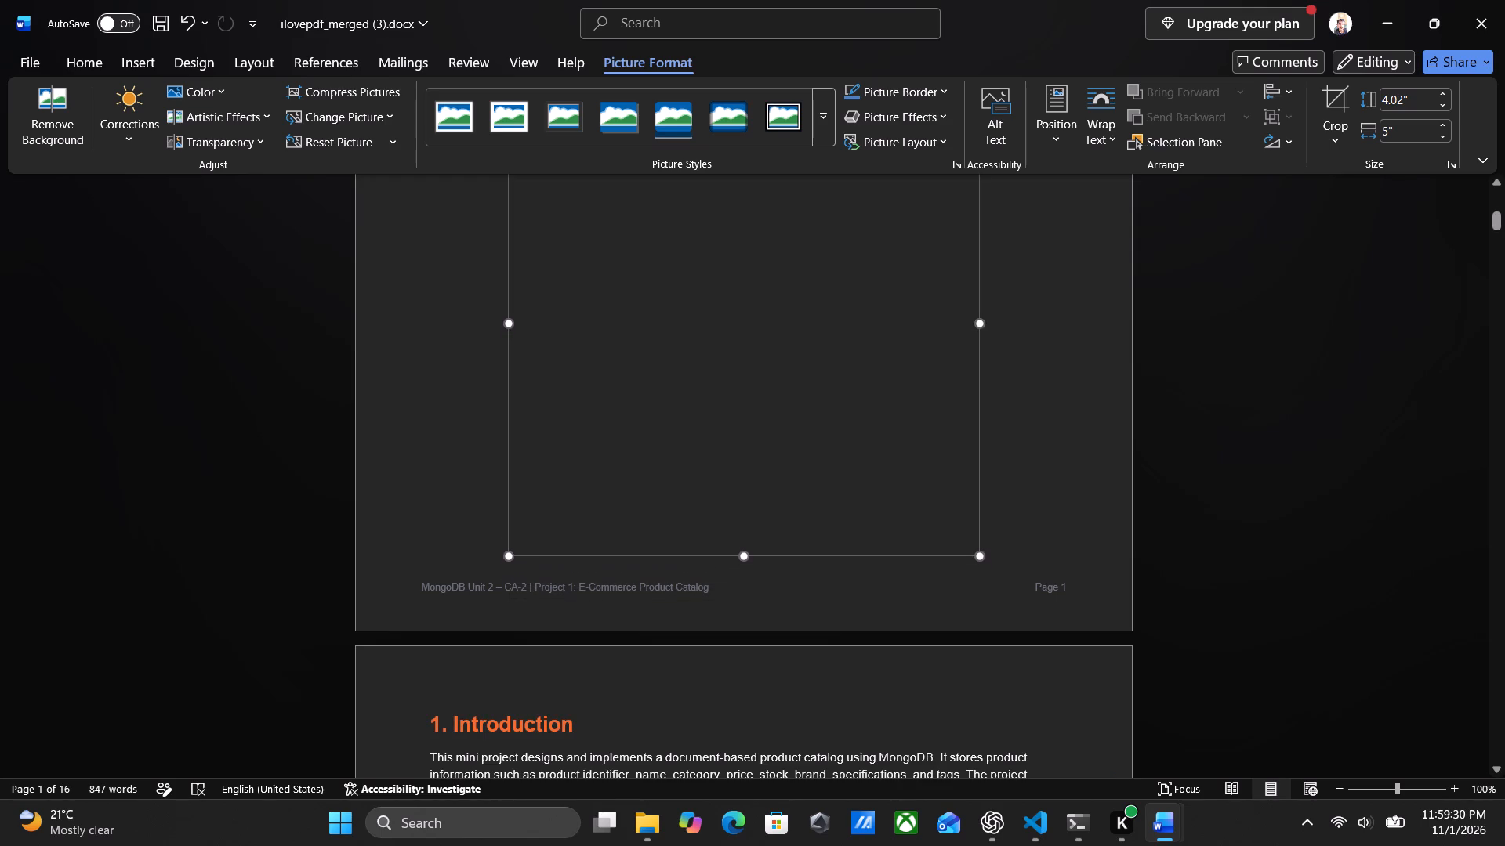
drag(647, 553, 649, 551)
Cut the blank patch from the E-Commerce Product Catalog Management title page.
right_click(687, 446)
click(762, 284)
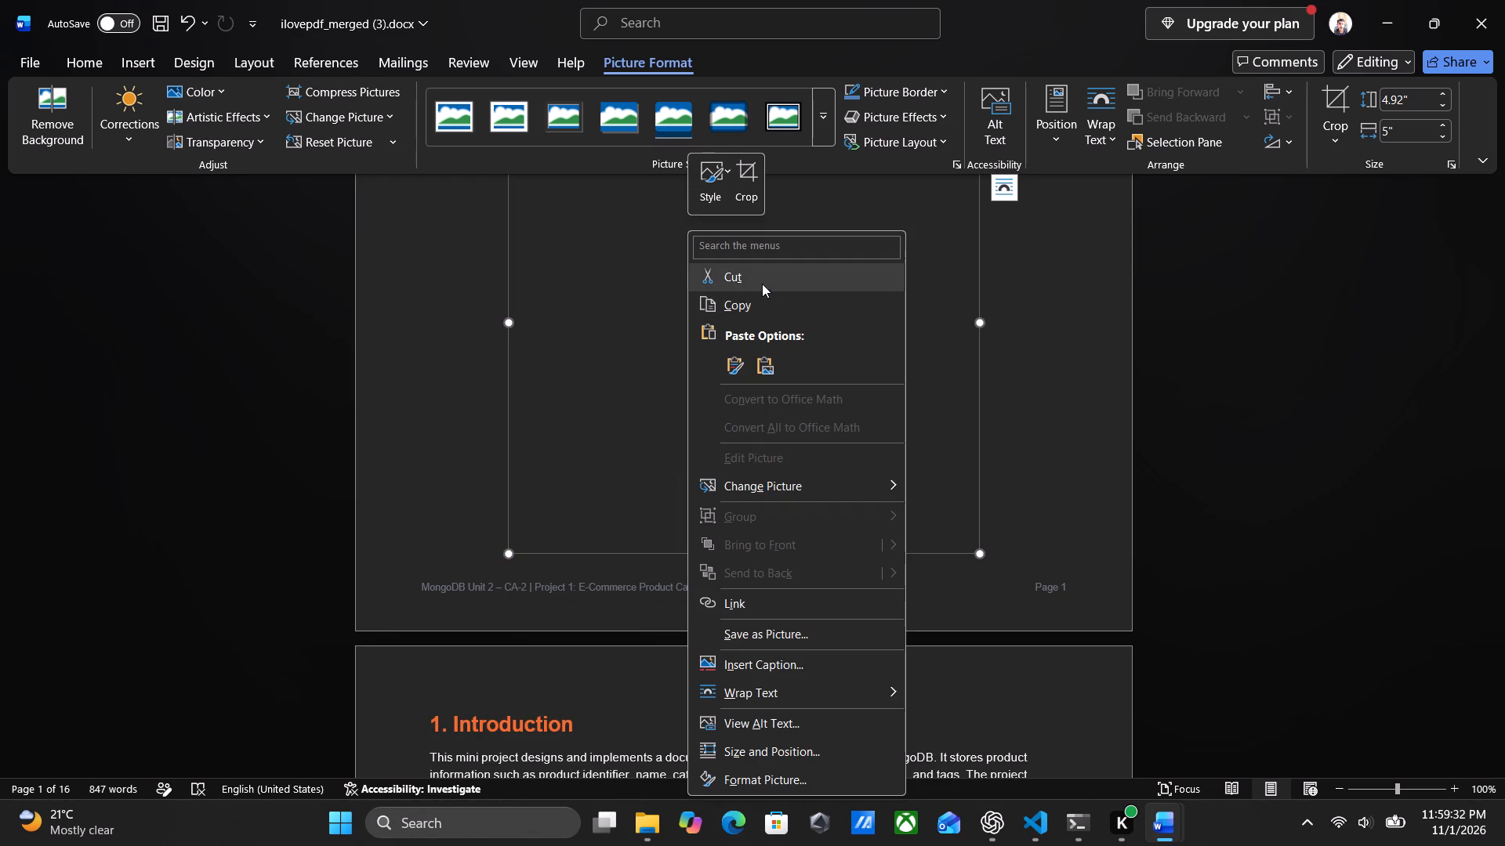
scroll(821, 403, up, 14)
scroll(814, 396, down, 1)
scroll(814, 396, up, 4)
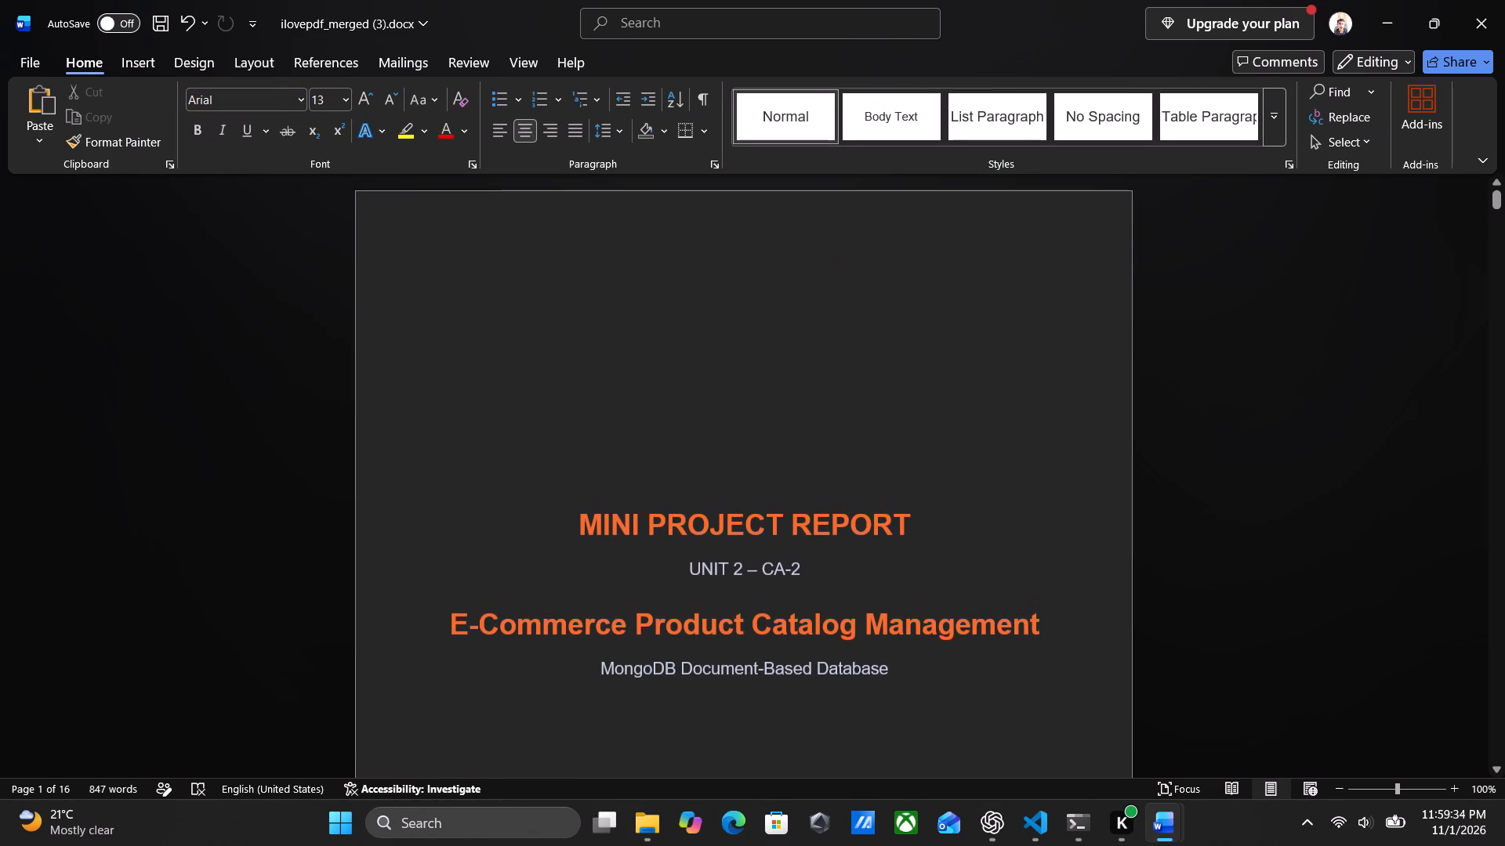
Save the document as a PDF named ilovepdf_mergeed (3).pdf in the Downloads folder.
click(34, 57)
click(81, 363)
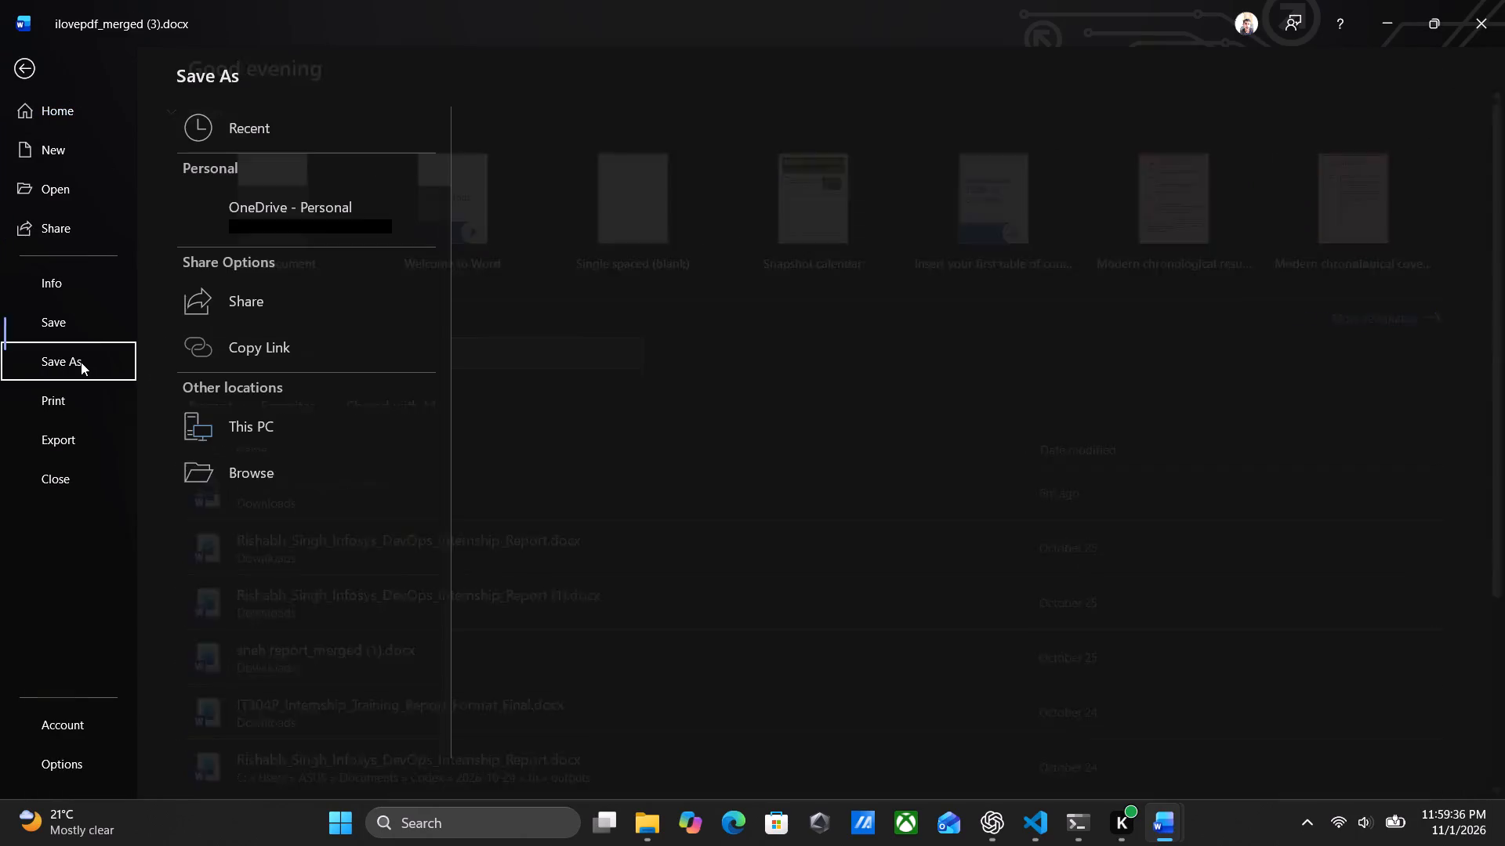
click(523, 220)
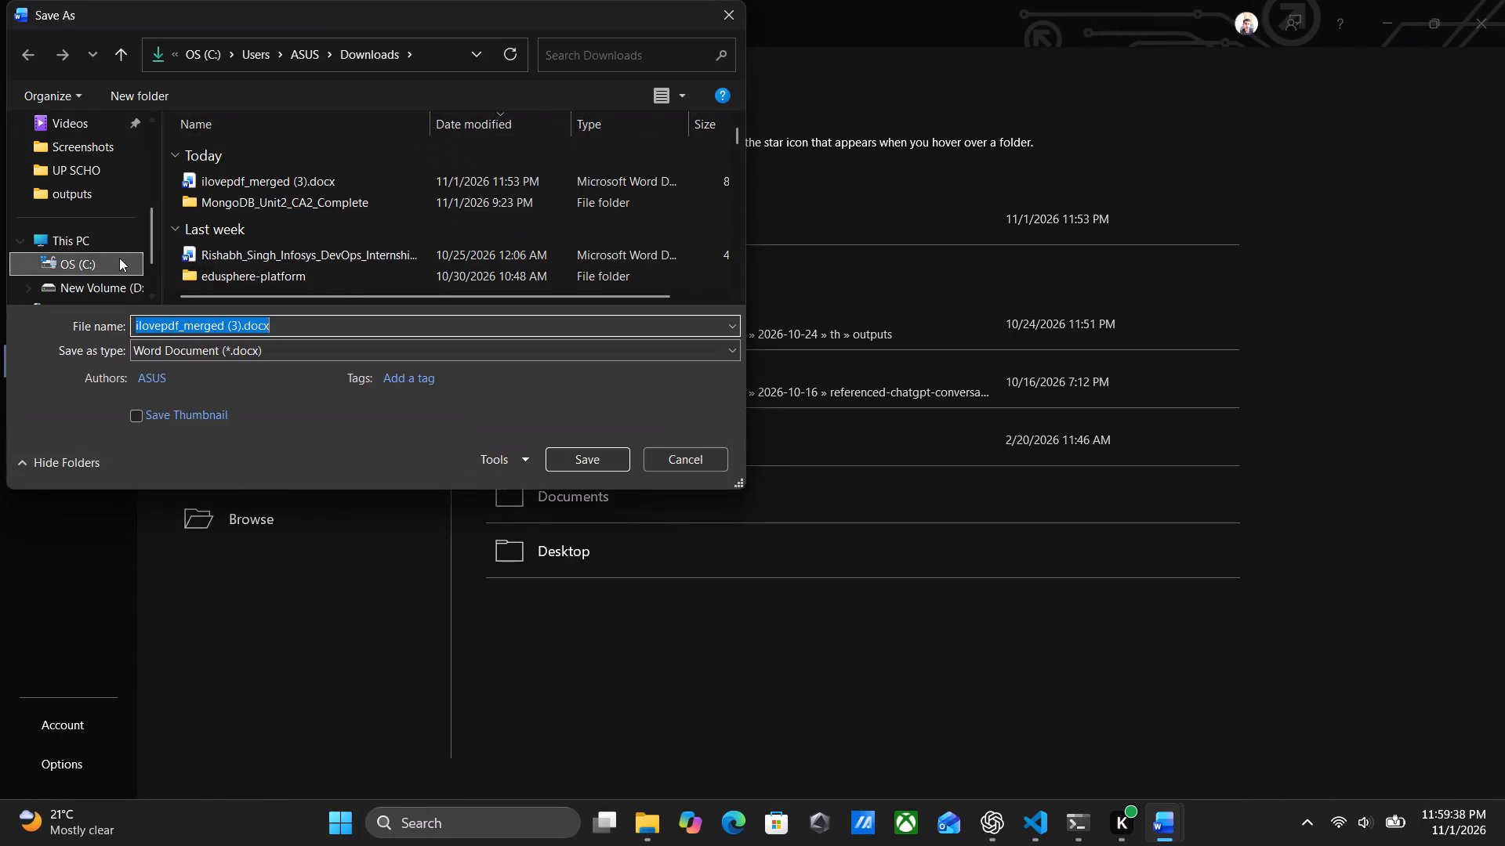
scroll(94, 183, up, 5)
click(71, 261)
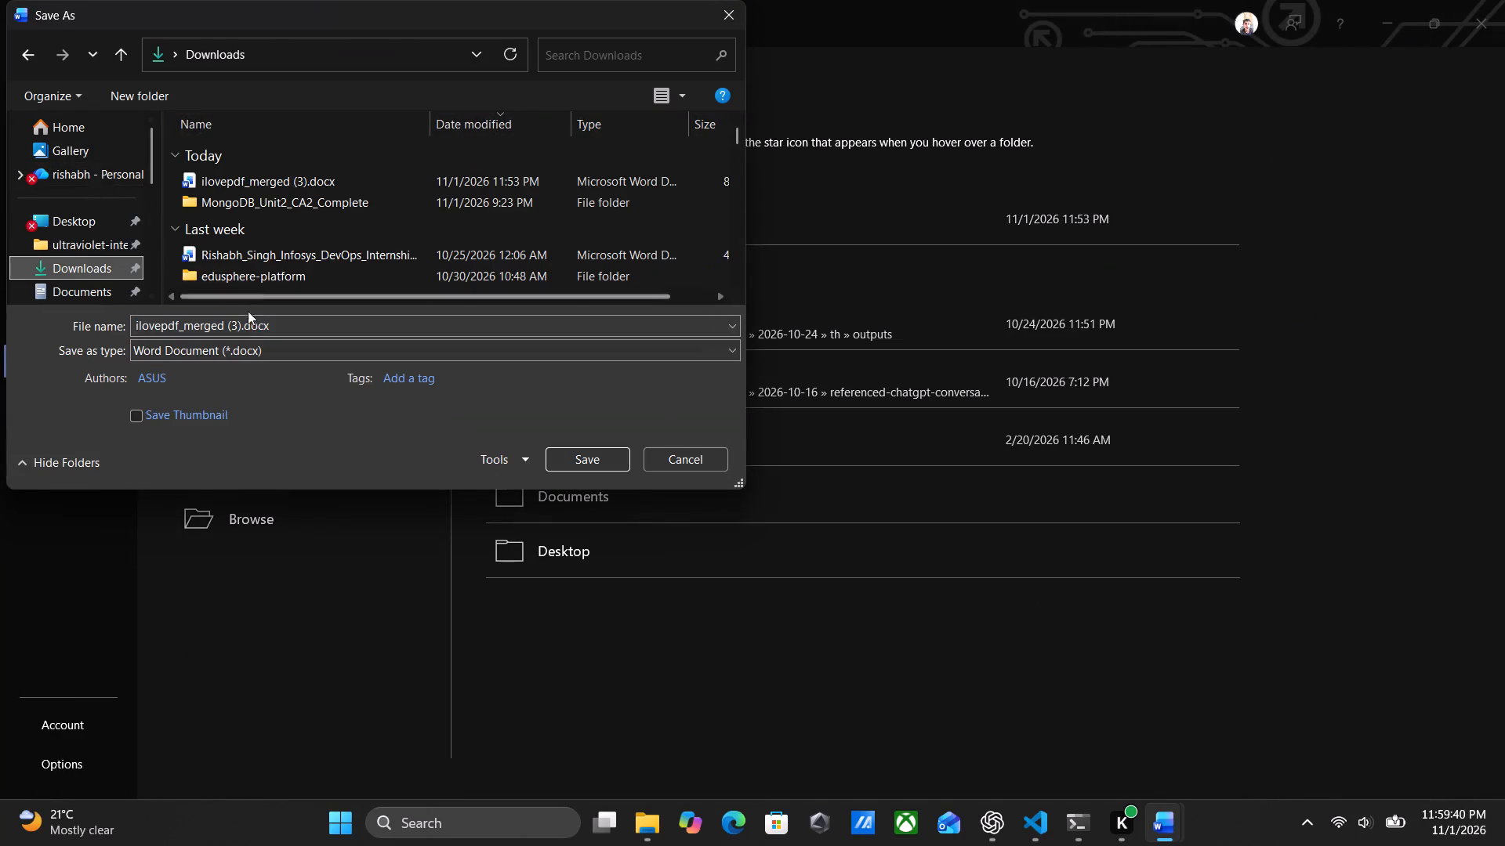
click(233, 323)
click(219, 331)
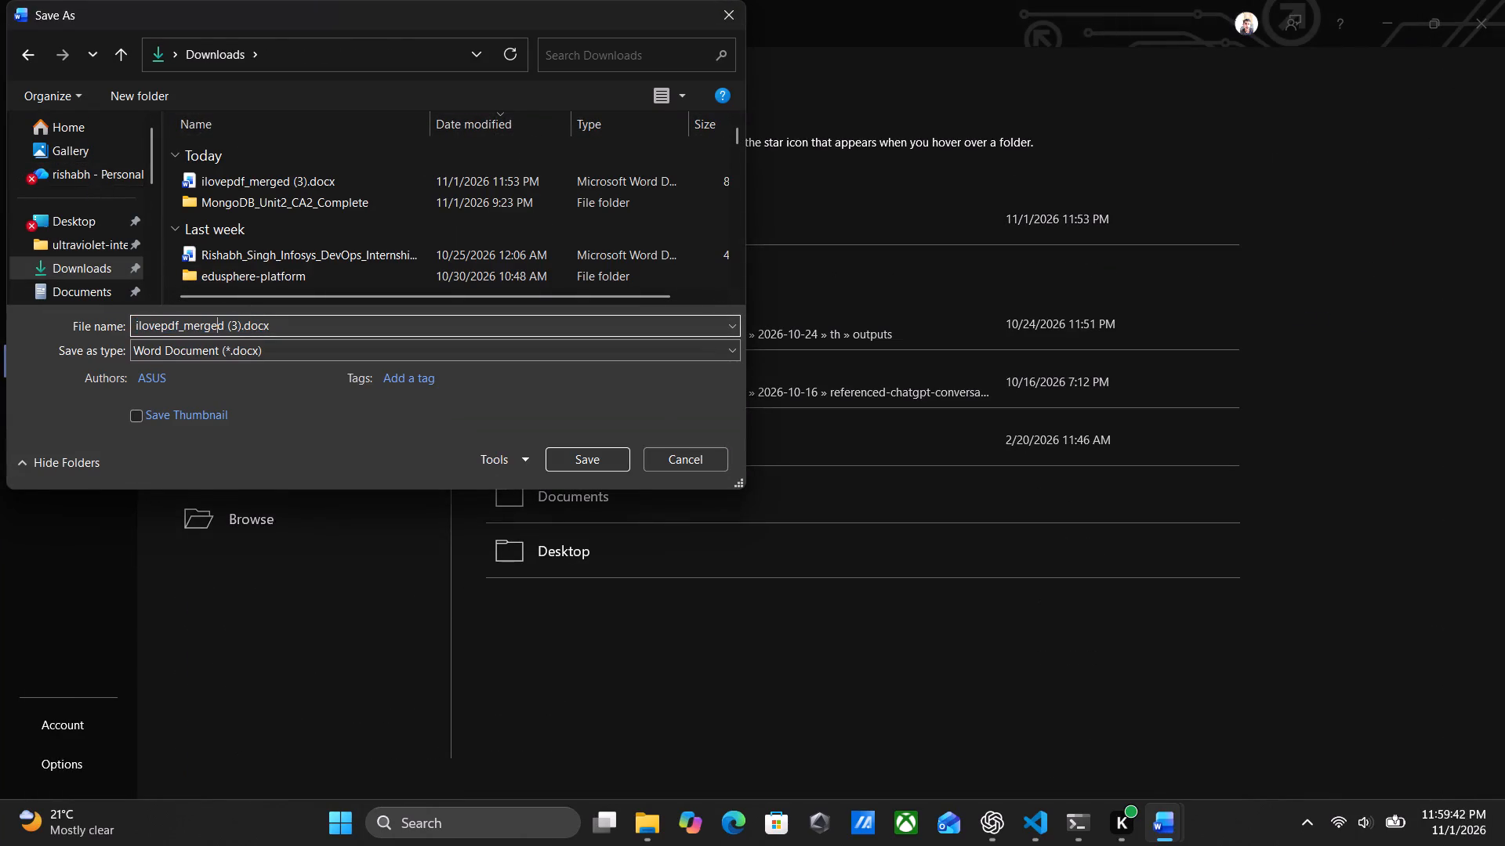
key(e)
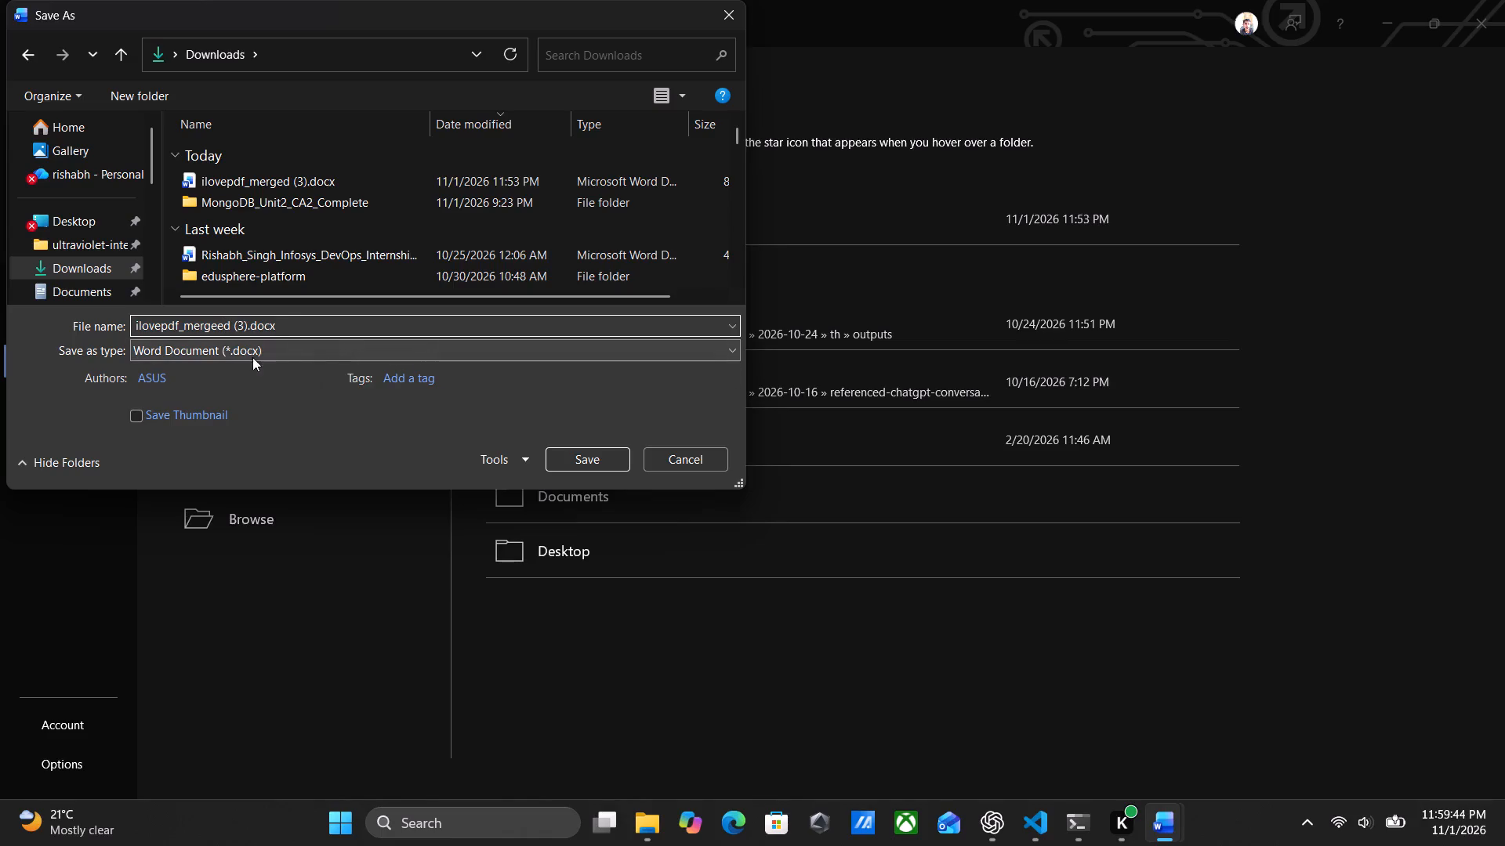
click(733, 349)
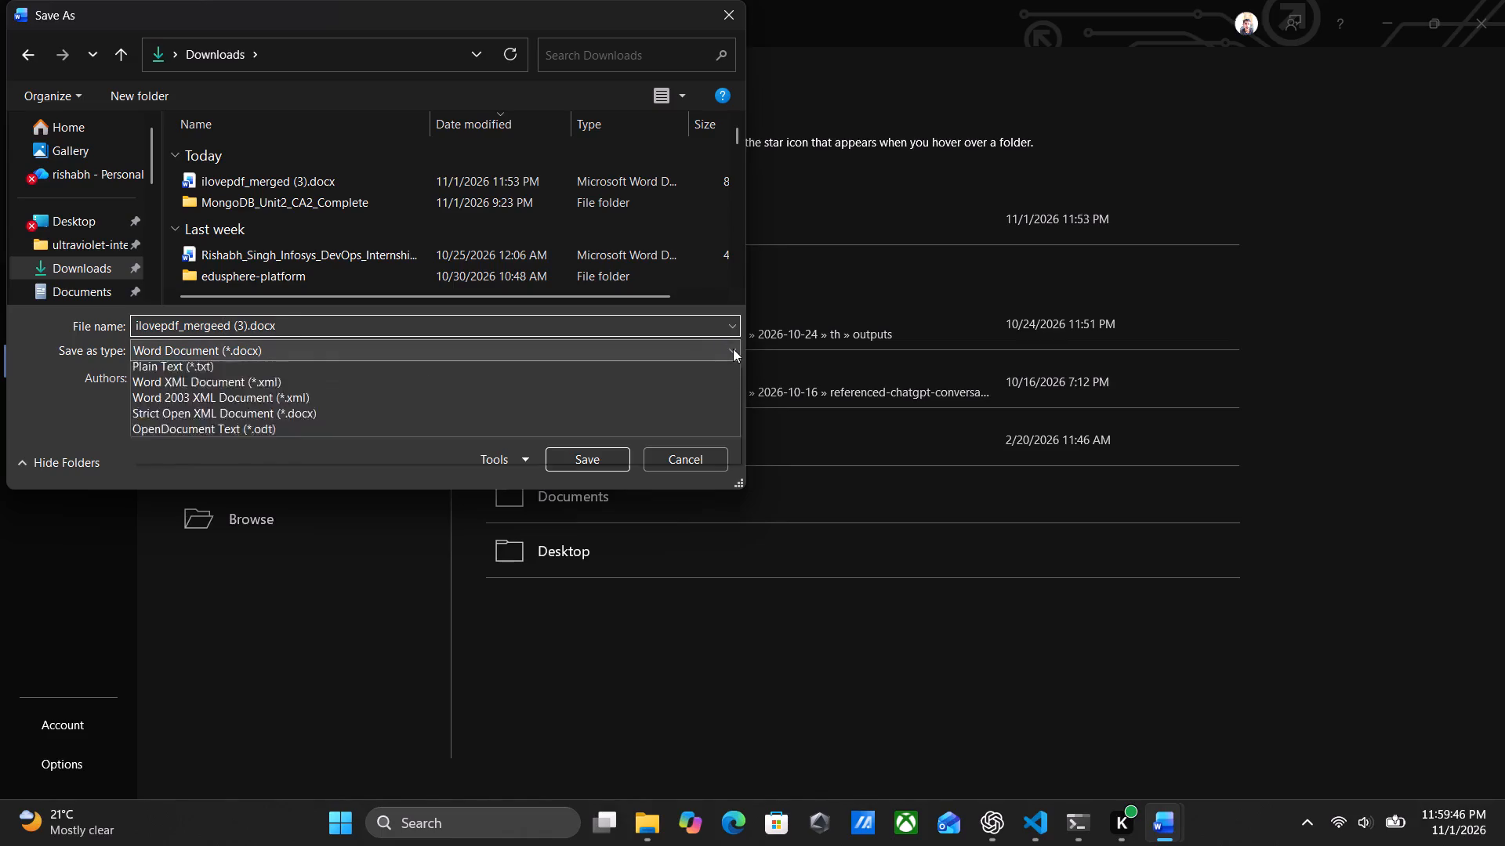
click(263, 469)
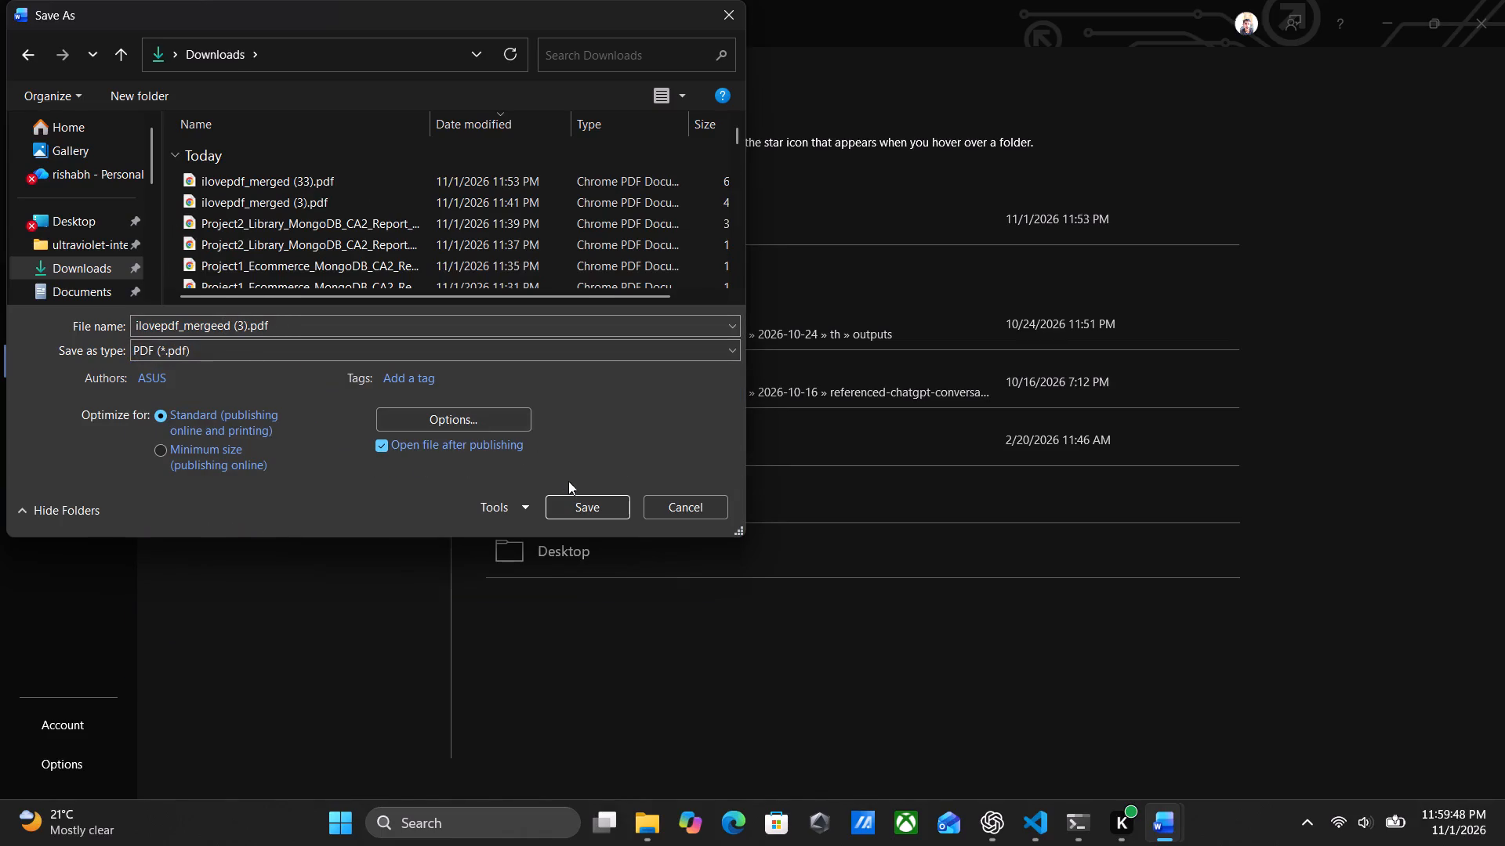
click(582, 498)
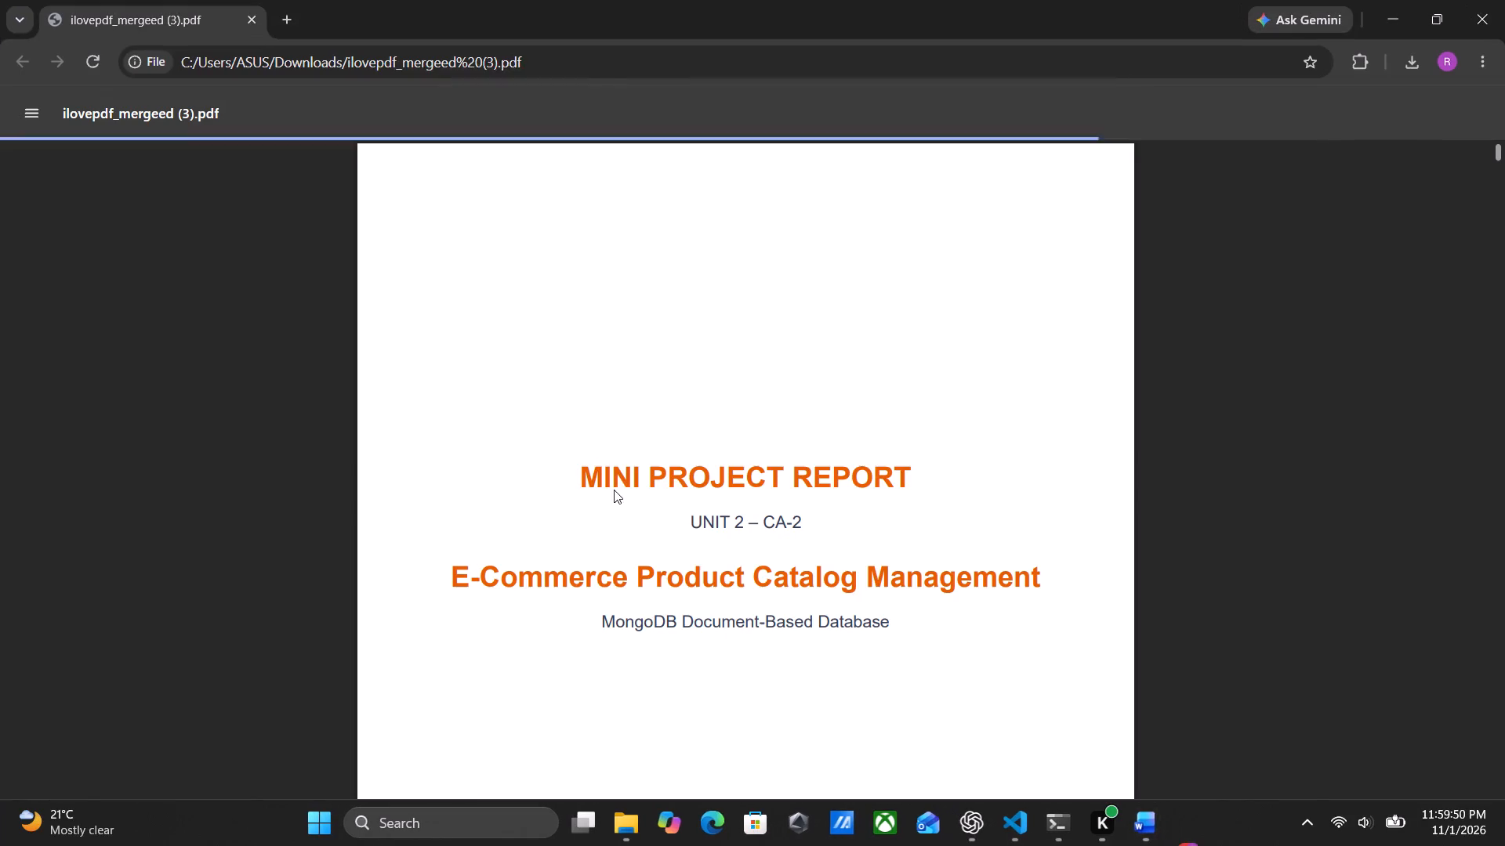
Check the exported PDF from the title page through page 5 for footers, screenshots and blank pages.
scroll(663, 495, up, 5)
scroll(623, 564, down, 5)
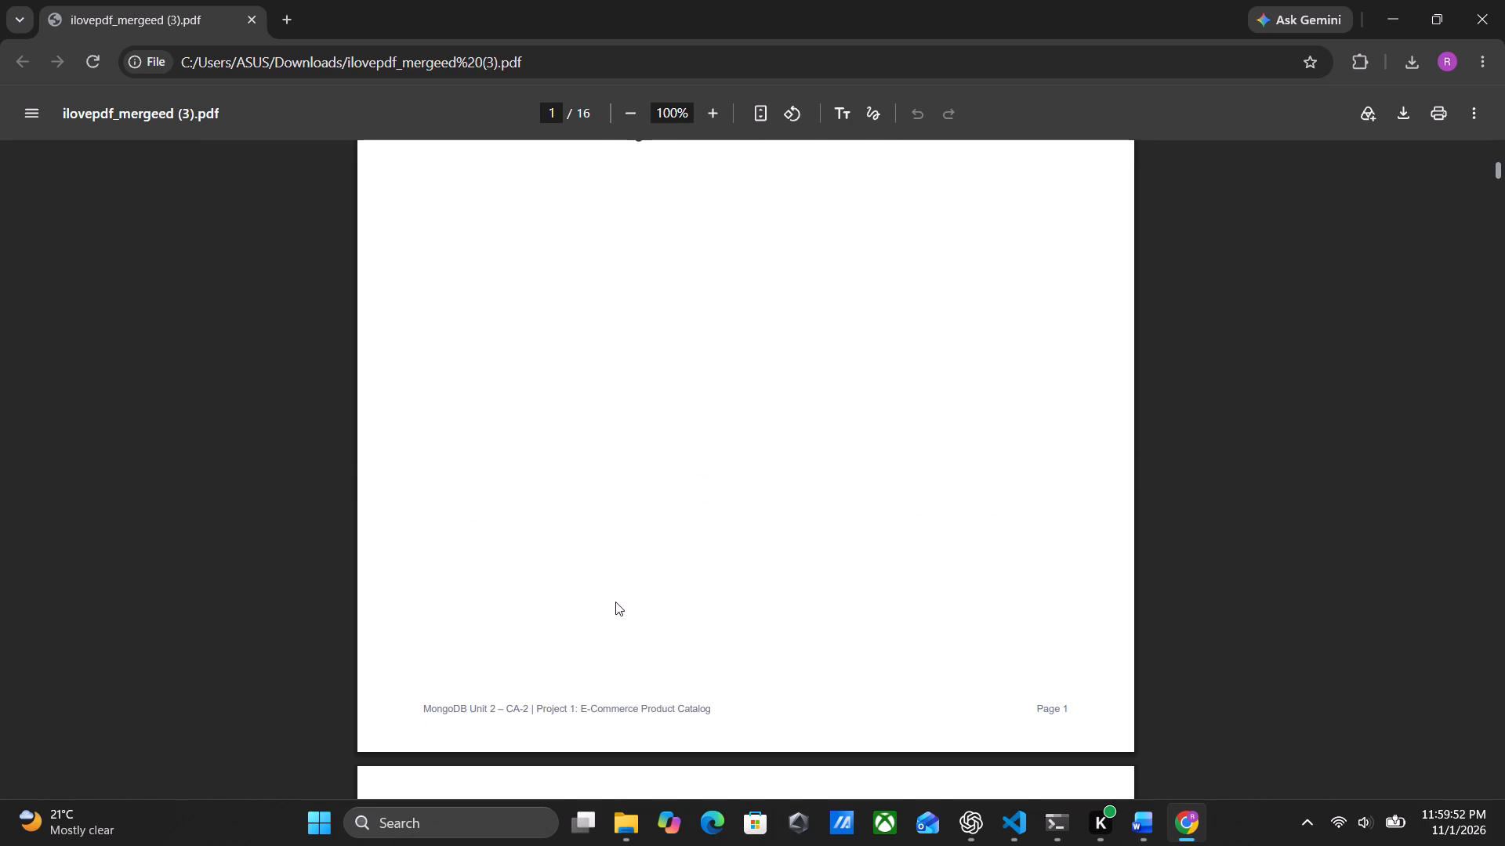
scroll(615, 602, down, 15)
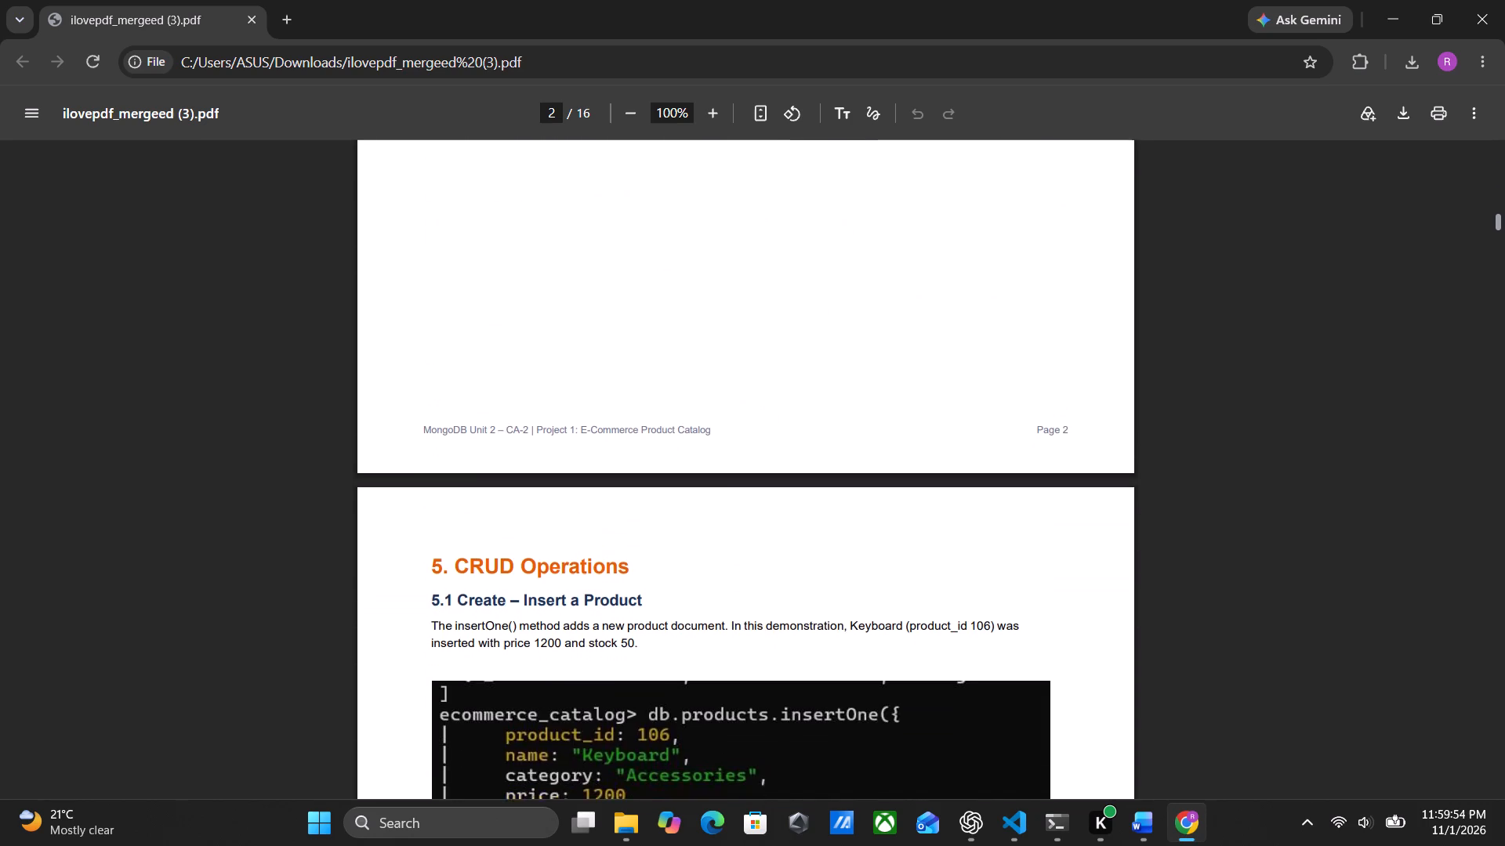
scroll(608, 606, down, 12)
scroll(597, 591, up, 1)
scroll(597, 592, down, 5)
scroll(624, 610, up, 1)
scroll(629, 611, down, 11)
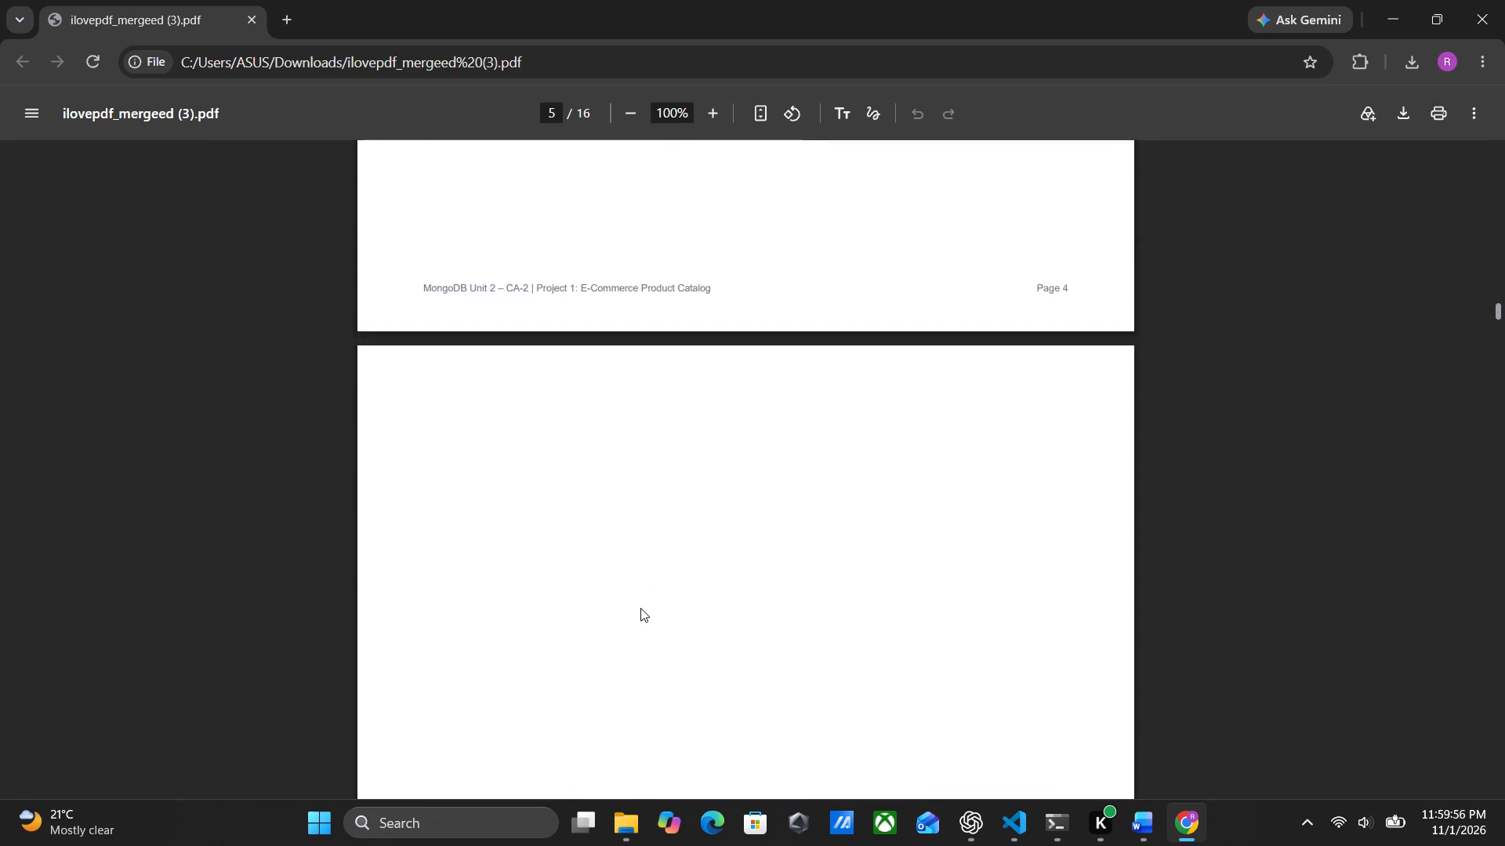
scroll(640, 608, down, 10)
scroll(644, 604, up, 1)
scroll(644, 604, down, 4)
scroll(644, 603, up, 3)
scroll(643, 602, down, 1)
scroll(643, 602, up, 18)
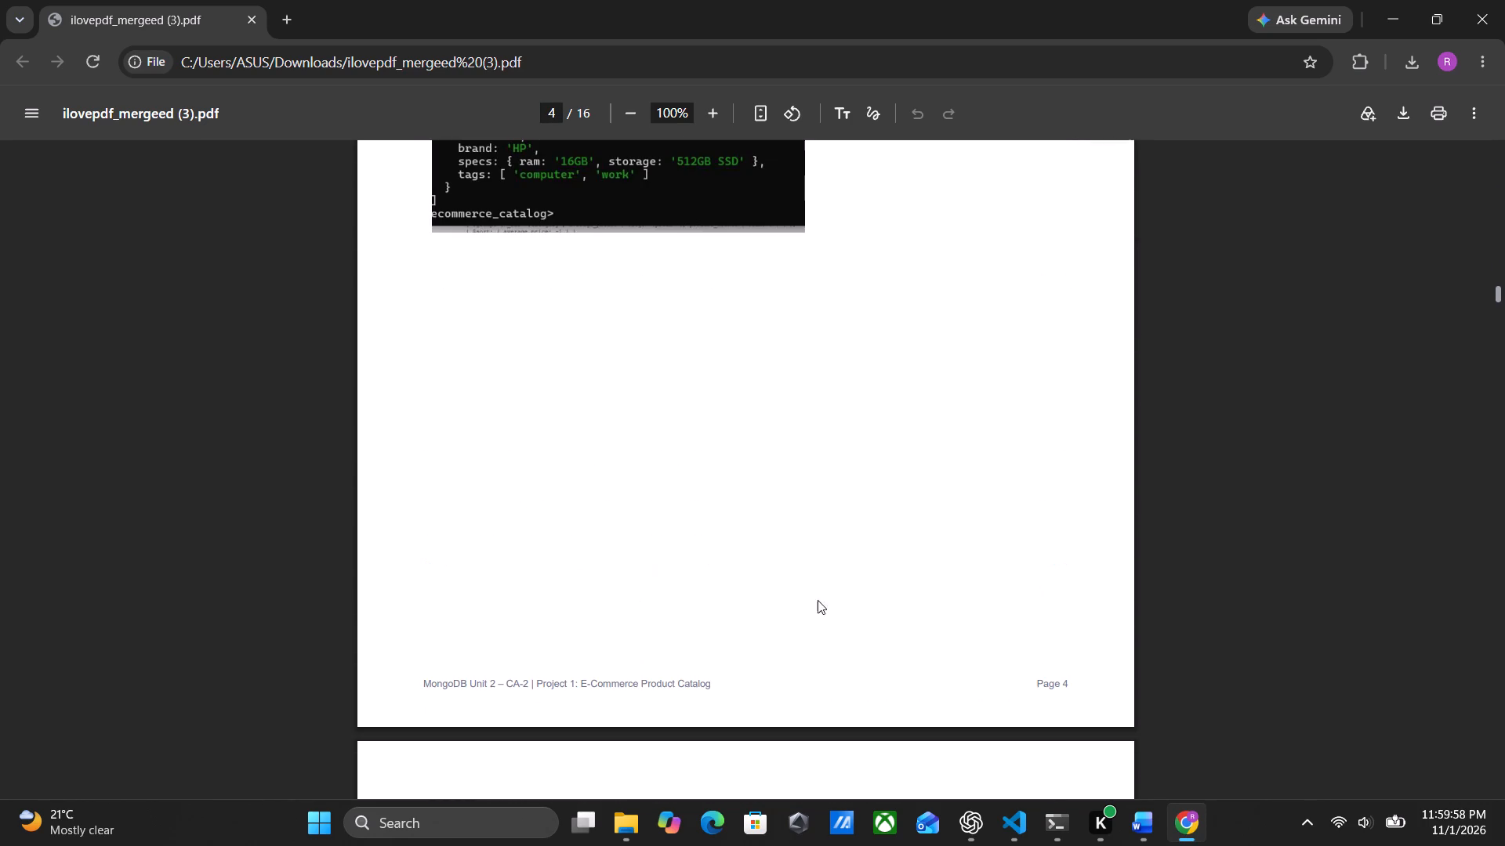
Switch back to Word and close ilovepdf_merged (3).docx, saving its changes.
click(1176, 815)
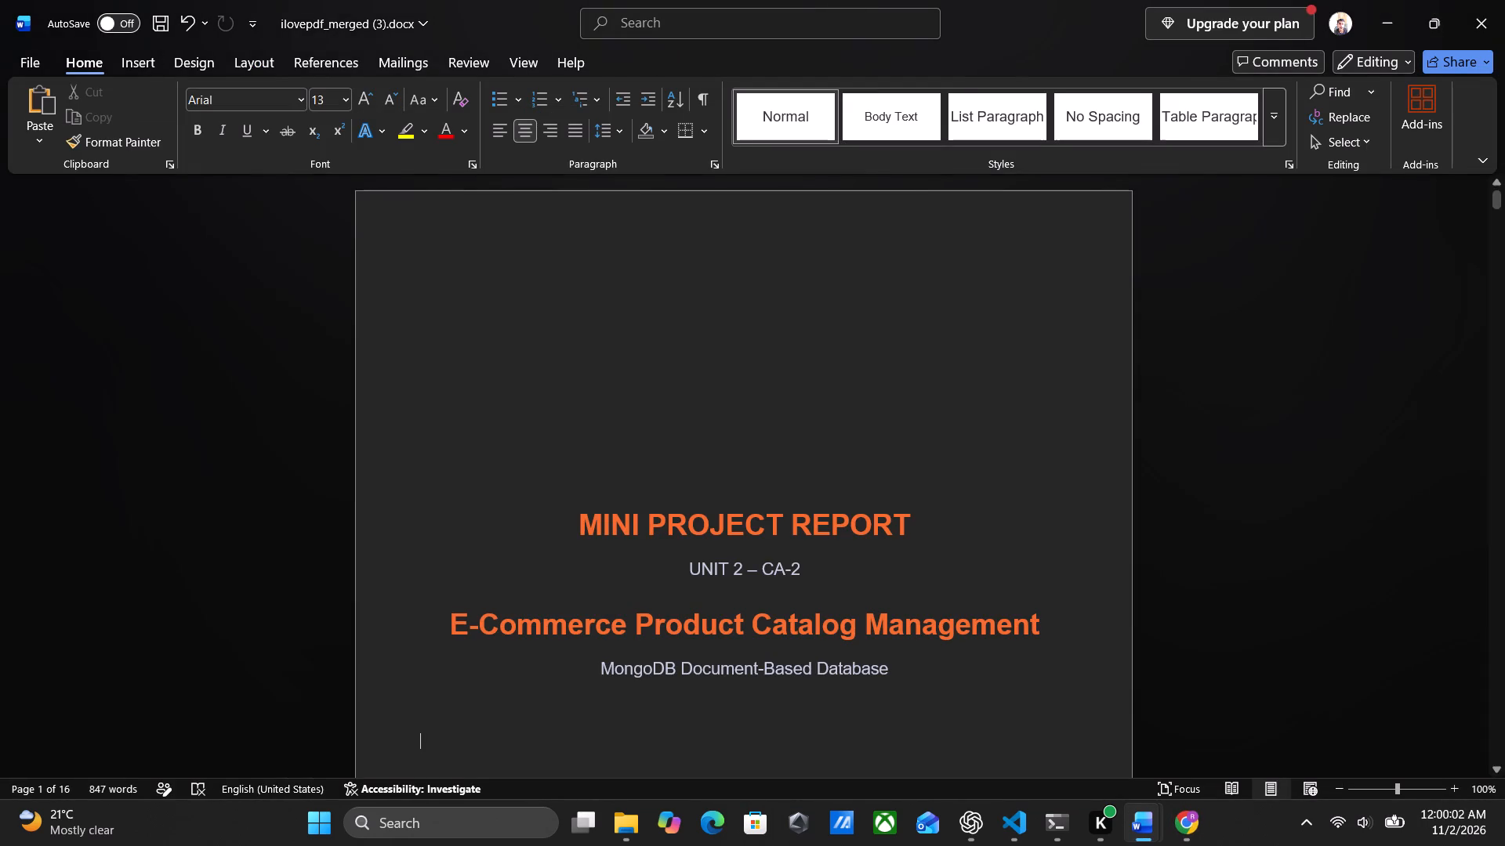
click(1494, 0)
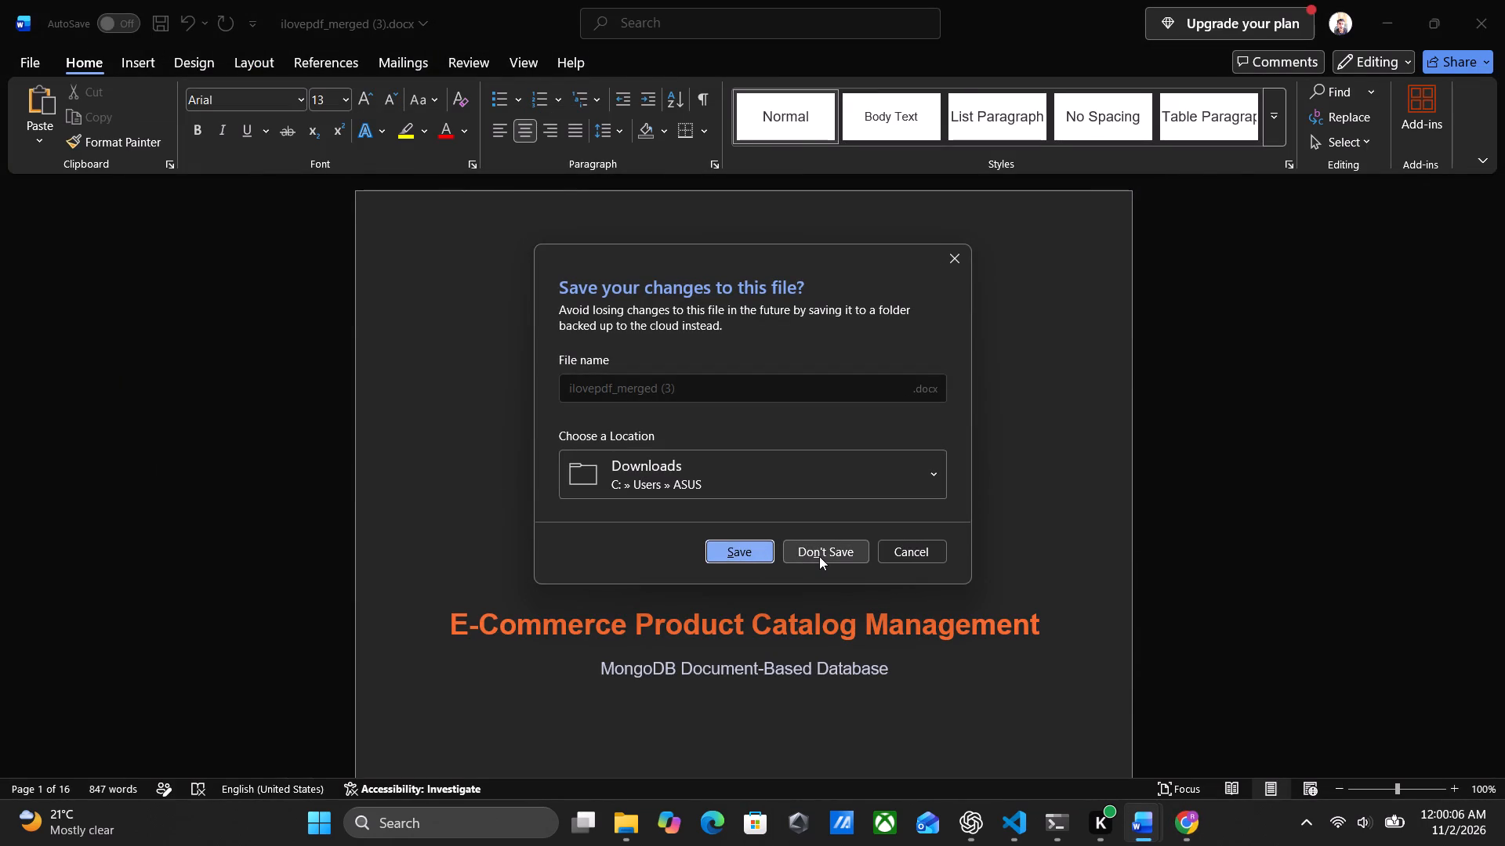
click(752, 555)
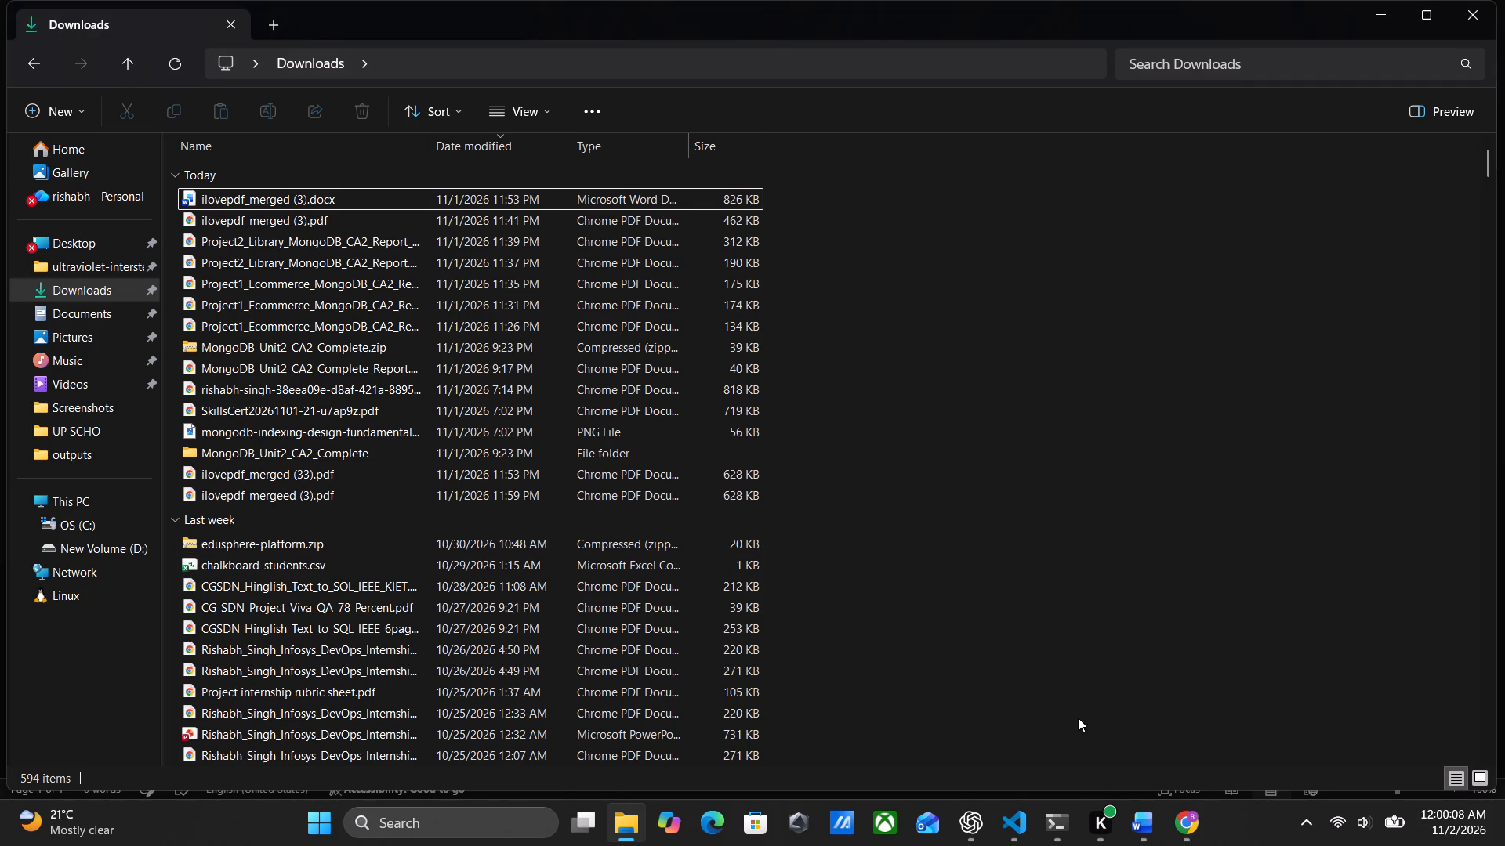
Switch to Chrome and open a new browser tab beside the exported PDF.
click(1179, 828)
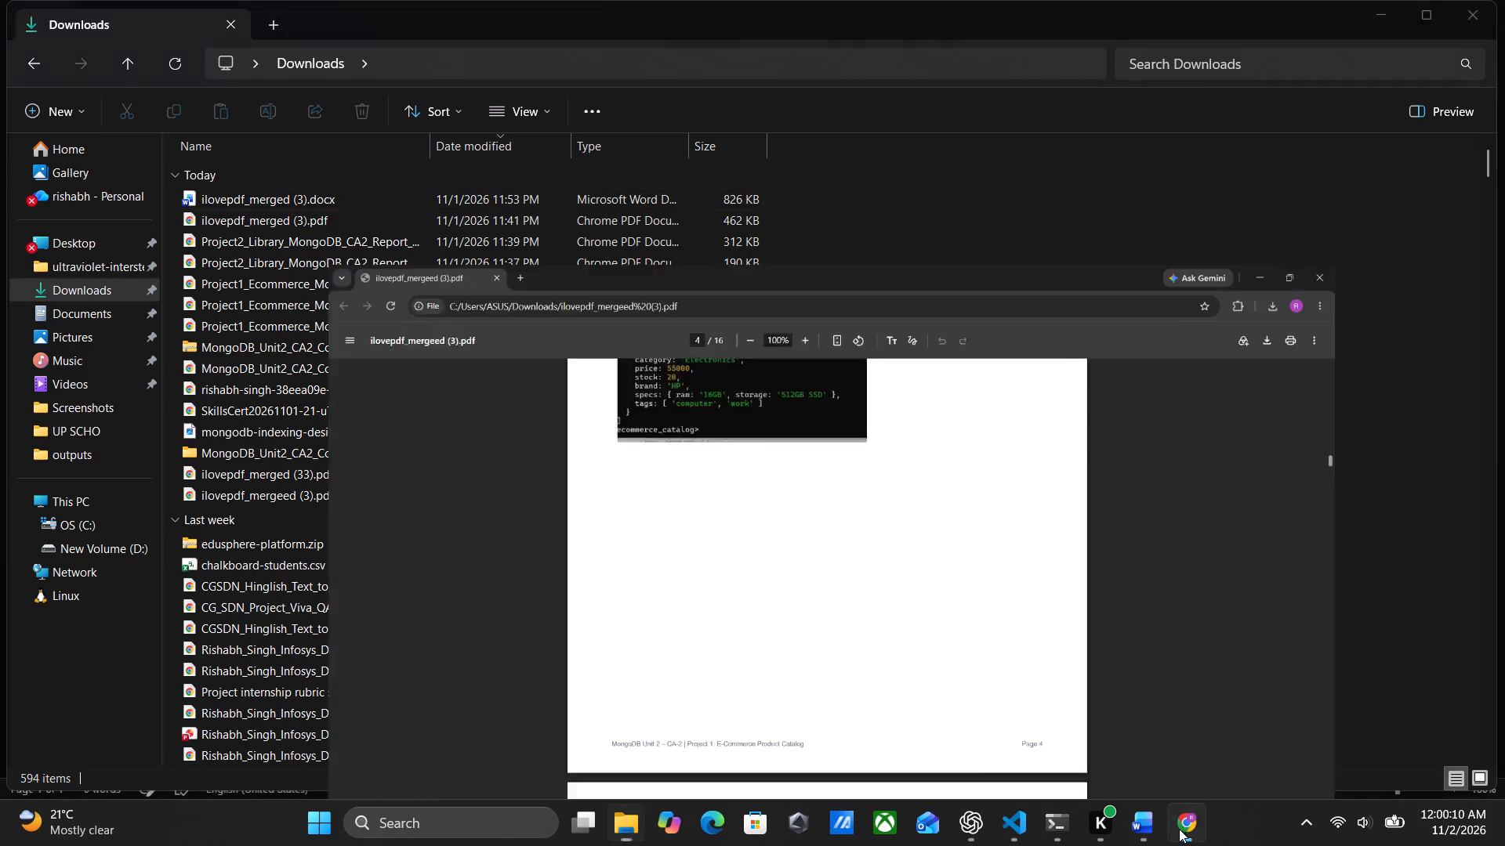
click(291, 16)
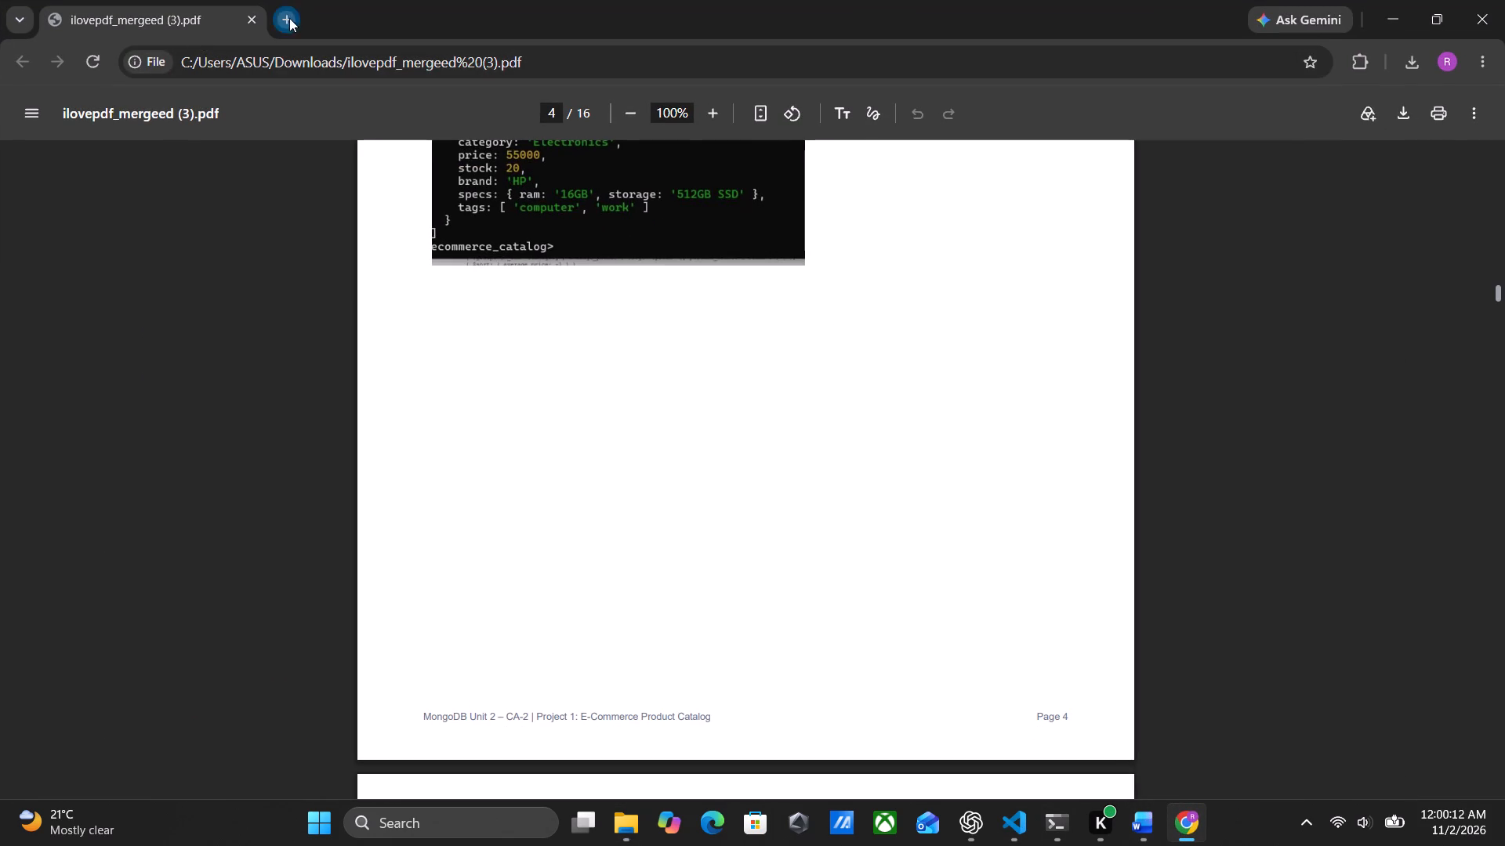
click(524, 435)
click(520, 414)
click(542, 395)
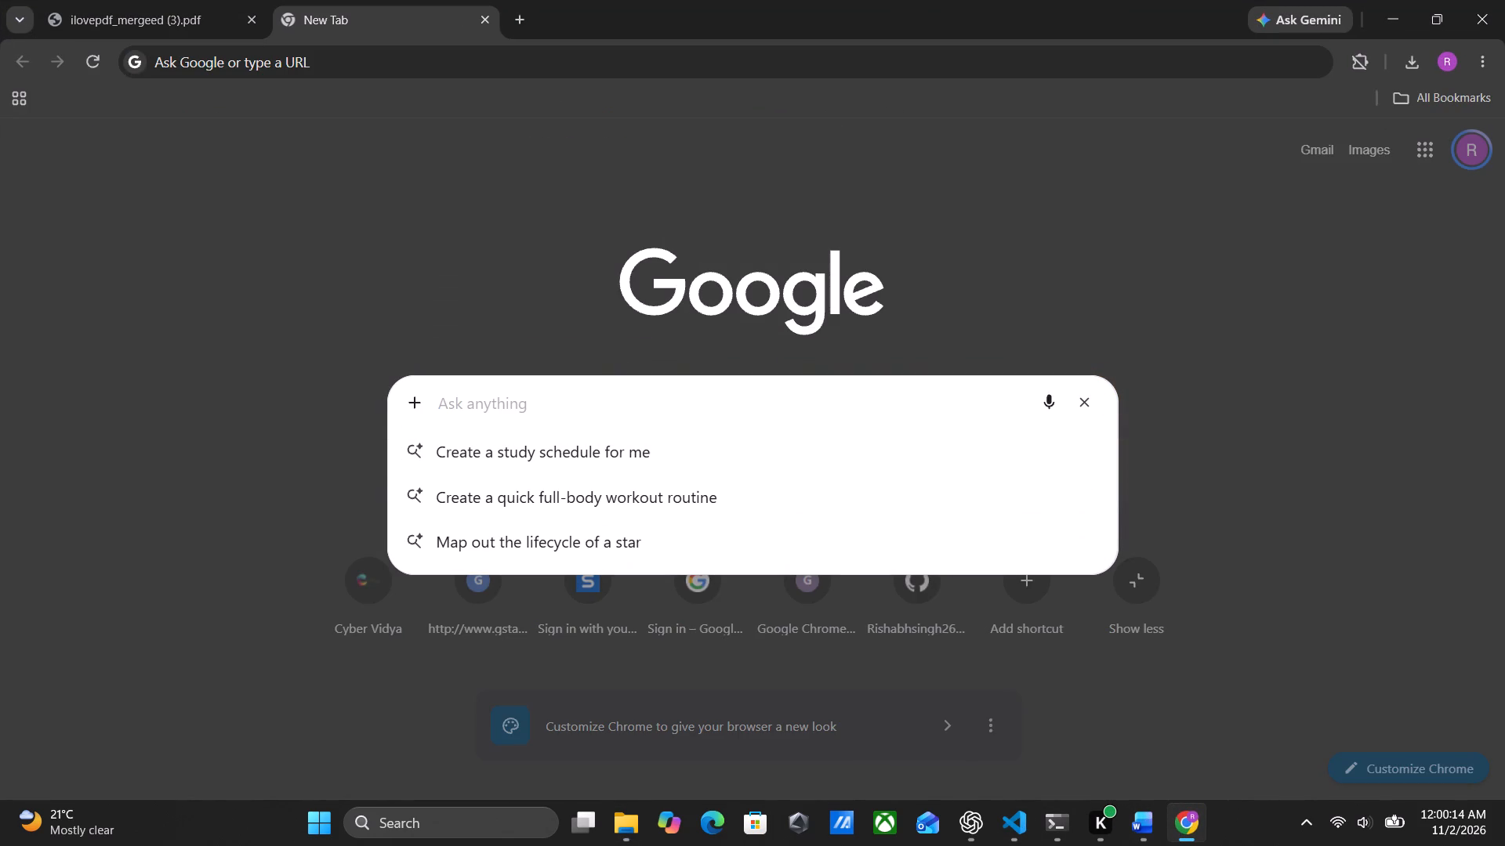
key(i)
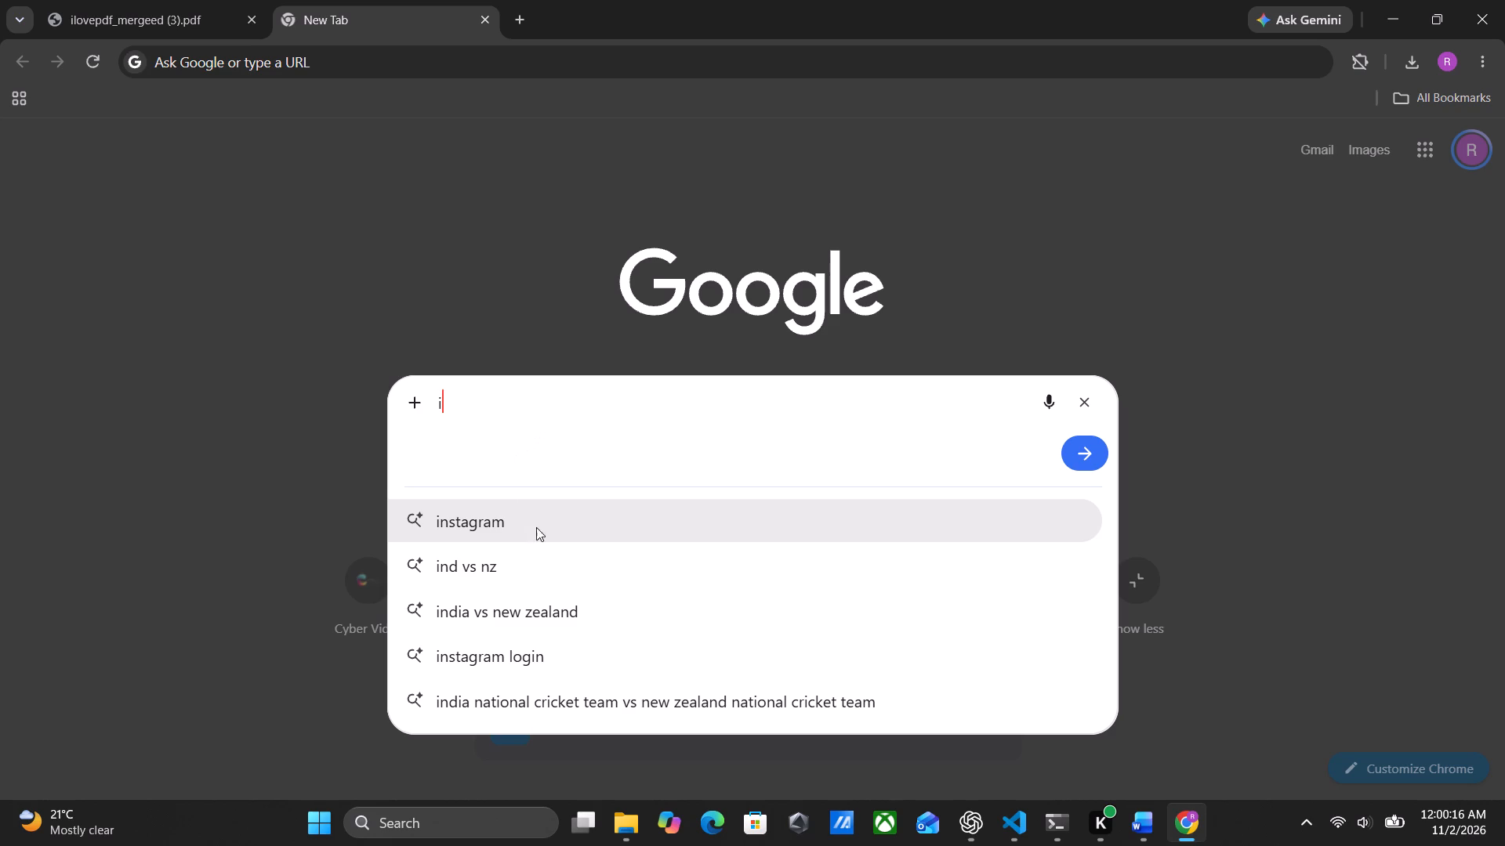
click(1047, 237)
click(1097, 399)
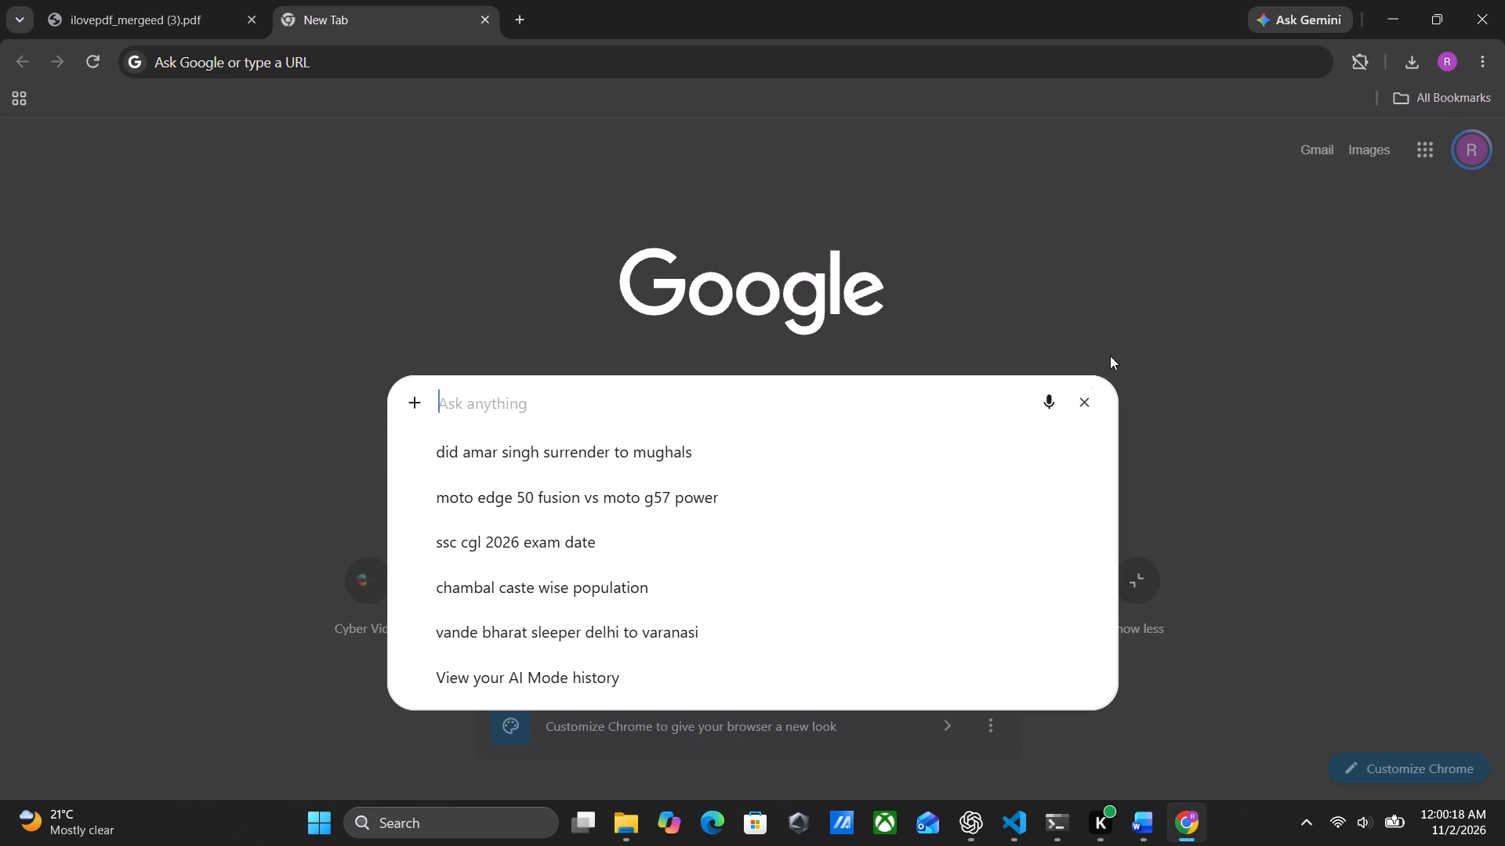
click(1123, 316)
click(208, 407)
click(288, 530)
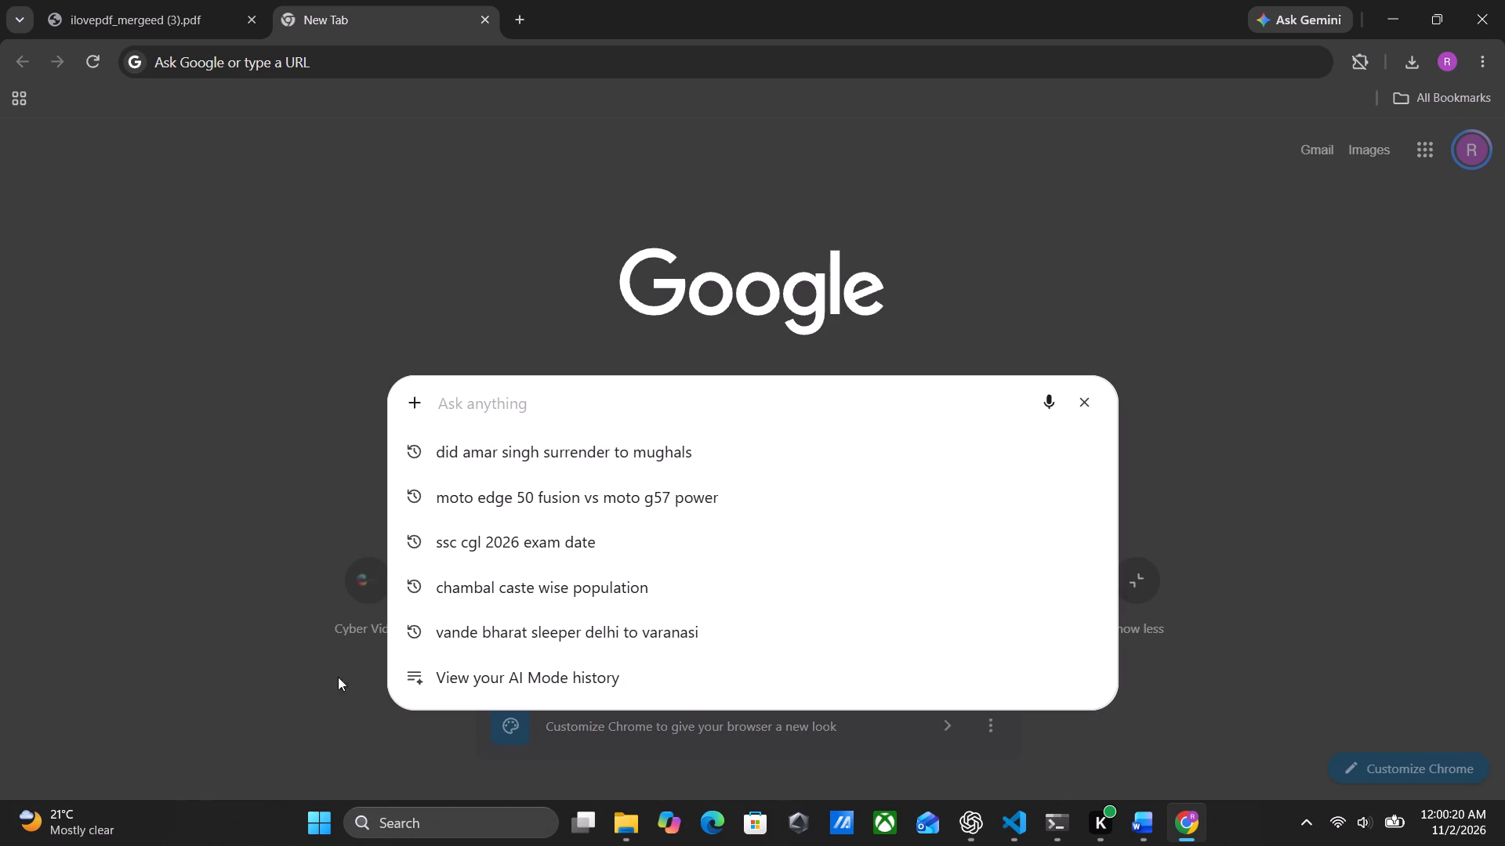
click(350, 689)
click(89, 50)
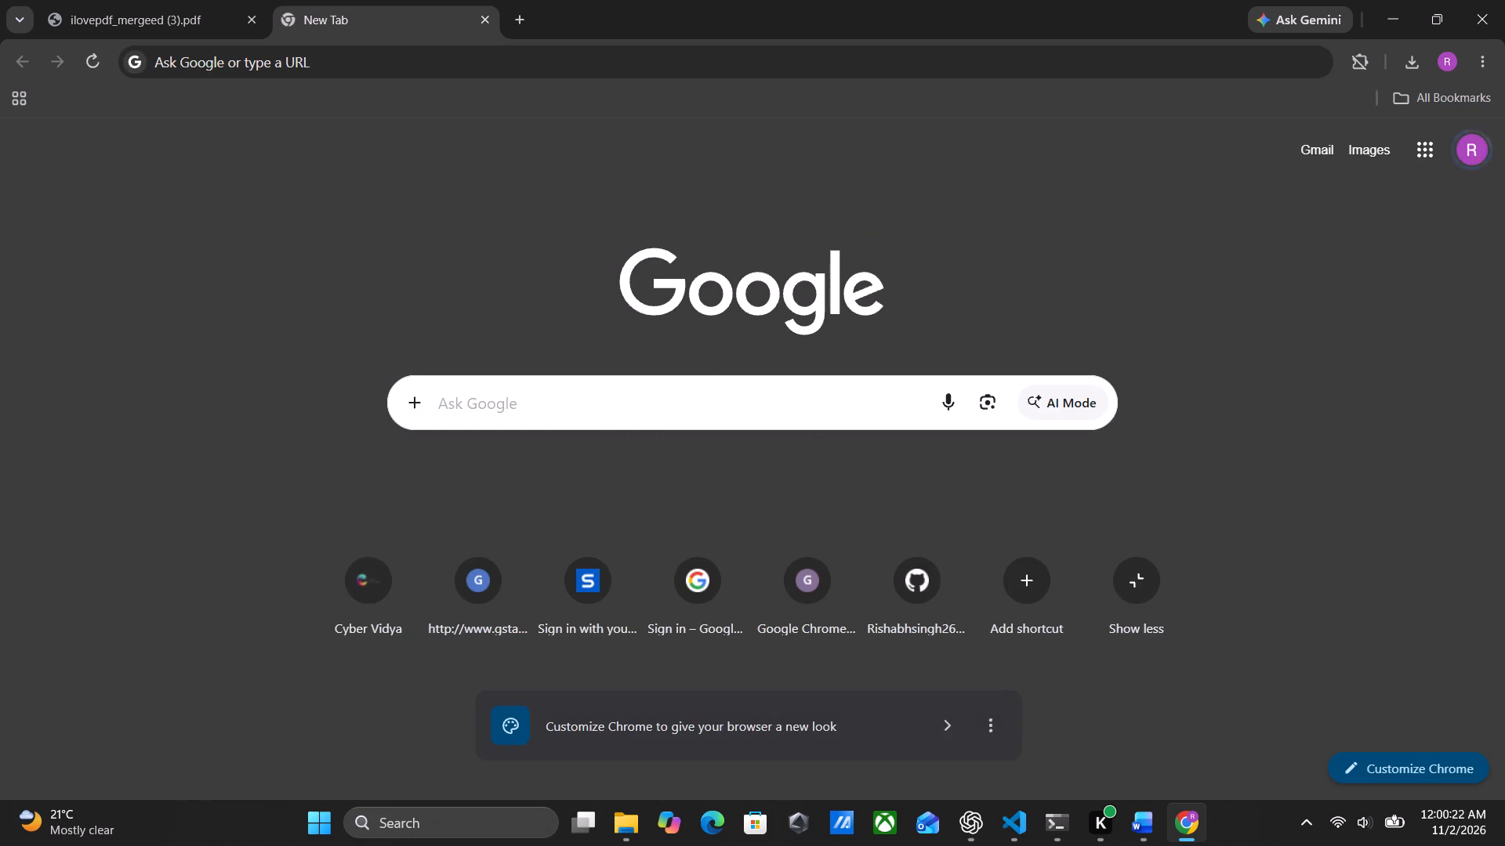
Search Google for i love pdf and open the iLovePDF website.
click(579, 407)
click(484, 458)
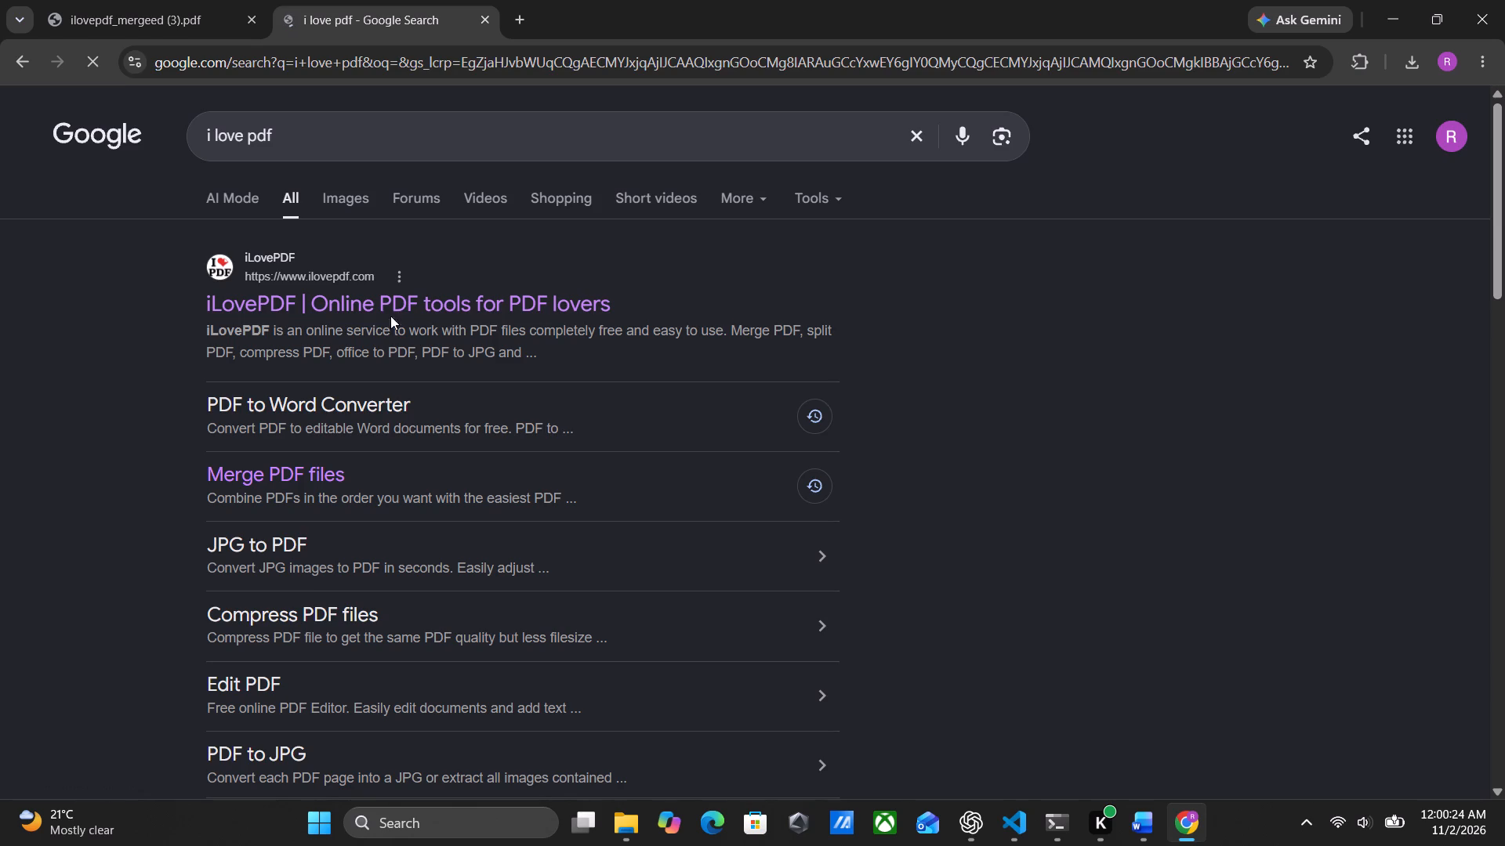
click(383, 301)
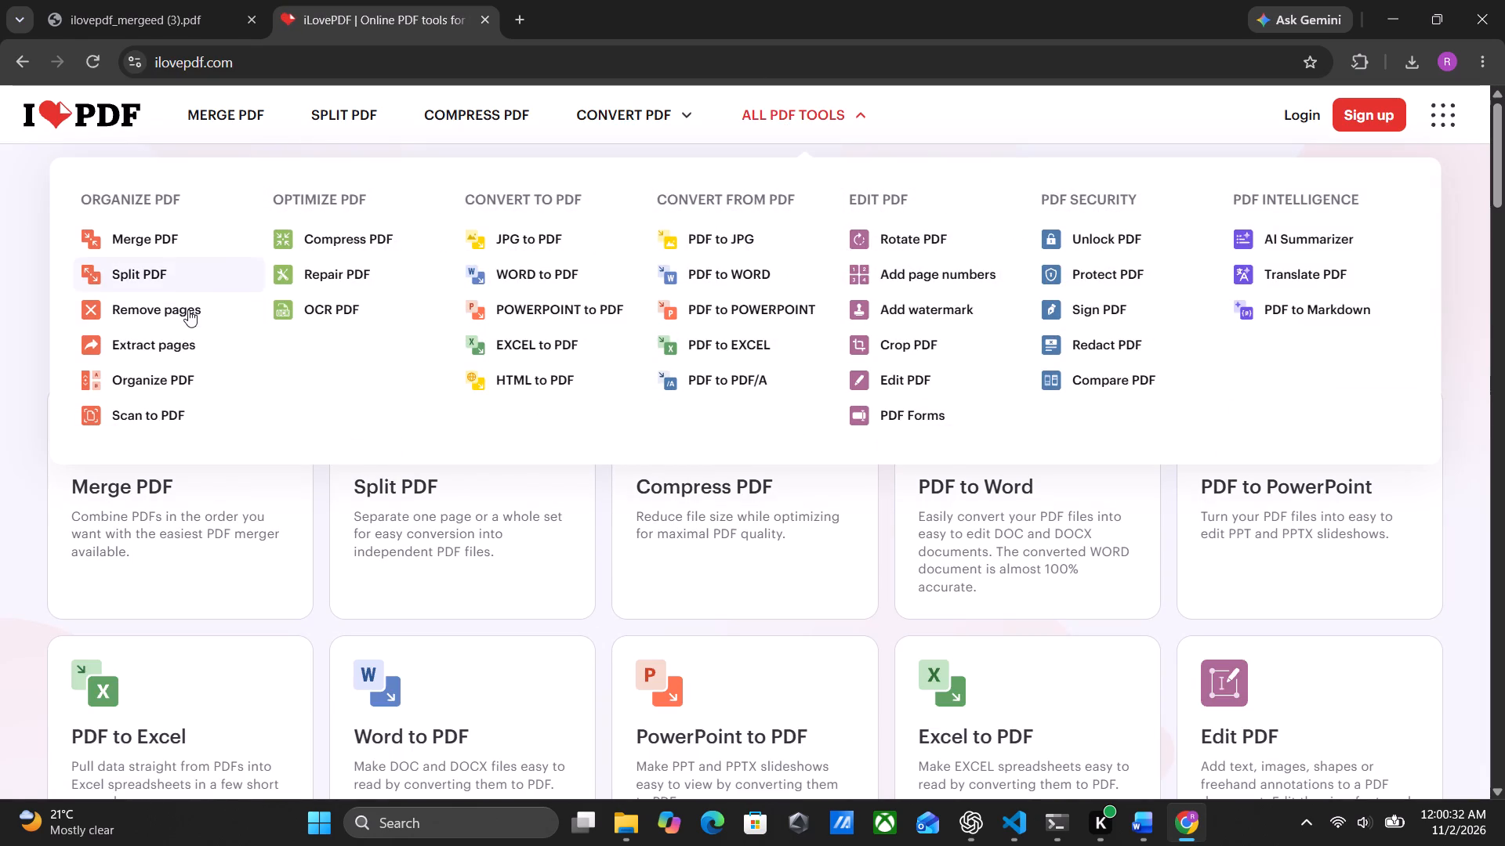
Open iLovePDF's Remove pages tool and load ilovepdf_mergeed (3).pdf from the Downloads folder.
click(188, 309)
click(708, 360)
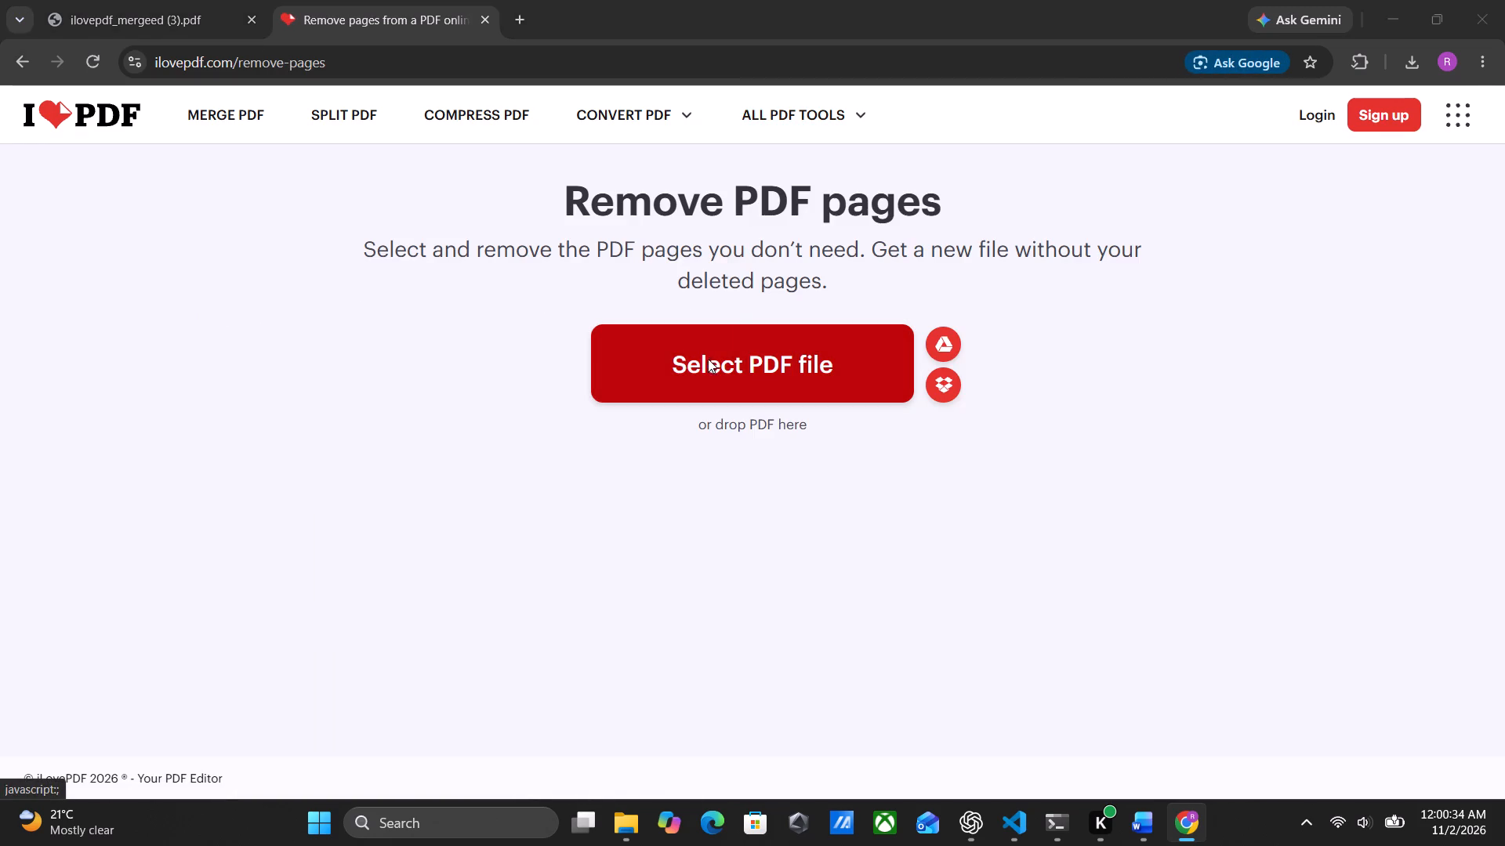
click(251, 183)
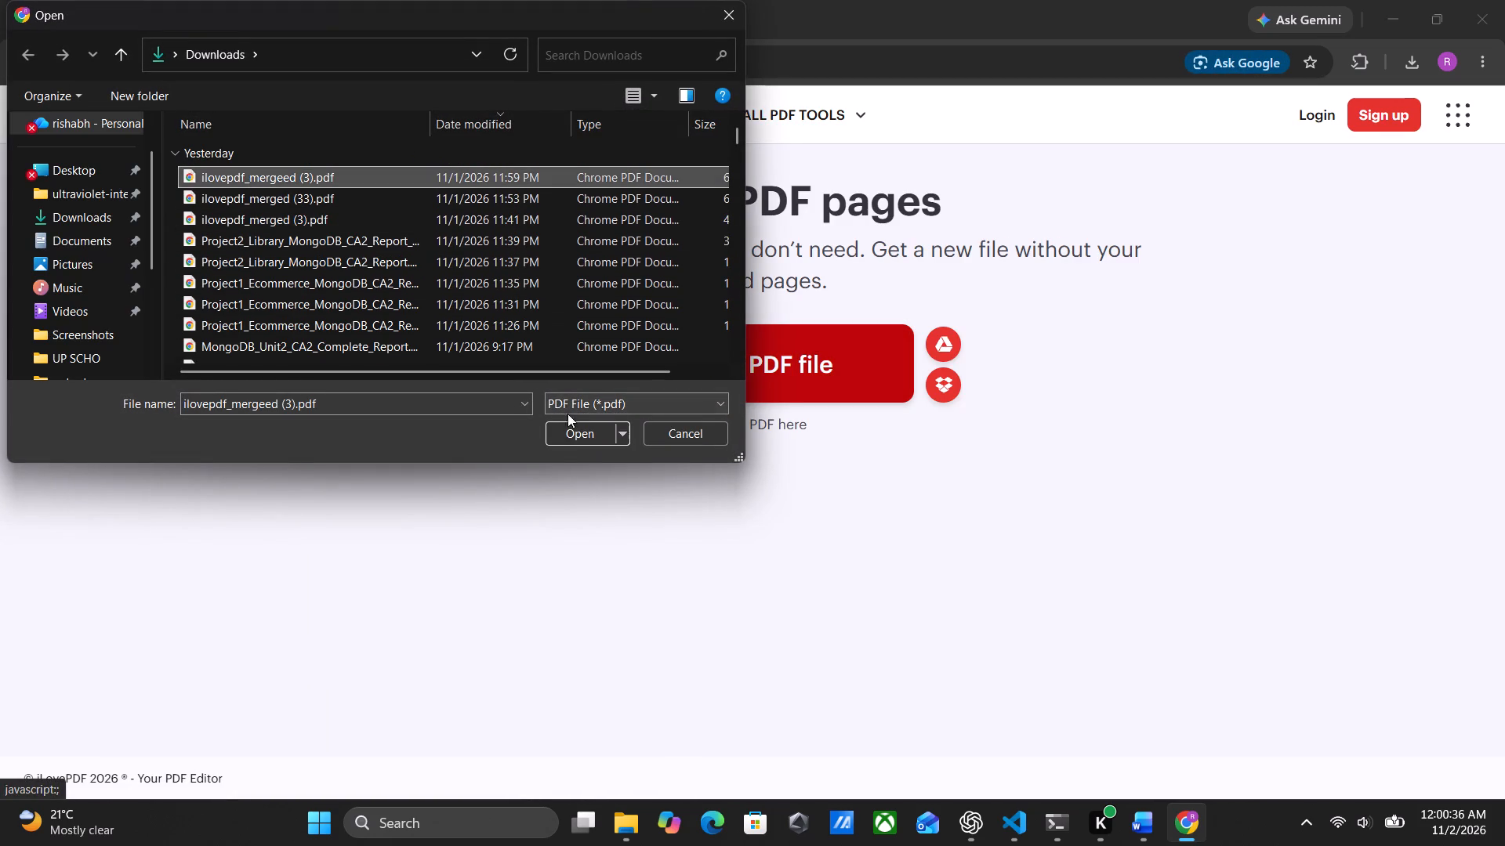
click(576, 421)
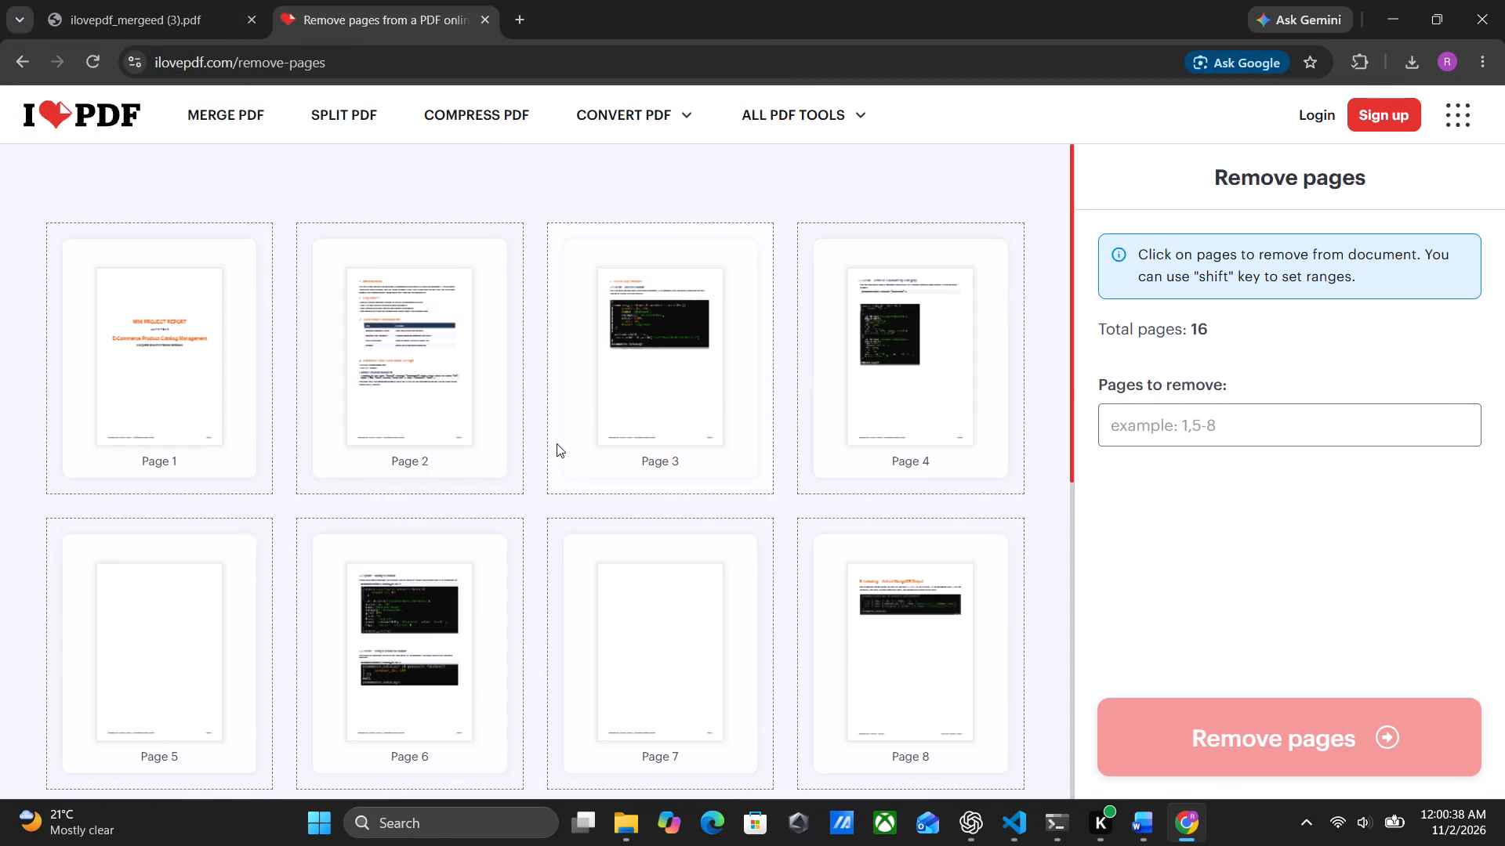
Mark the blank pages 5 and 7 and remove them from the PDF.
click(218, 611)
click(627, 661)
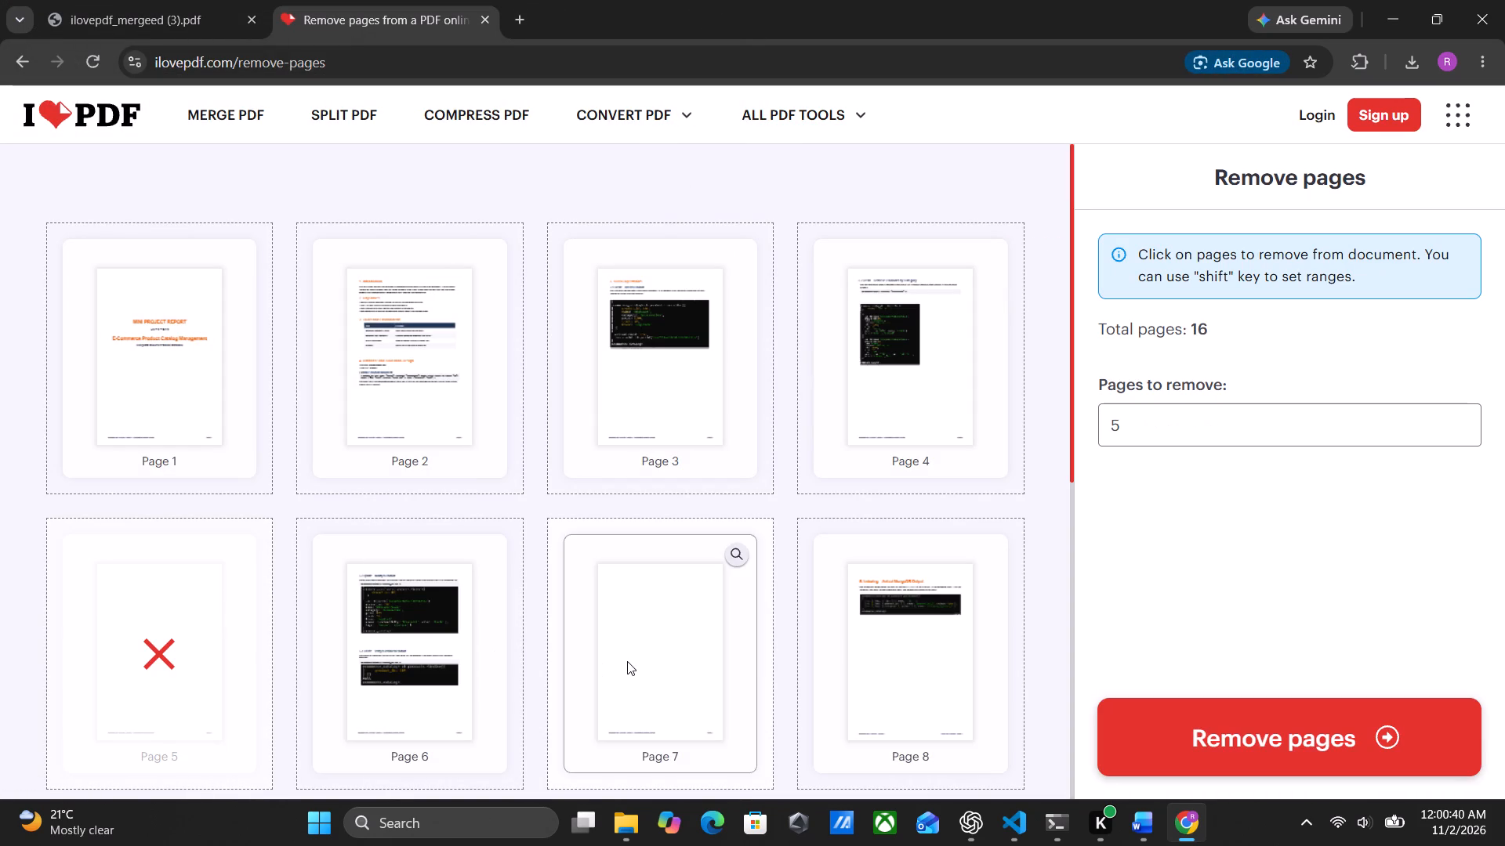
scroll(635, 624, down, 4)
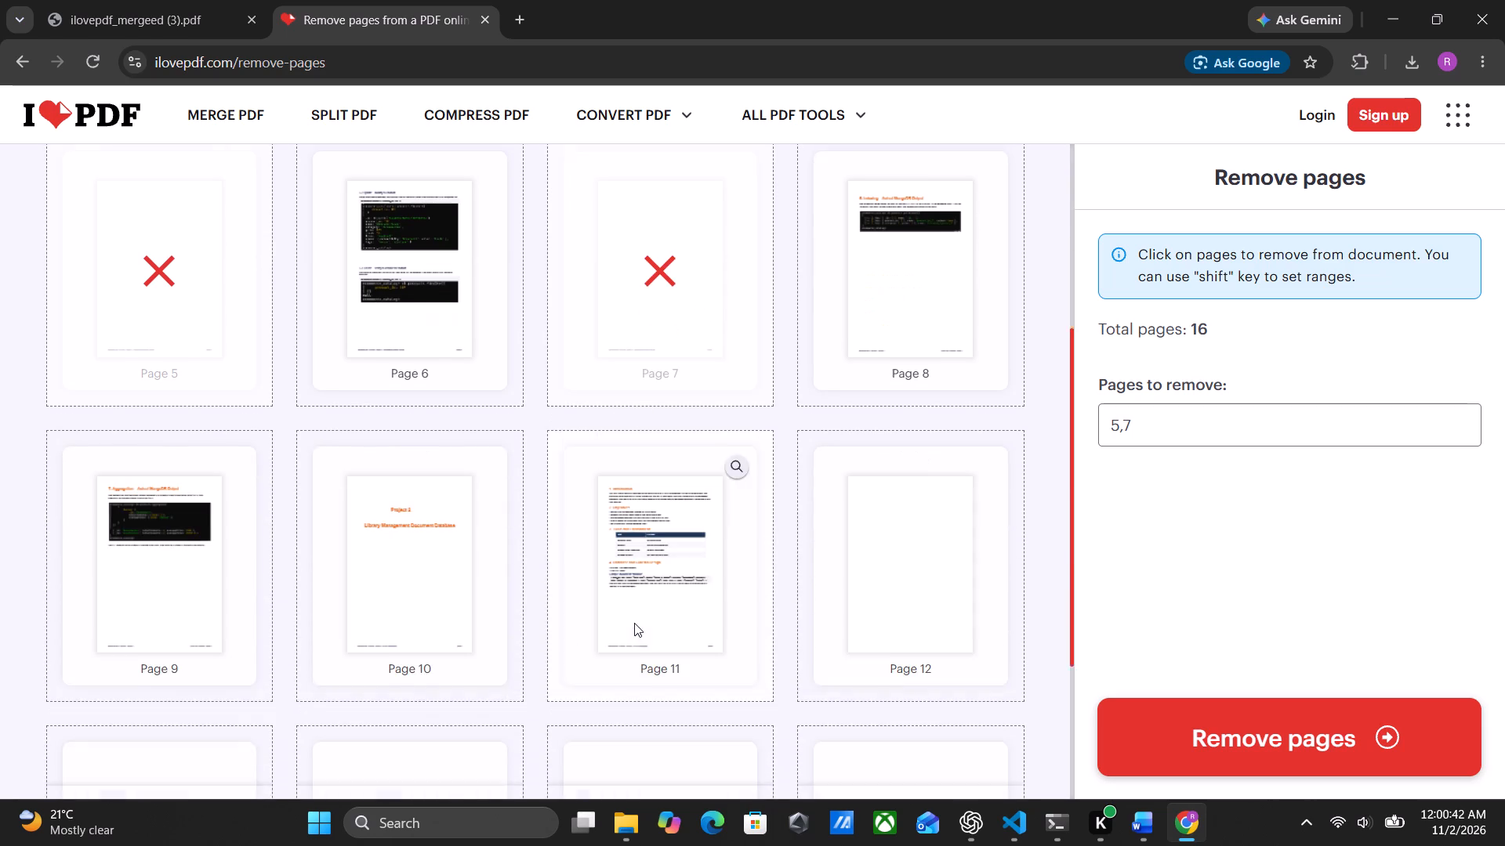
scroll(728, 584, down, 3)
scroll(651, 598, down, 2)
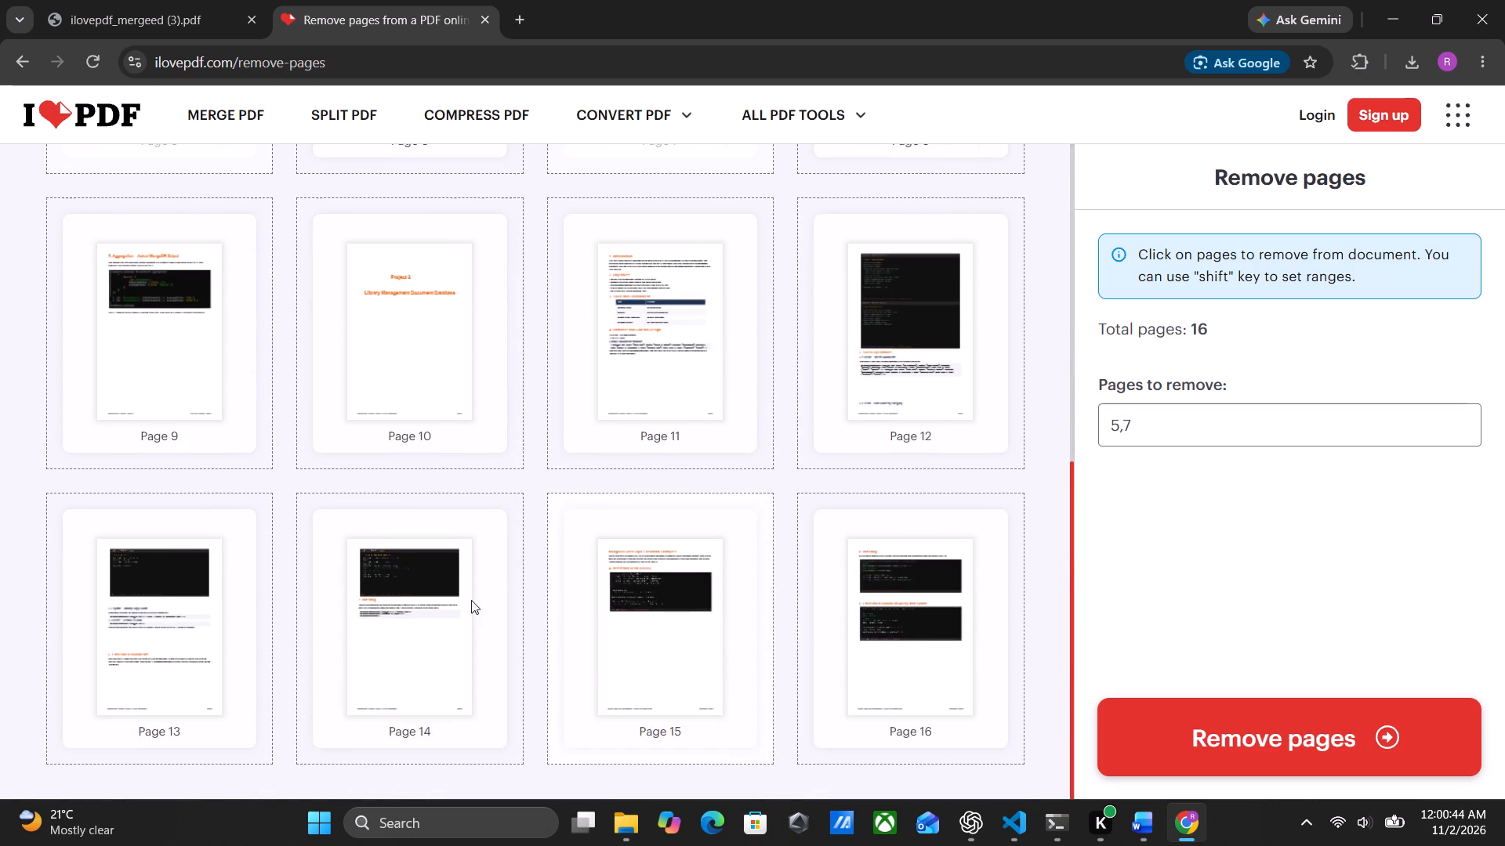
scroll(647, 600, down, 5)
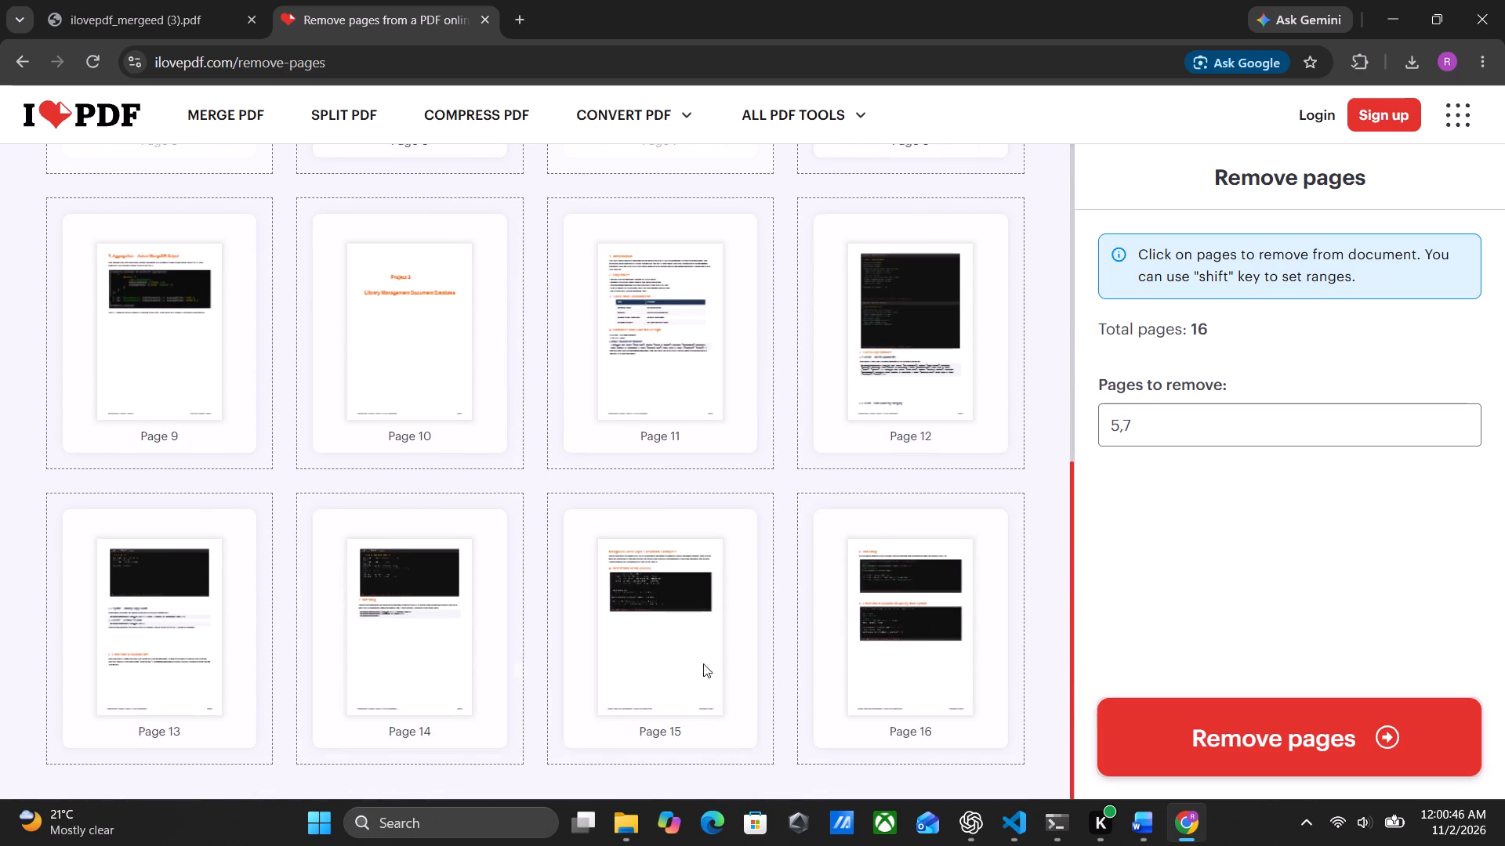
click(1277, 730)
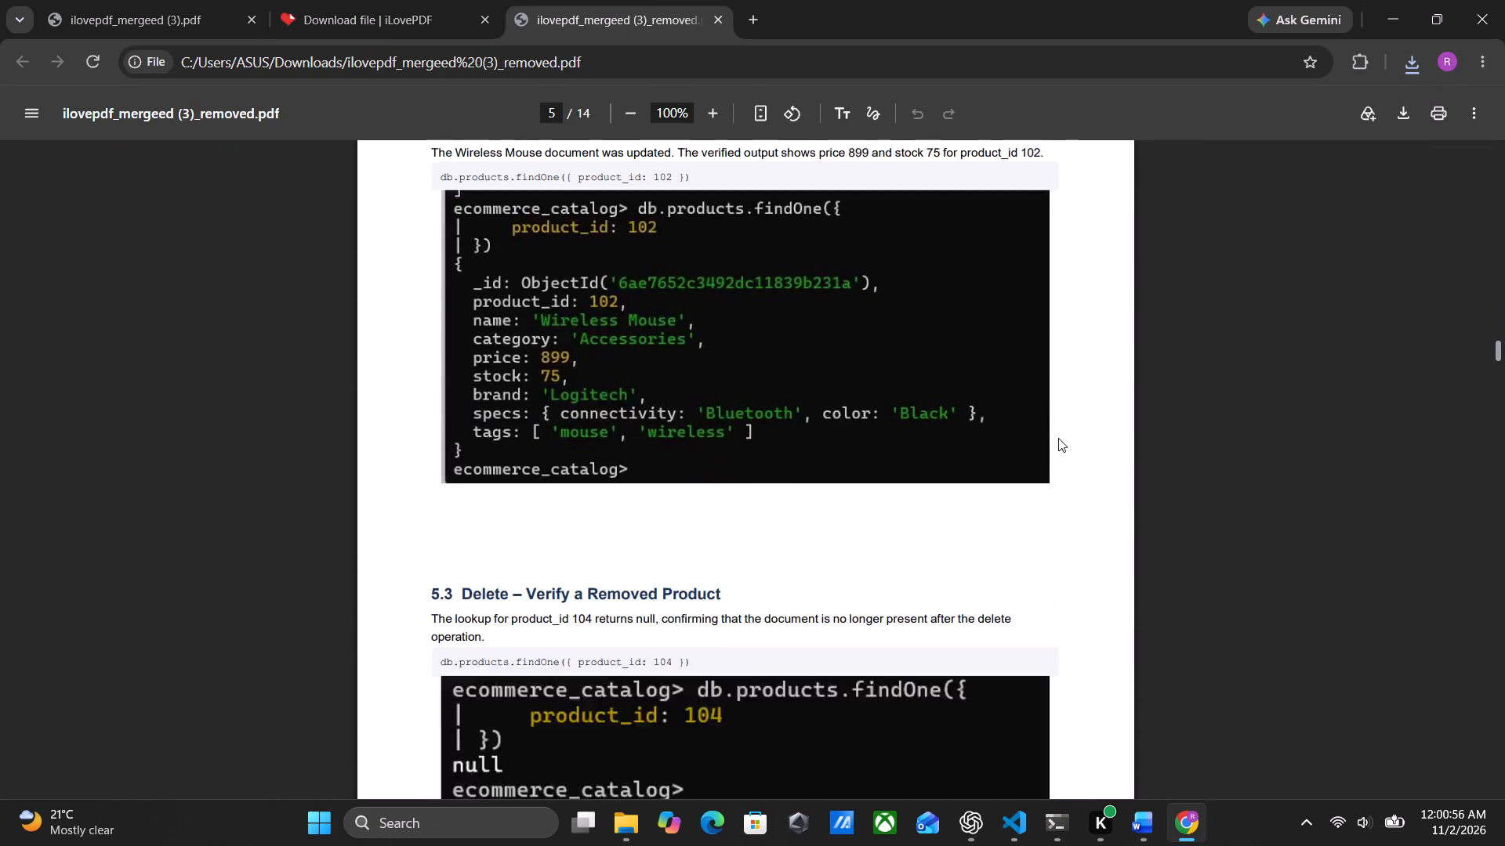
scroll(1058, 438, down, 13)
scroll(1077, 432, up, 1)
scroll(1077, 432, down, 4)
scroll(1079, 427, up, 9)
scroll(1086, 409, down, 4)
scroll(1078, 396, up, 1)
scroll(1077, 396, down, 4)
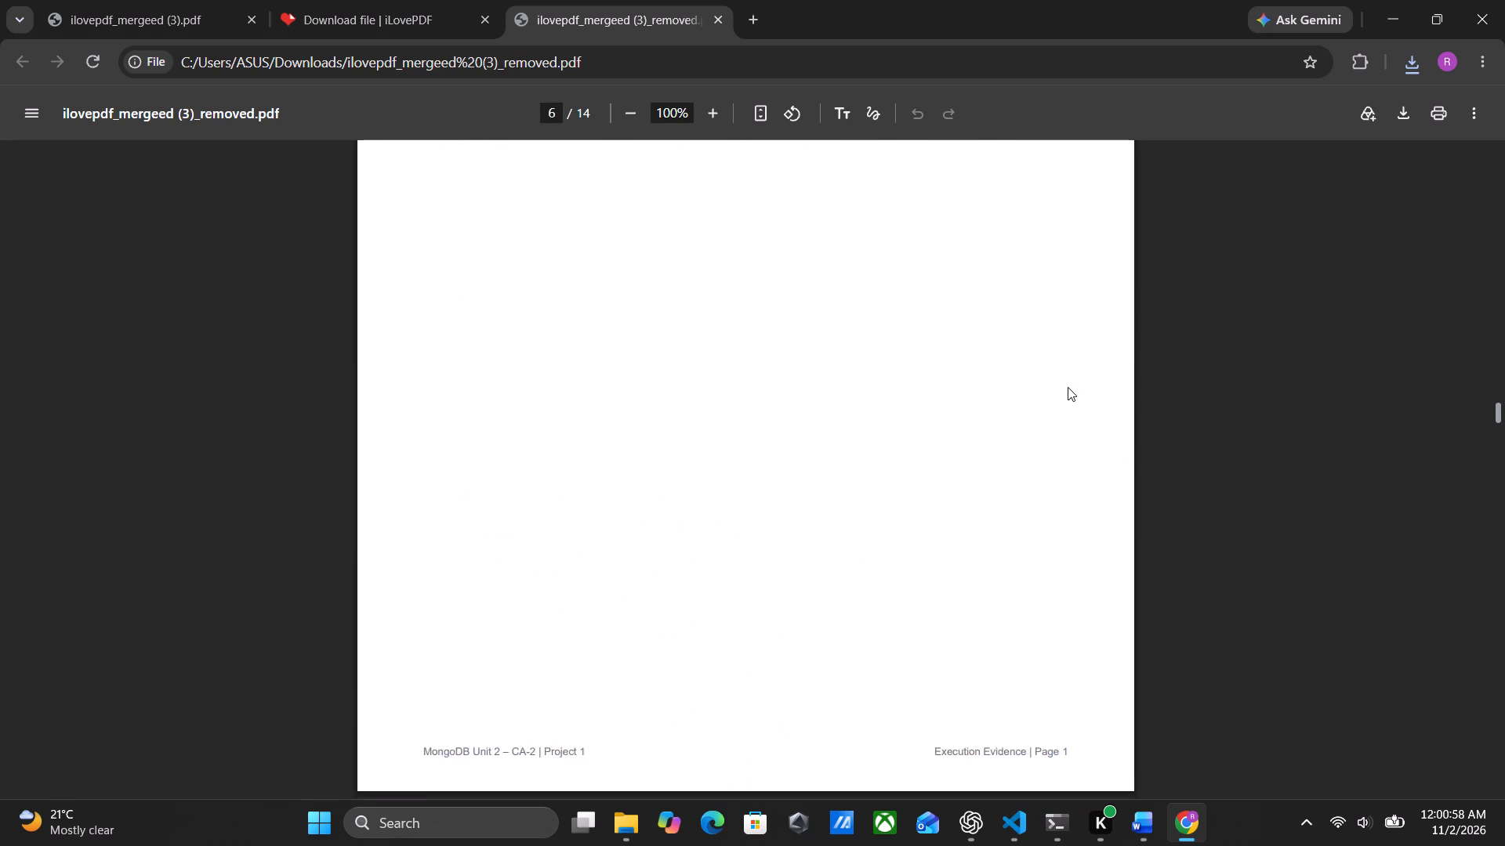
scroll(1068, 387, down, 20)
scroll(1068, 387, down, 20)
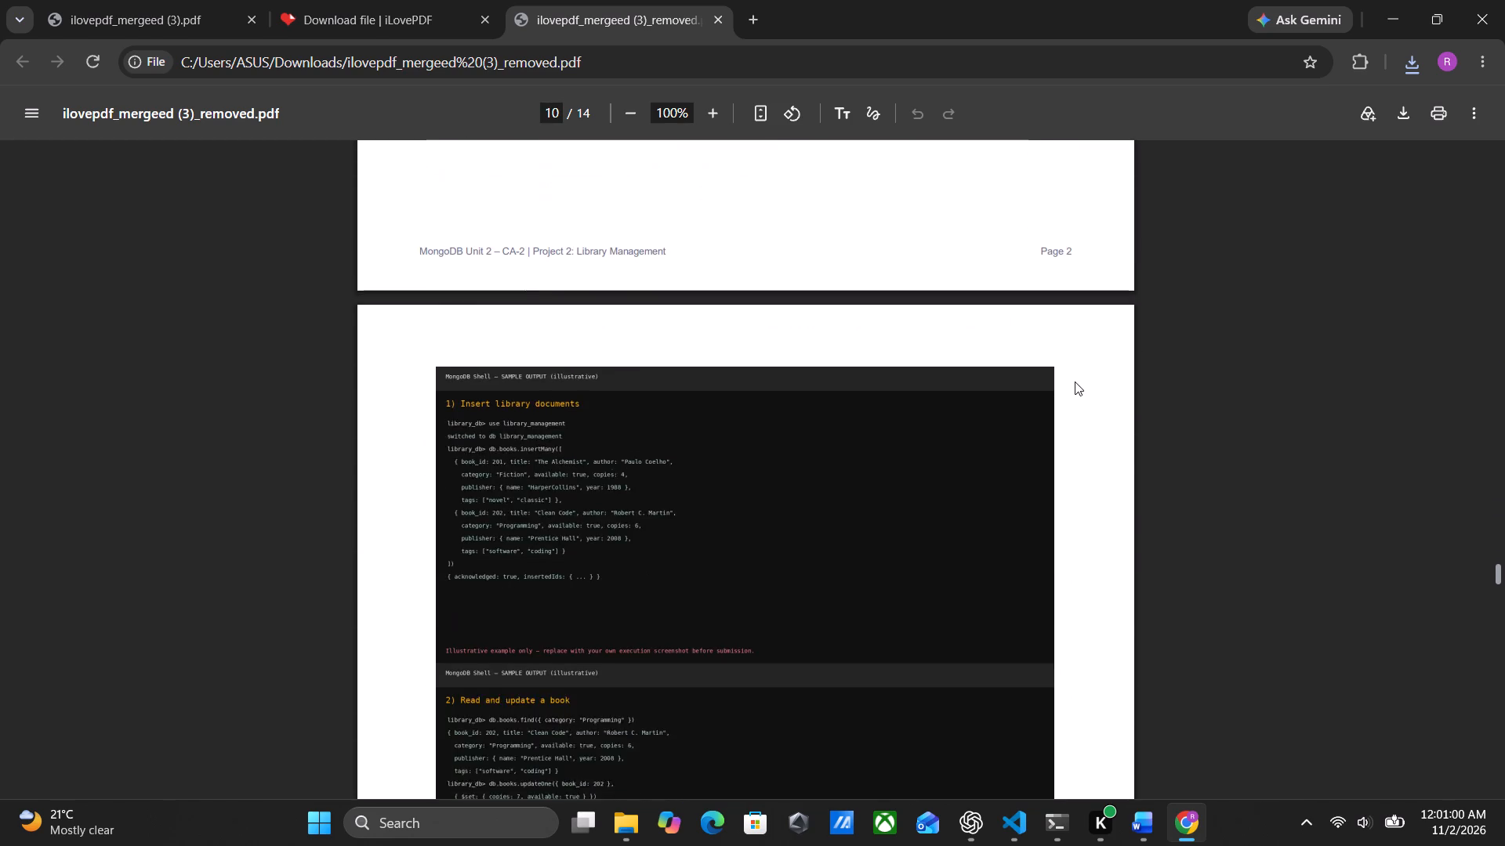